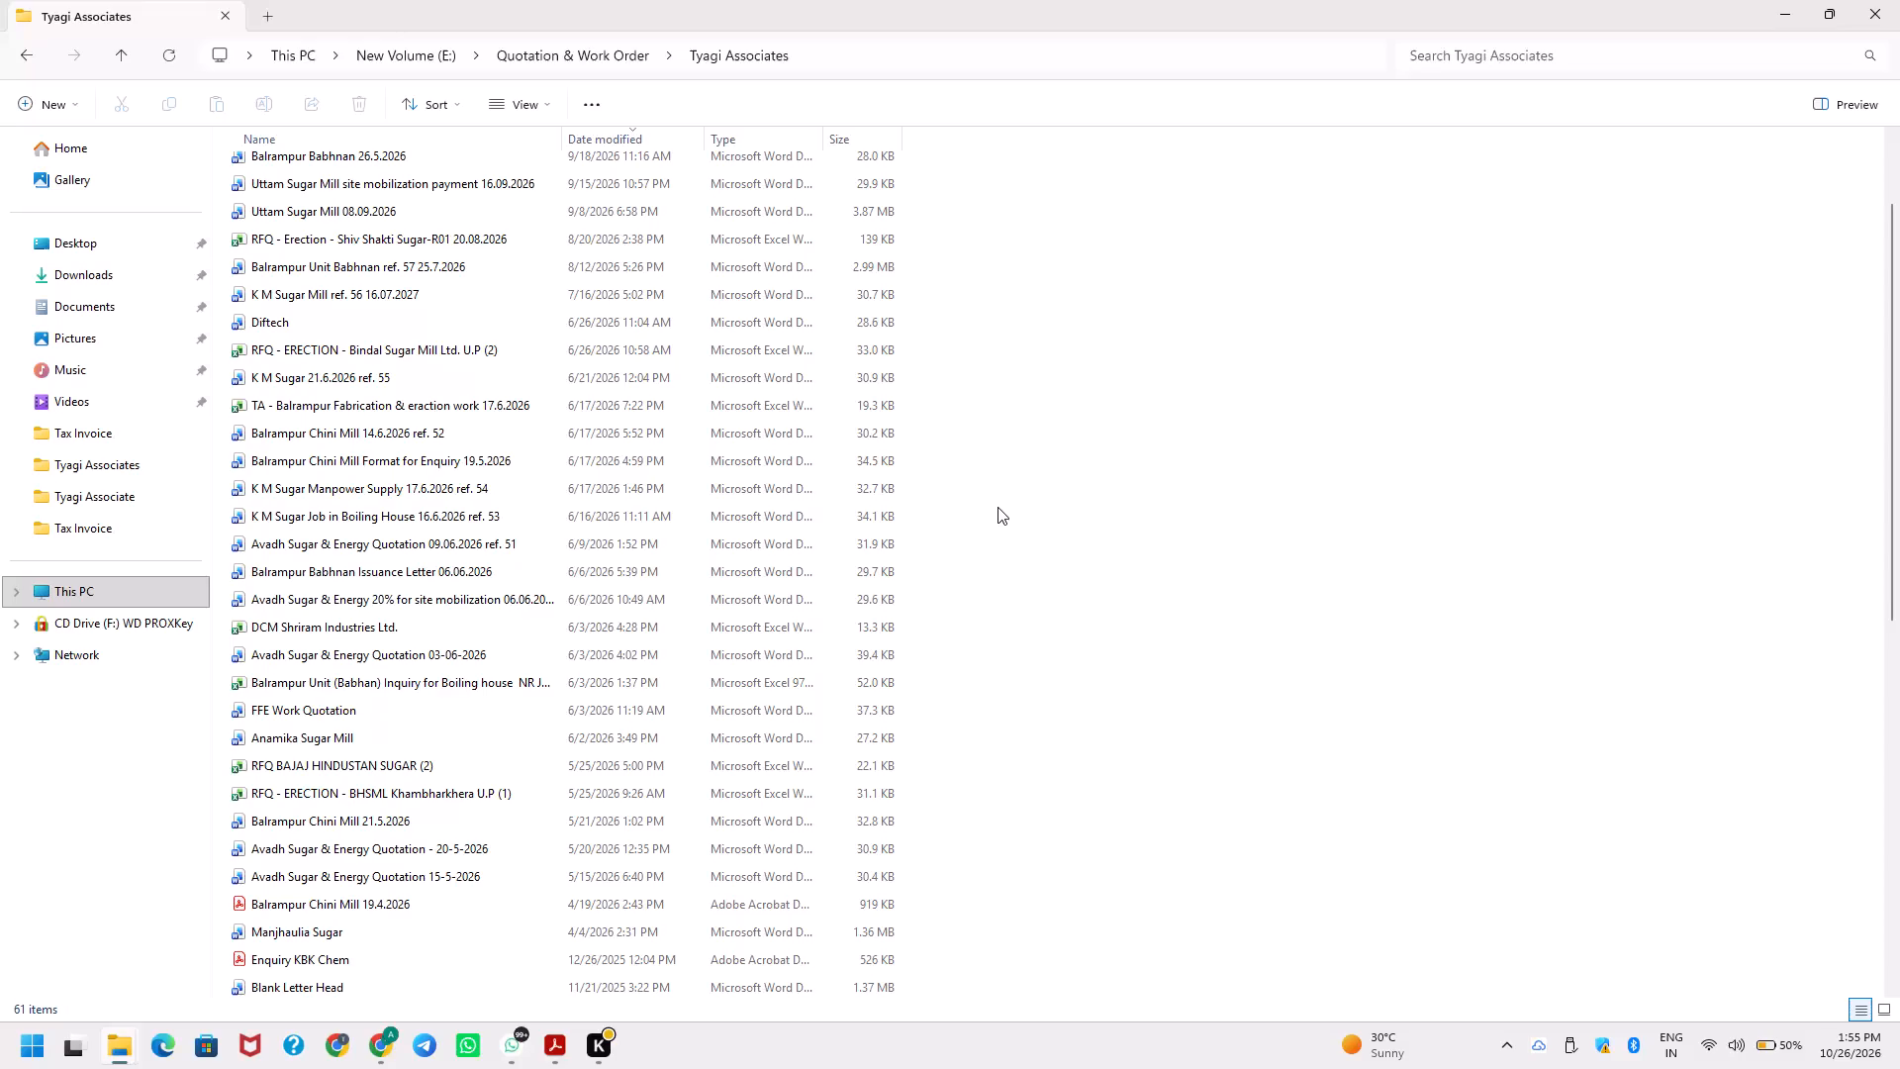
Look over the Tyagi Associates file list and switch to the Tyagi Associate folder within Quotation & Work Order.
{"action": "scroll", "coordinate": [997, 507], "scroll_direction": "down", "scroll_amount": 1}
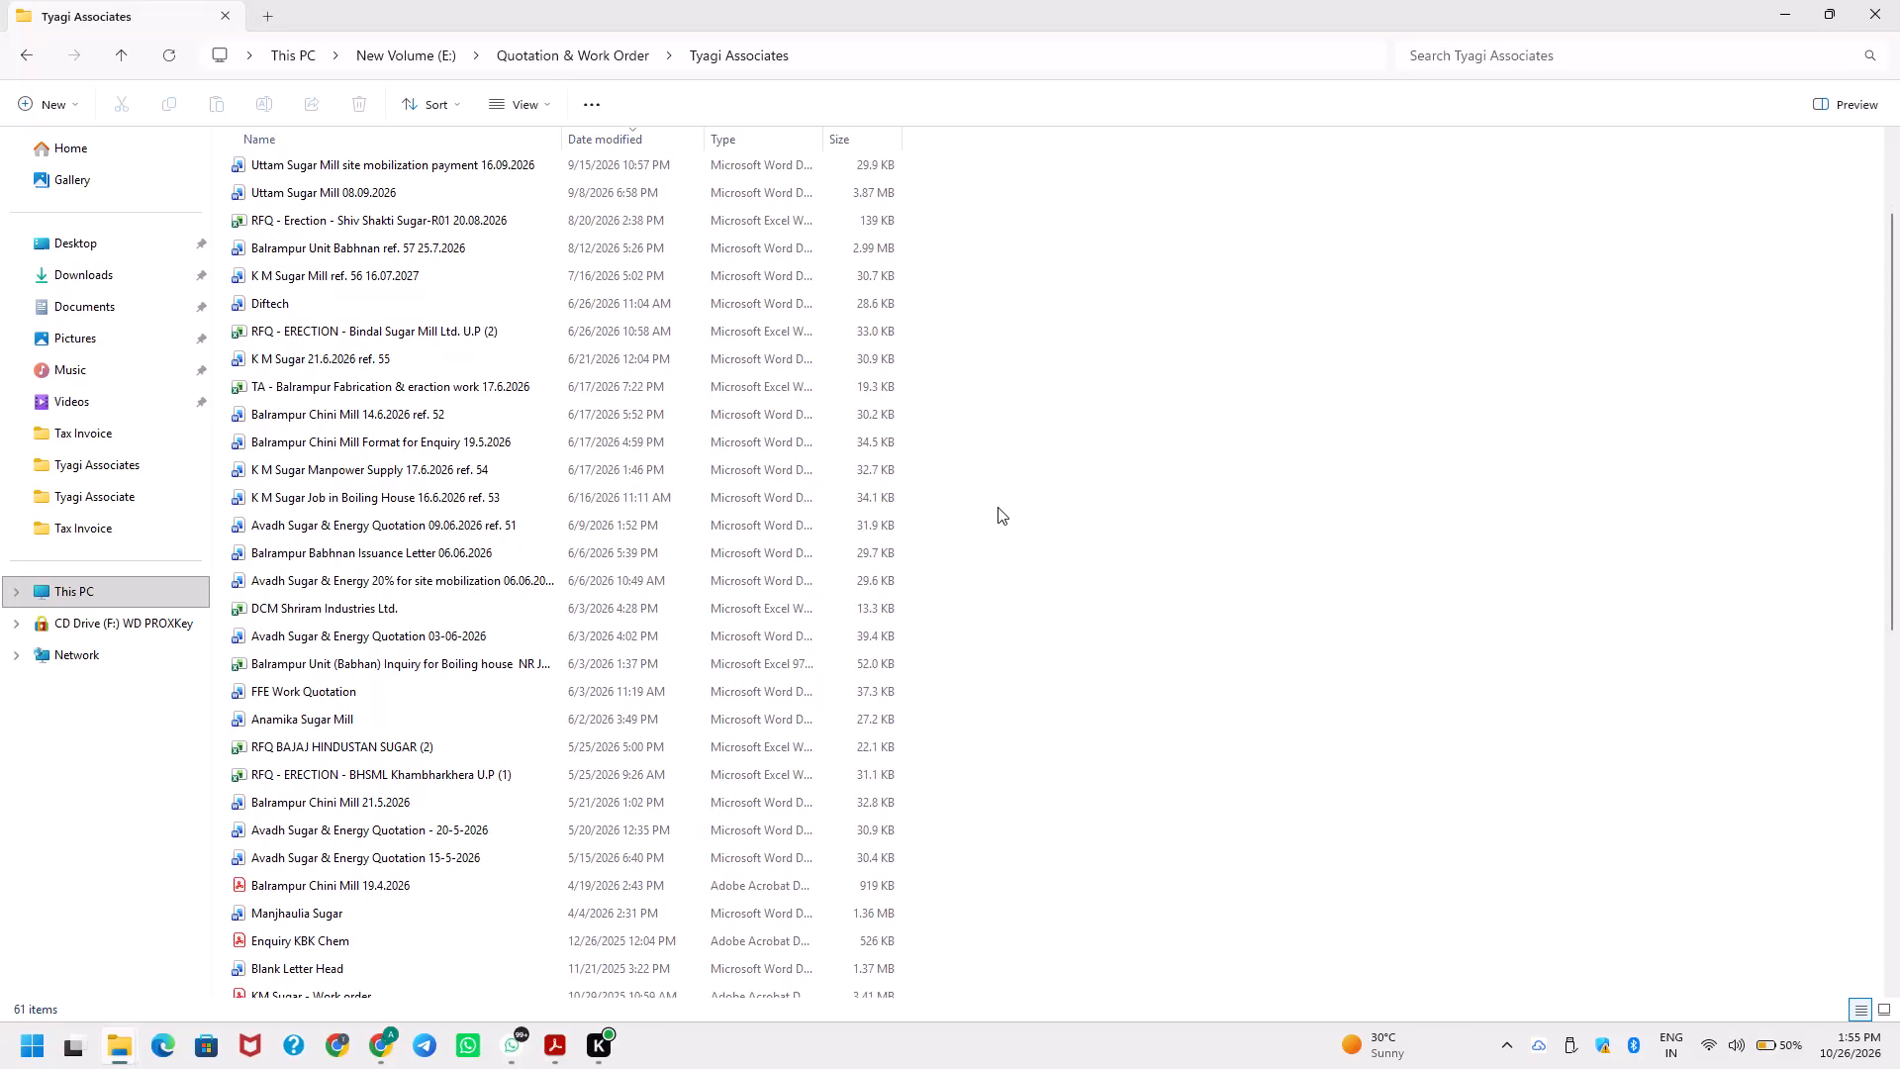
{"action": "scroll", "coordinate": [997, 507], "scroll_direction": "down", "scroll_amount": 1}
{"action": "scroll", "coordinate": [997, 507], "scroll_direction": "right", "scroll_amount": 1}
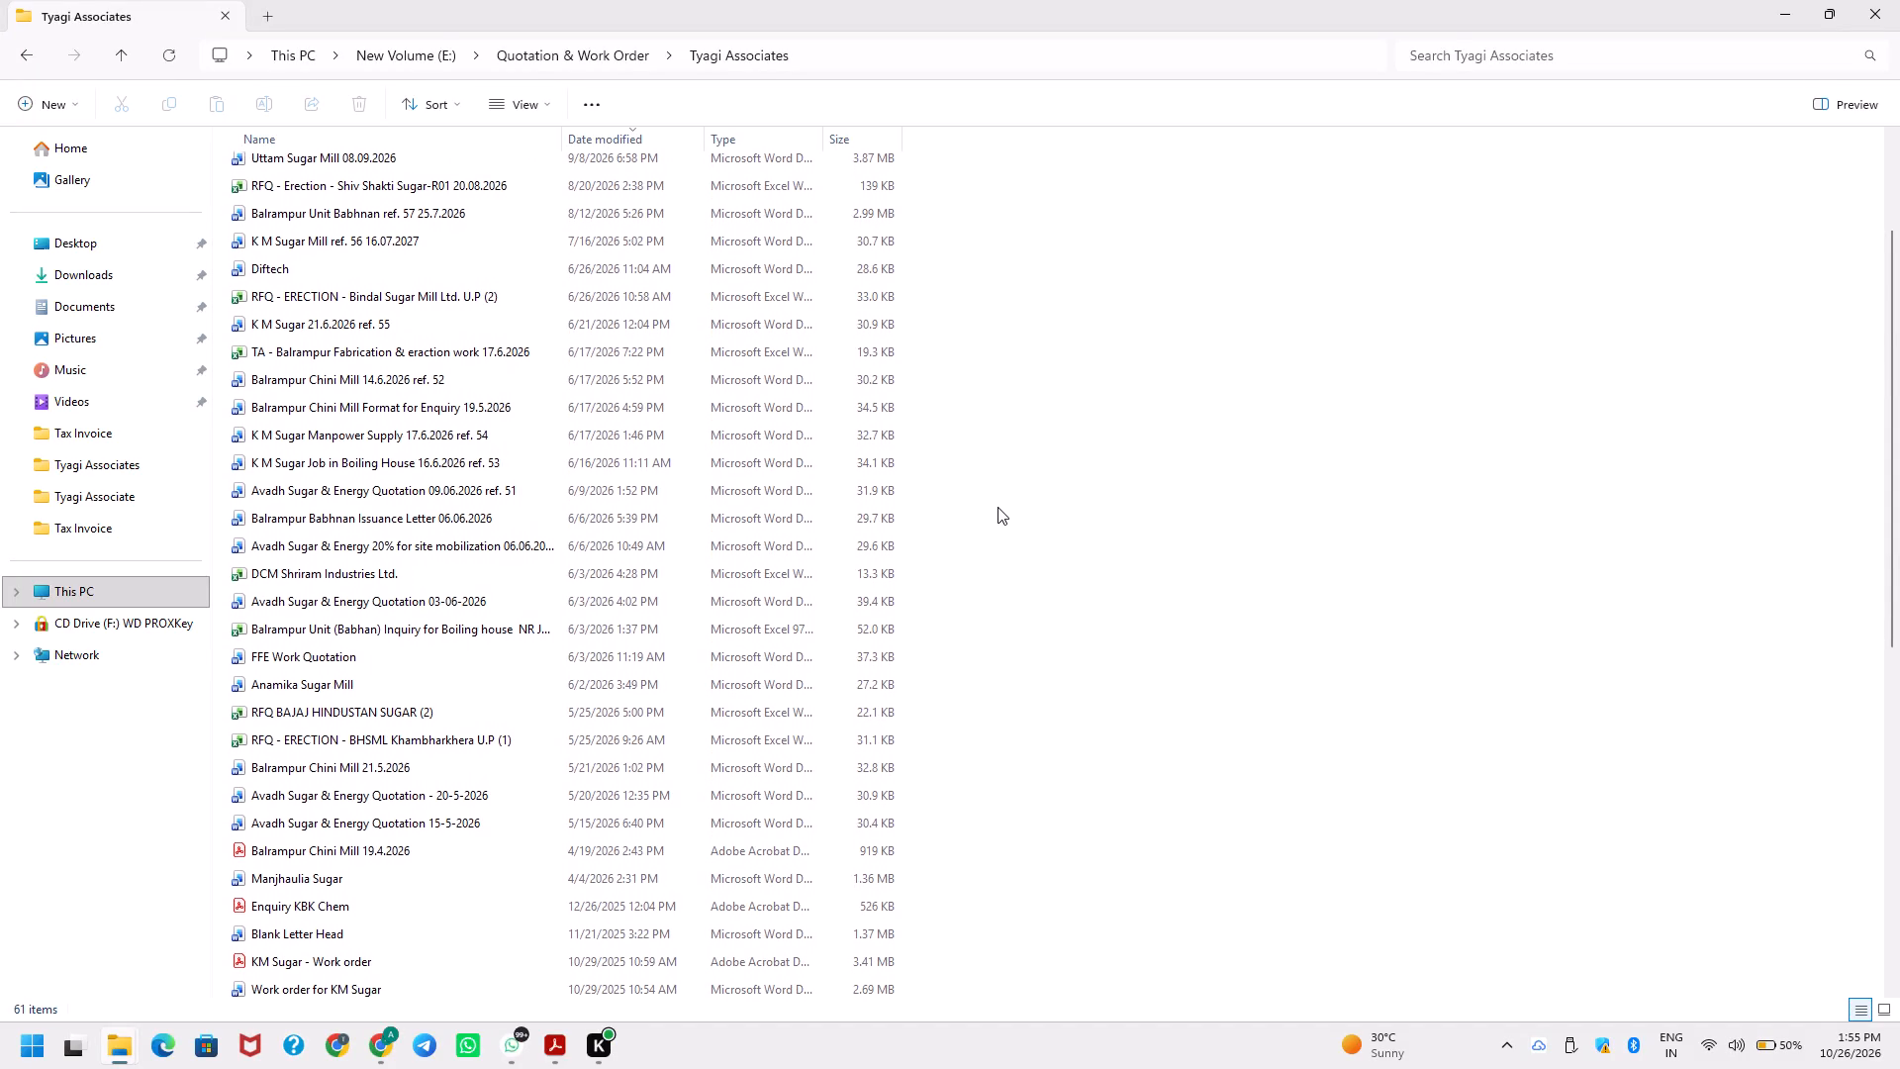
{"action": "scroll", "coordinate": [997, 507], "scroll_direction": "right", "scroll_amount": 1}
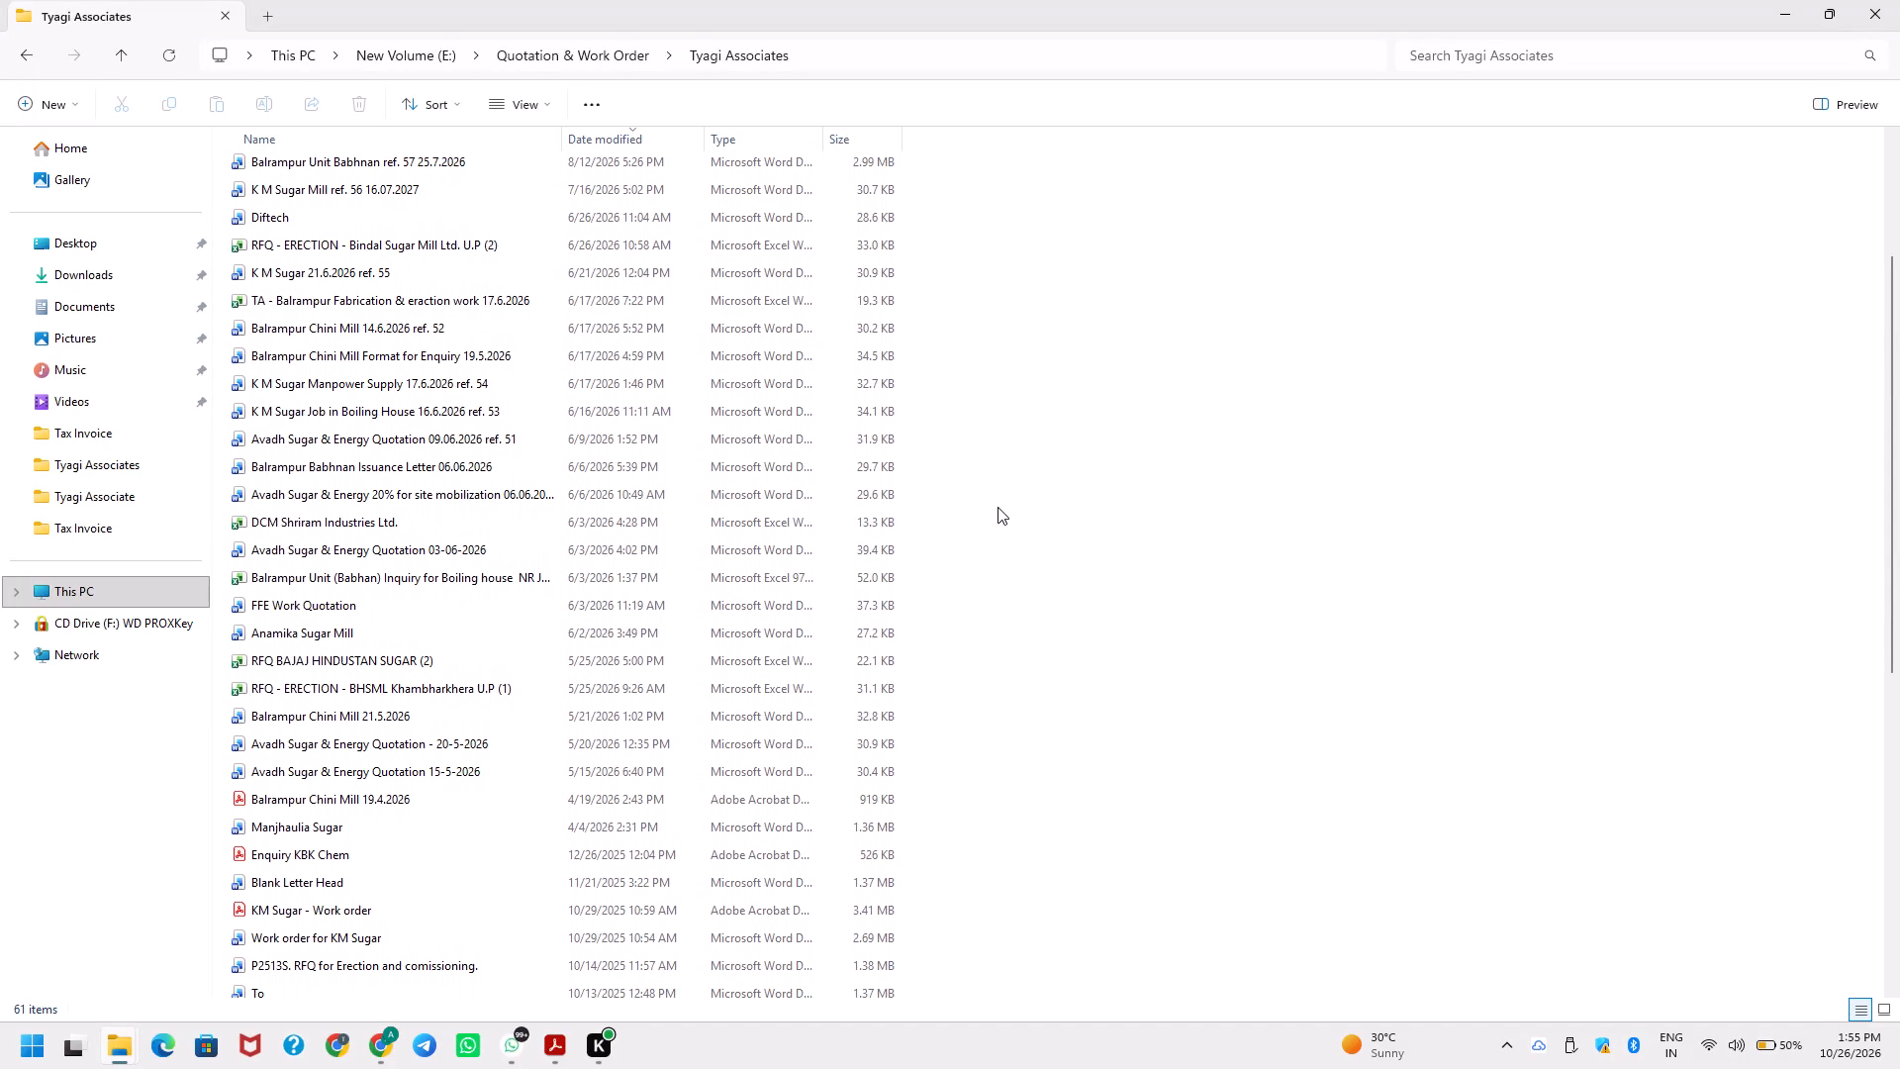
{"action": "scroll", "coordinate": [997, 507], "scroll_direction": "right", "scroll_amount": 1}
{"action": "key", "text": "BackSpace"}
{"action": "key", "text": "Left"}
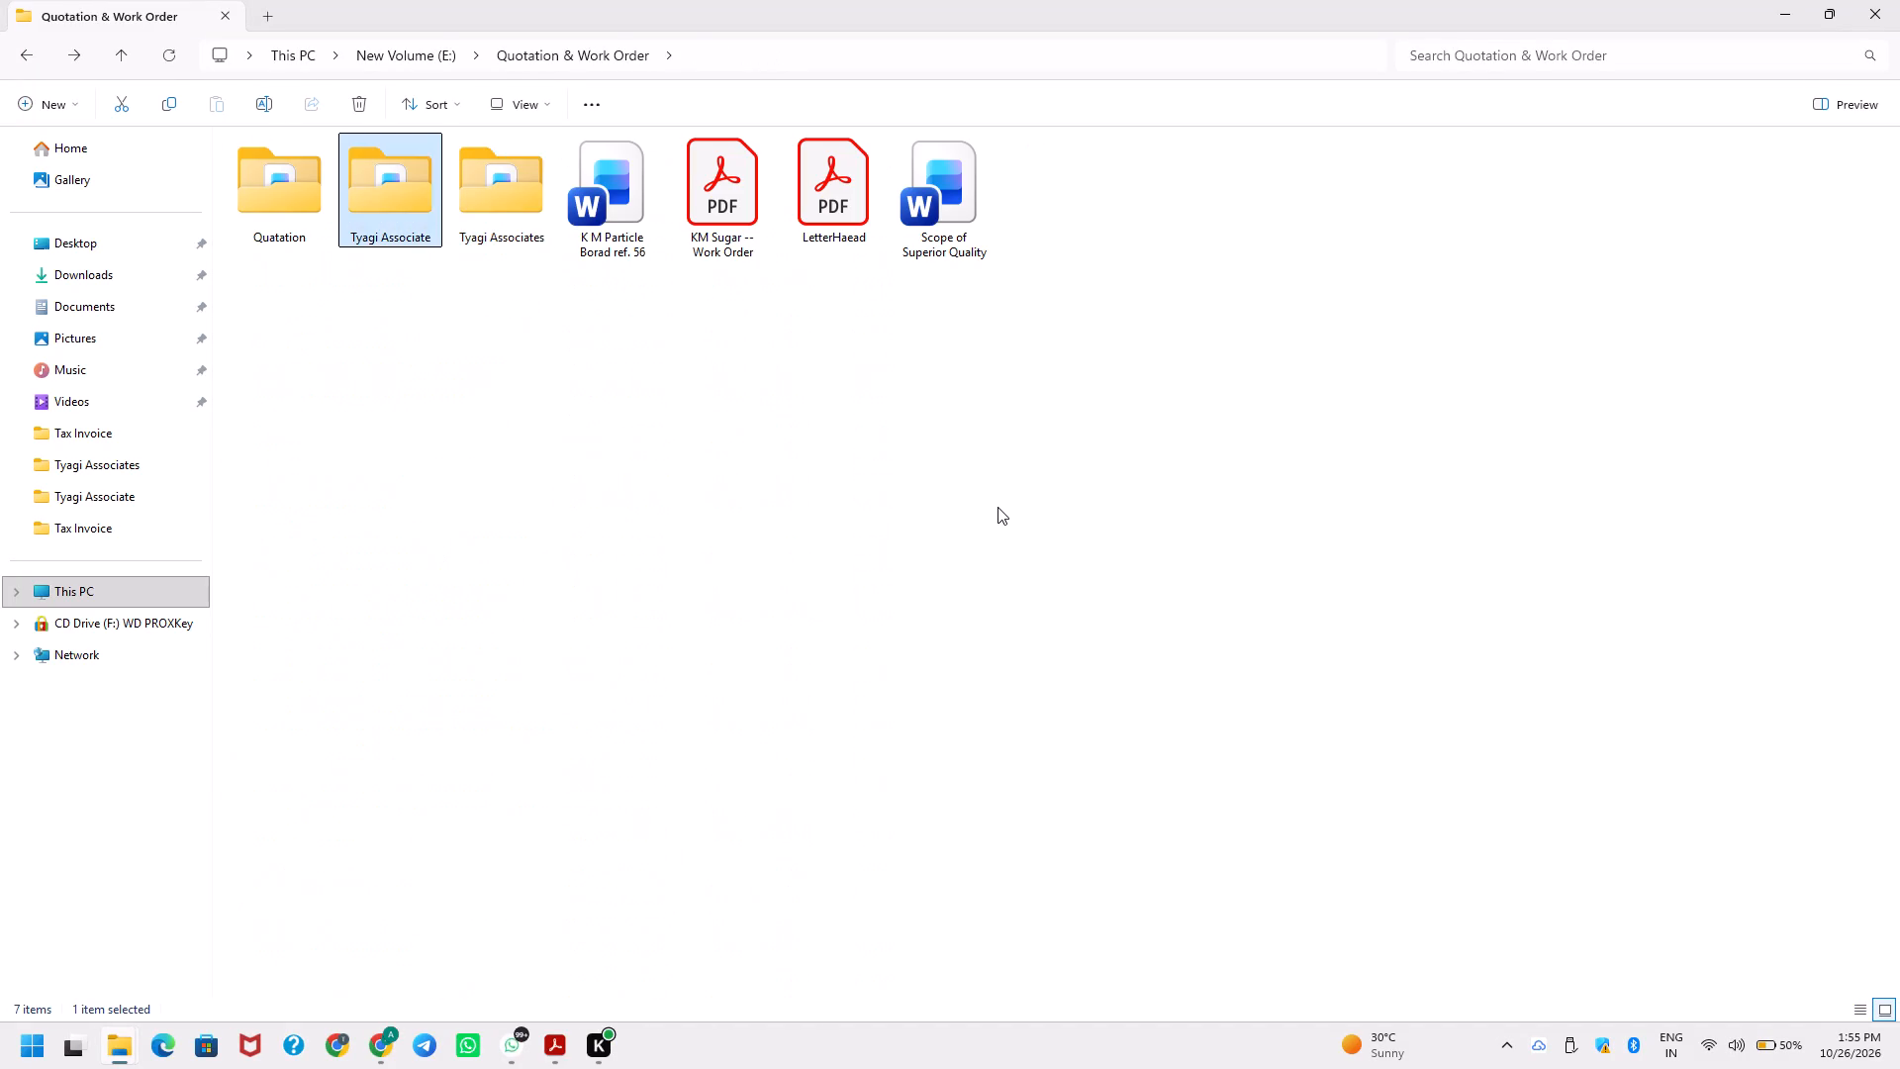
{"action": "key", "text": "Return"}
Open the NR INFRACON Quotation 15.10.2026 document, review its contents and close it.
{"action": "key", "text": "n"}
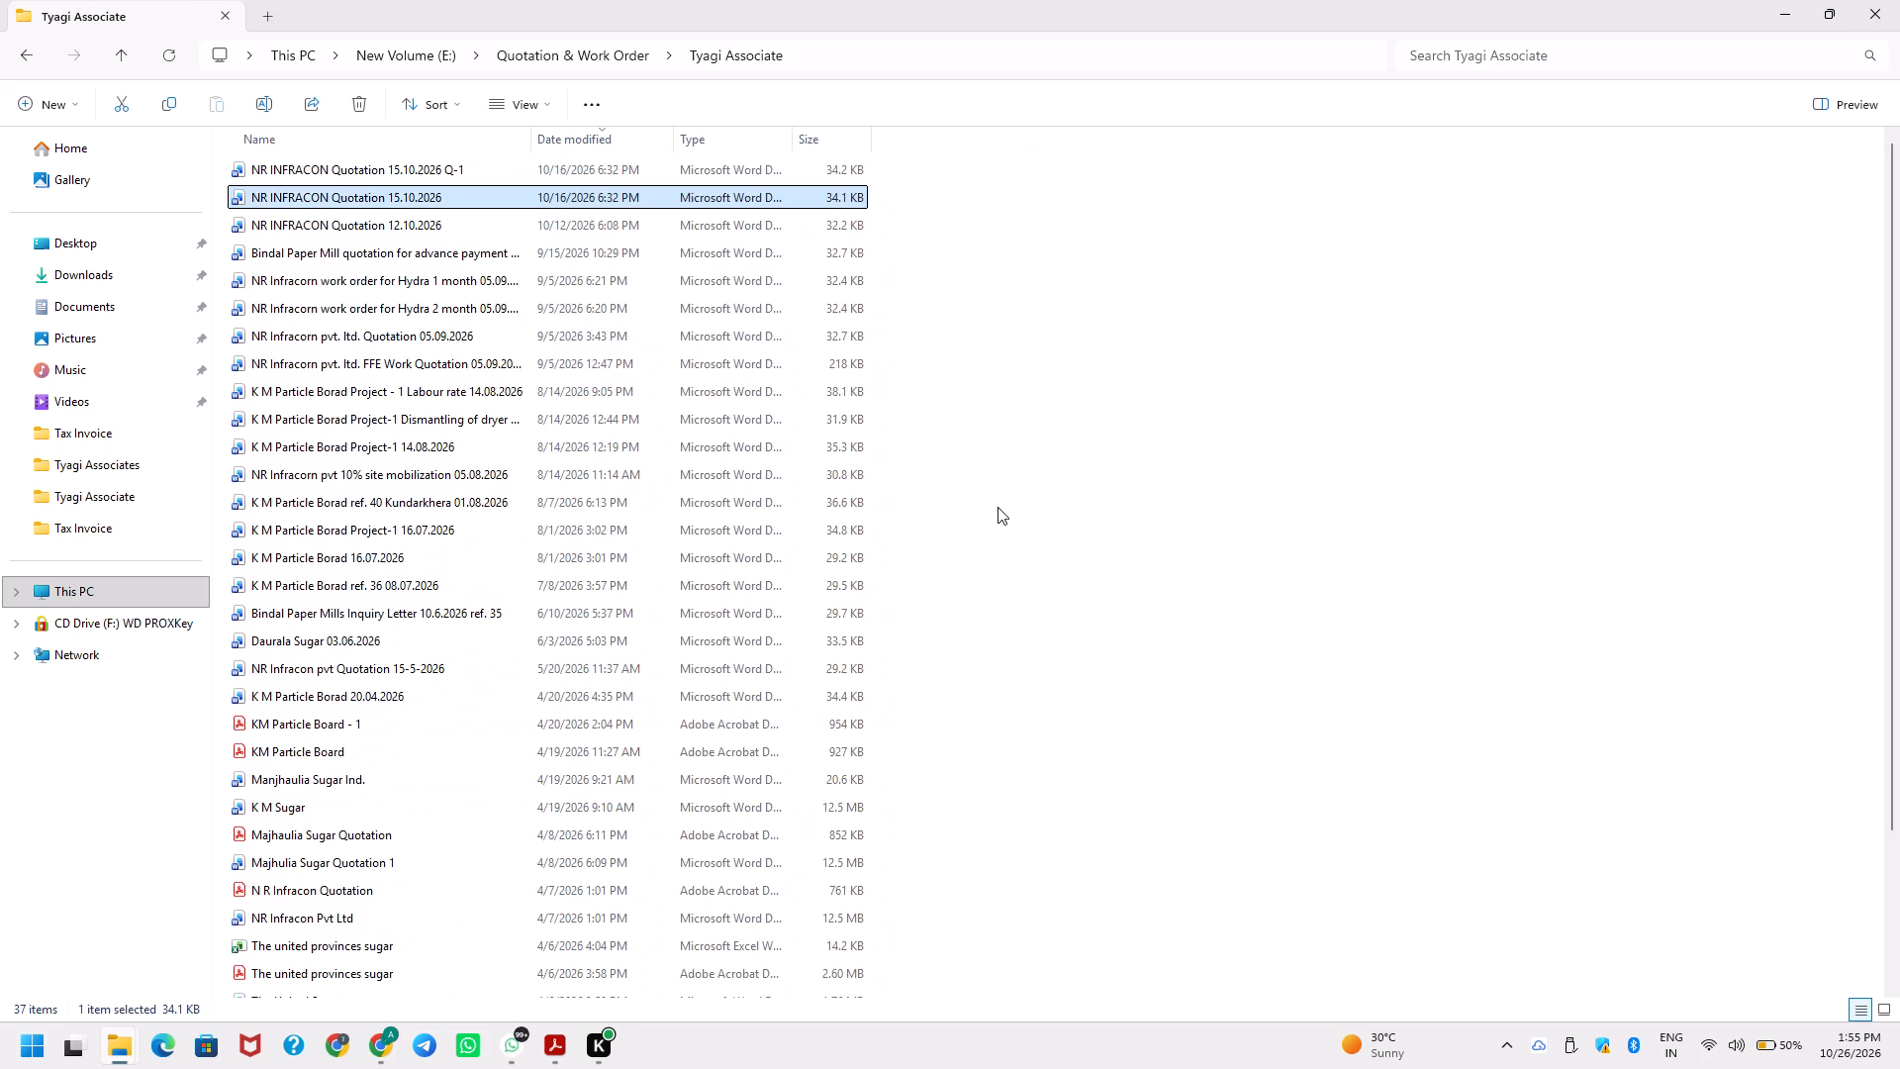
{"action": "key", "text": "n"}
{"action": "key", "text": "Up"}
{"action": "key", "text": "Return"}
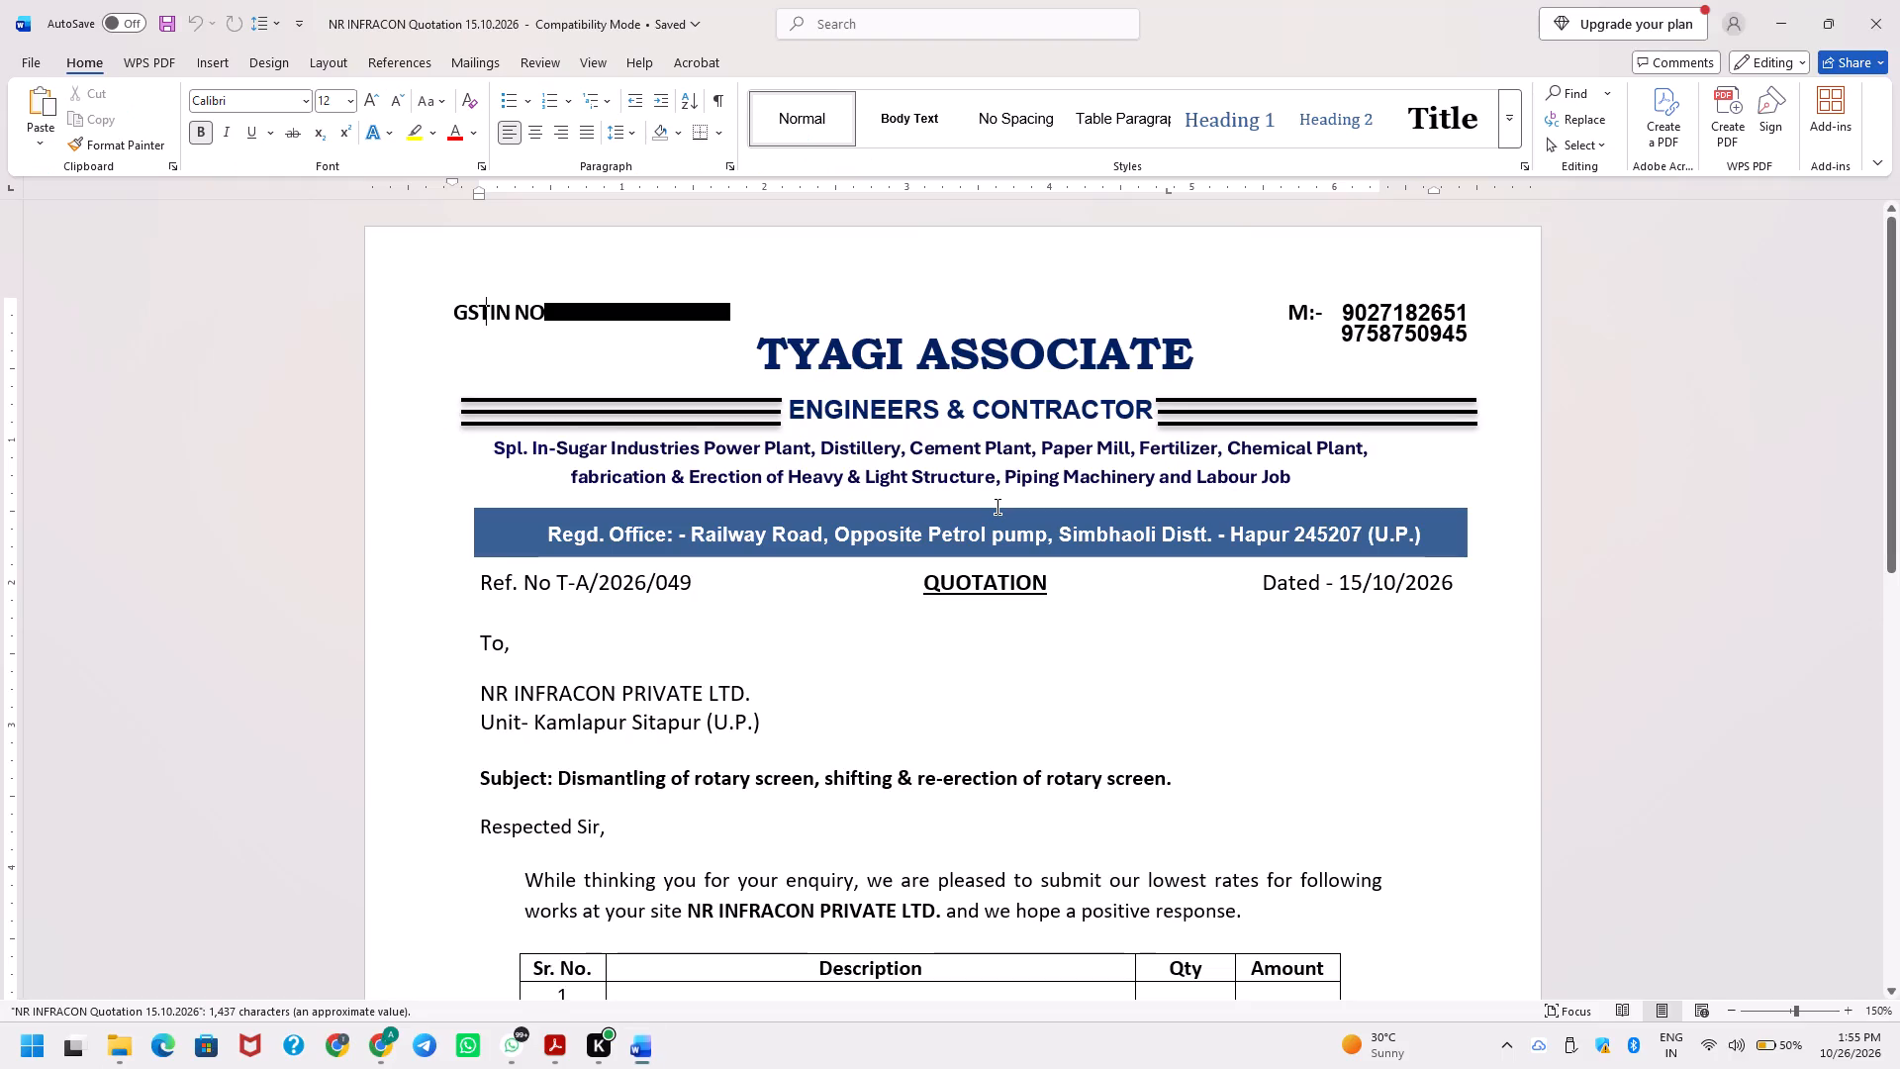
{"action": "scroll", "coordinate": [997, 507], "scroll_direction": "down", "scroll_amount": 3, "text": "ctrl"}
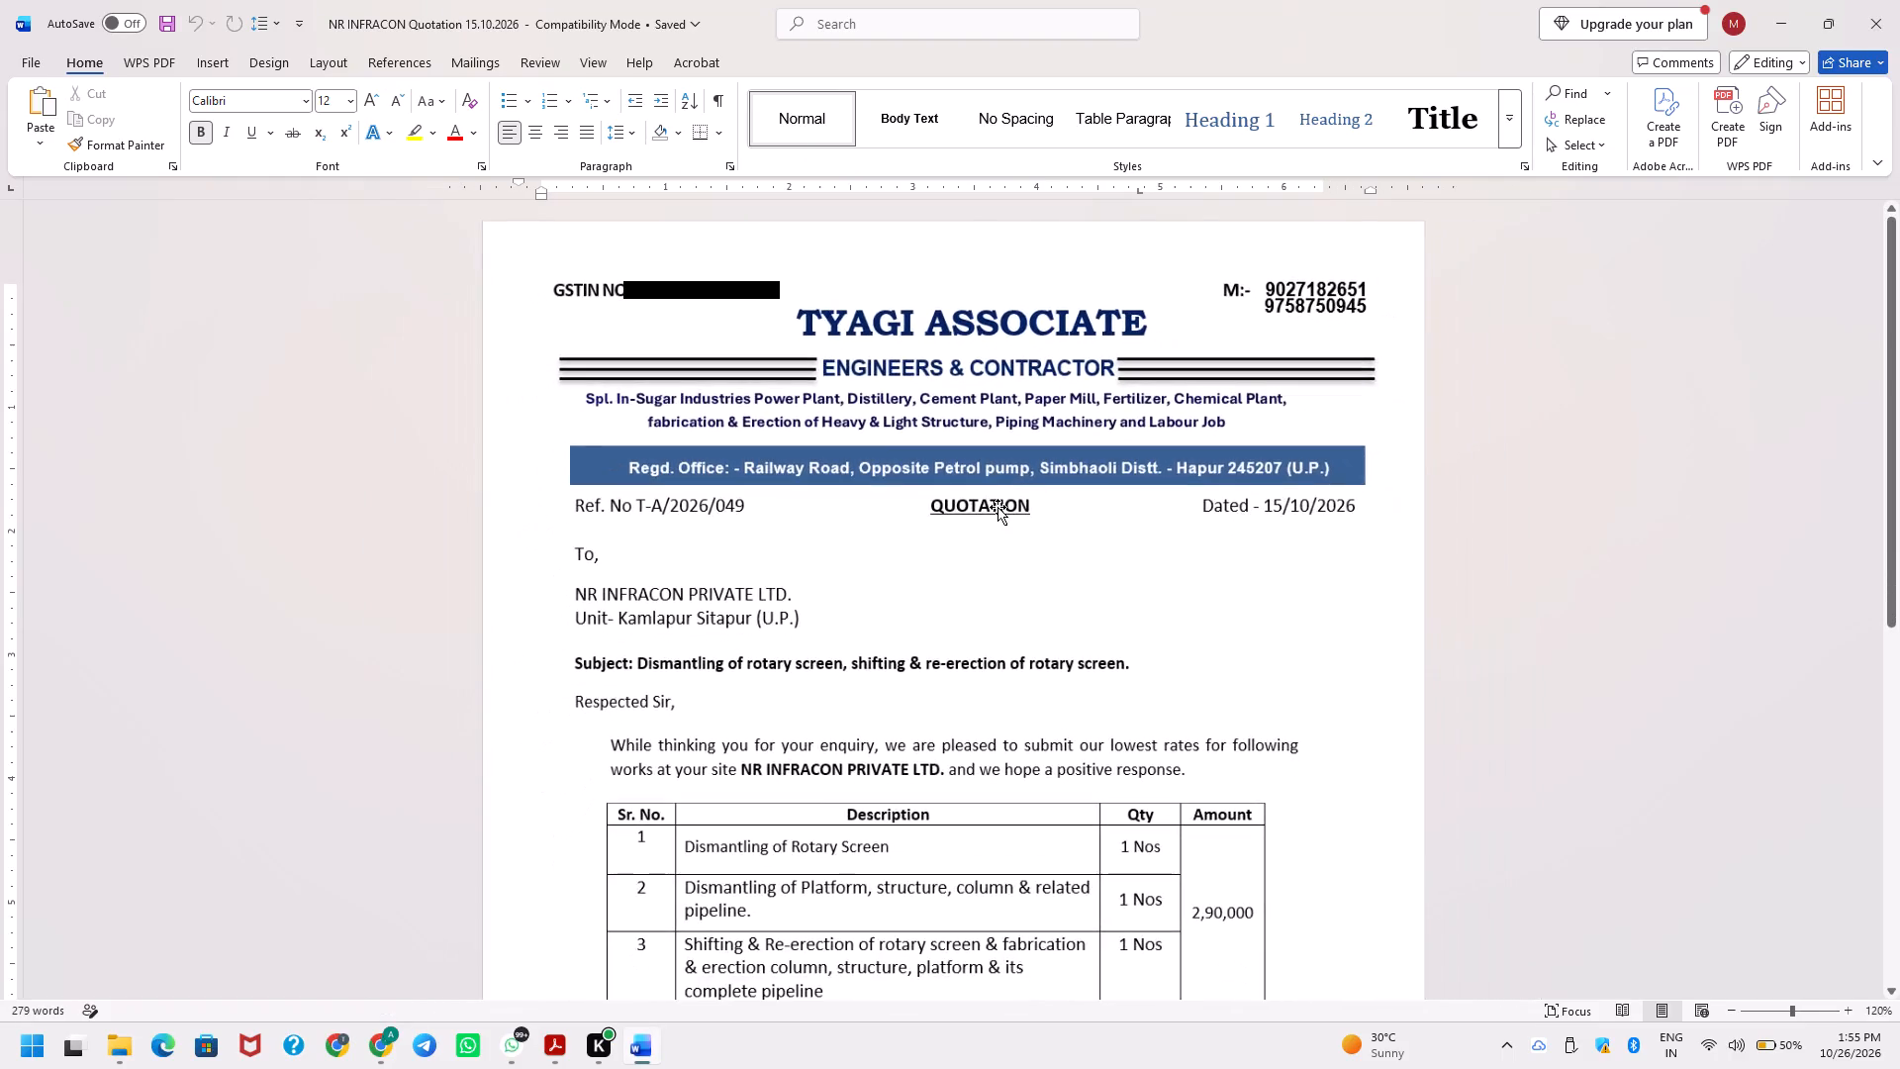
{"action": "scroll", "coordinate": [997, 507], "scroll_direction": "down", "scroll_amount": 1, "text": "ctrl"}
{"action": "key", "text": "alt+F4"}
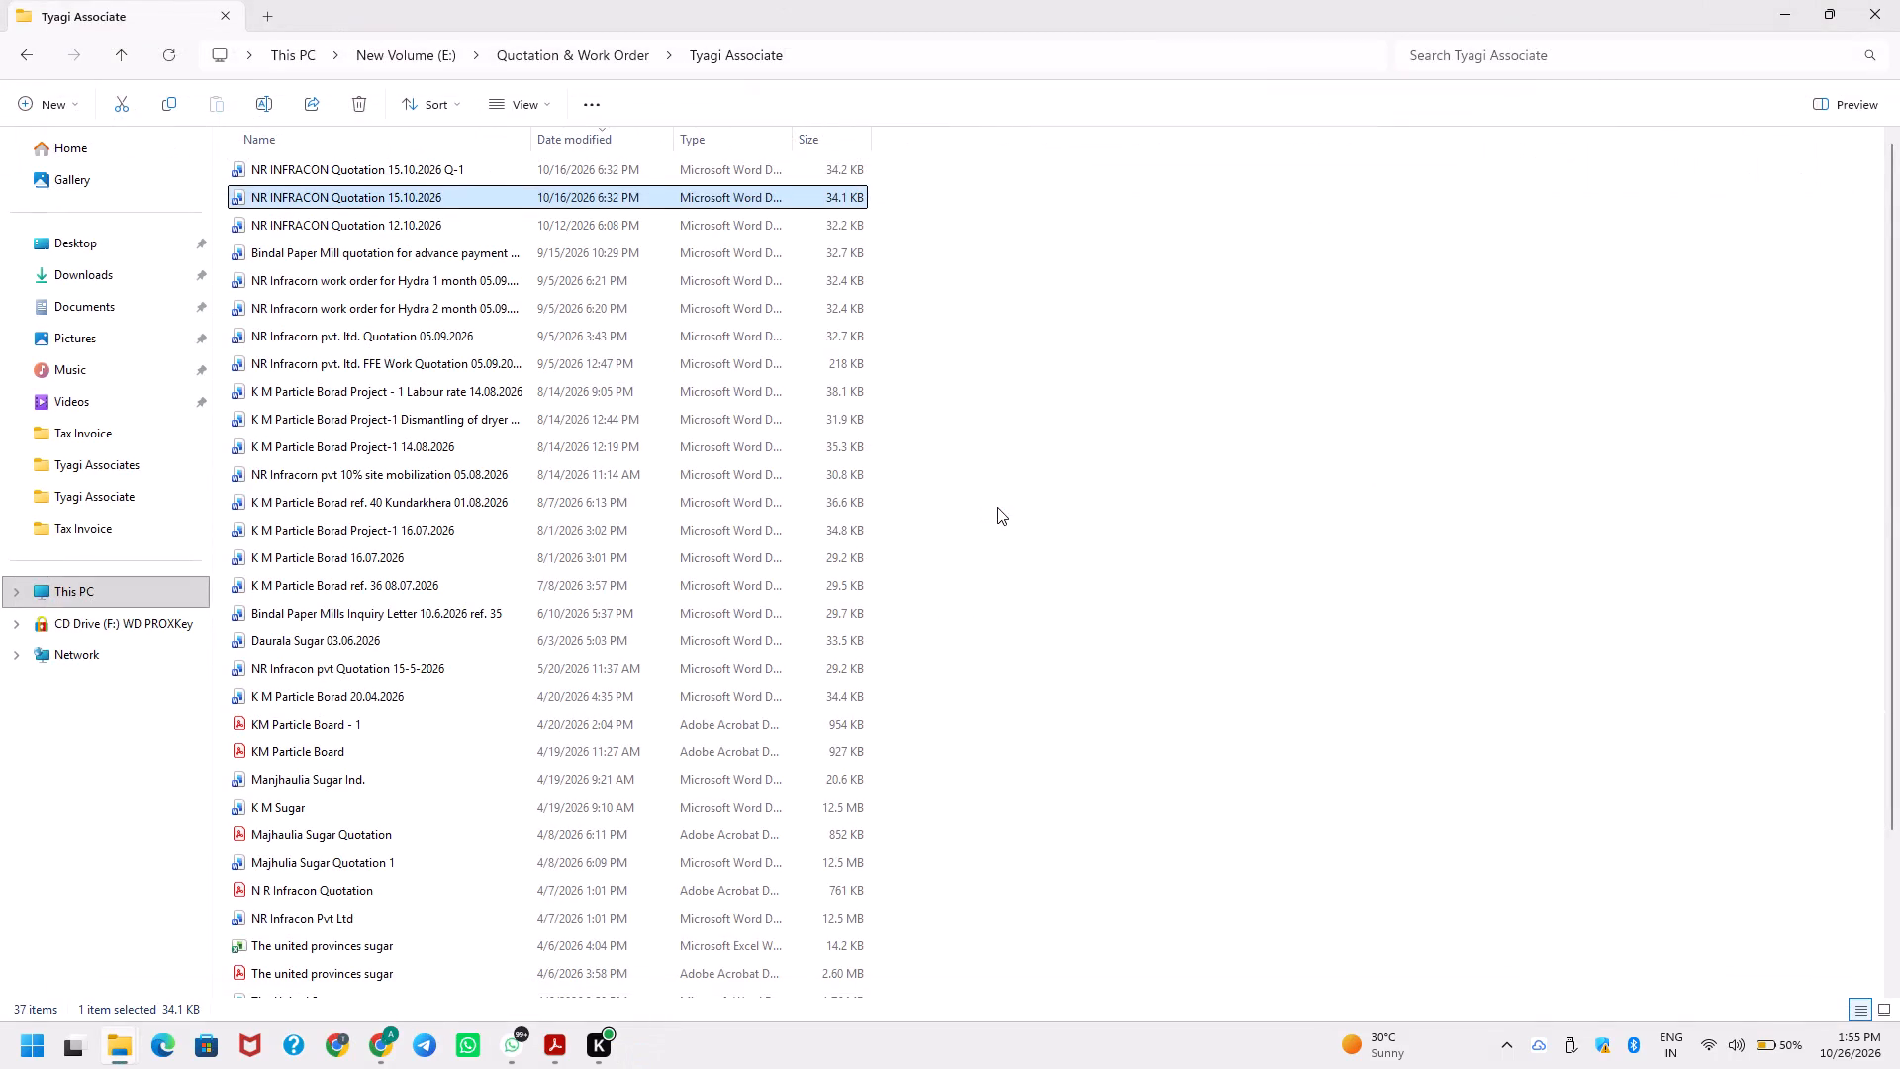
Open the NR Infracon Pvt Ltd Word document in the Tyagi Associate folder, review it and close it.
{"action": "scroll", "coordinate": [923, 540], "scroll_direction": "down", "scroll_amount": 2}
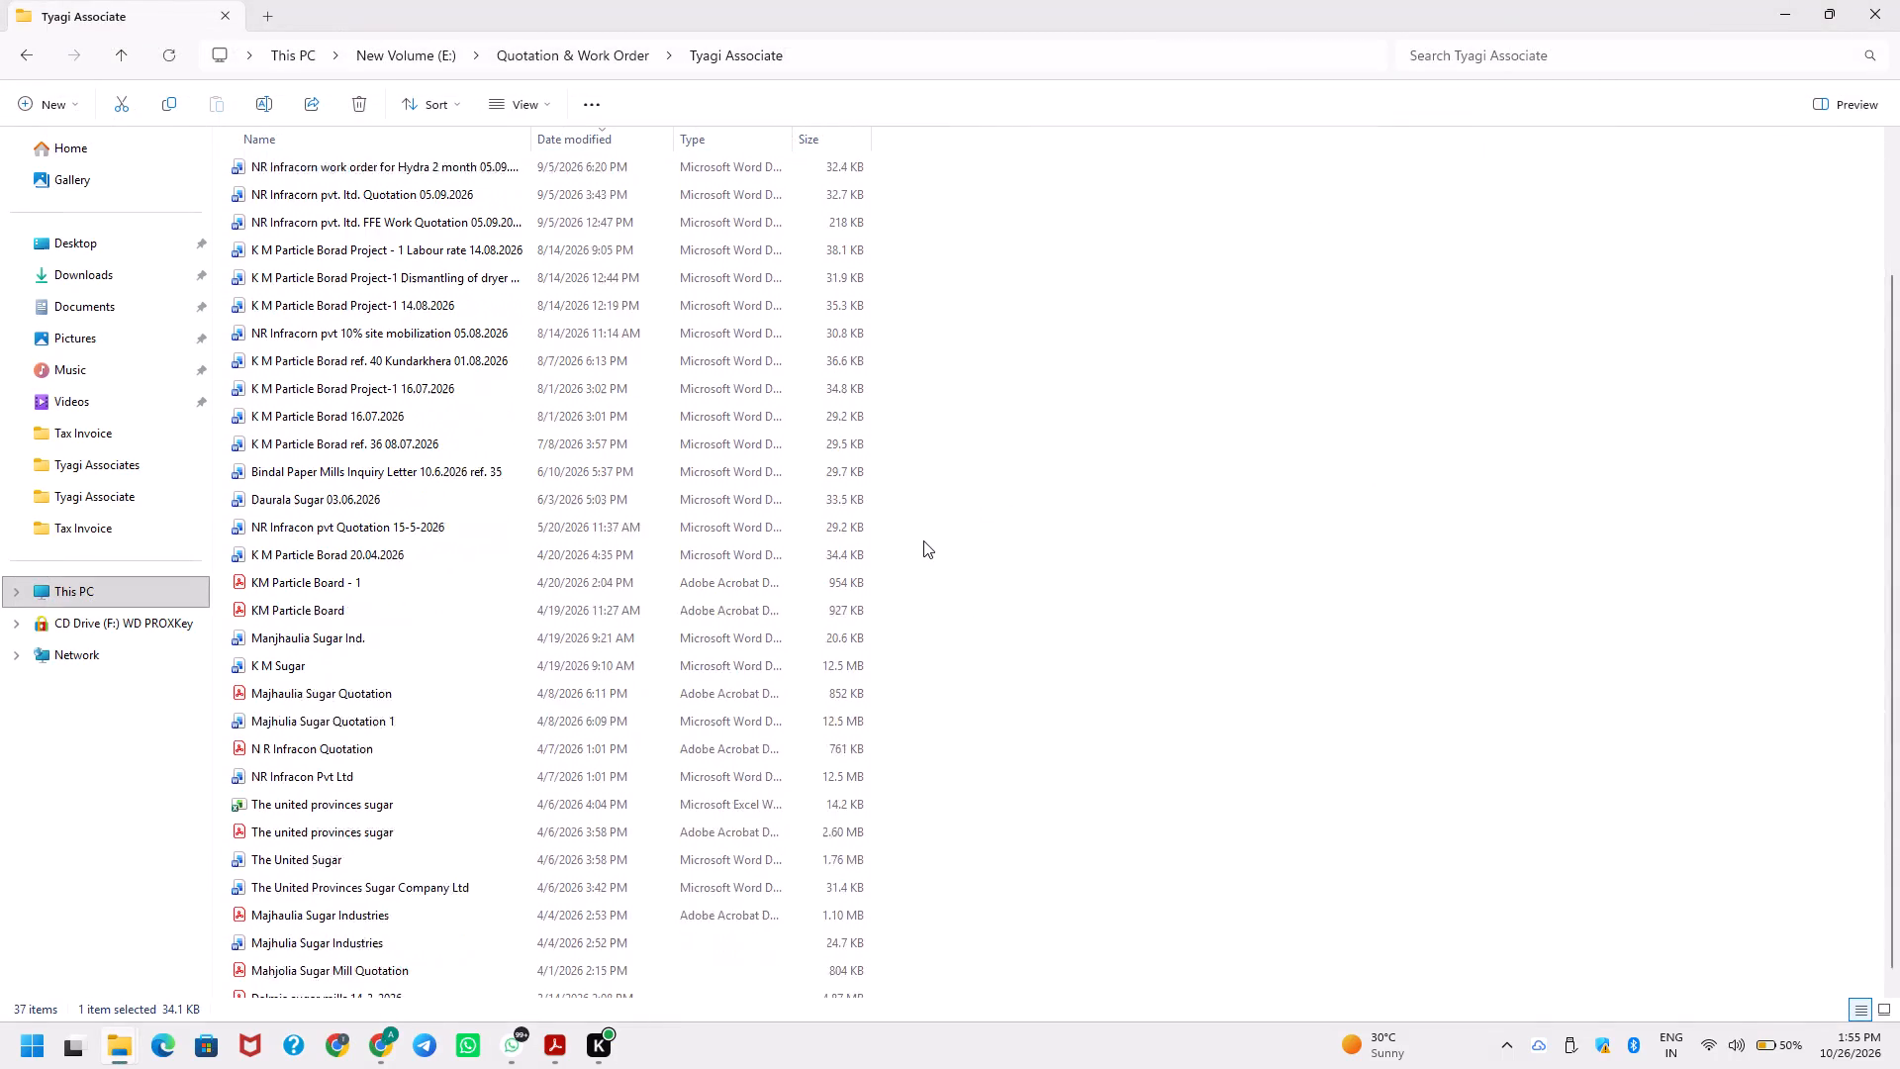
{"action": "scroll", "coordinate": [923, 540], "scroll_direction": "down", "scroll_amount": 1}
{"action": "scroll", "coordinate": [940, 656], "scroll_direction": "down", "scroll_amount": 2}
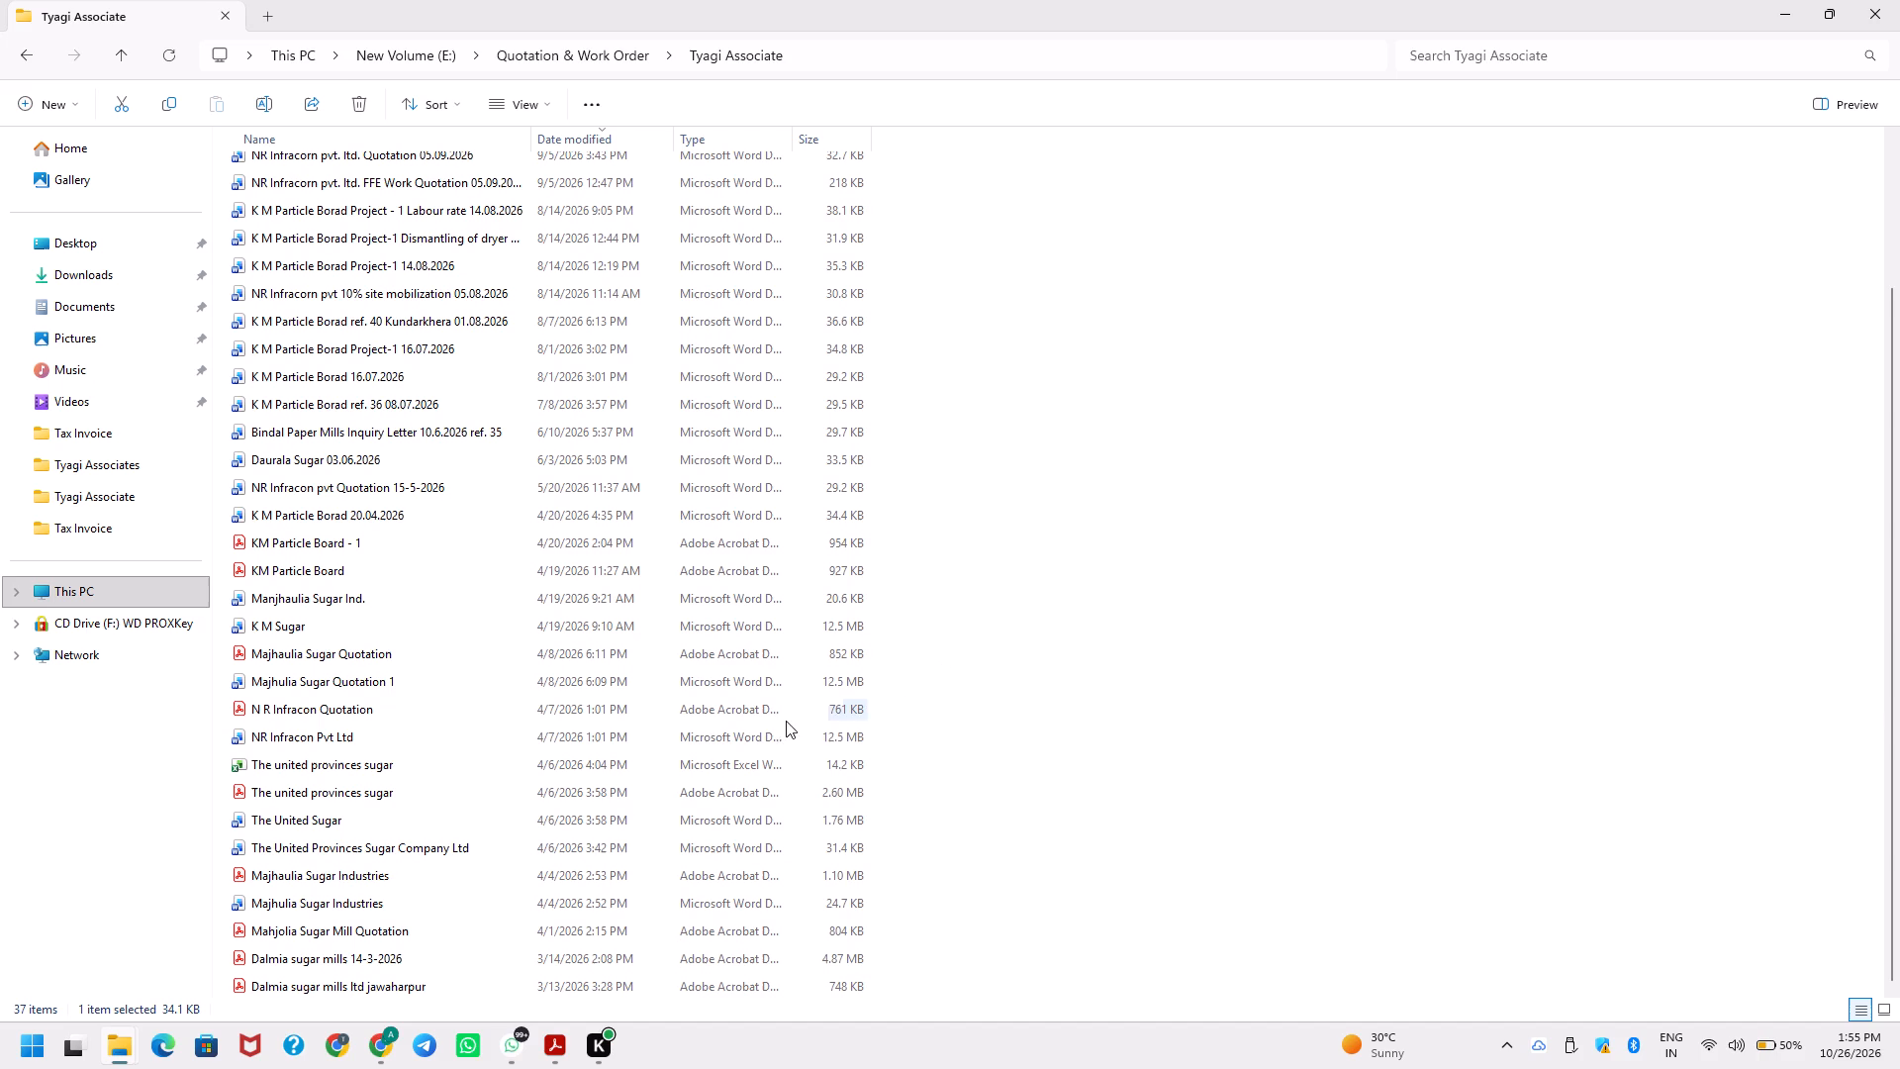
{"action": "left_click", "coordinate": [699, 739]}
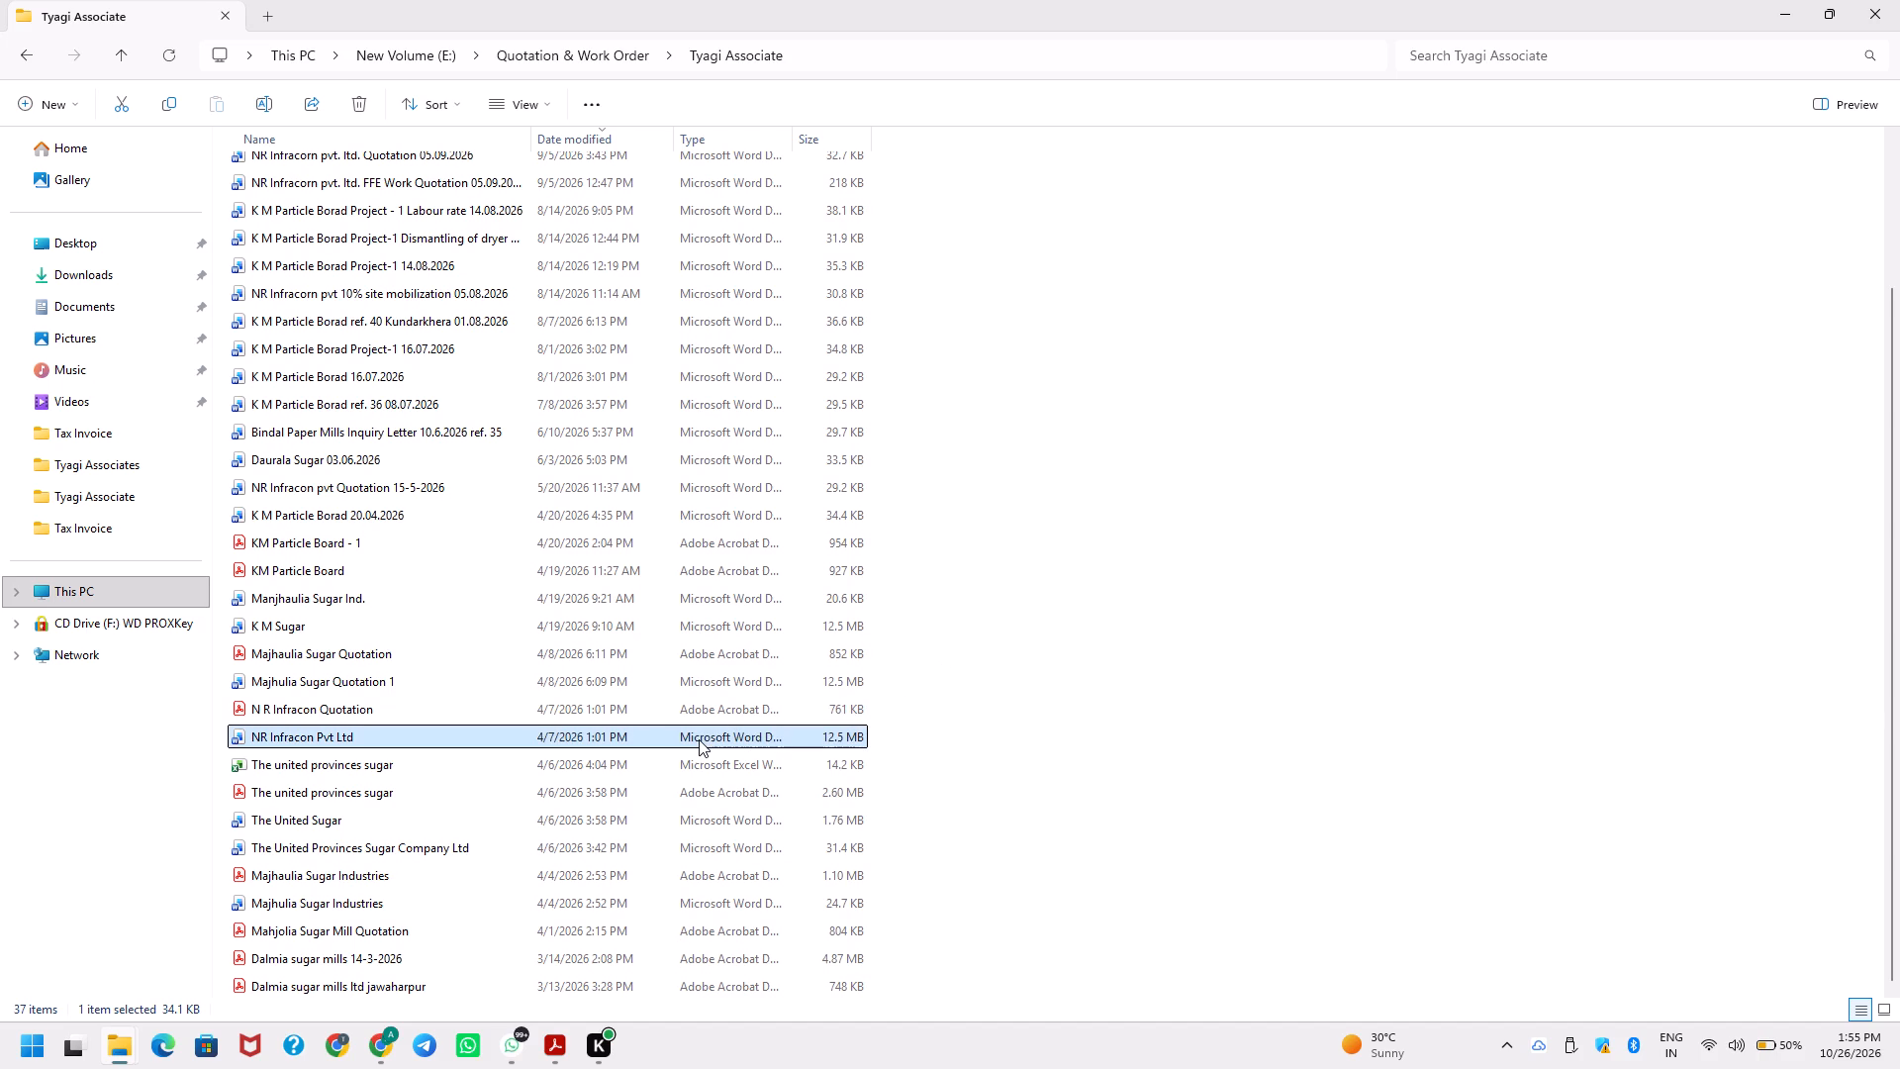
{"action": "key", "text": "Return"}
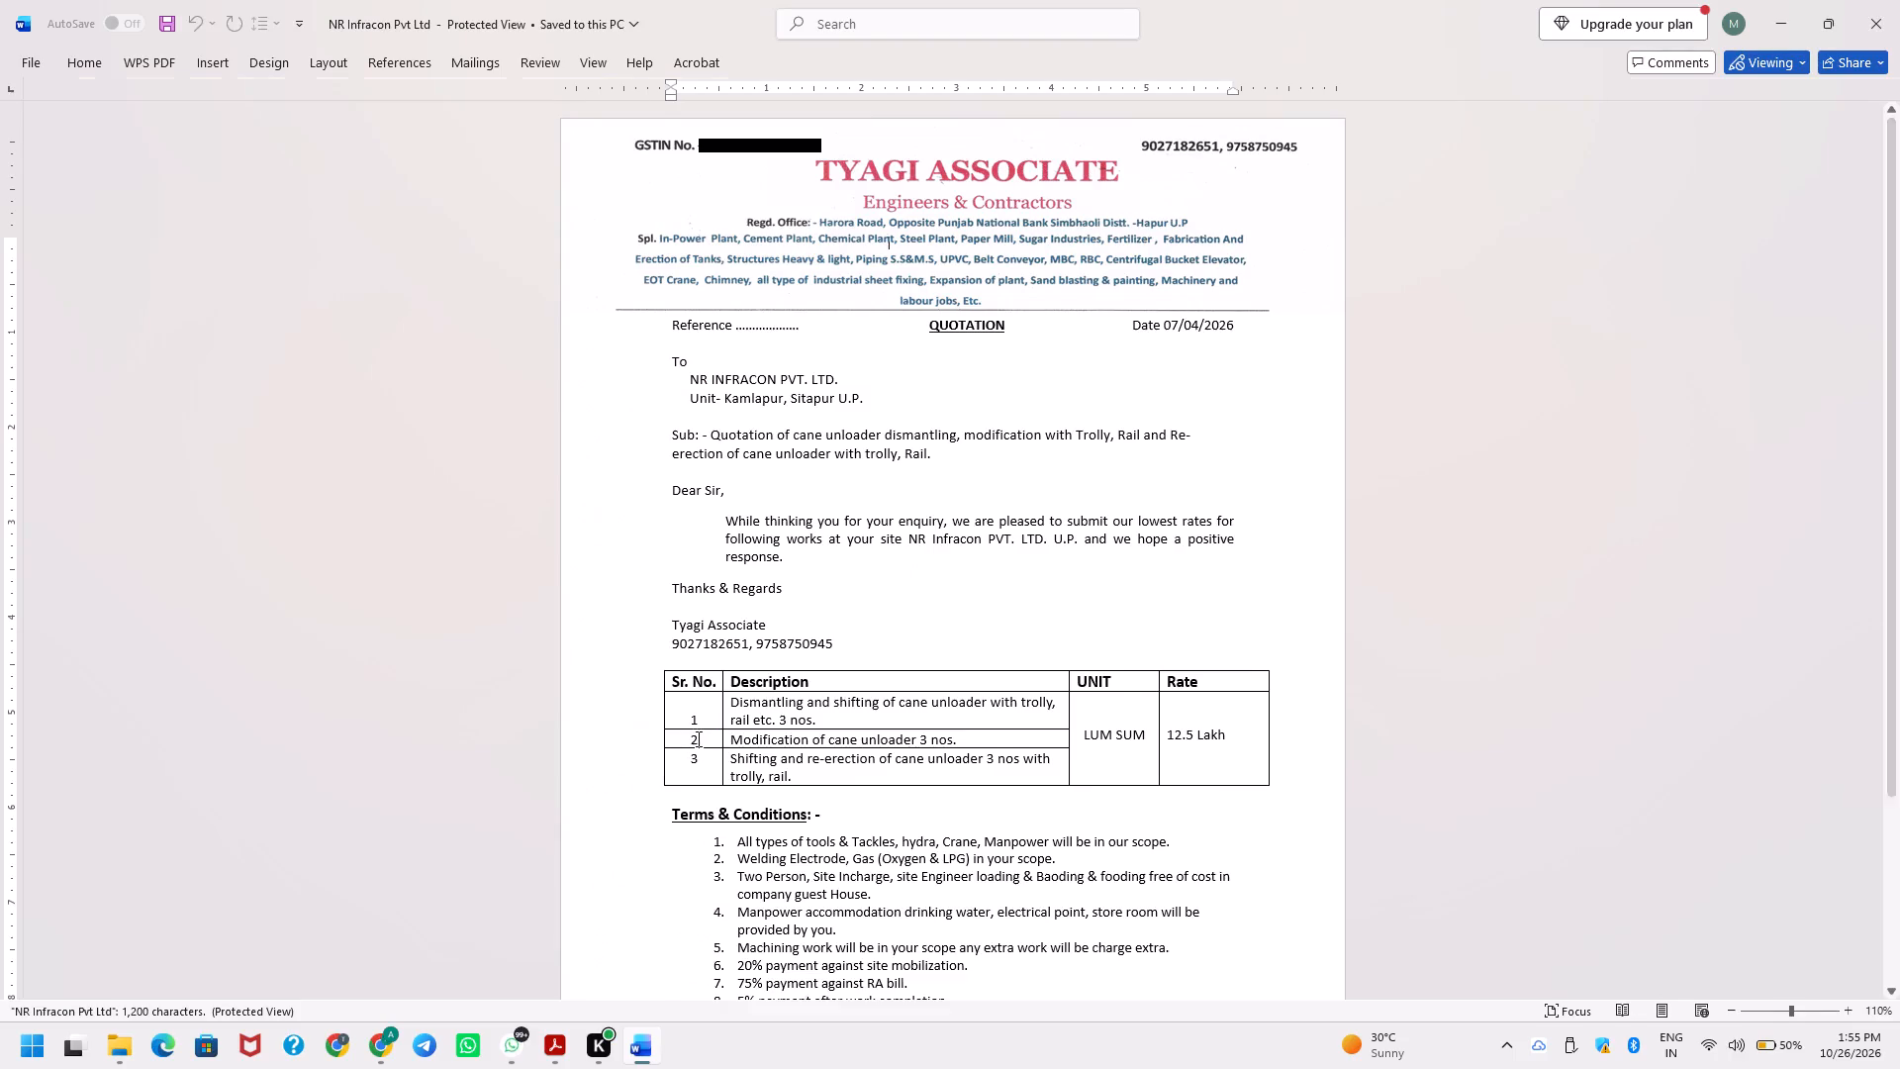
{"action": "key", "text": "alt+F4"}
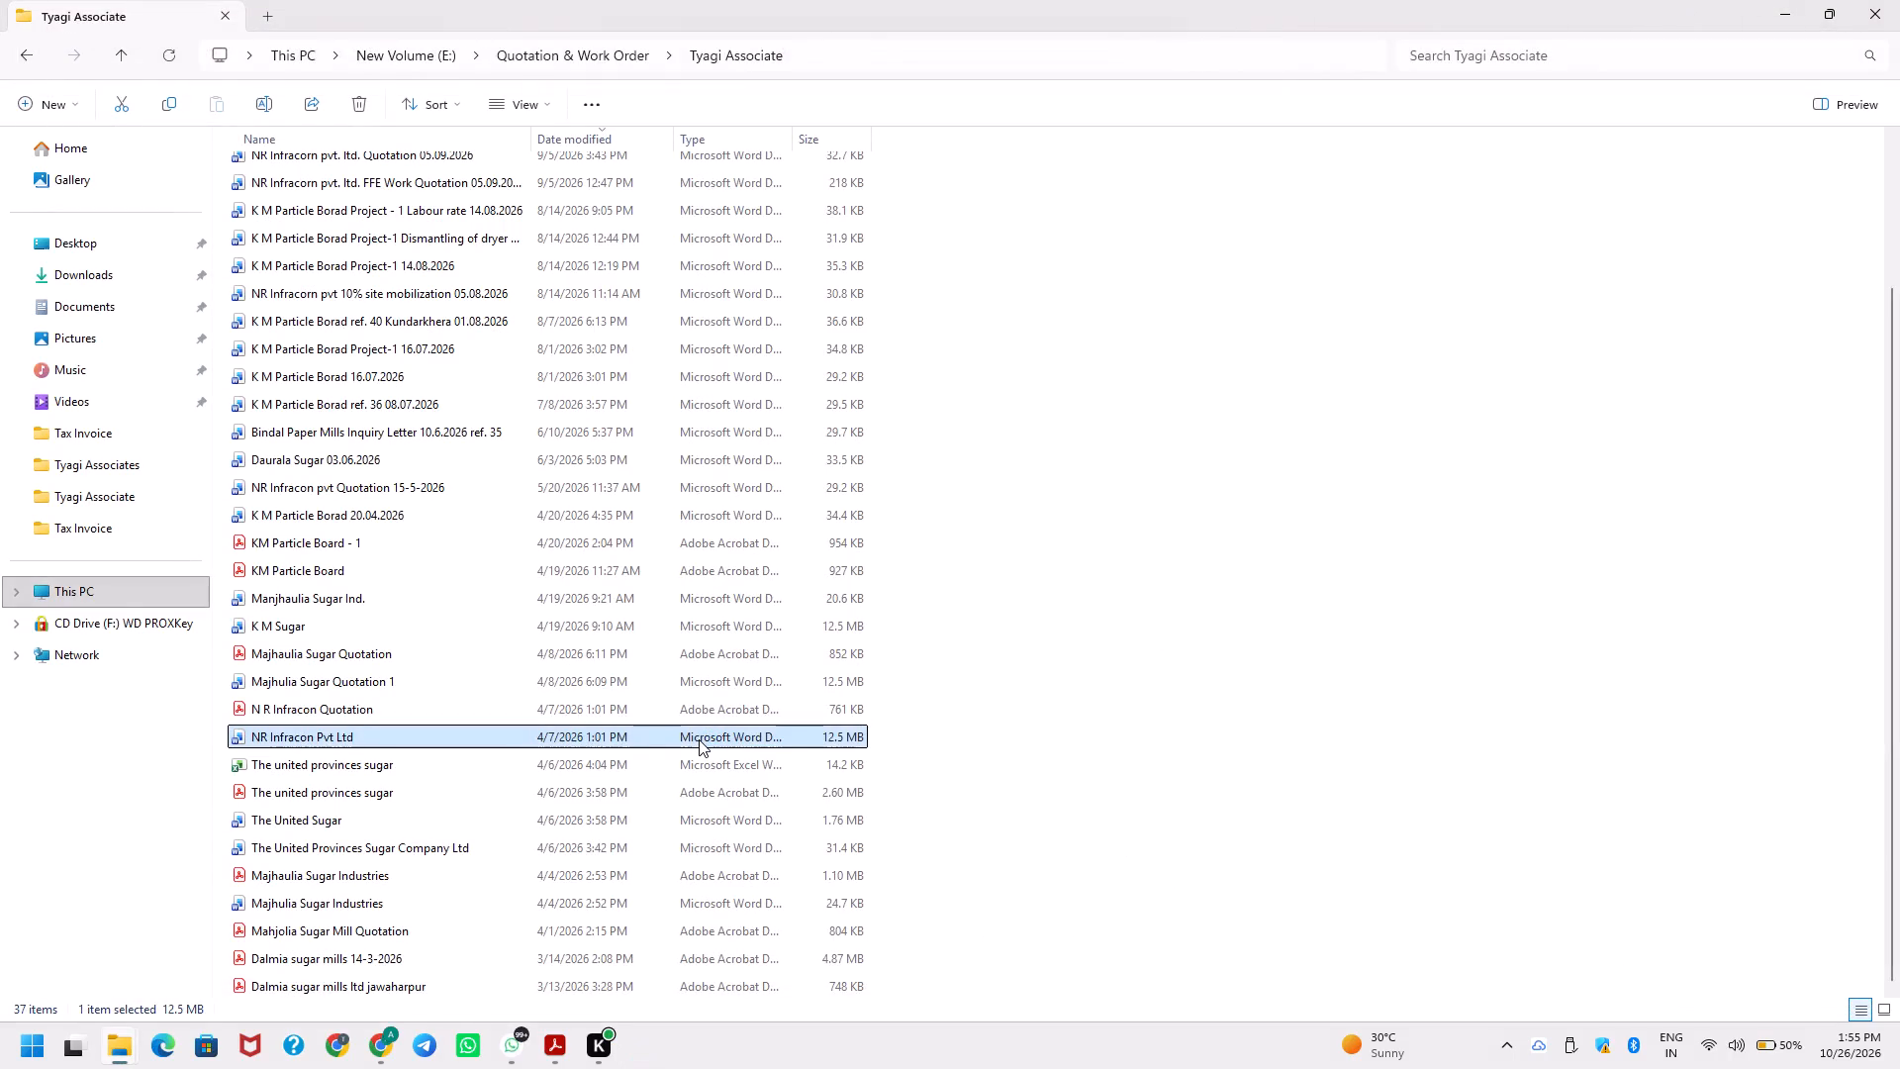
Examine the file names in the Tyagi Associate folder between NR Infracon Pvt Ltd and K M Particle Borad ref. 36.
{"action": "key", "text": "Up"}
{"action": "key", "text": "Up"}
{"action": "key", "text": "Up"}
{"action": "key", "text": "Up"}
{"action": "key", "text": "Up"}
{"action": "key", "text": "Up"}
{"action": "key", "text": "Up"}
{"action": "key", "text": "Up"}
{"action": "key", "text": "Up"}
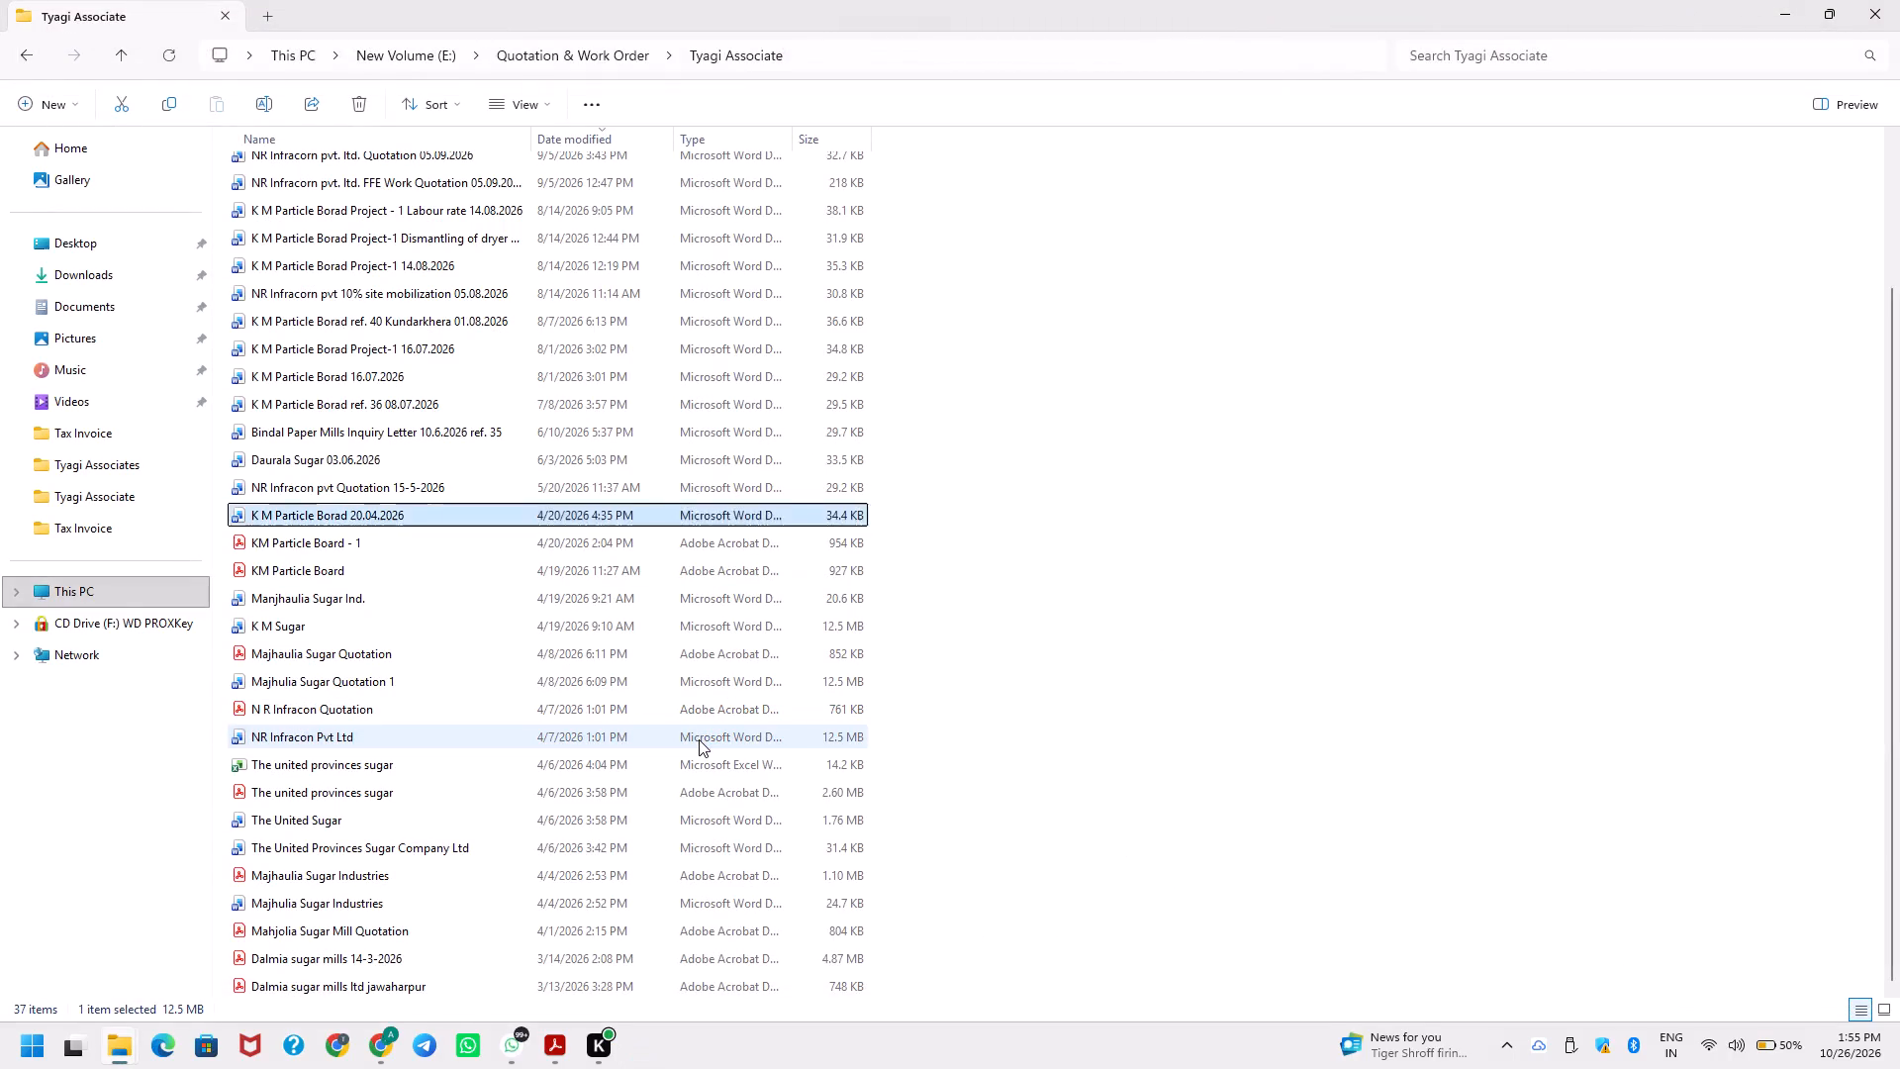
{"action": "key", "text": "Down"}
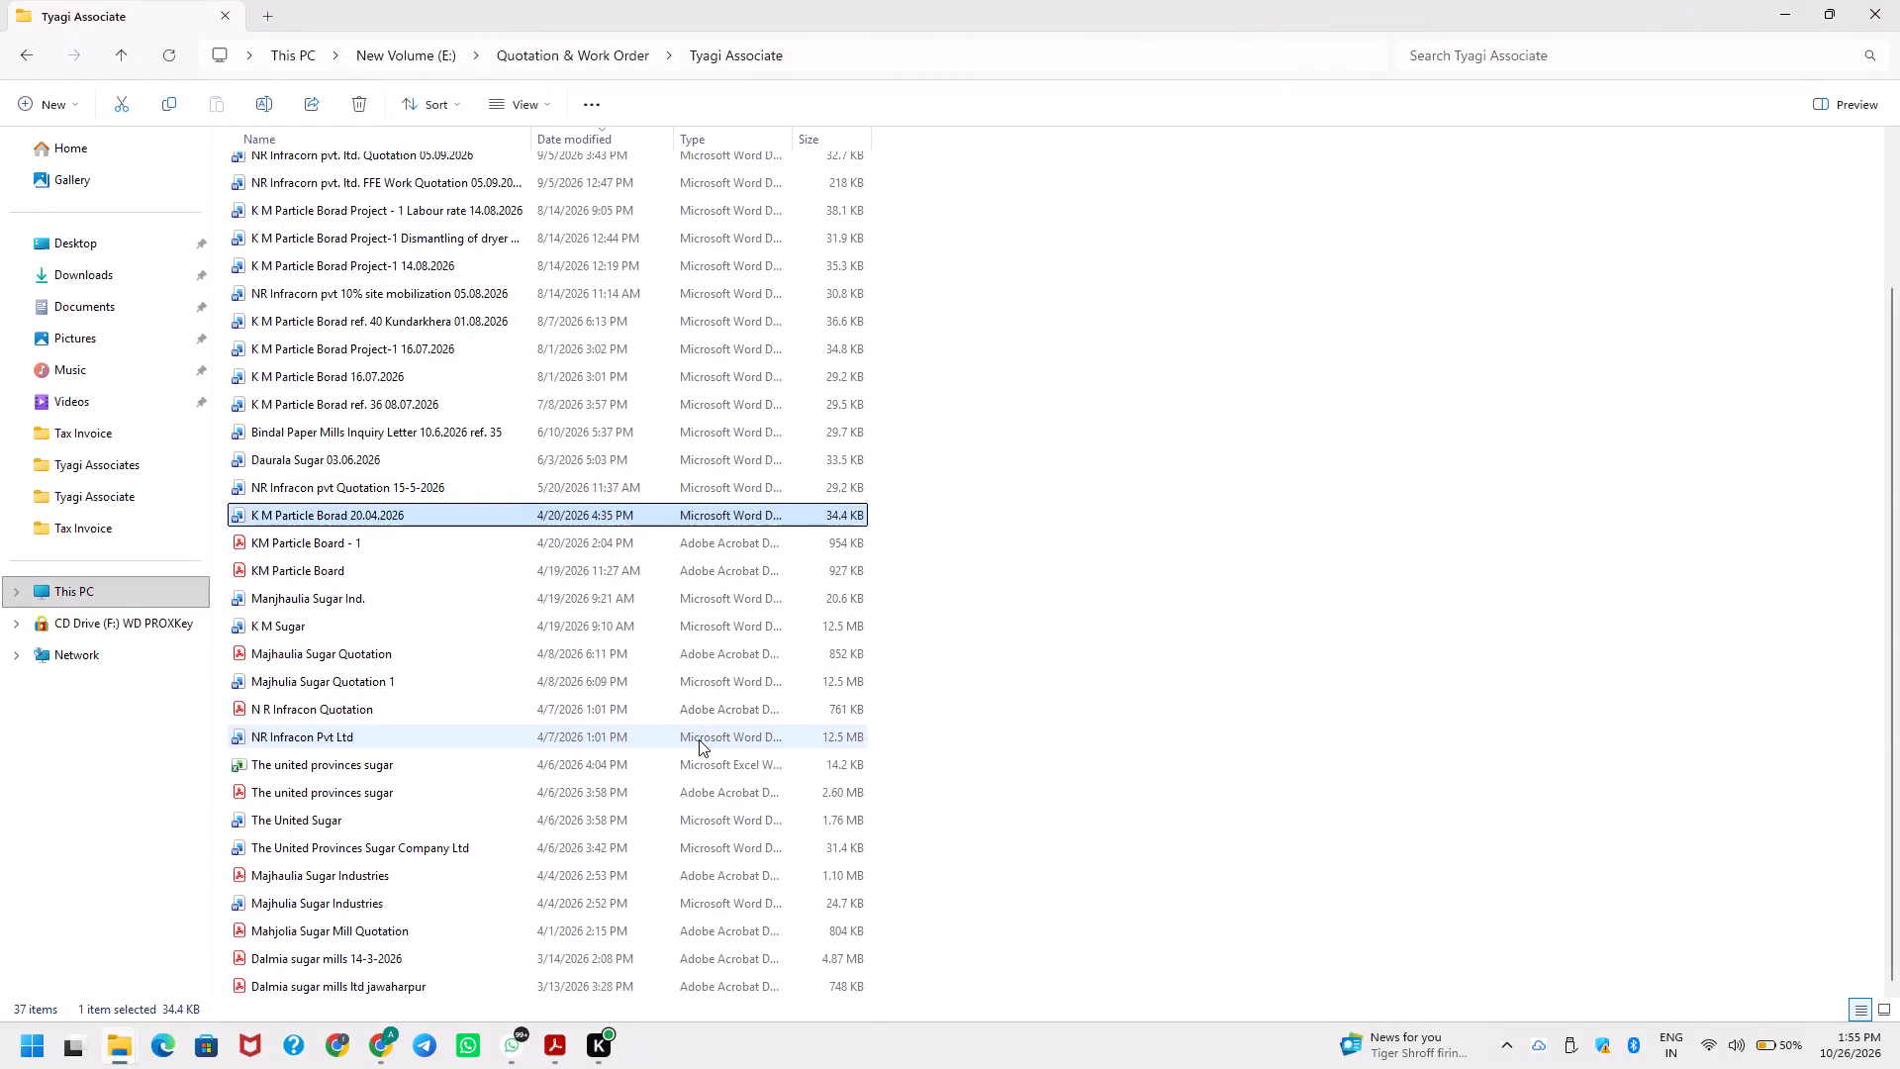
{"action": "key", "text": "Up"}
{"action": "key", "text": "Up"}
{"action": "key", "text": "Up"}
{"action": "key", "text": "Up"}
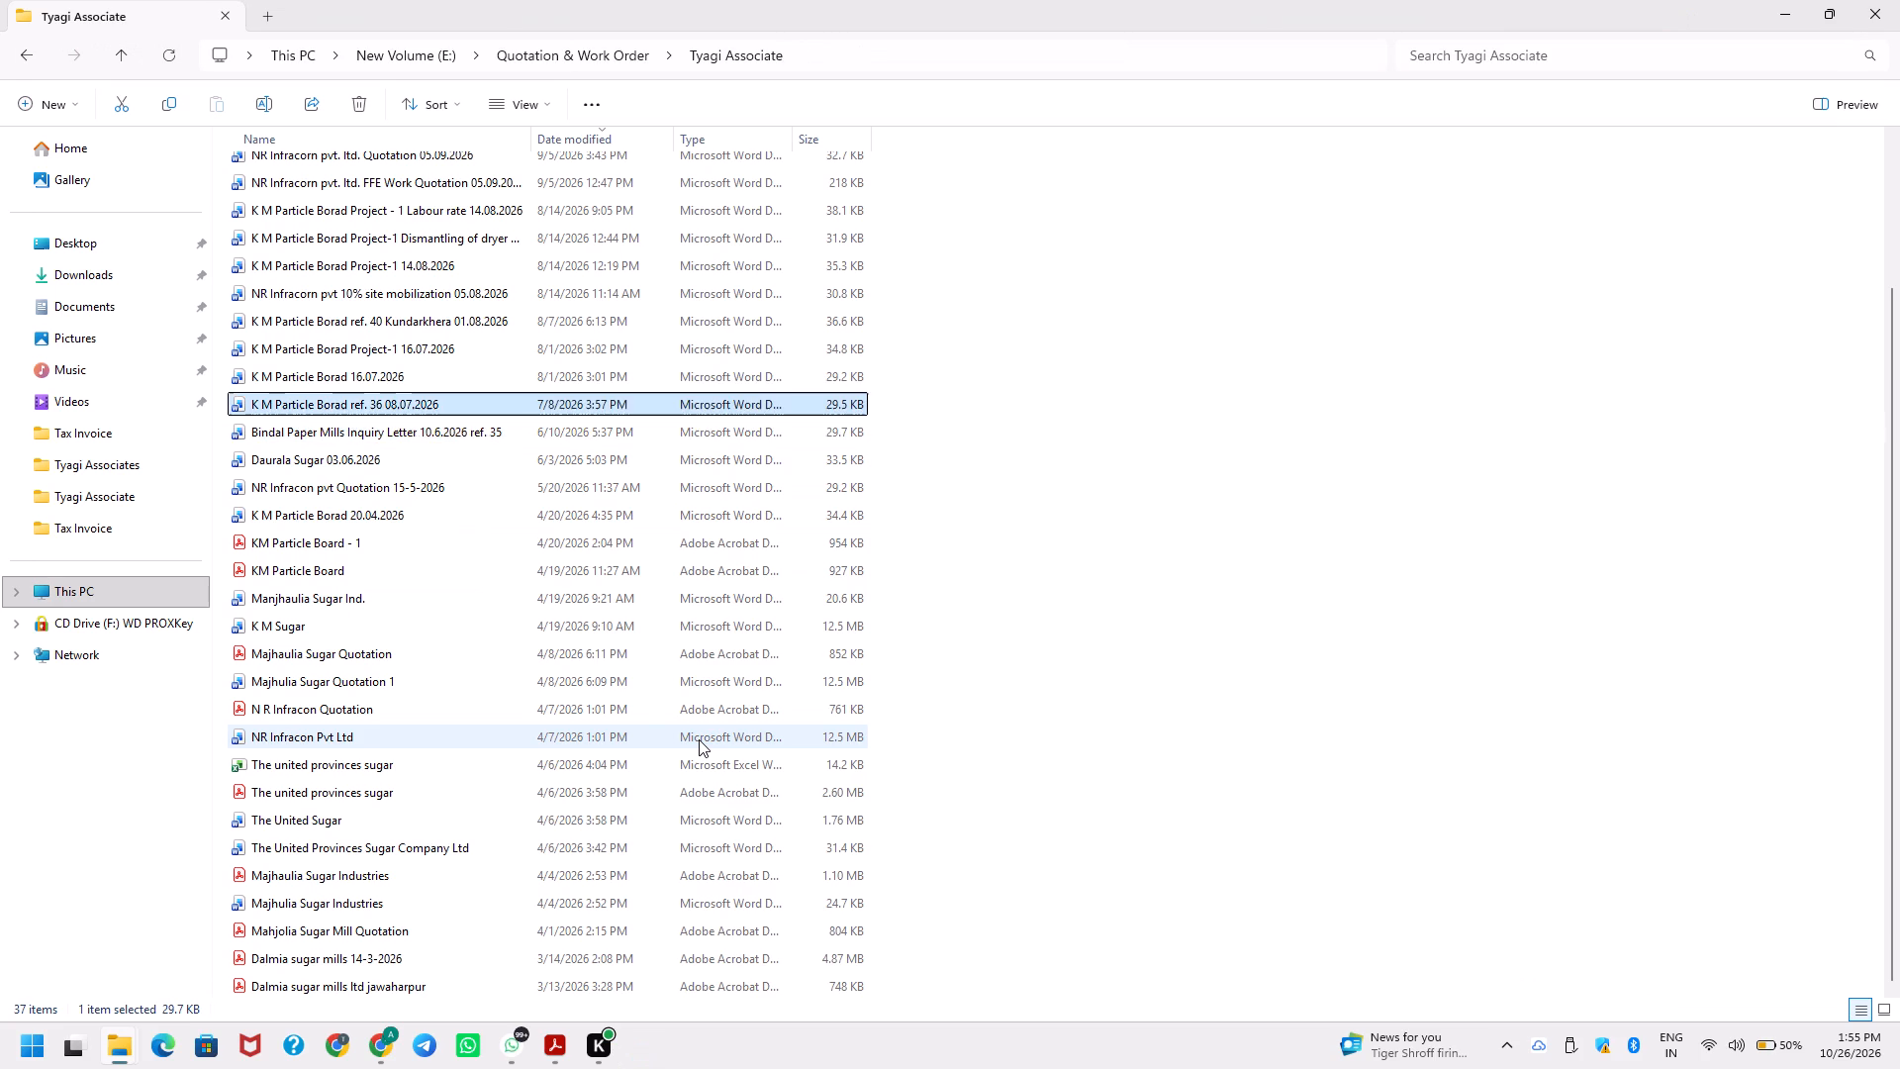
{"action": "key", "text": "Down"}
{"action": "key", "text": "Down"}
{"action": "key", "text": "Down"}
{"action": "key", "text": "Down"}
{"action": "key", "text": "Down"}
{"action": "key", "text": "Down"}
{"action": "key", "text": "Down"}
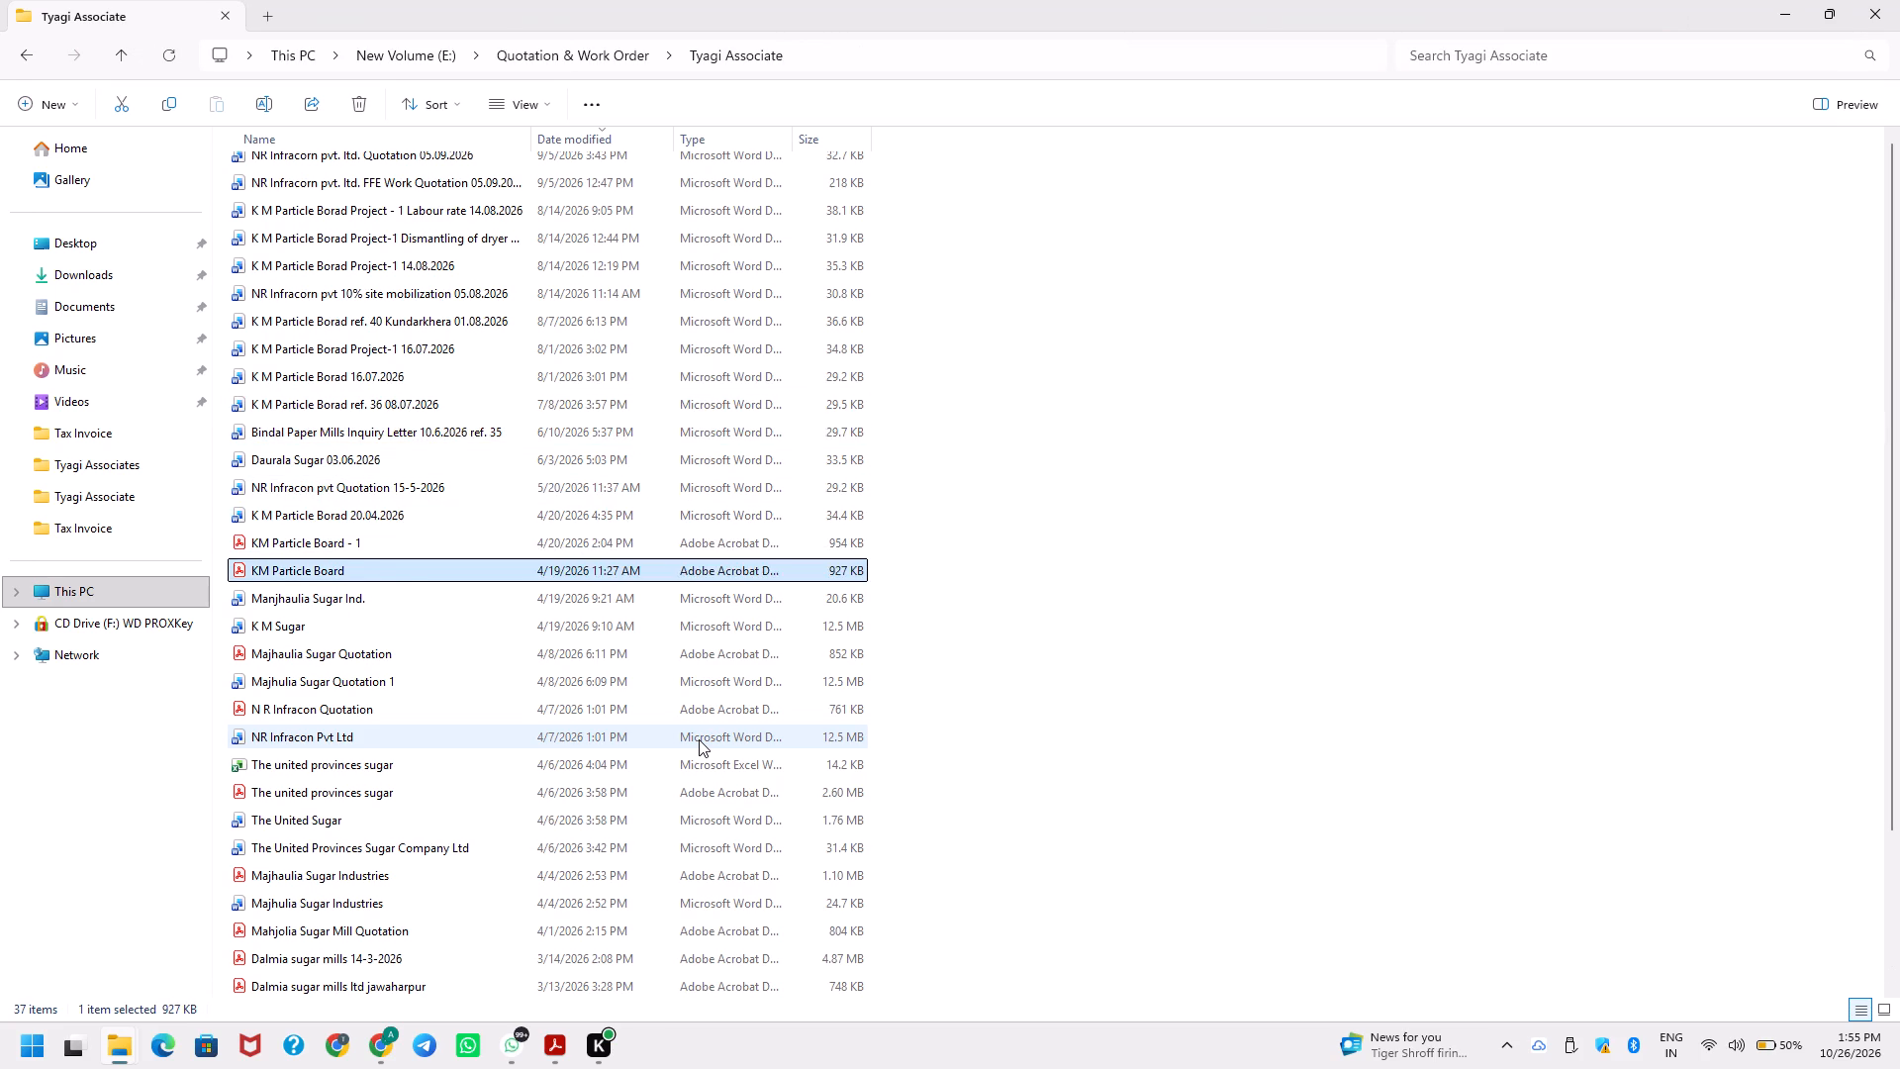
Search the Tyagi Associate folder for MAN and clear the search.
{"action": "key", "text": "ctrl+f"}
{"action": "type", "text": "MAN"}
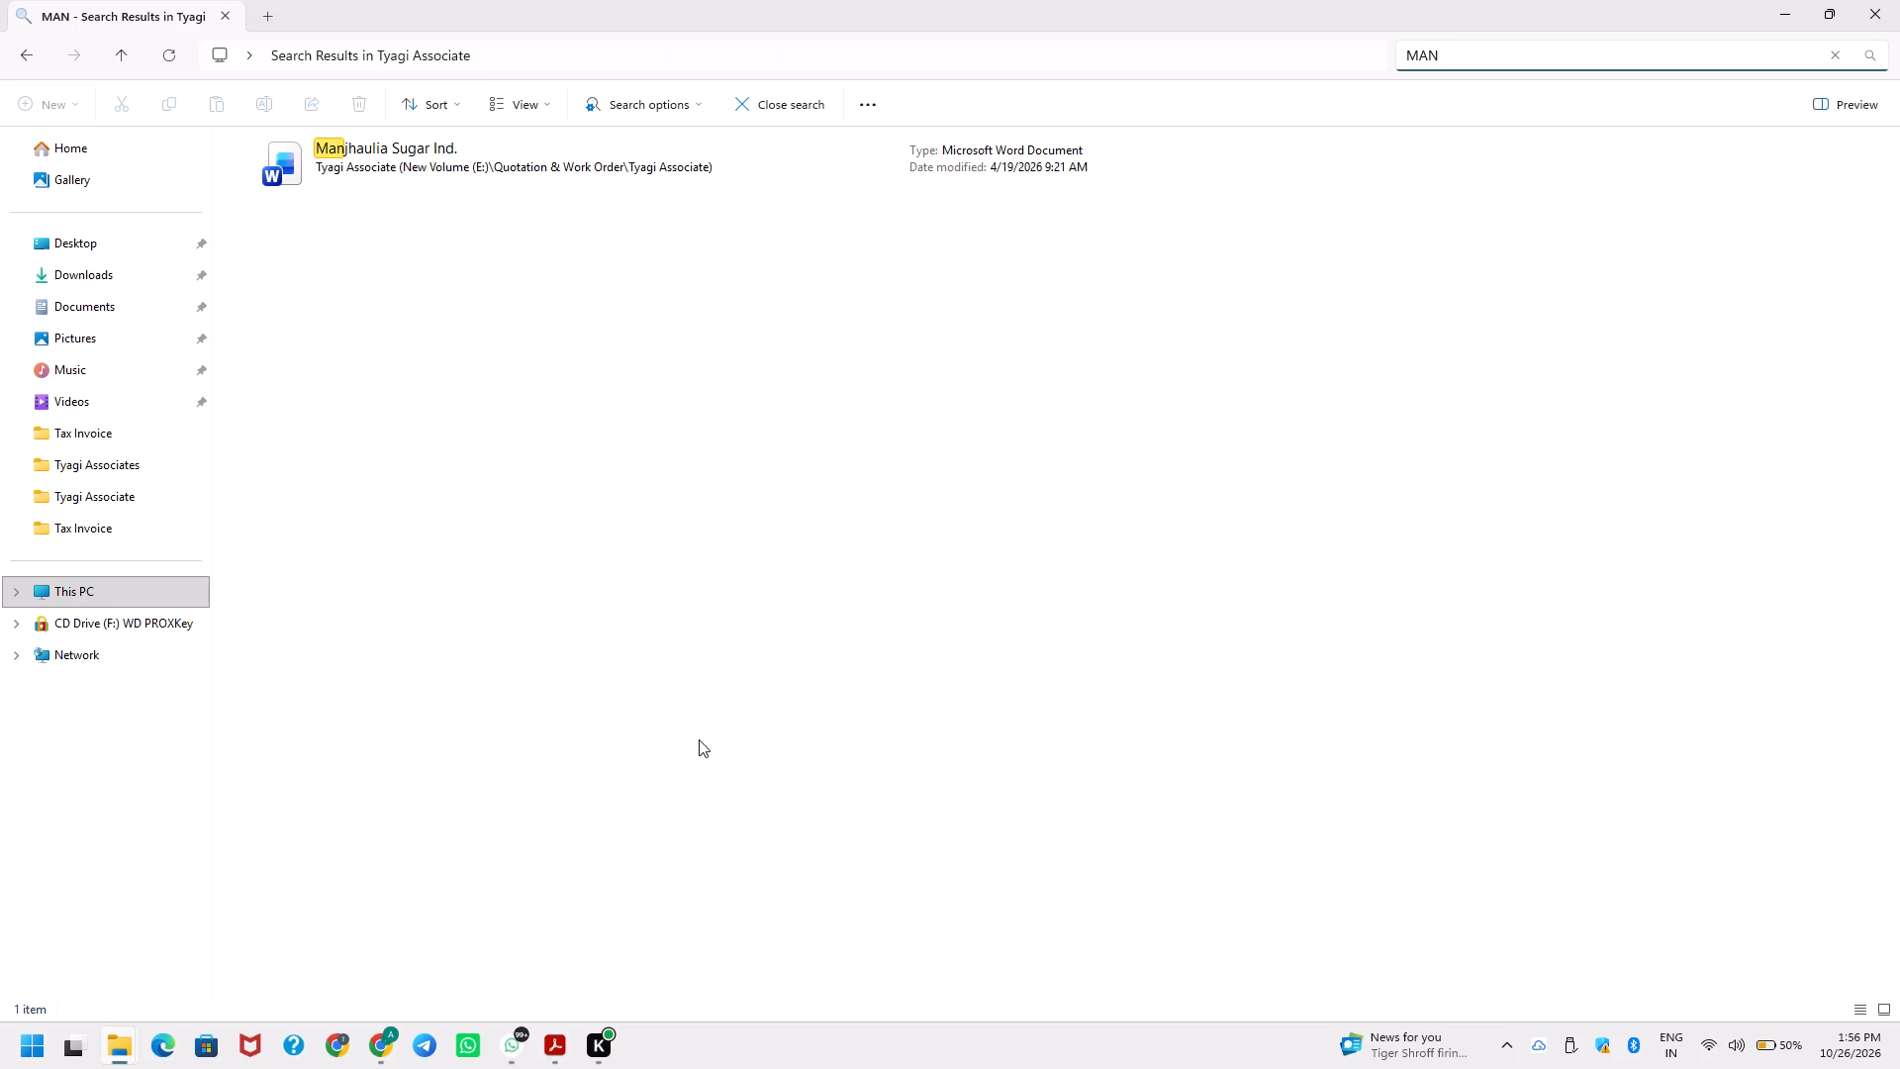
{"action": "key", "text": "BackSpace"}
{"action": "key", "text": "BackSpace"}
{"action": "key", "text": "BackSpace"}
{"action": "key", "text": "BackSpace"}
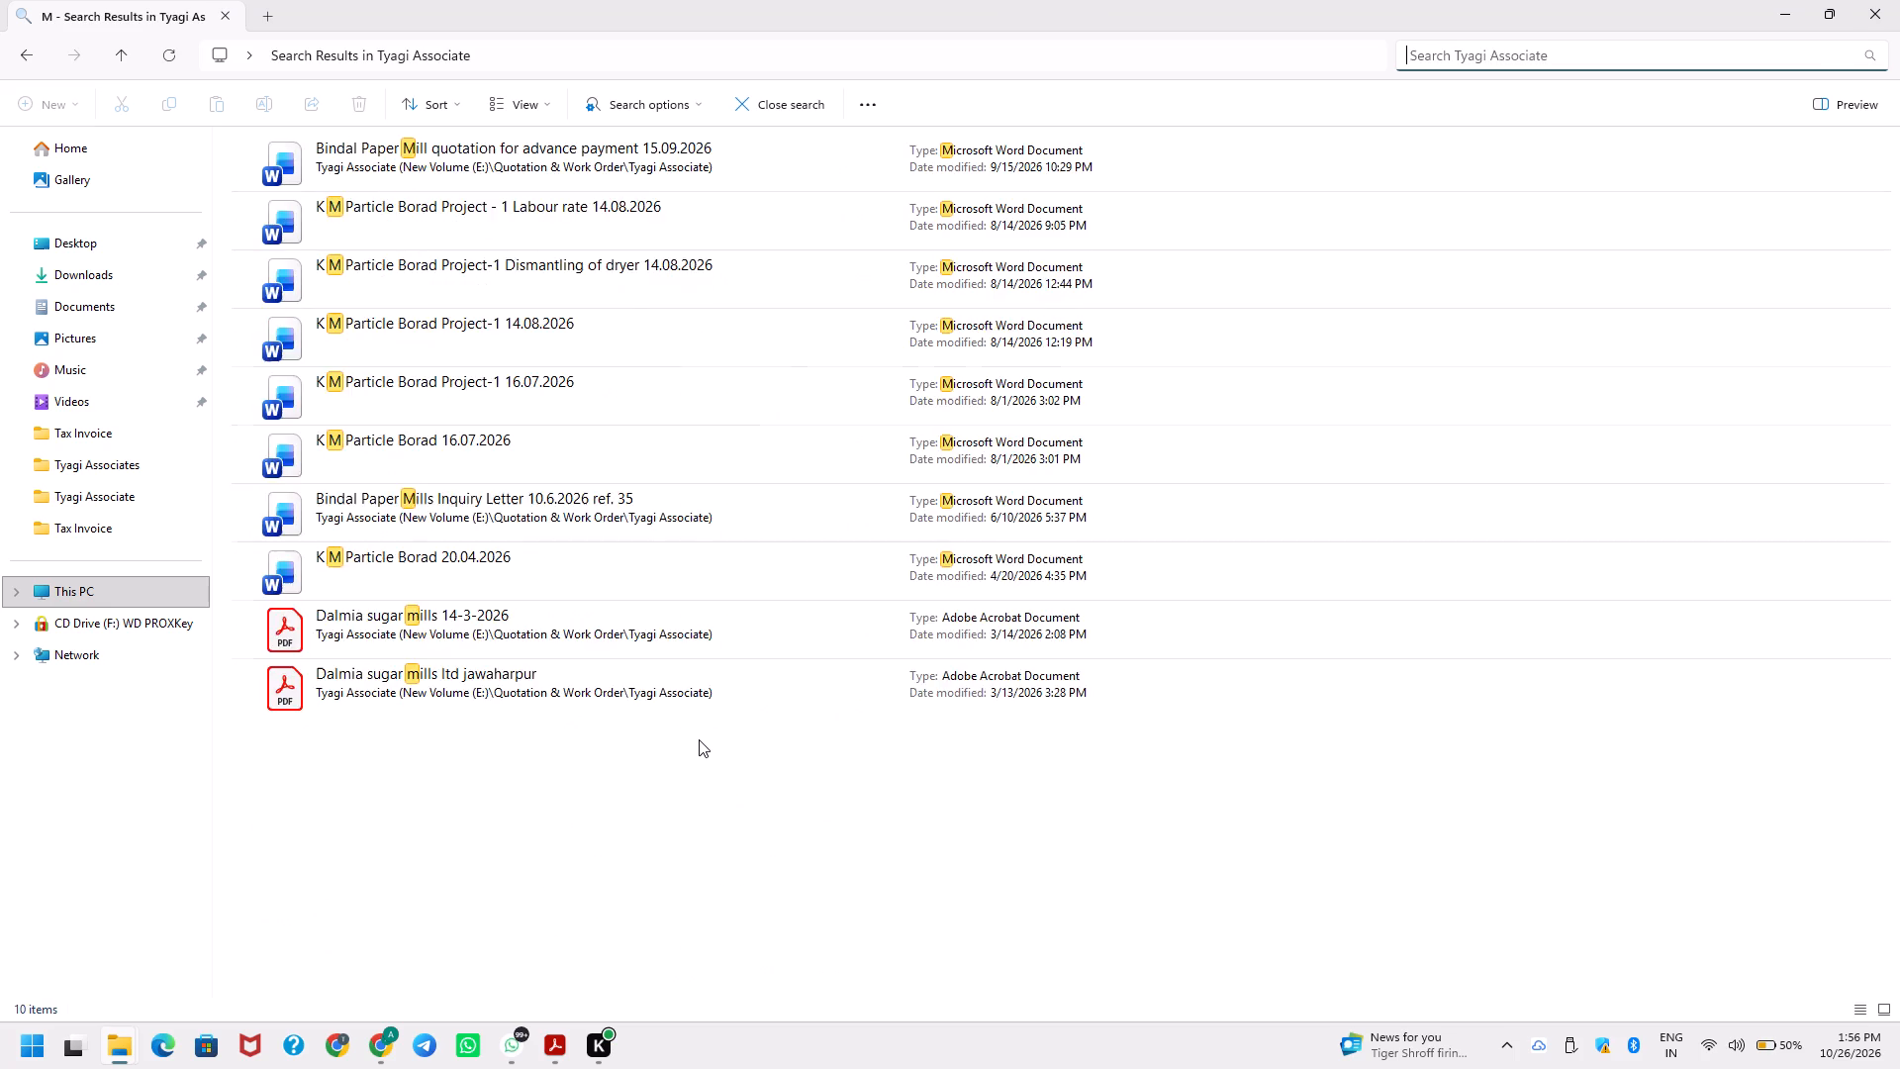
Search the Tyagi Associate folder for supp and clear the search to return to the full file list.
{"action": "type", "text": "supp"}
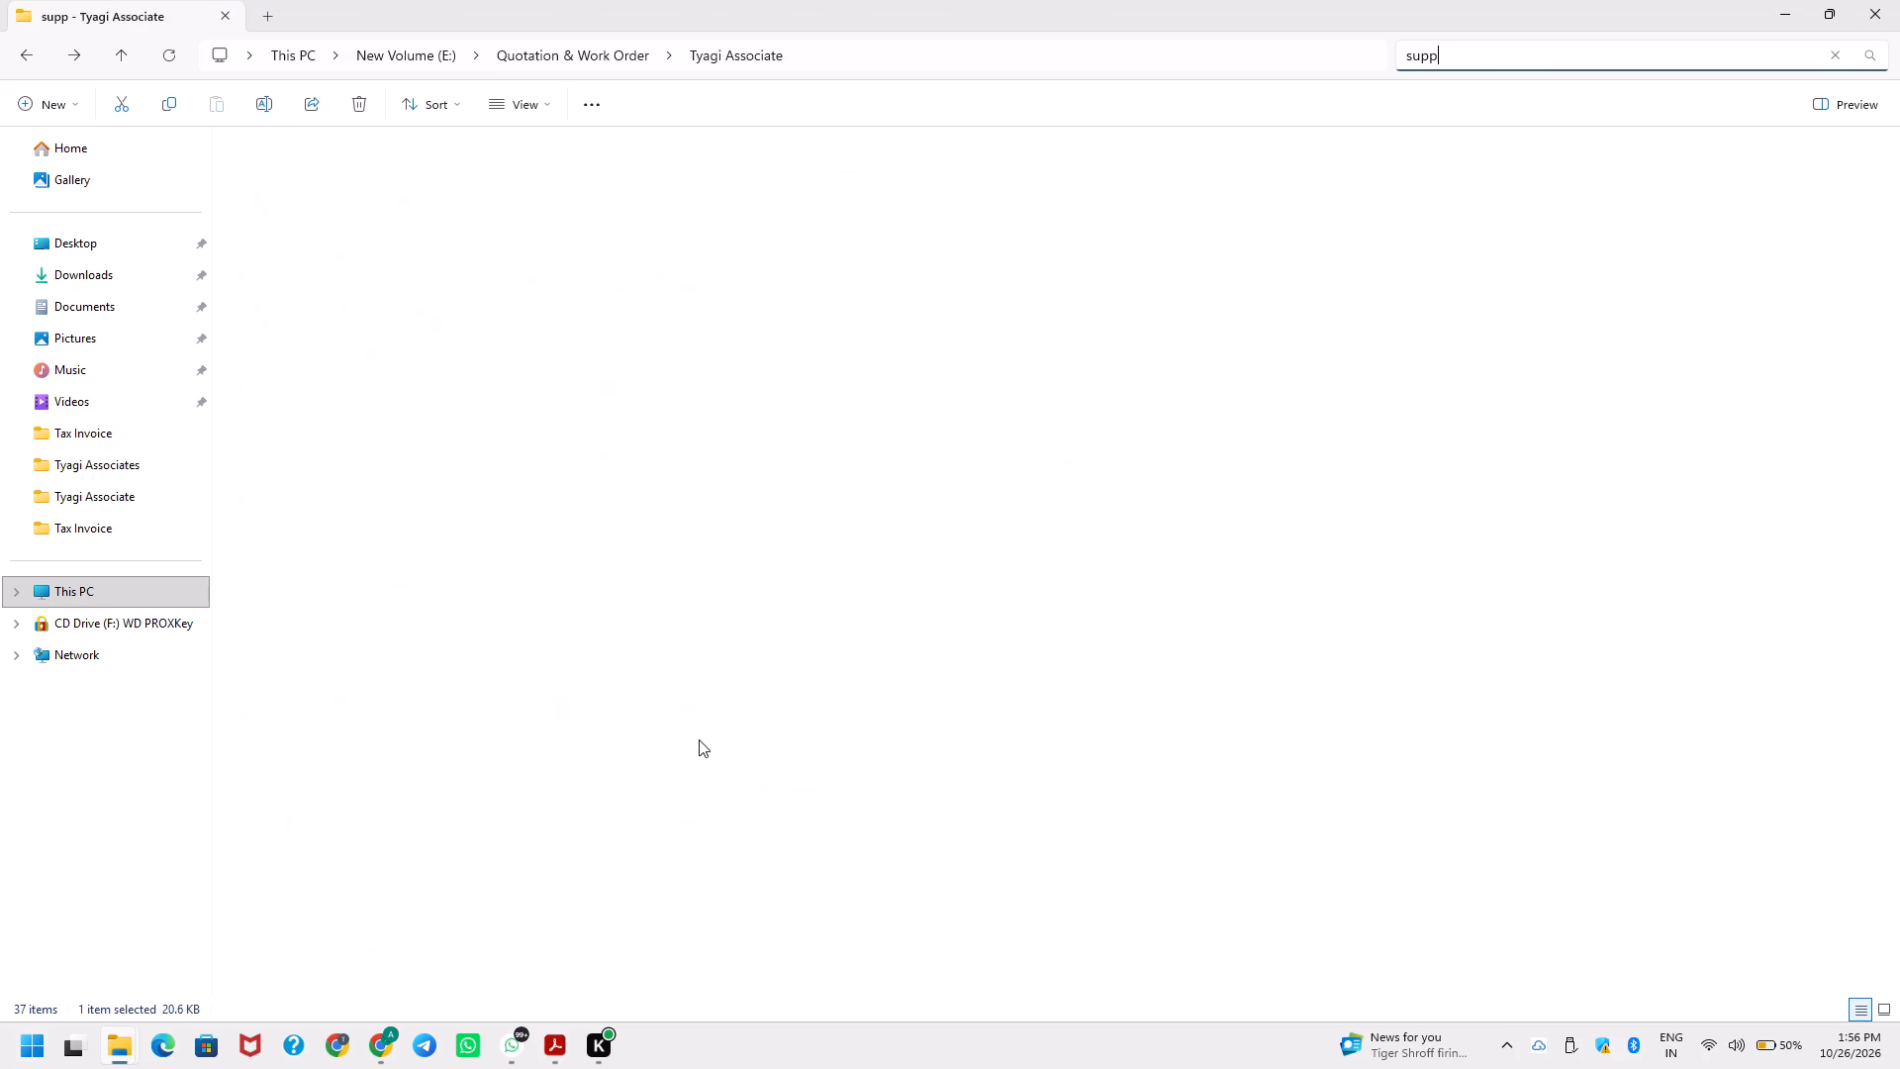
{"action": "key", "text": "BackSpace"}
{"action": "key", "text": "BackSpace"}
{"action": "key", "text": "BackSpace"}
{"action": "key", "text": "BackSpace"}
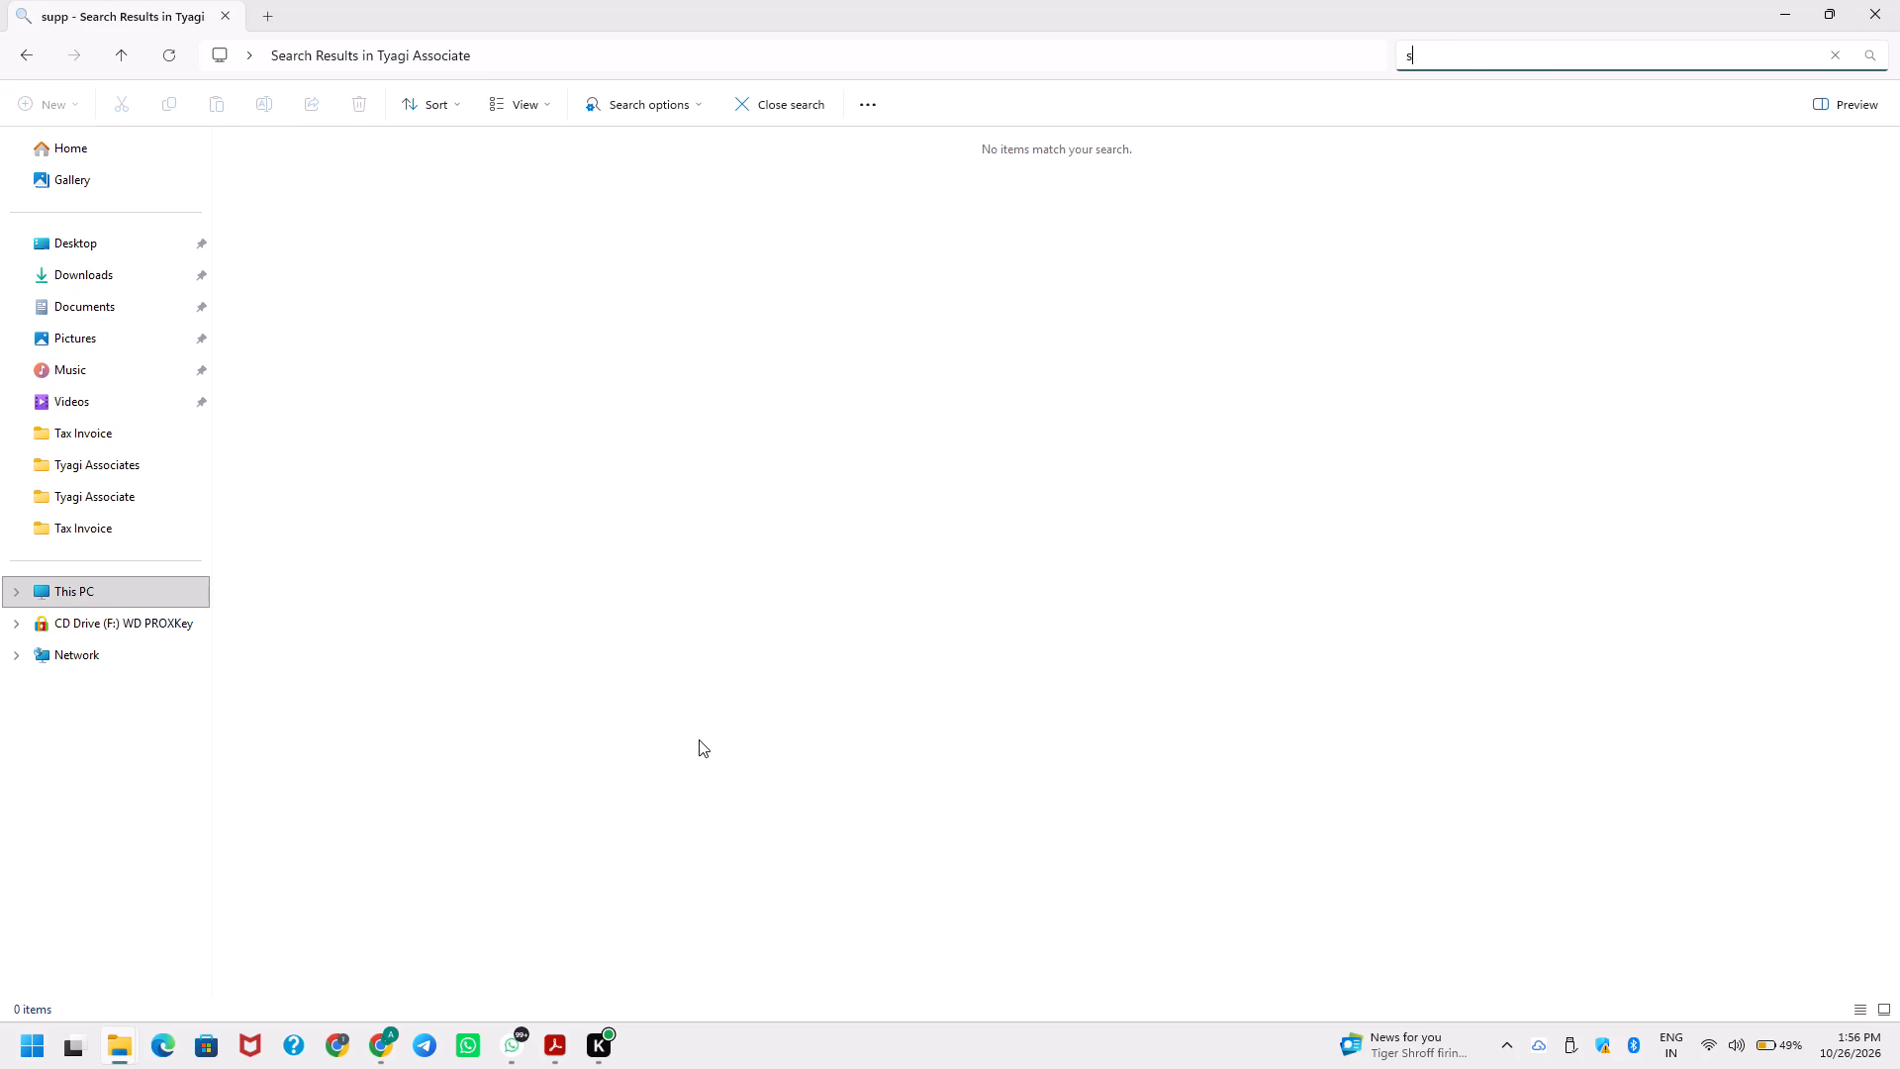
{"action": "left_click", "coordinate": [1007, 667]}
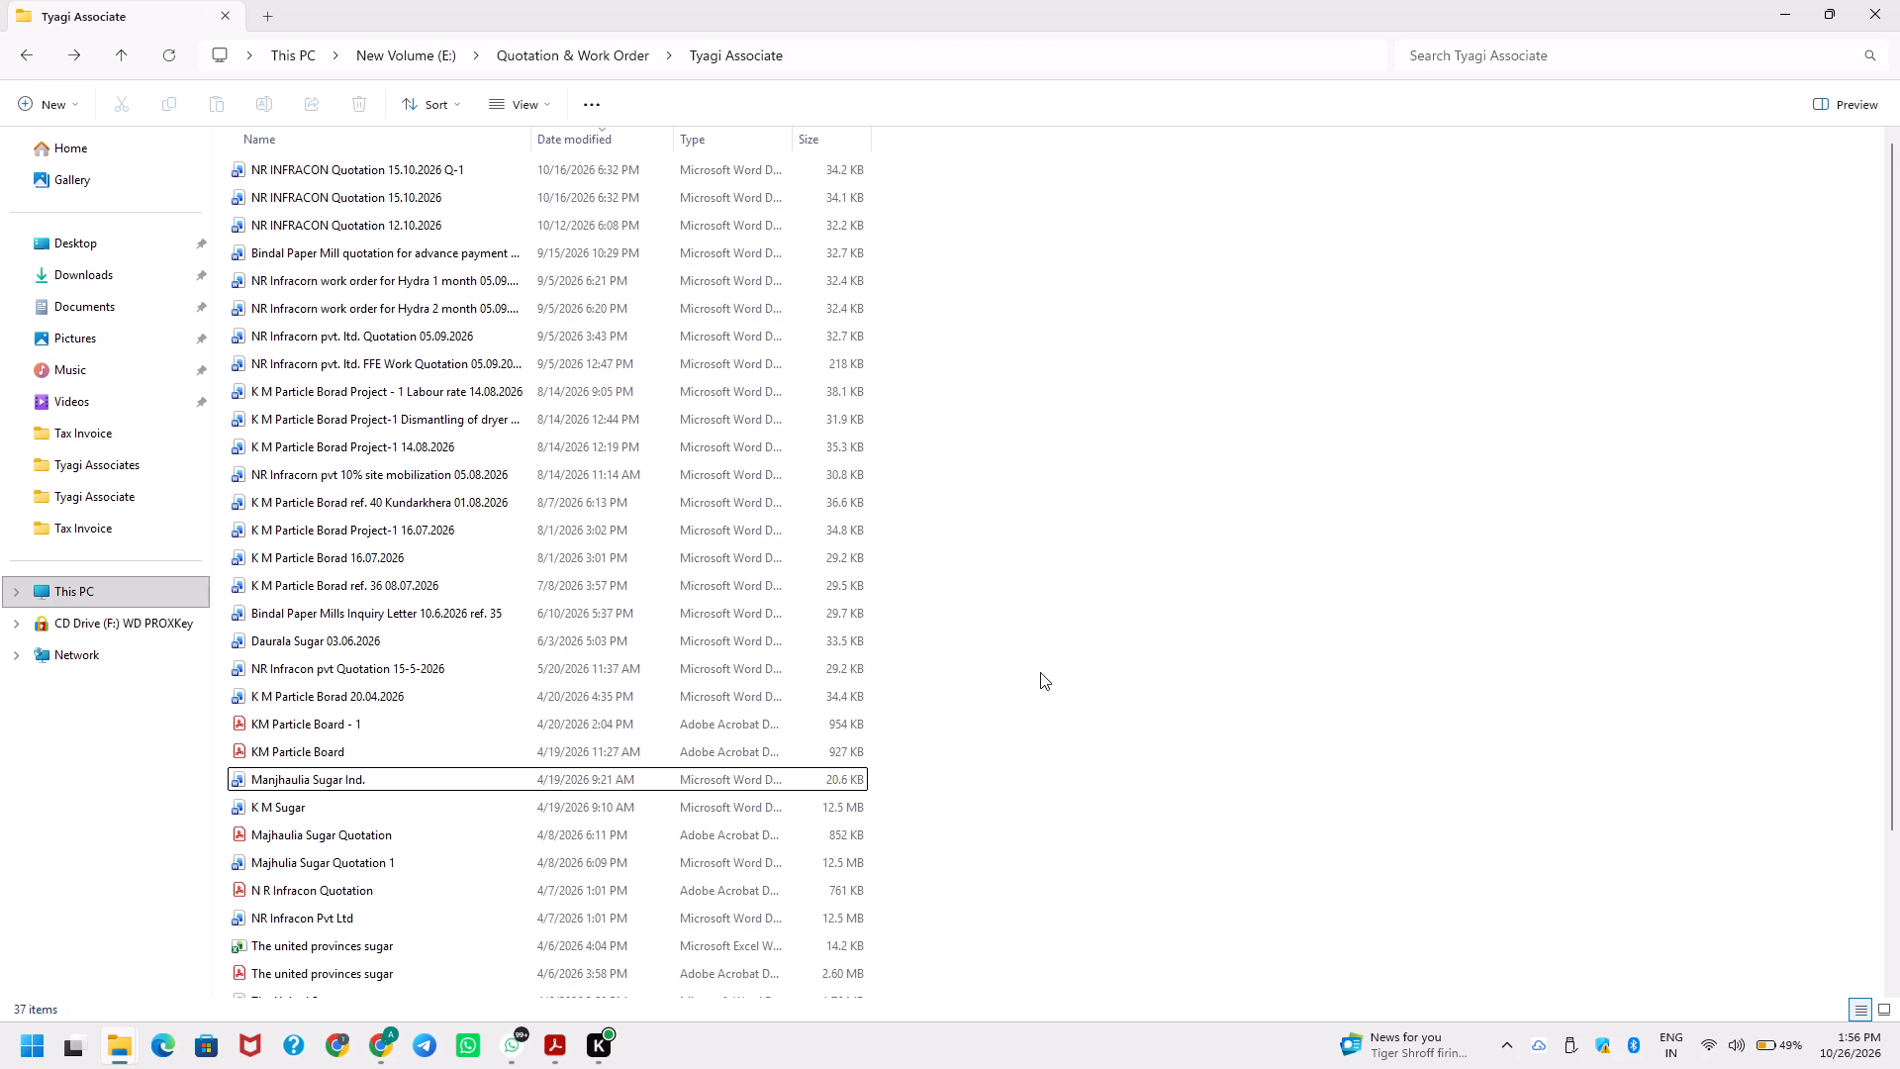
Examine the older quotation and letter files in the lower part of the Tyagi Associate file list.
{"action": "scroll", "coordinate": [1040, 672], "scroll_direction": "down", "scroll_amount": 15}
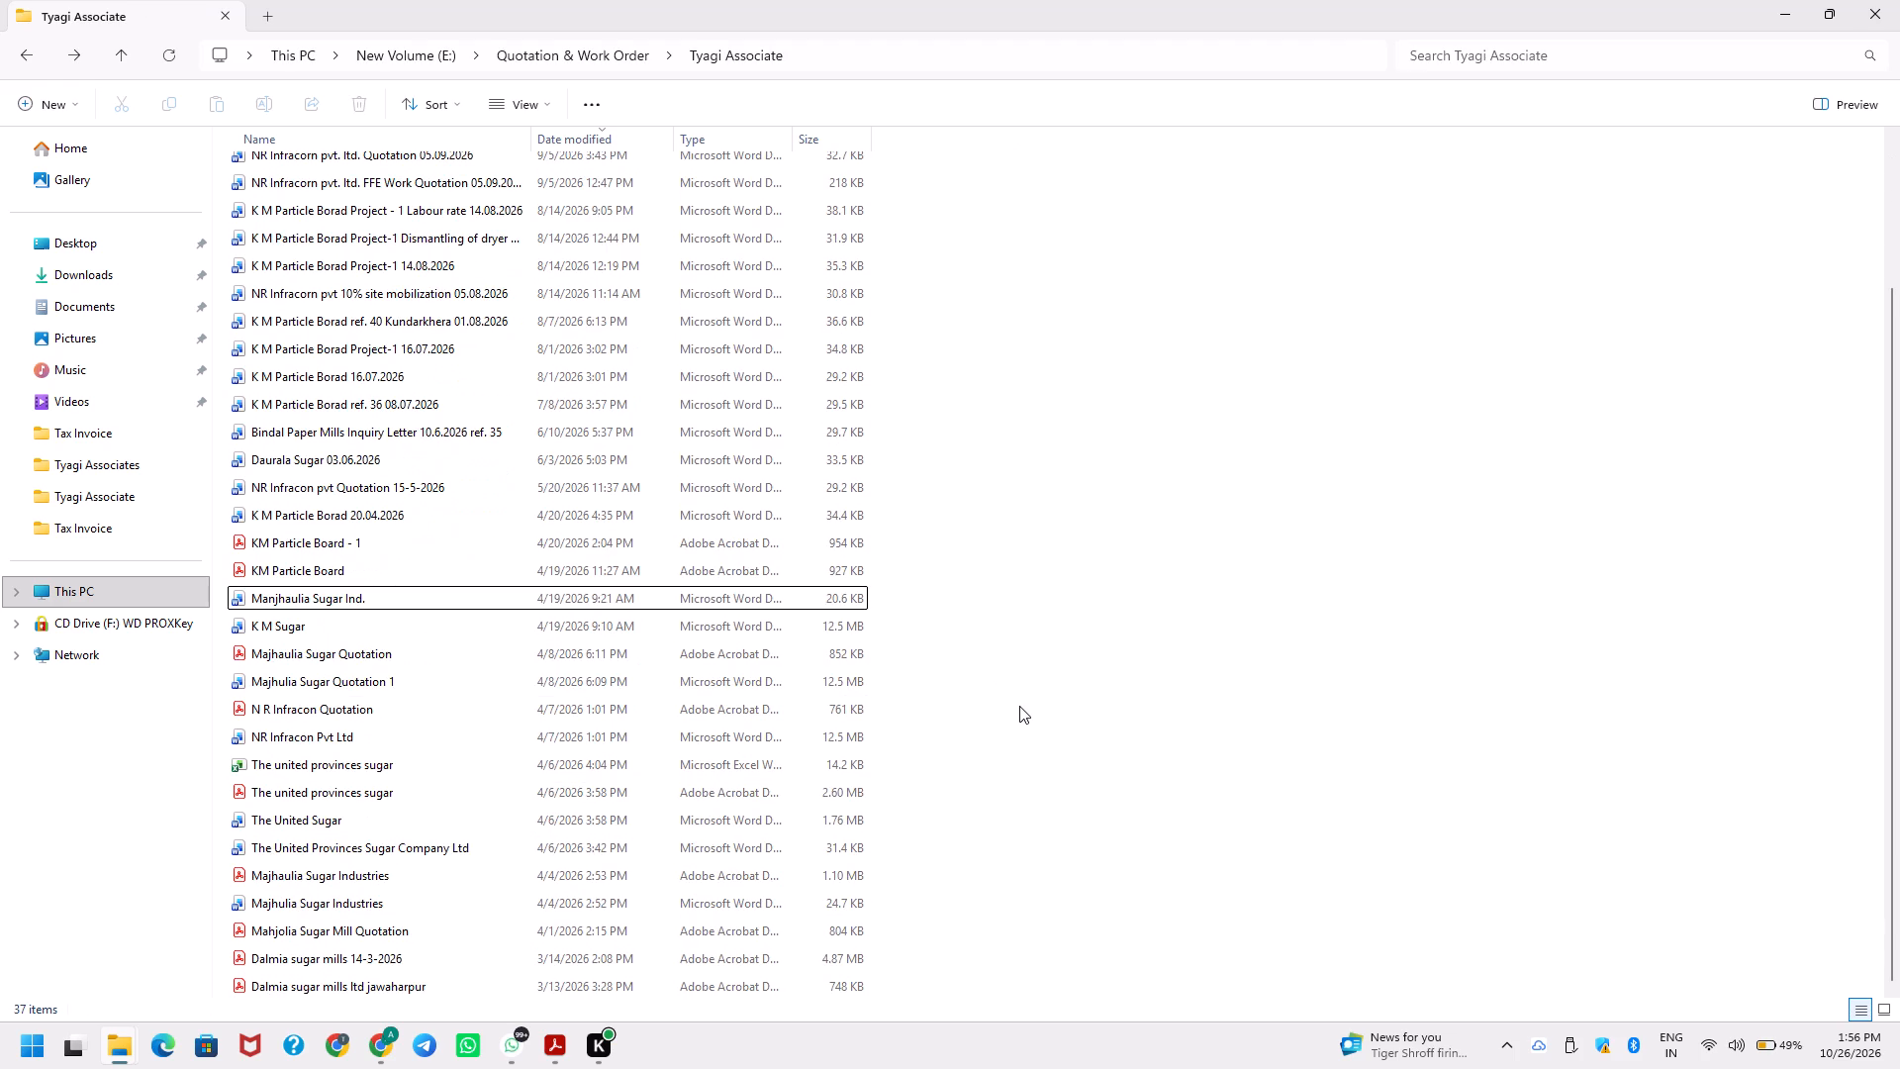
{"action": "left_click", "coordinate": [1120, 840]}
{"action": "key", "text": "Down"}
{"action": "key", "text": "Down"}
{"action": "key", "text": "Down"}
{"action": "key", "text": "Down"}
{"action": "key", "text": "Down"}
{"action": "key", "text": "Down"}
{"action": "key", "text": "Down"}
{"action": "key", "text": "Down"}
{"action": "key", "text": "Down"}
{"action": "key", "text": "Down"}
{"action": "key", "text": "Down"}
{"action": "key", "text": "Down"}
{"action": "key", "text": "Down"}
{"action": "key", "text": "Down"}
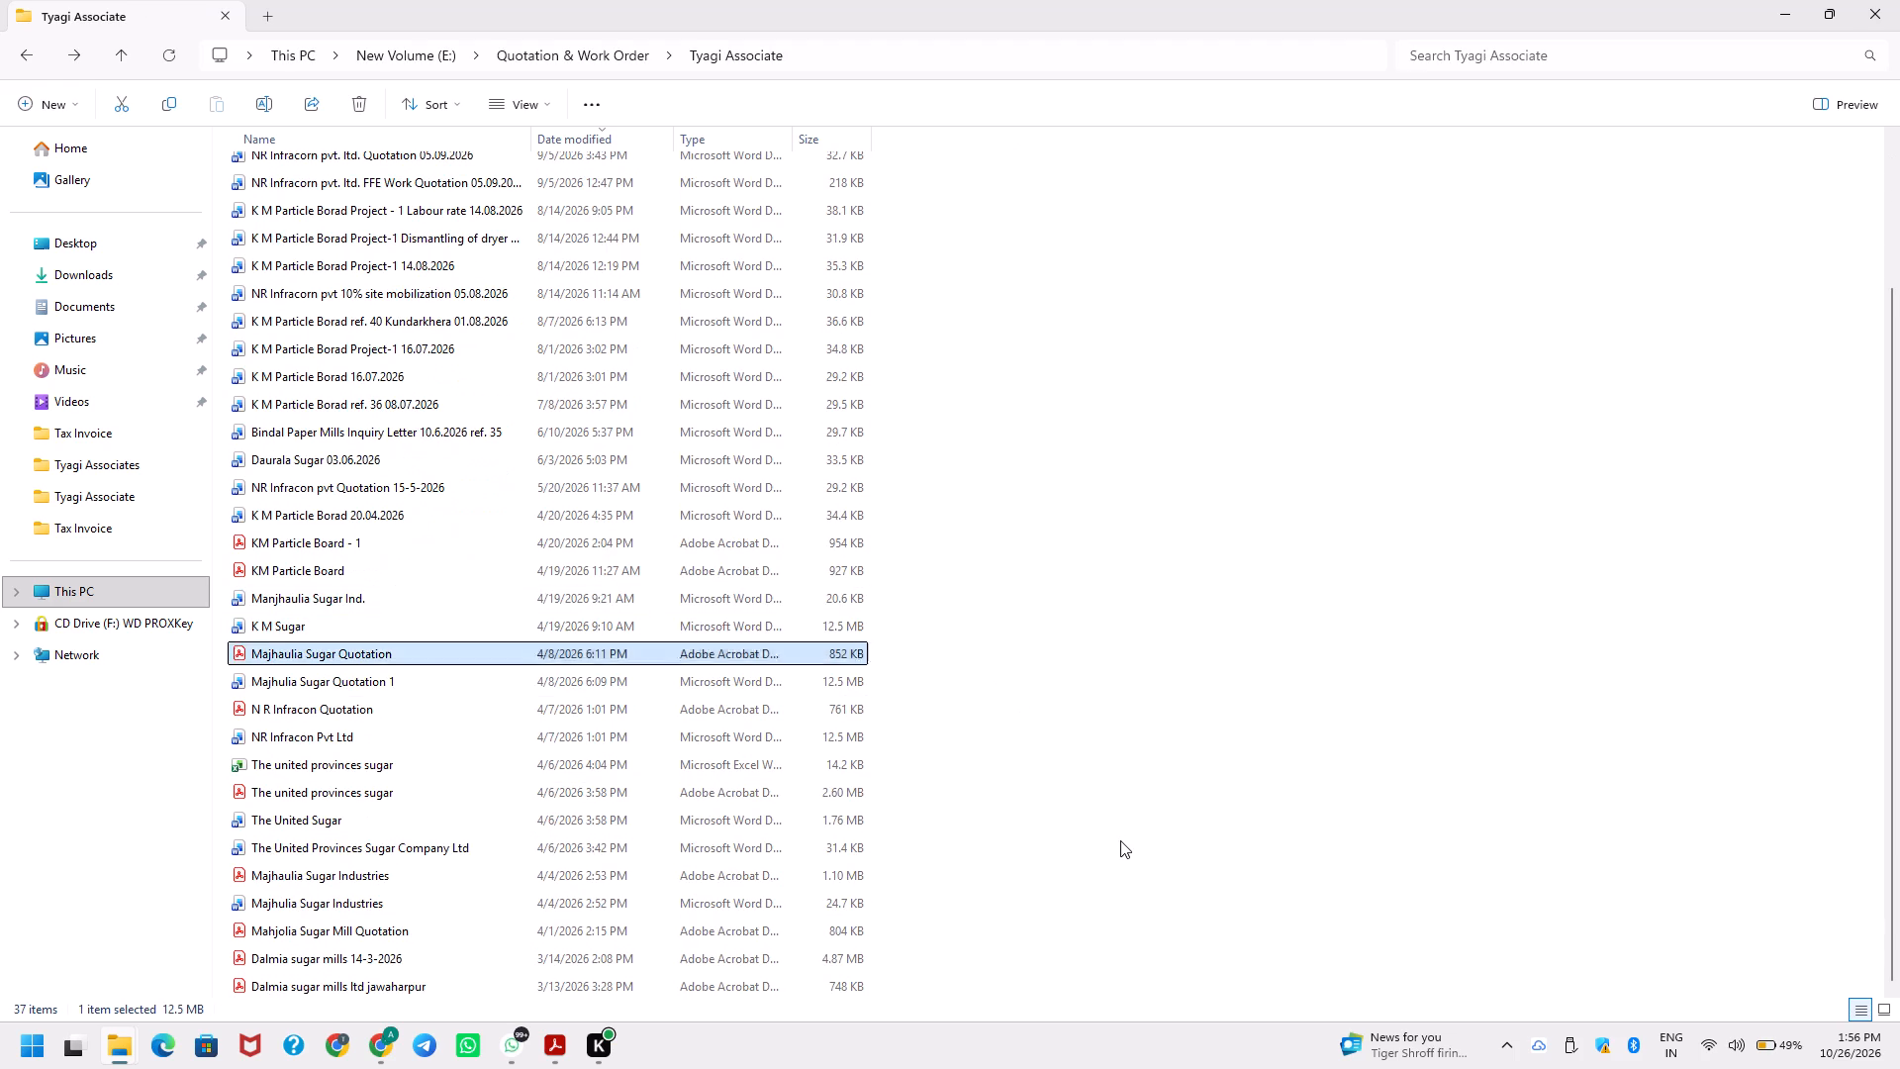
{"action": "key", "text": "Up"}
{"action": "key", "text": "Up"}
{"action": "key", "text": "Up"}
{"action": "key", "text": "Up"}
{"action": "key", "text": "Up"}
{"action": "key", "text": "Up"}
{"action": "key", "text": "Up"}
{"action": "key", "text": "Up"}
{"action": "key", "text": "Up"}
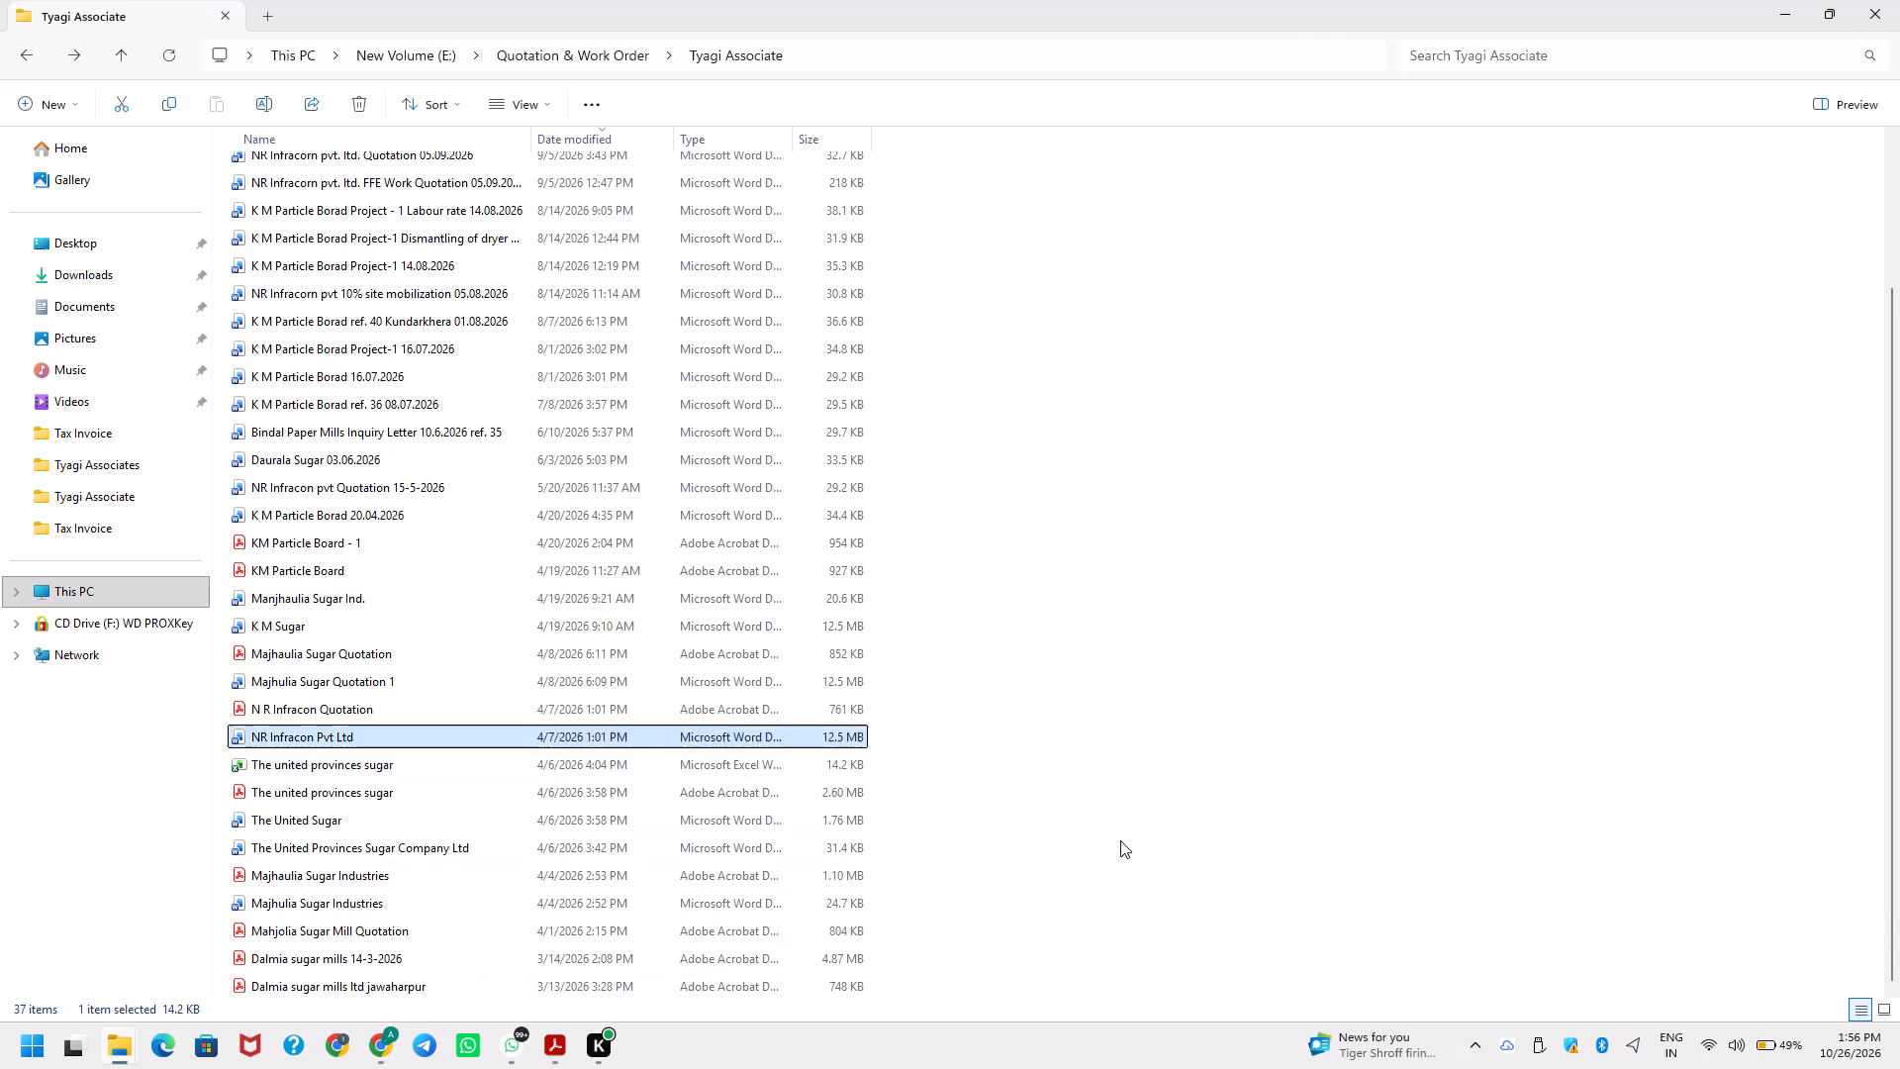
{"action": "key", "text": "Up"}
{"action": "key", "text": "Up"}
{"action": "key", "text": "Up"}
{"action": "key", "text": "Up"}
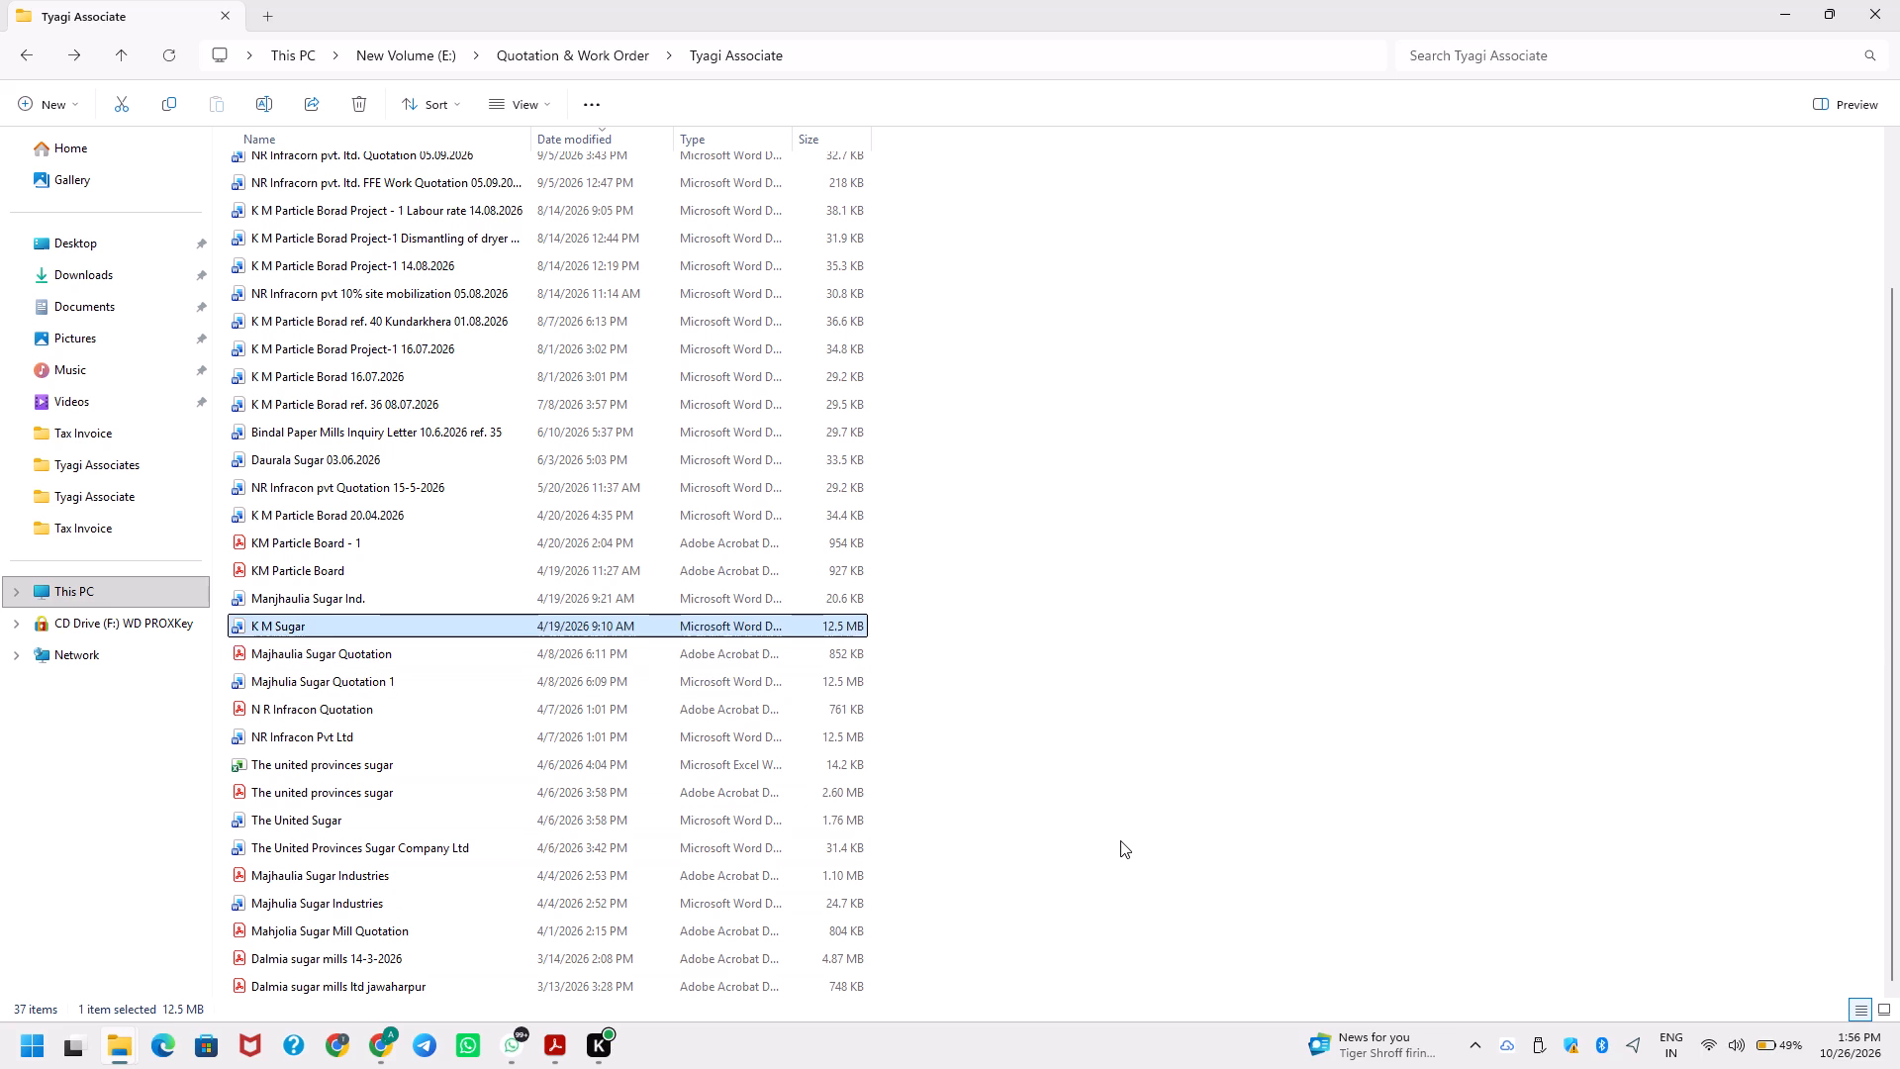
Open the NR Infracorn pvt 10% site mobilization 05.08.2026 letter, read it through and close it.
{"action": "key", "text": "Up"}
{"action": "key", "text": "Up"}
{"action": "key", "text": "Up"}
{"action": "key", "text": "Up"}
{"action": "key", "text": "Up"}
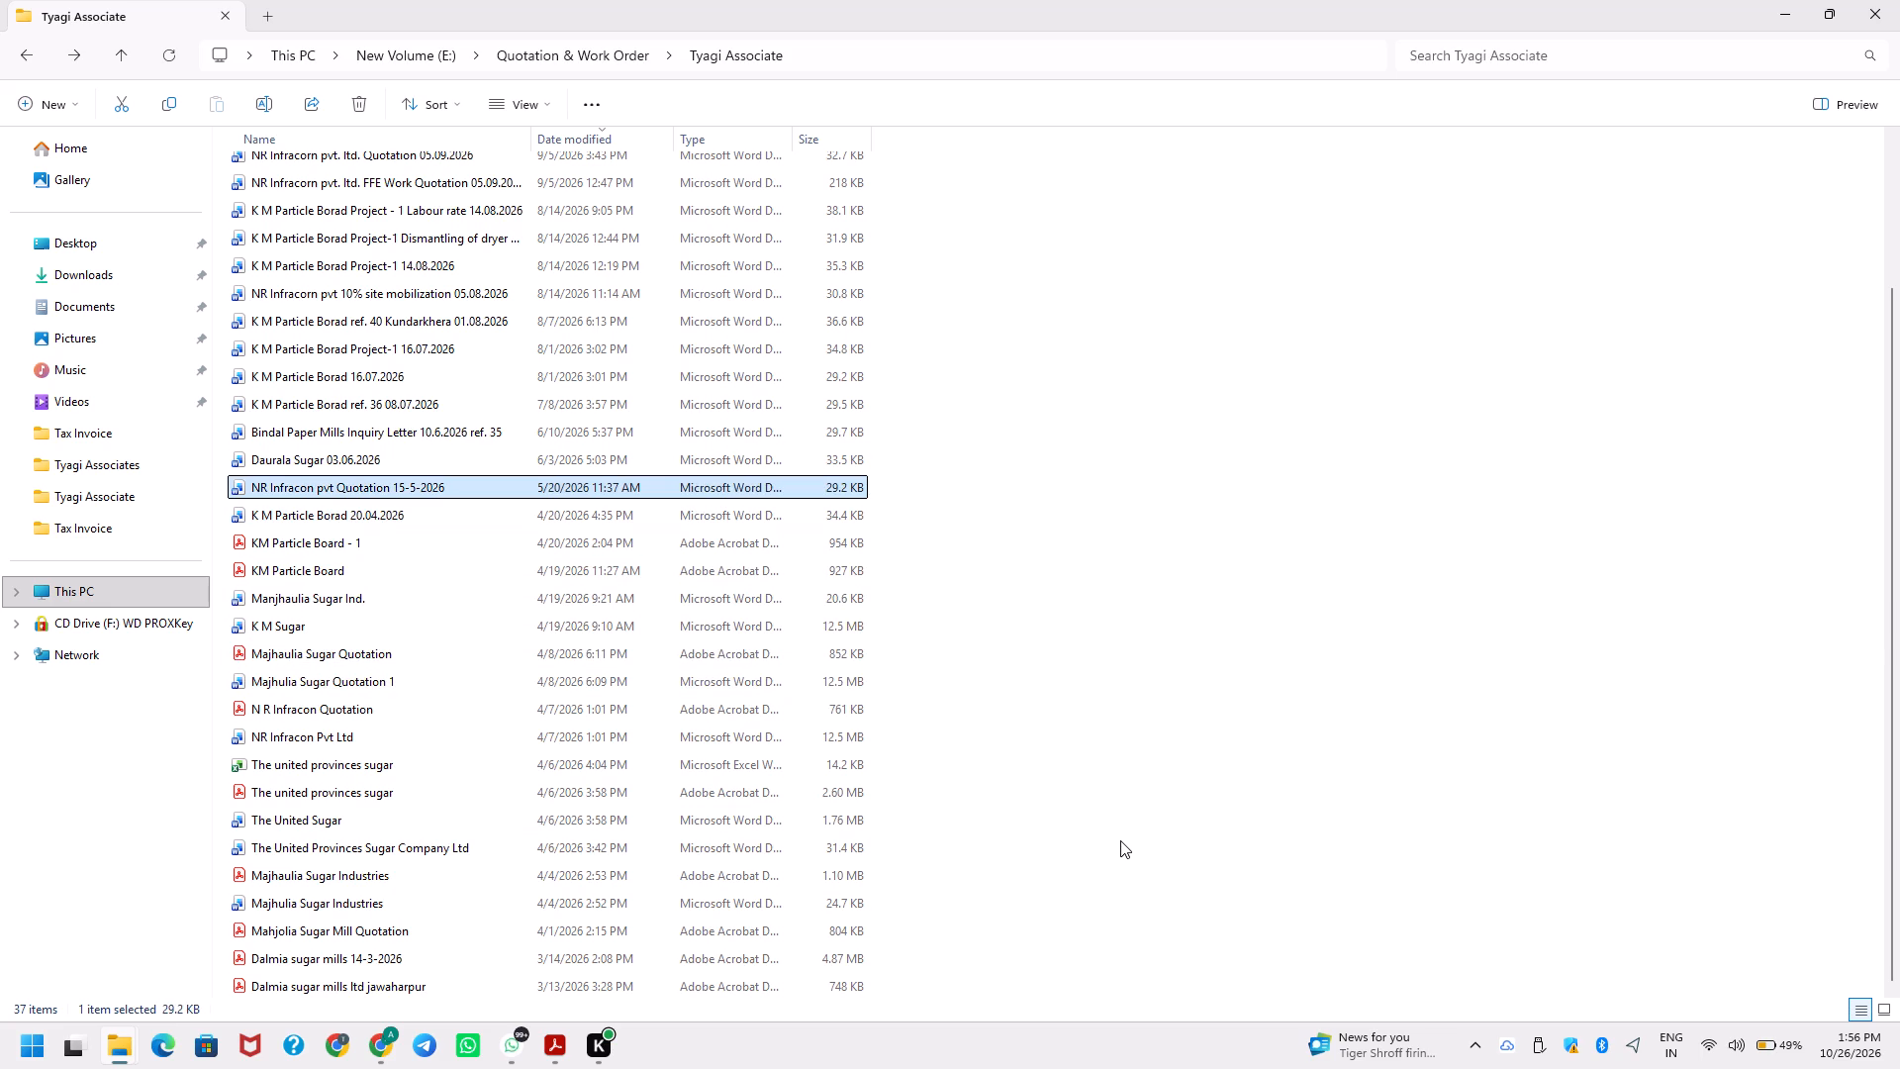
{"action": "key", "text": "Up"}
{"action": "key", "text": "Up"}
{"action": "key", "text": "Up"}
{"action": "key", "text": "Up"}
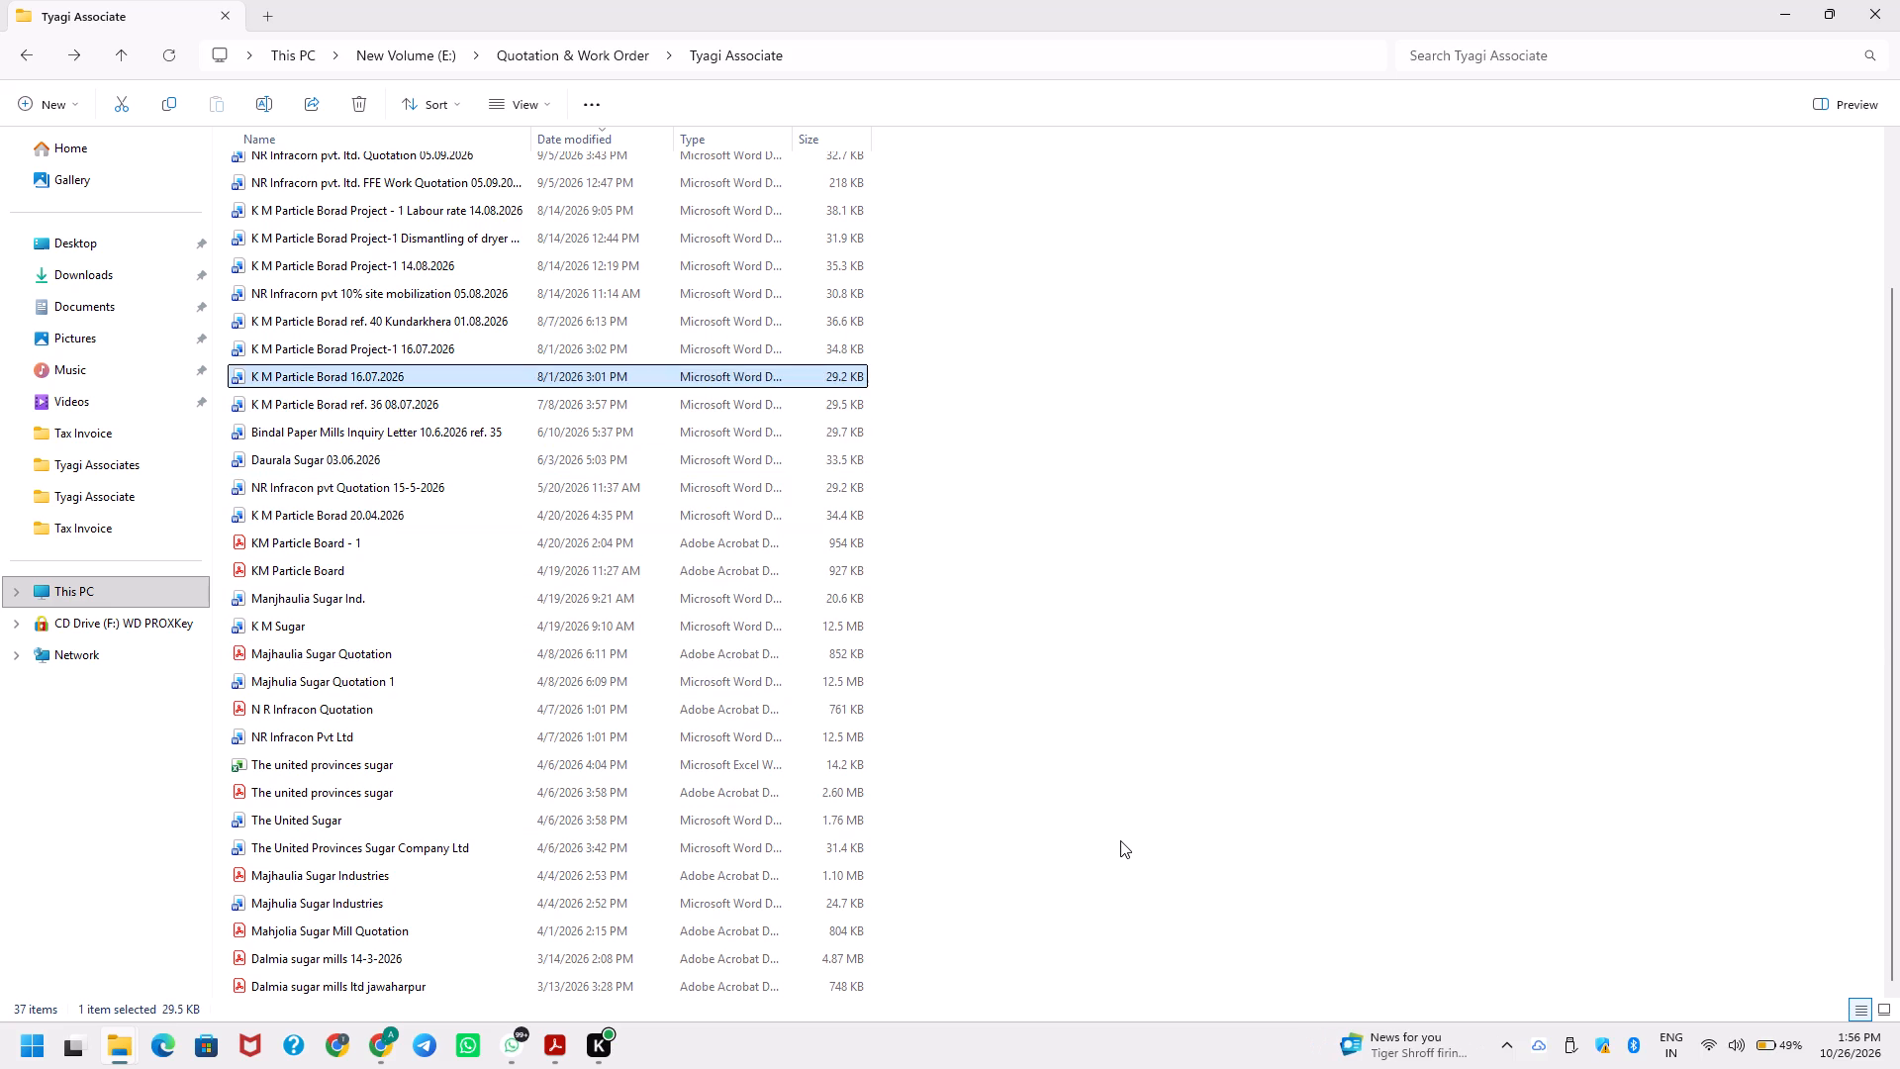
{"action": "key", "text": "Up"}
{"action": "key", "text": "Up"}
{"action": "key", "text": "Up"}
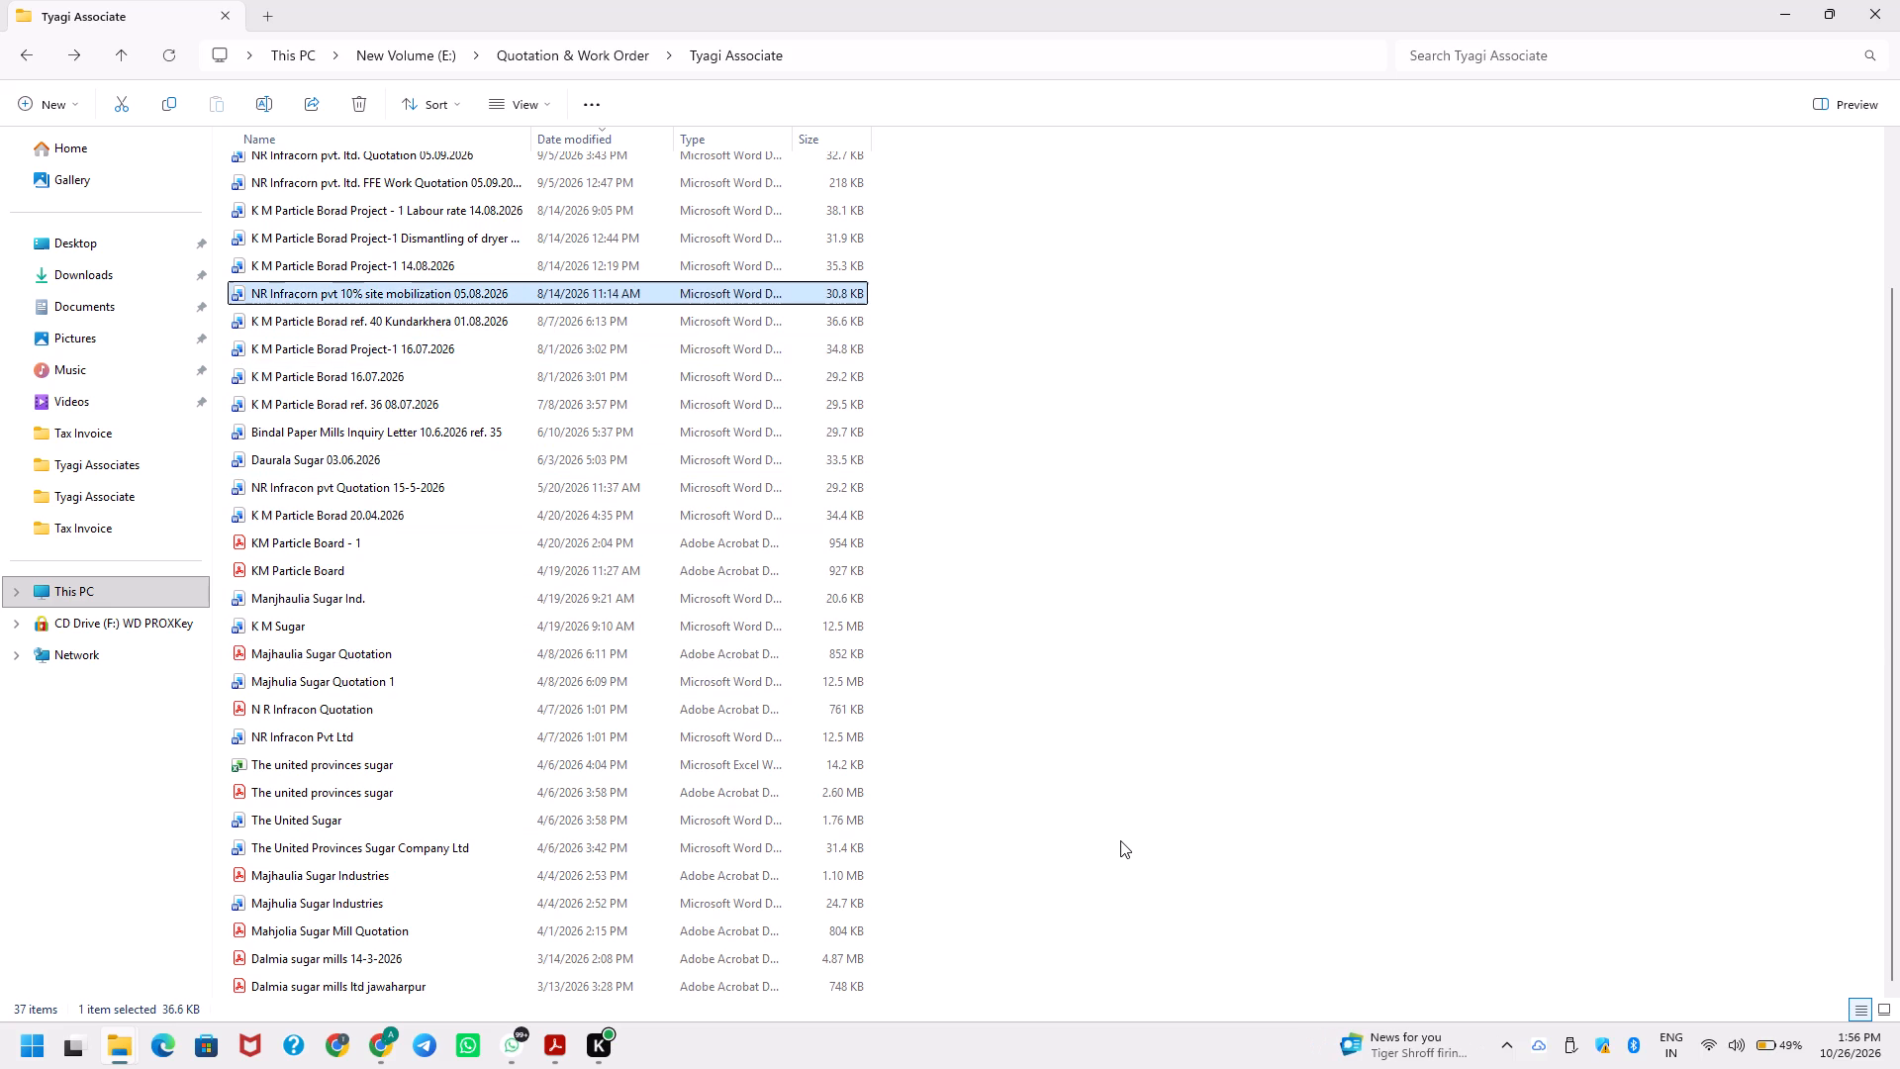
{"action": "key", "text": "Return"}
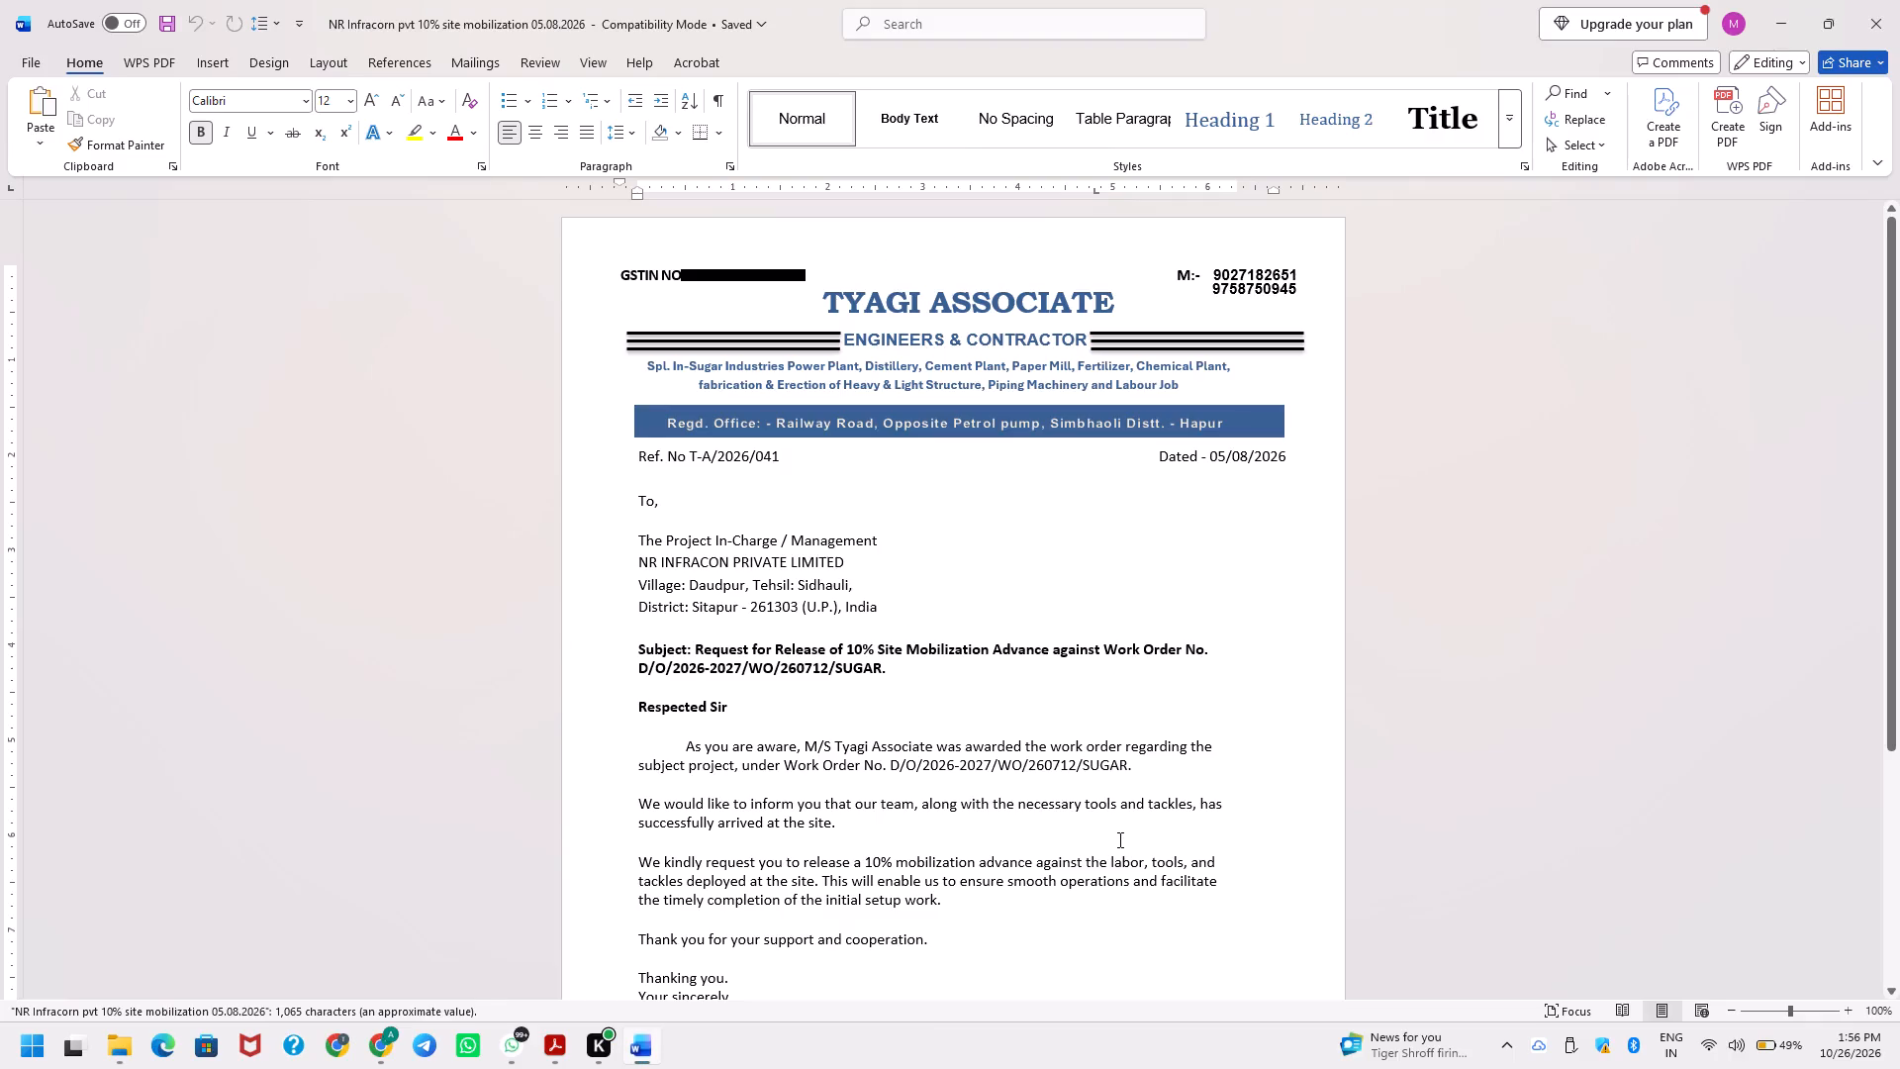
{"action": "scroll", "coordinate": [1236, 859], "scroll_direction": "down", "scroll_amount": 6}
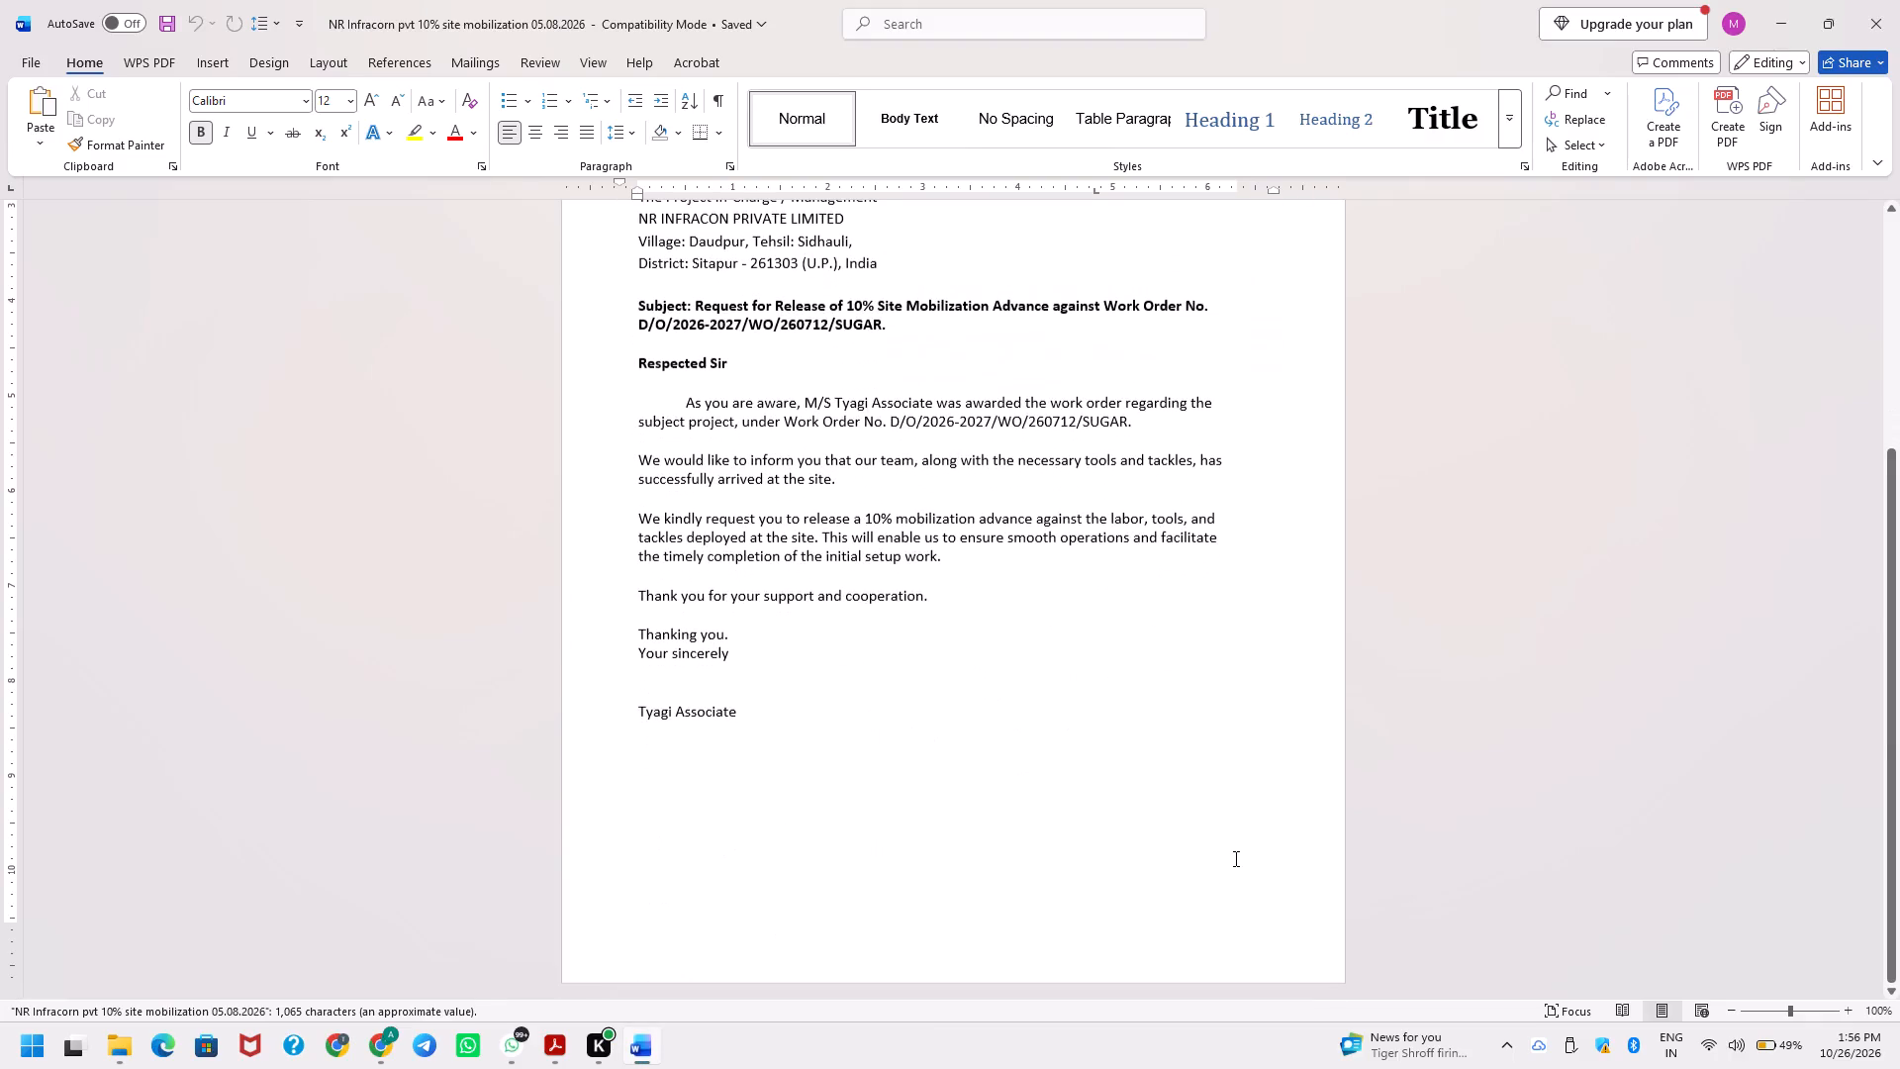
{"action": "key", "text": "alt+F4"}
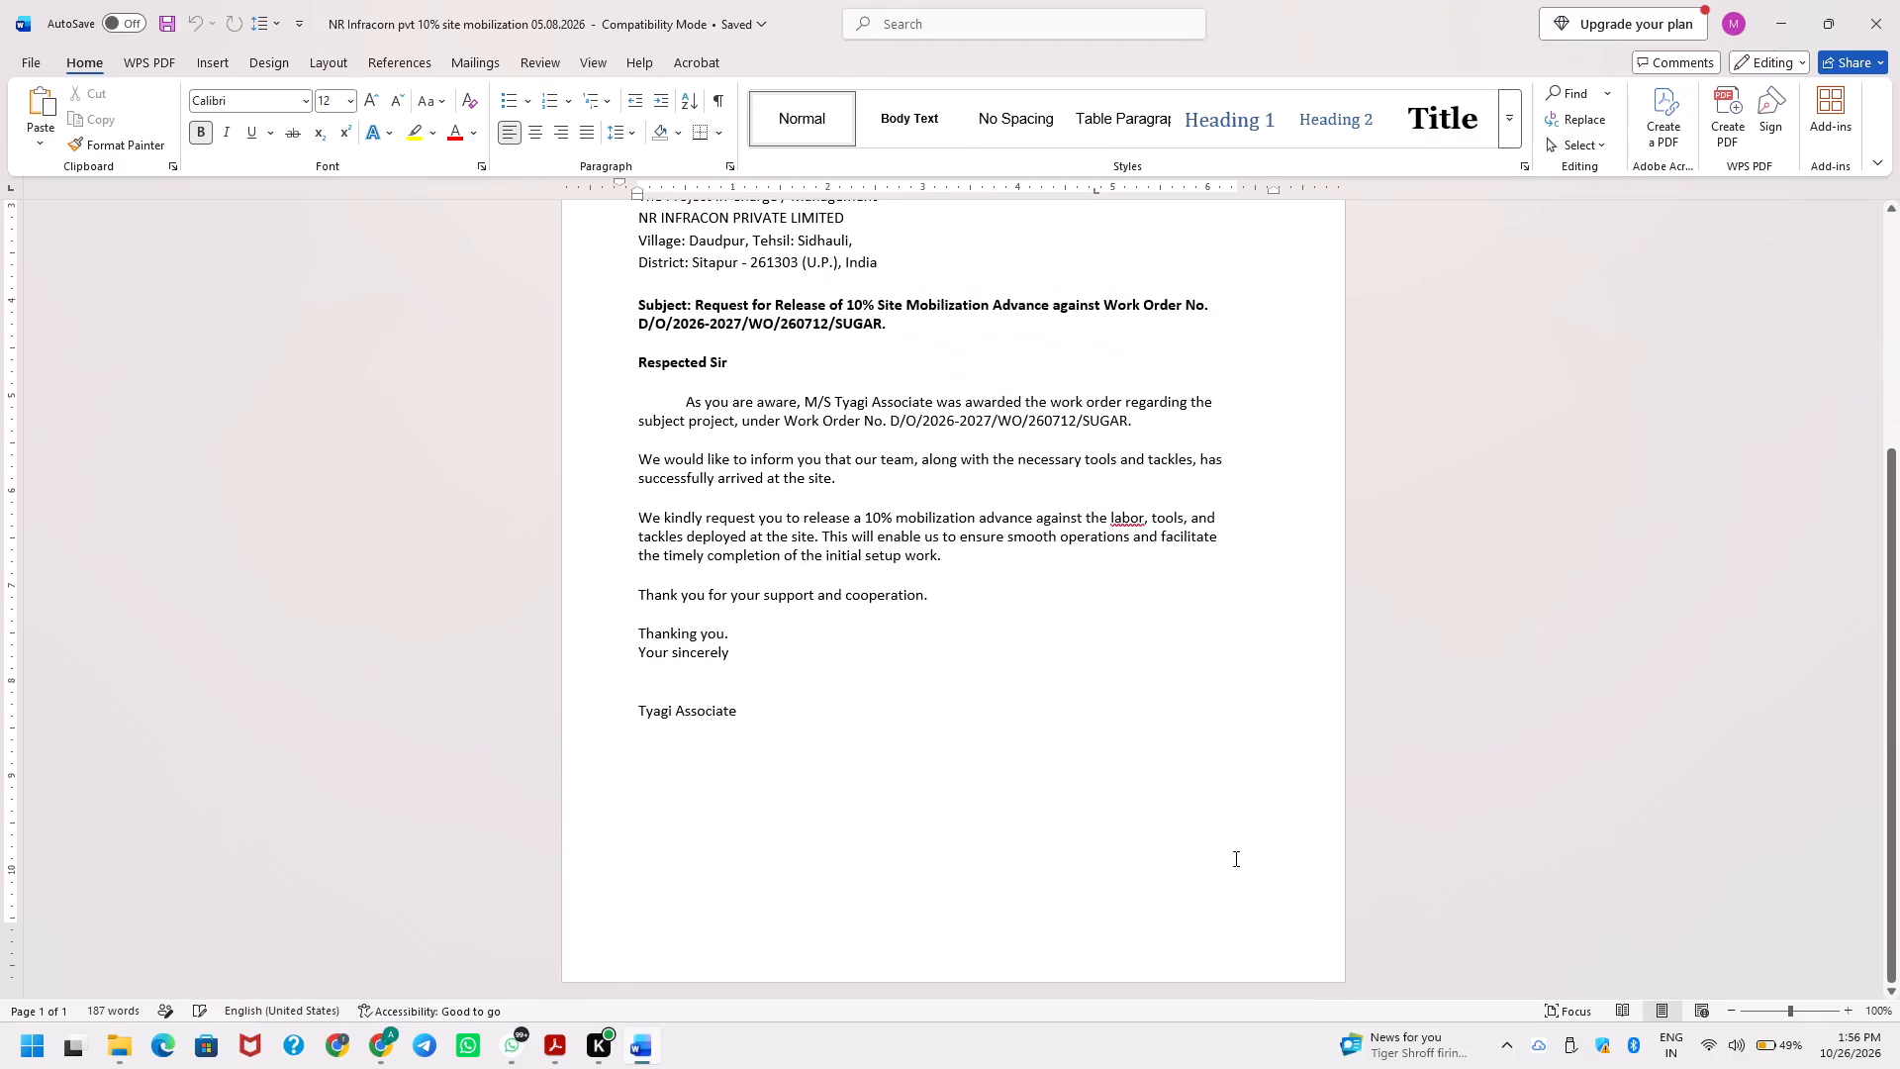
Open the K M Particle Borad Project - 1 Labour rate 14.08.2026 document from the Tyagi Associate folder.
{"action": "key", "text": "Up"}
{"action": "key", "text": "Up"}
{"action": "key", "text": "Up"}
{"action": "key", "text": "Up"}
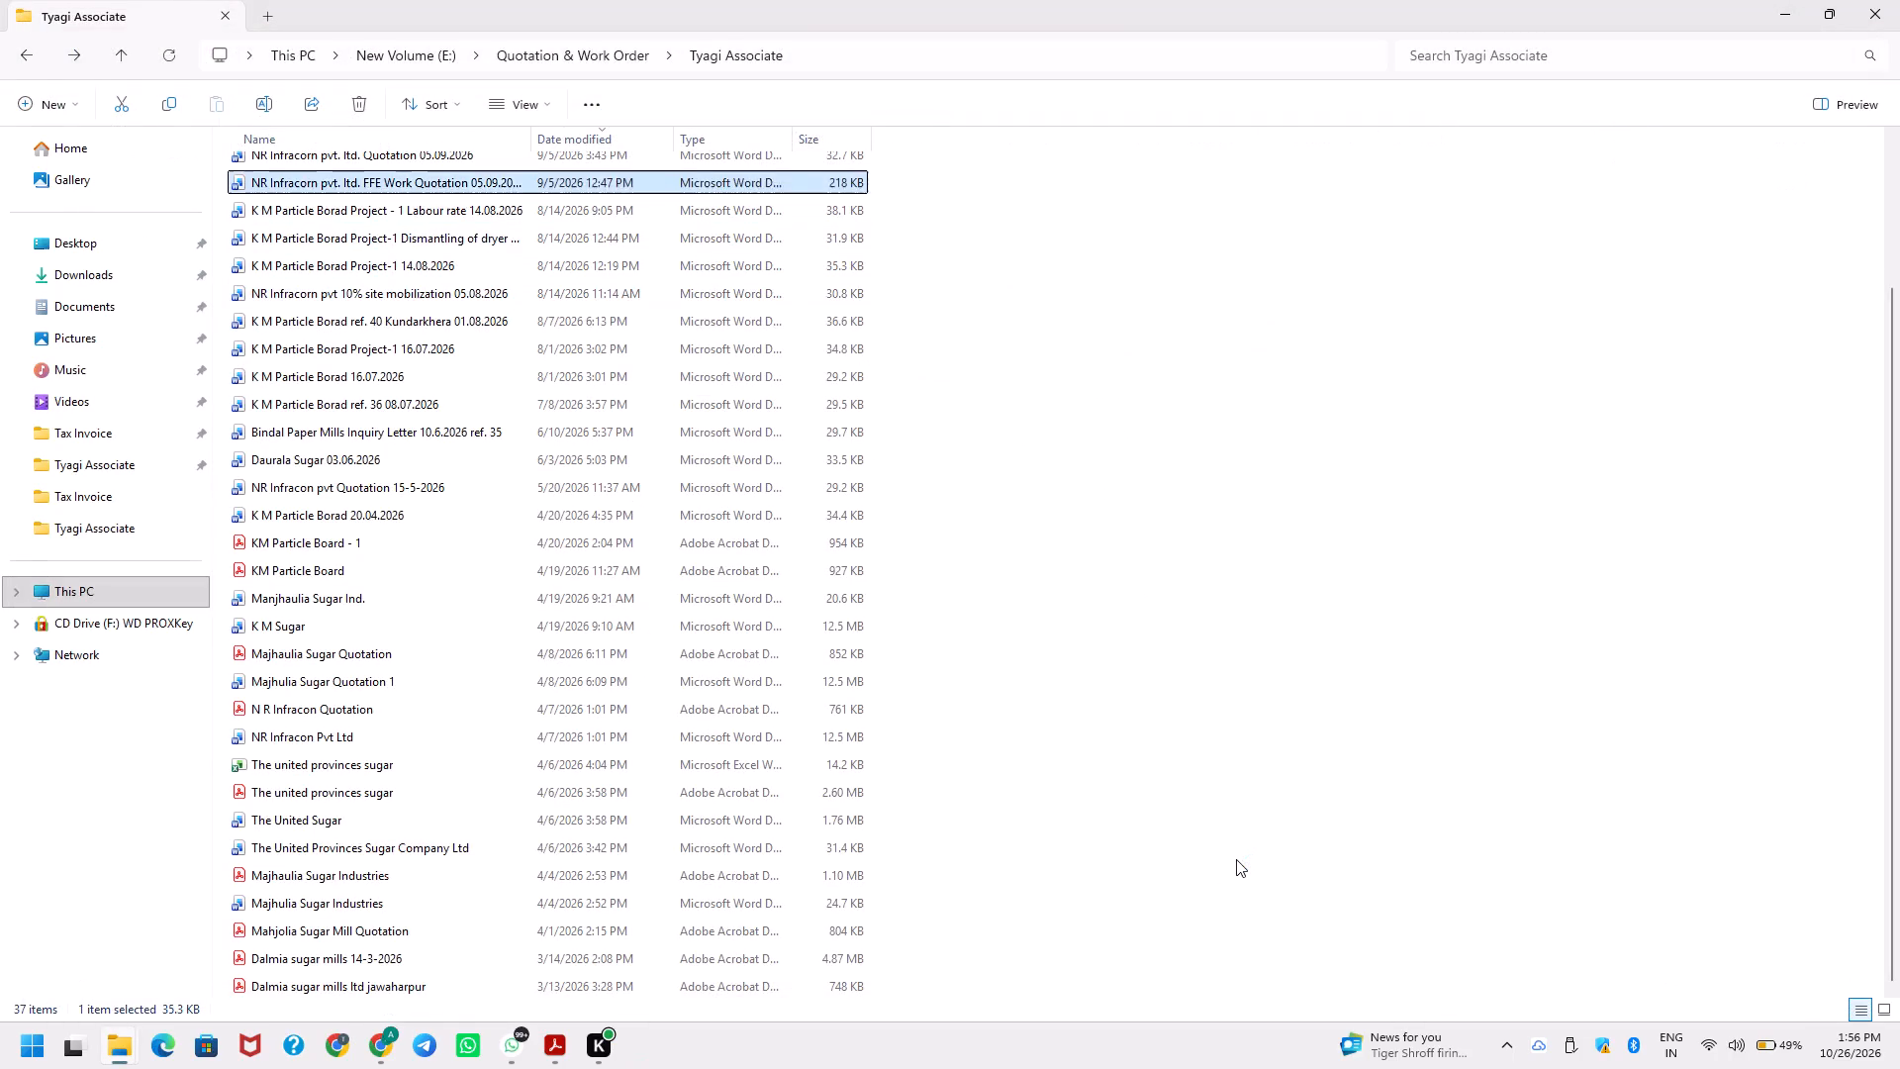
{"action": "key", "text": "Up"}
{"action": "key", "text": "Up"}
{"action": "key", "text": "Down"}
{"action": "key", "text": "Down"}
{"action": "key", "text": "Down"}
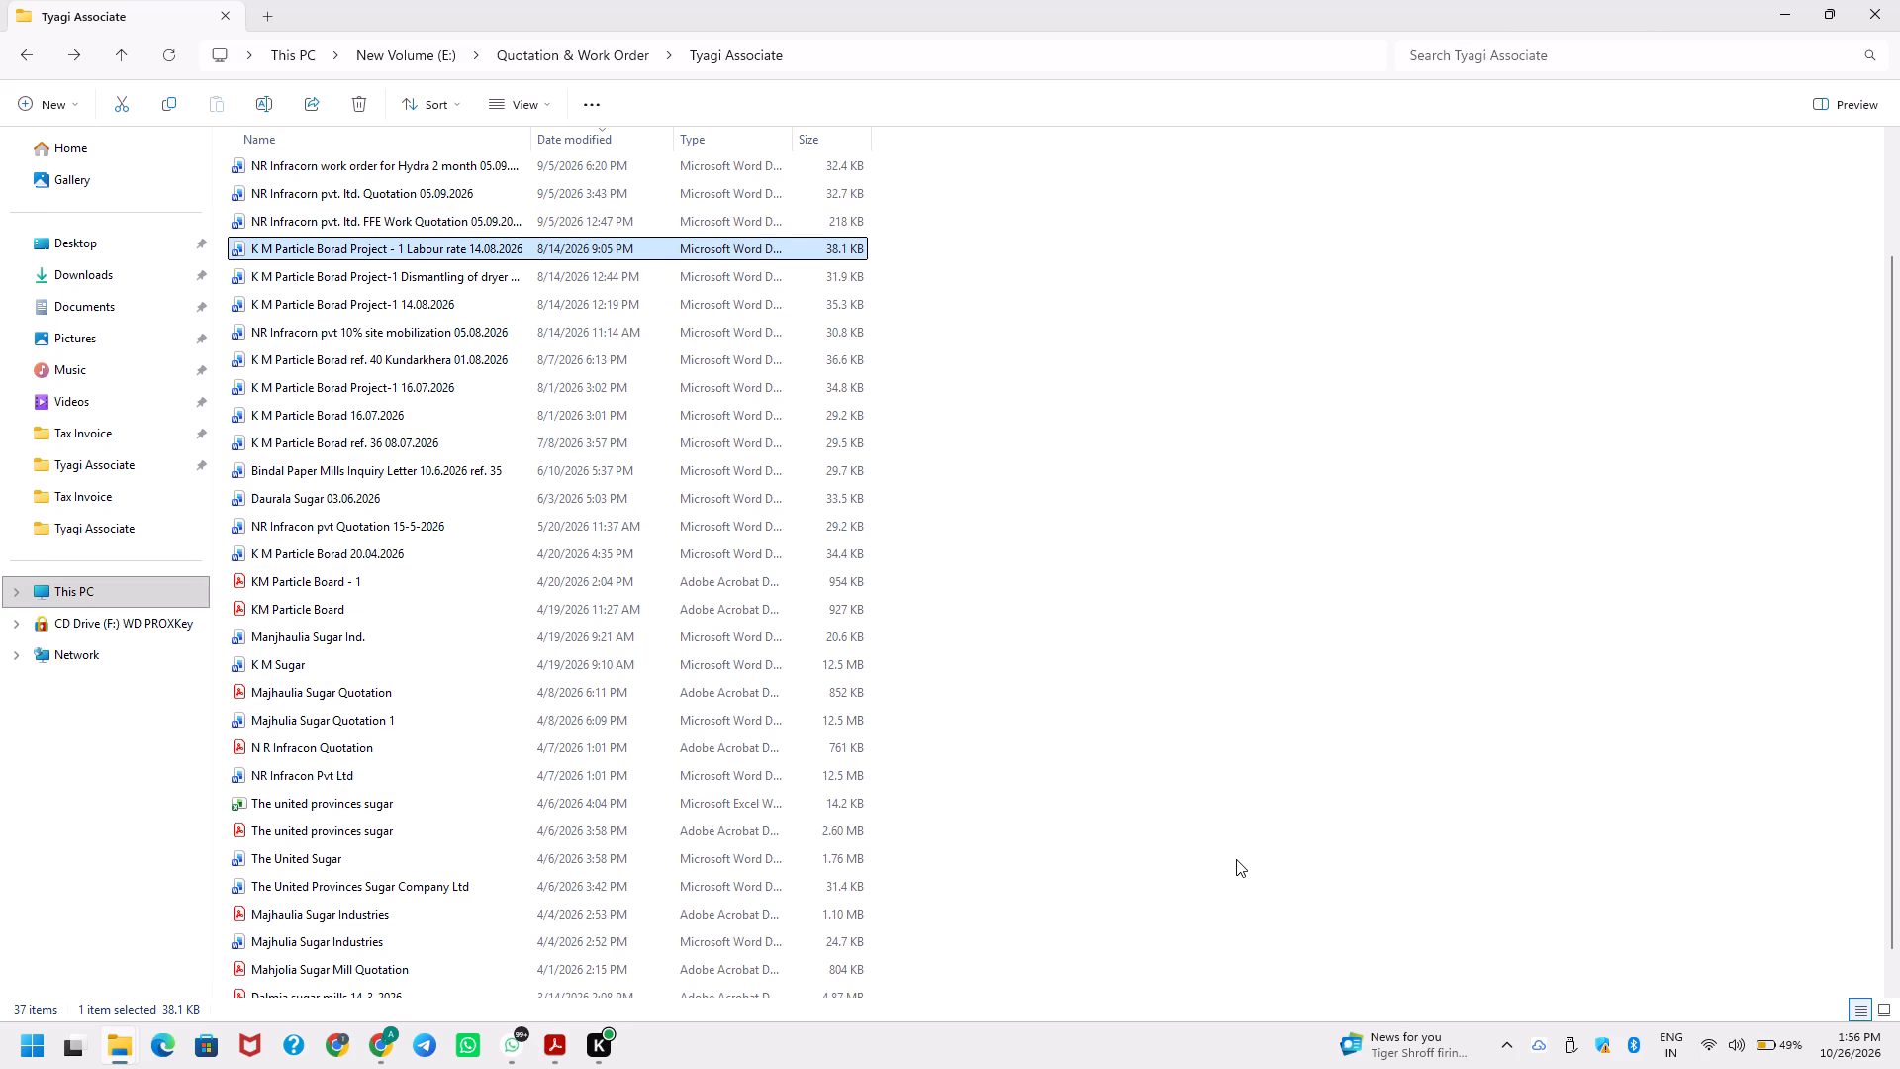
{"action": "key", "text": "Return"}
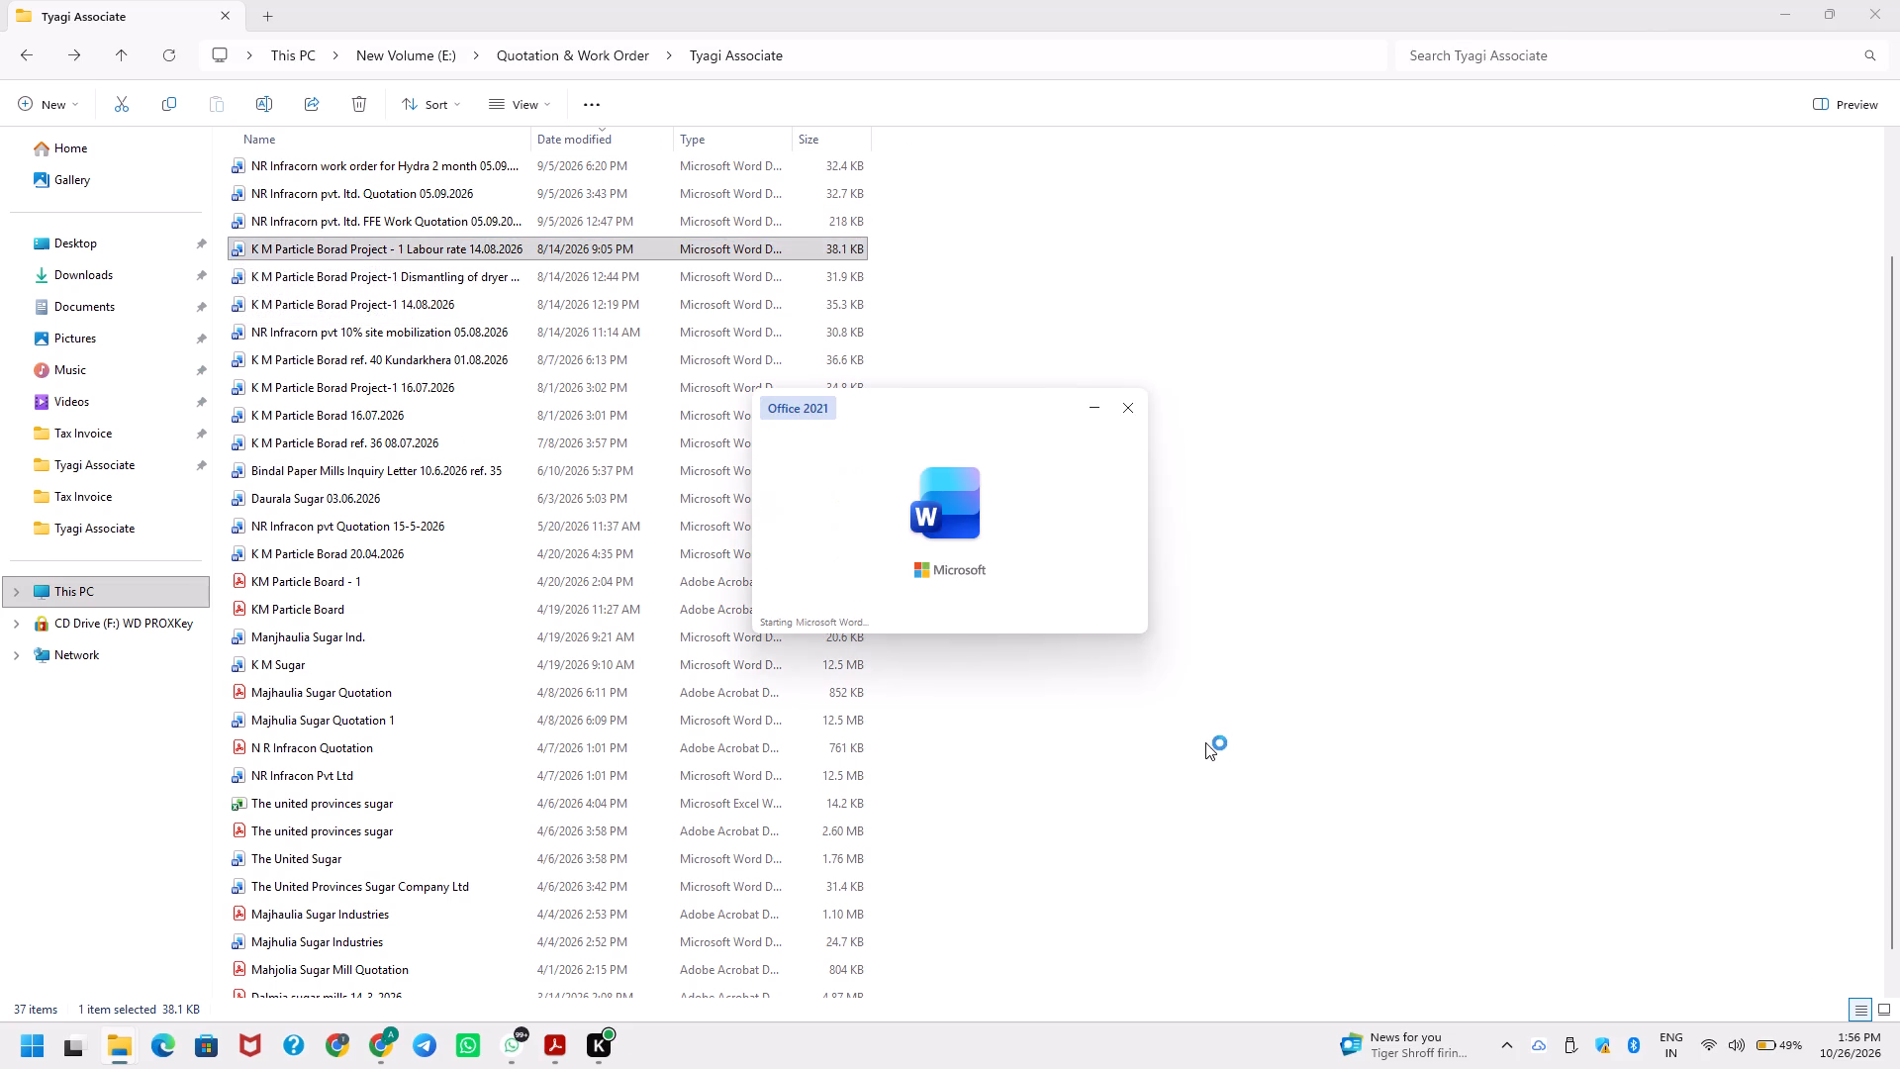
Read through the K M Particle Borad Project - 1 Labour rate 14.08.2026 document, including its rates, terms and estimation table.
{"action": "scroll", "coordinate": [1239, 711], "scroll_direction": "down", "scroll_amount": 2}
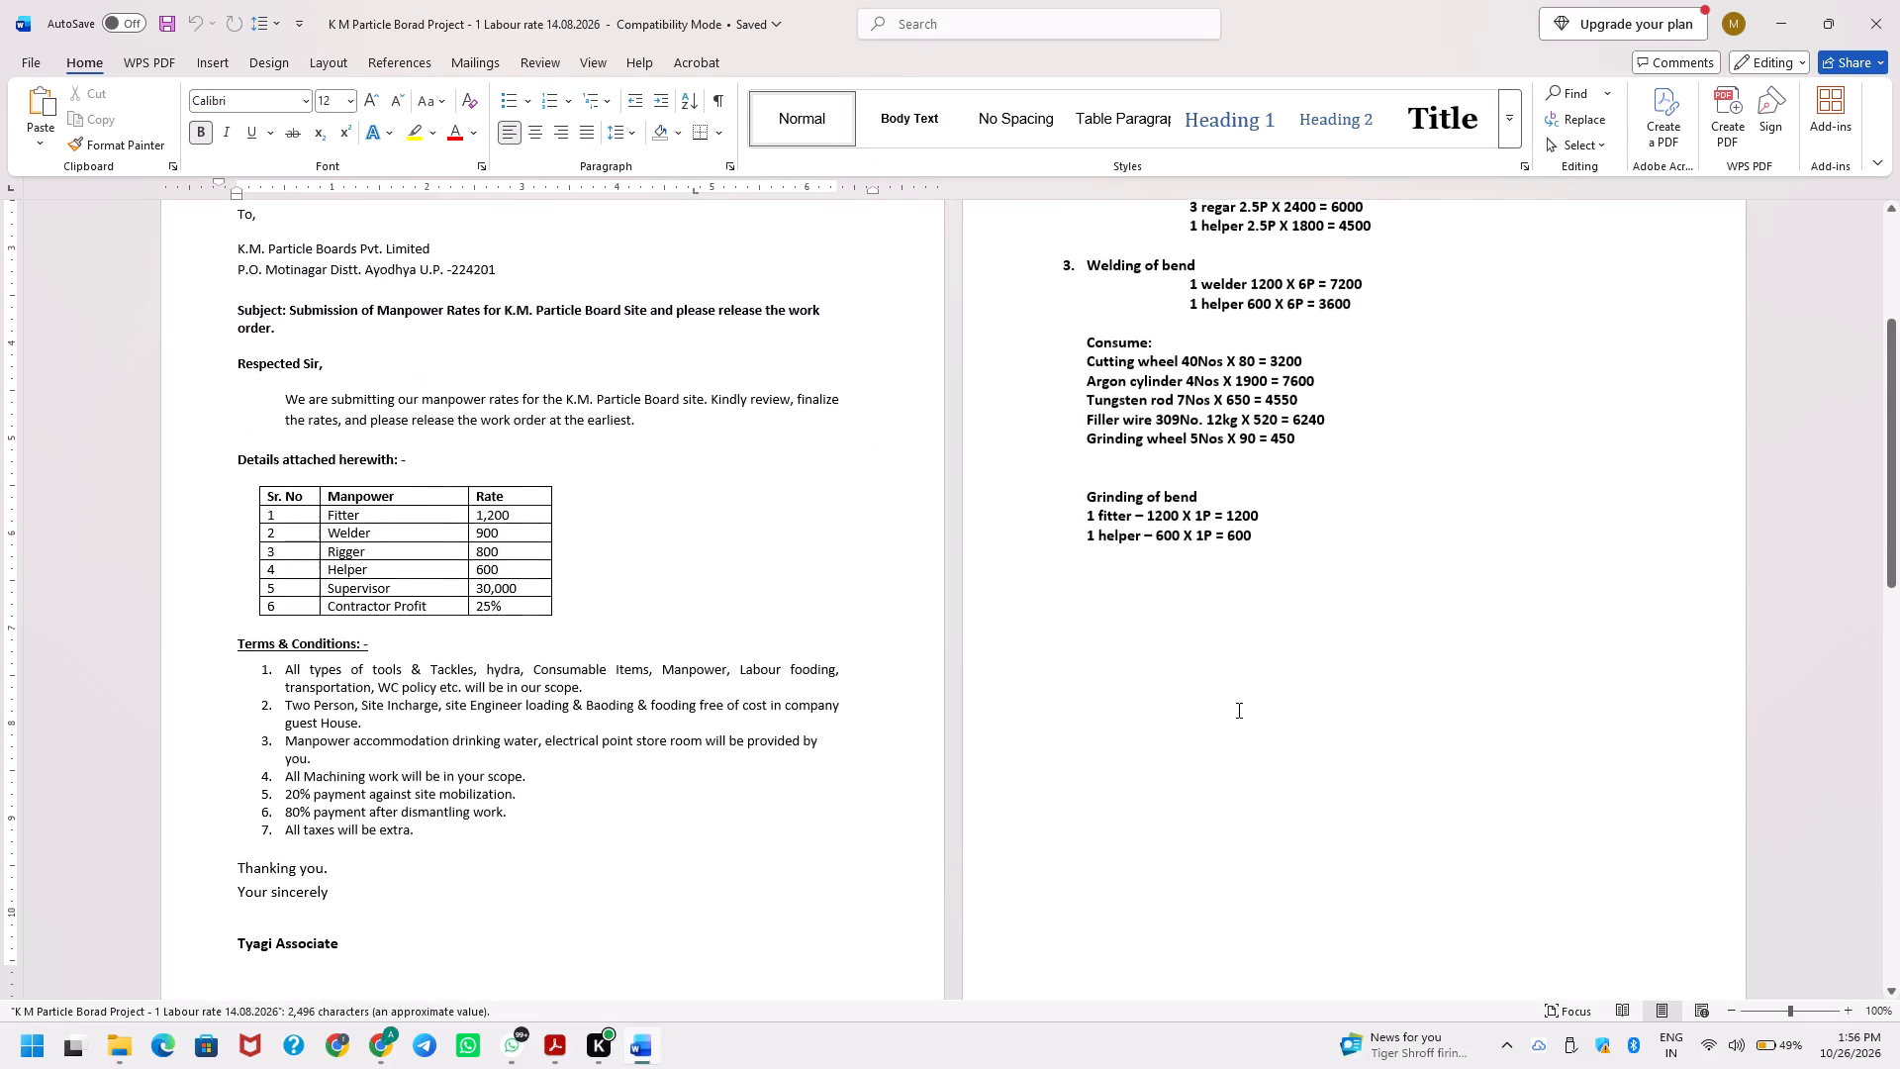
{"action": "scroll", "coordinate": [777, 761], "scroll_direction": "down", "scroll_amount": 4}
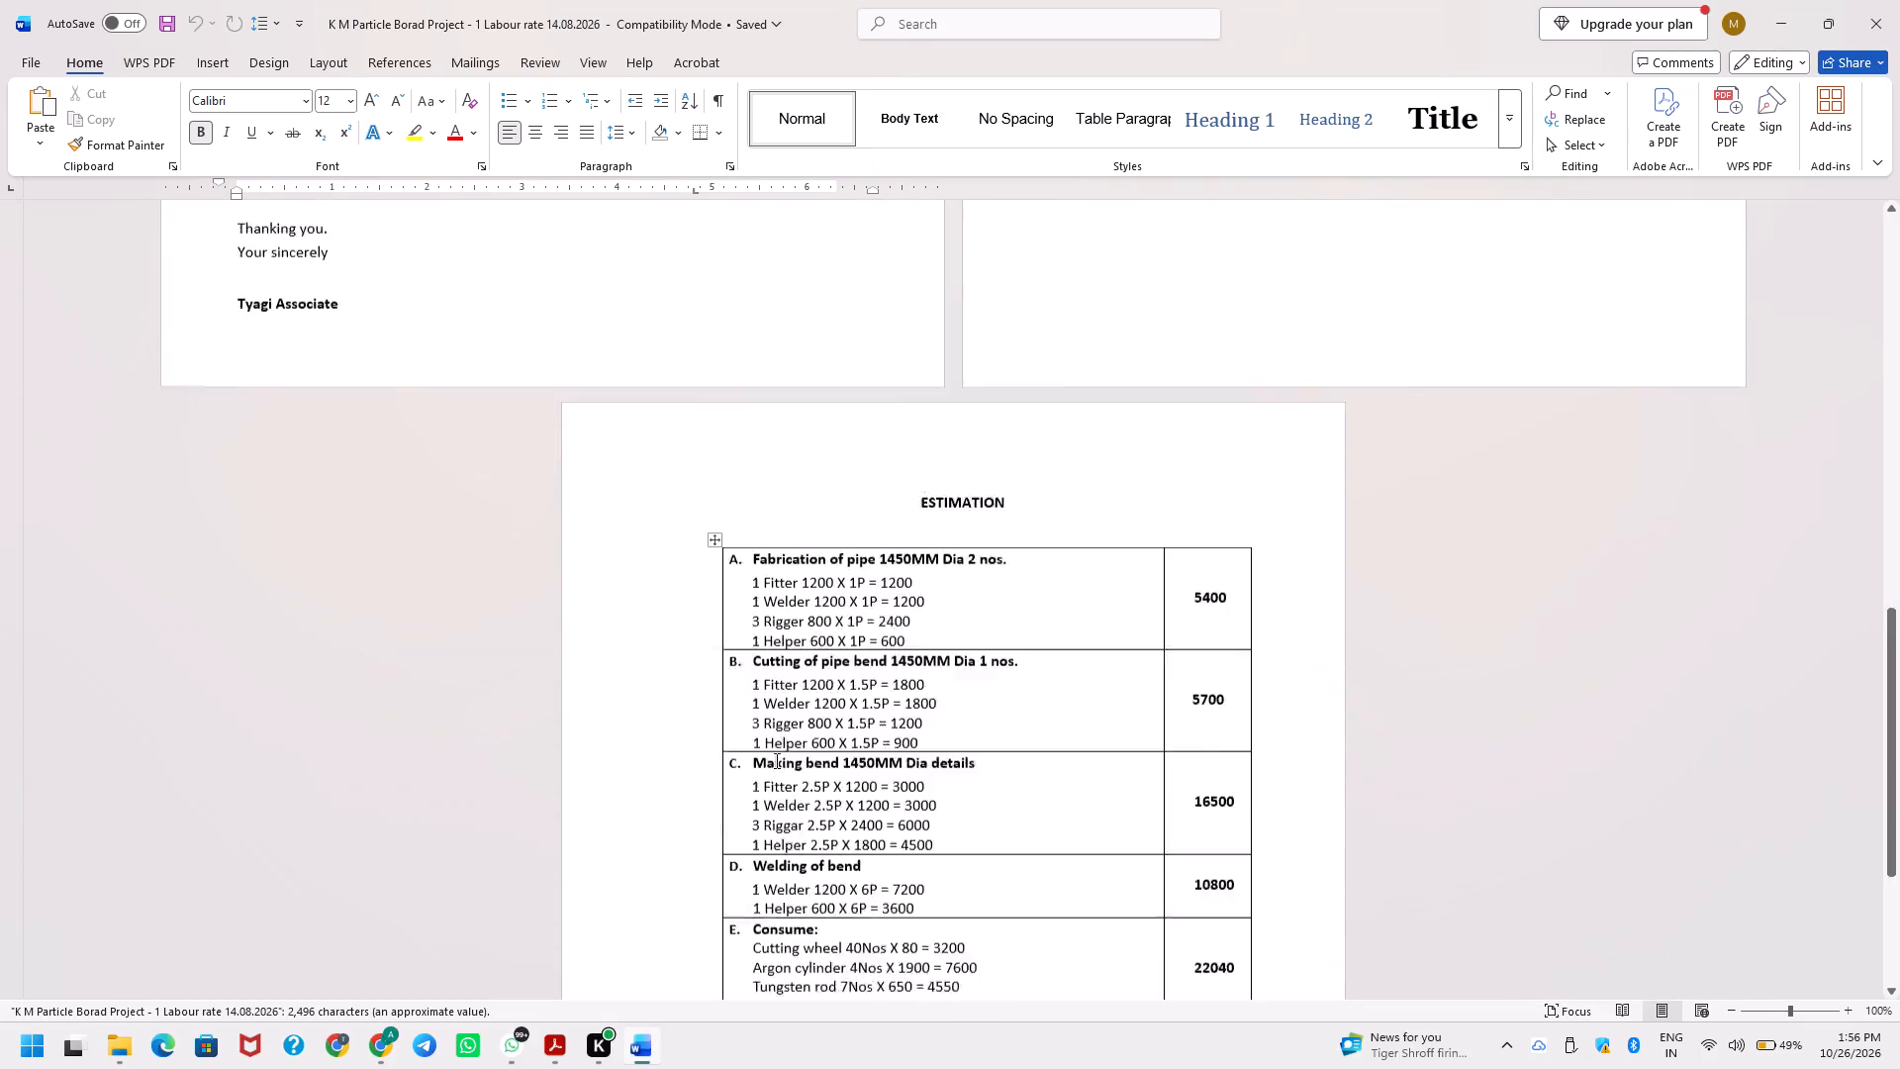
{"action": "scroll", "coordinate": [777, 761], "scroll_direction": "down", "scroll_amount": 6}
{"action": "scroll", "coordinate": [777, 761], "scroll_direction": "up", "scroll_amount": 7}
{"action": "scroll", "coordinate": [1154, 591], "scroll_direction": "down", "scroll_amount": 4}
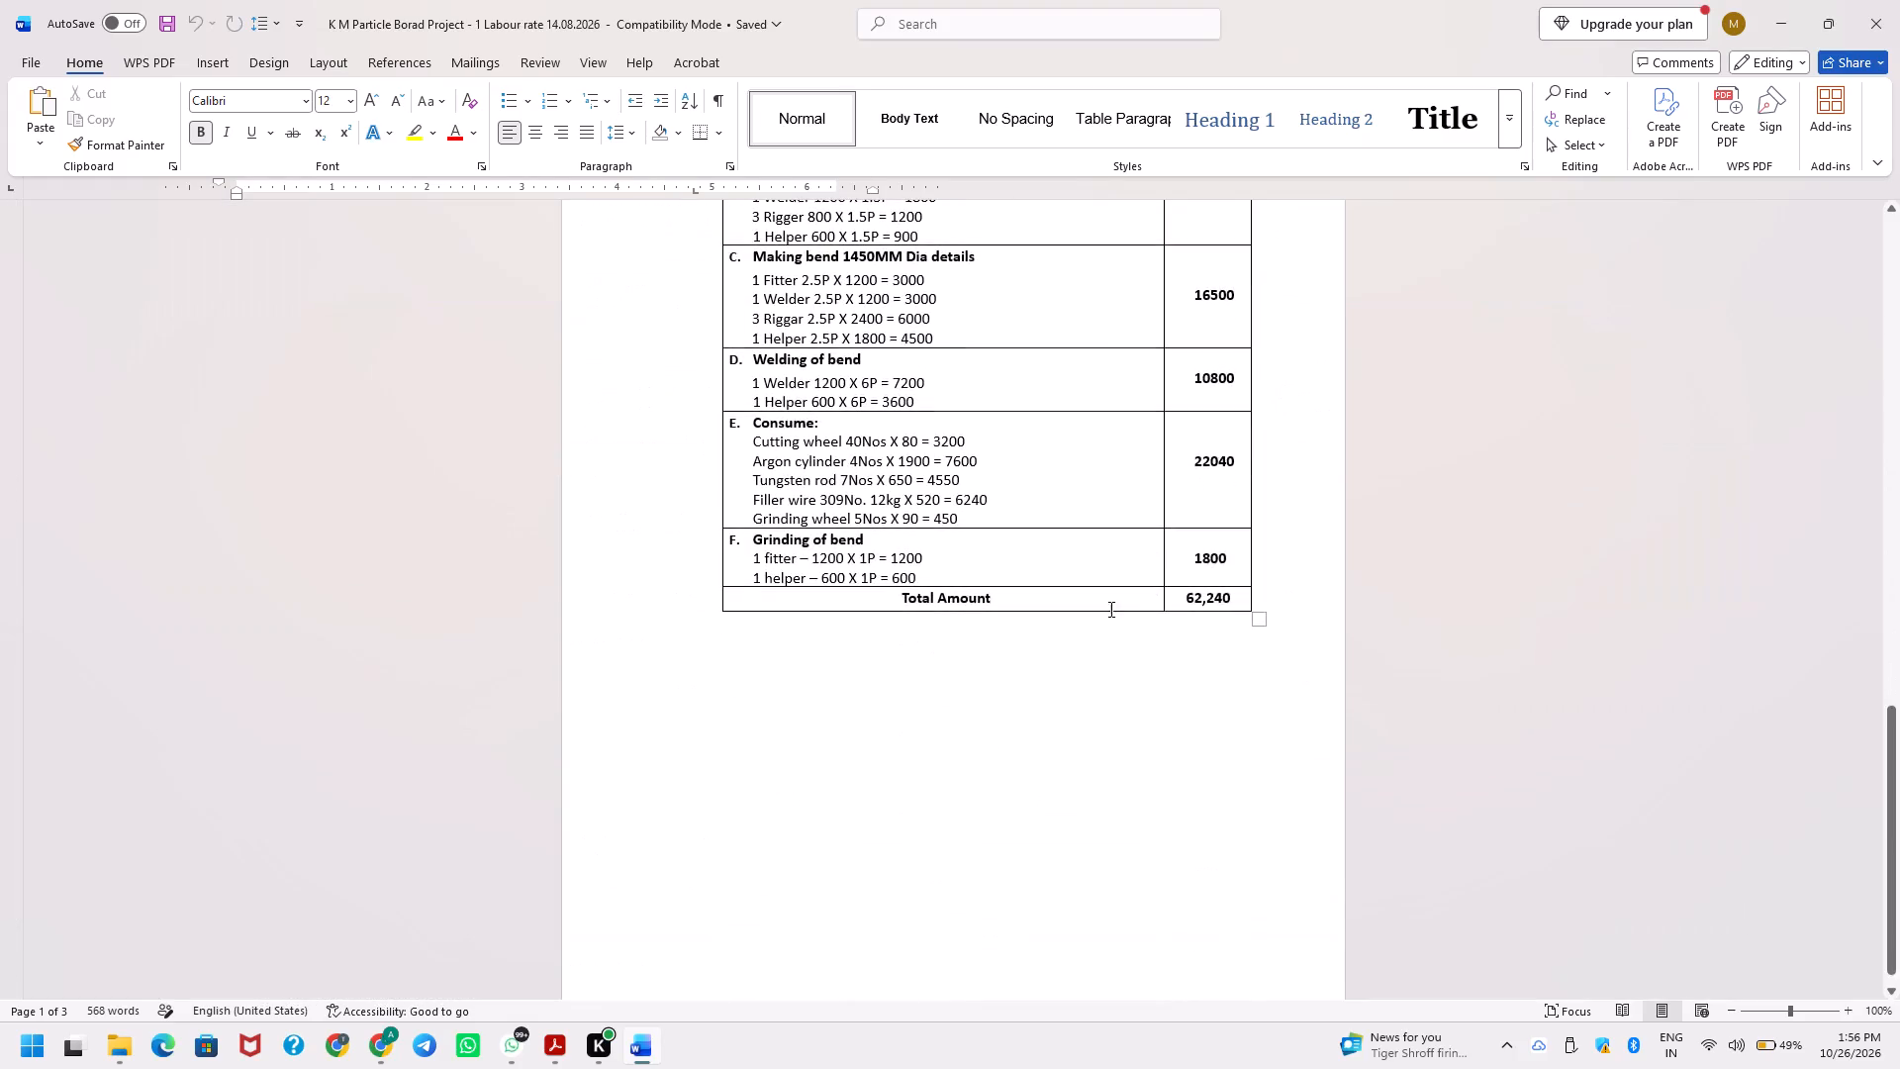
{"action": "scroll", "coordinate": [1100, 602], "scroll_direction": "up", "scroll_amount": 7}
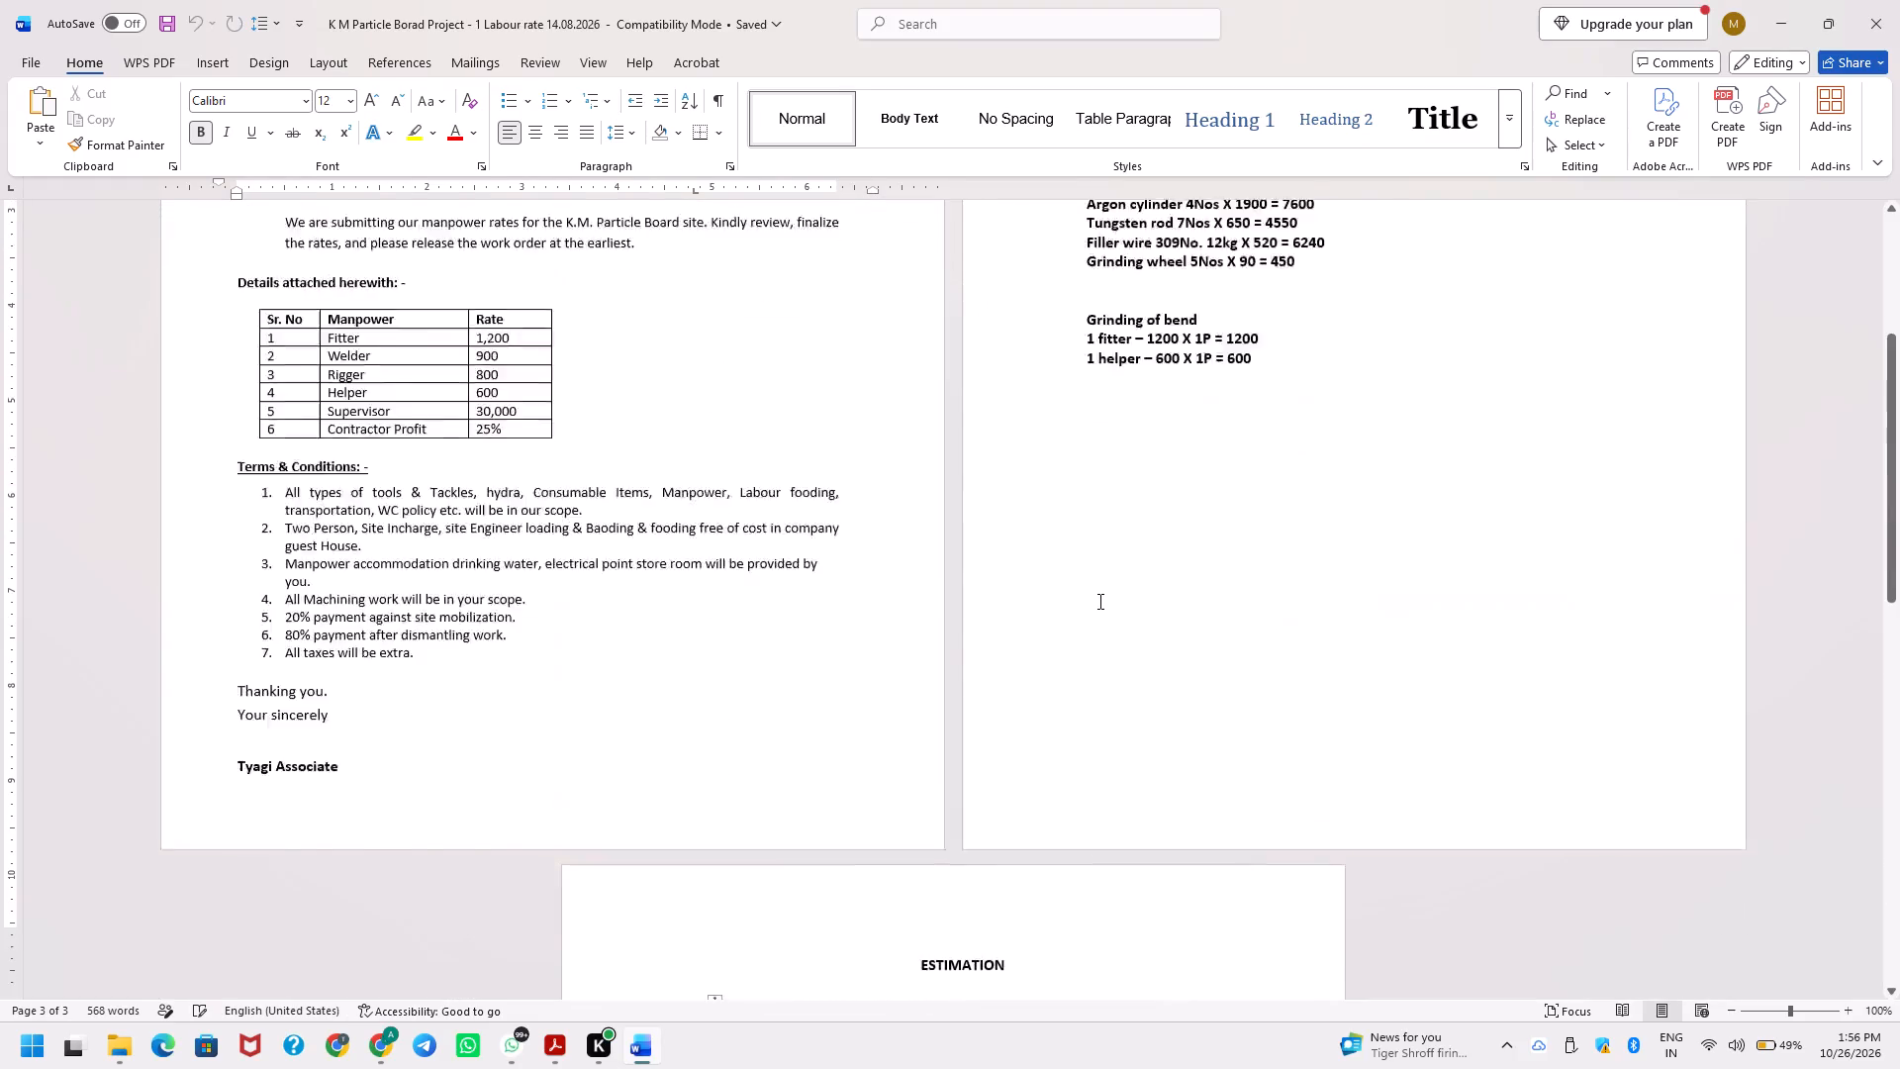
Preview the document's print layout with Microsoft Print to PDF as the printer, and leave without printing.
{"action": "left_click", "coordinate": [590, 925]}
{"action": "key", "text": "ctrl+p"}
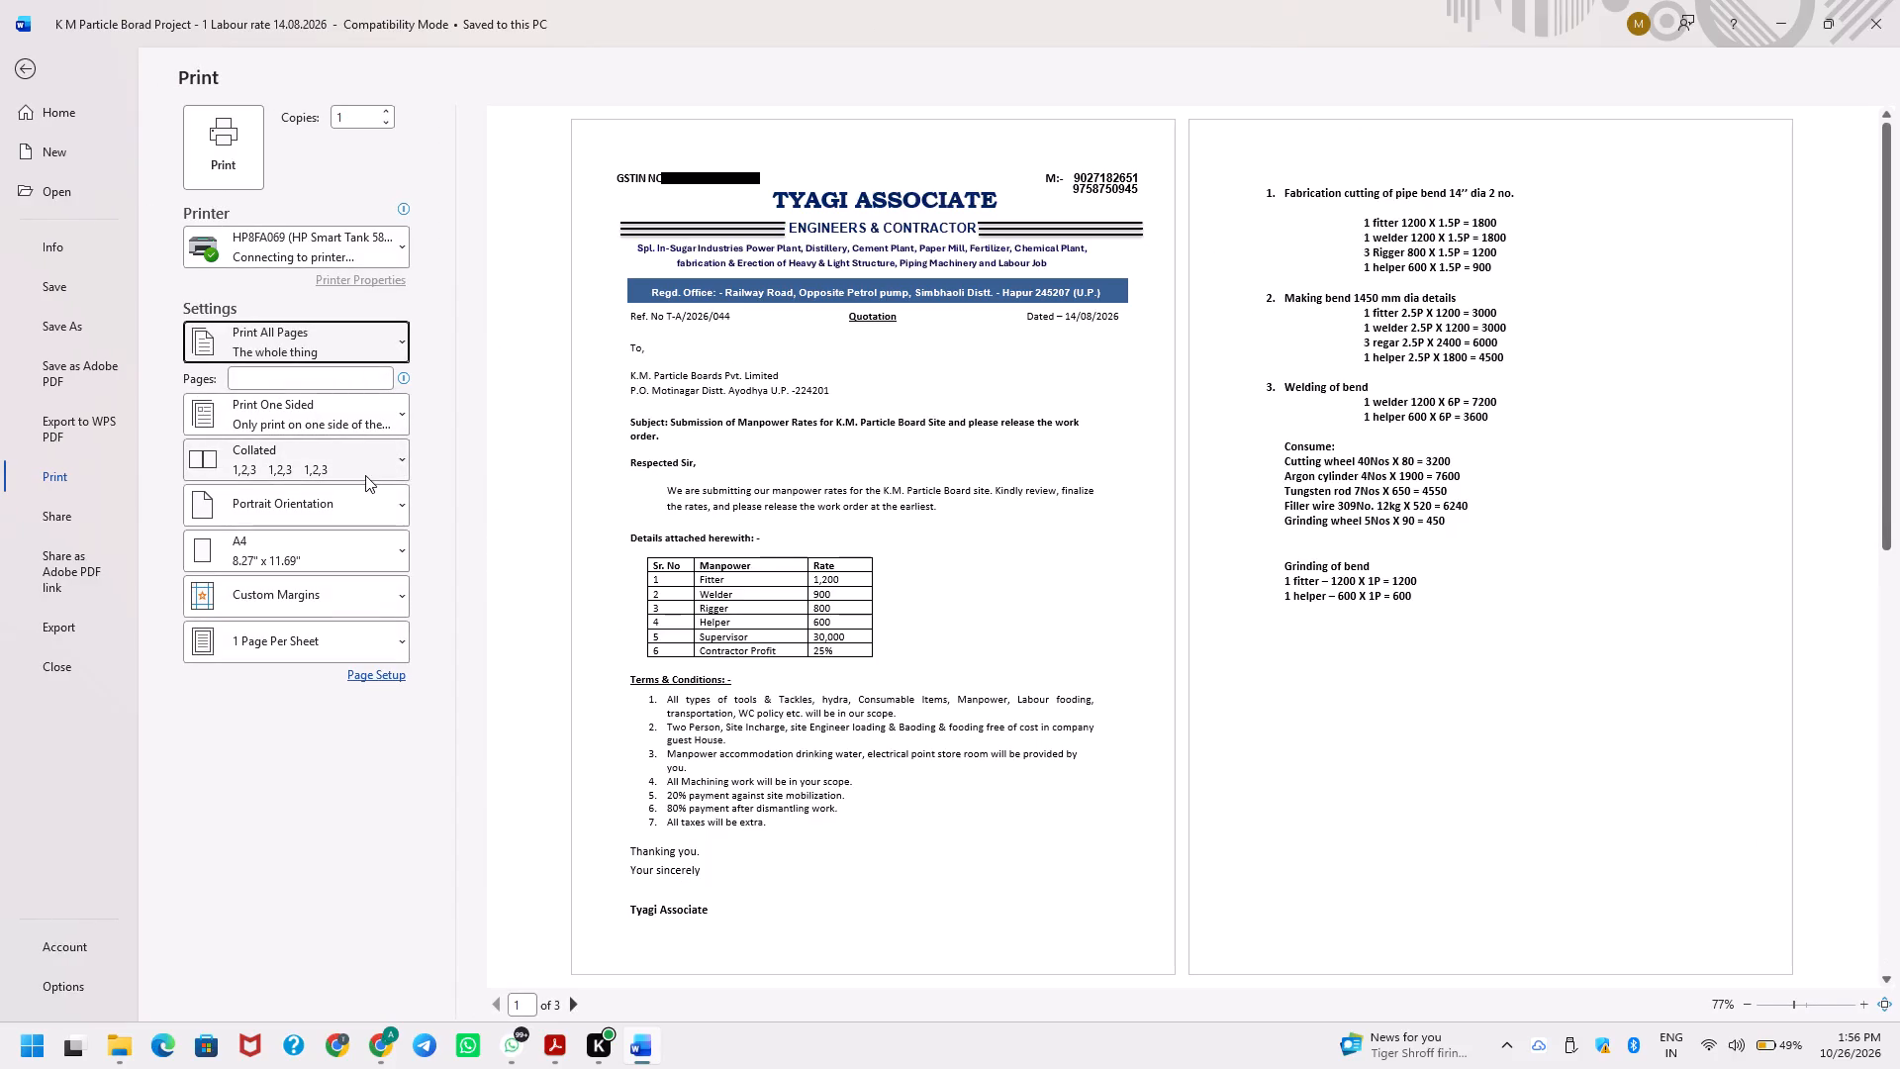
{"action": "left_click", "coordinate": [295, 262]}
{"action": "left_click", "coordinate": [301, 480]}
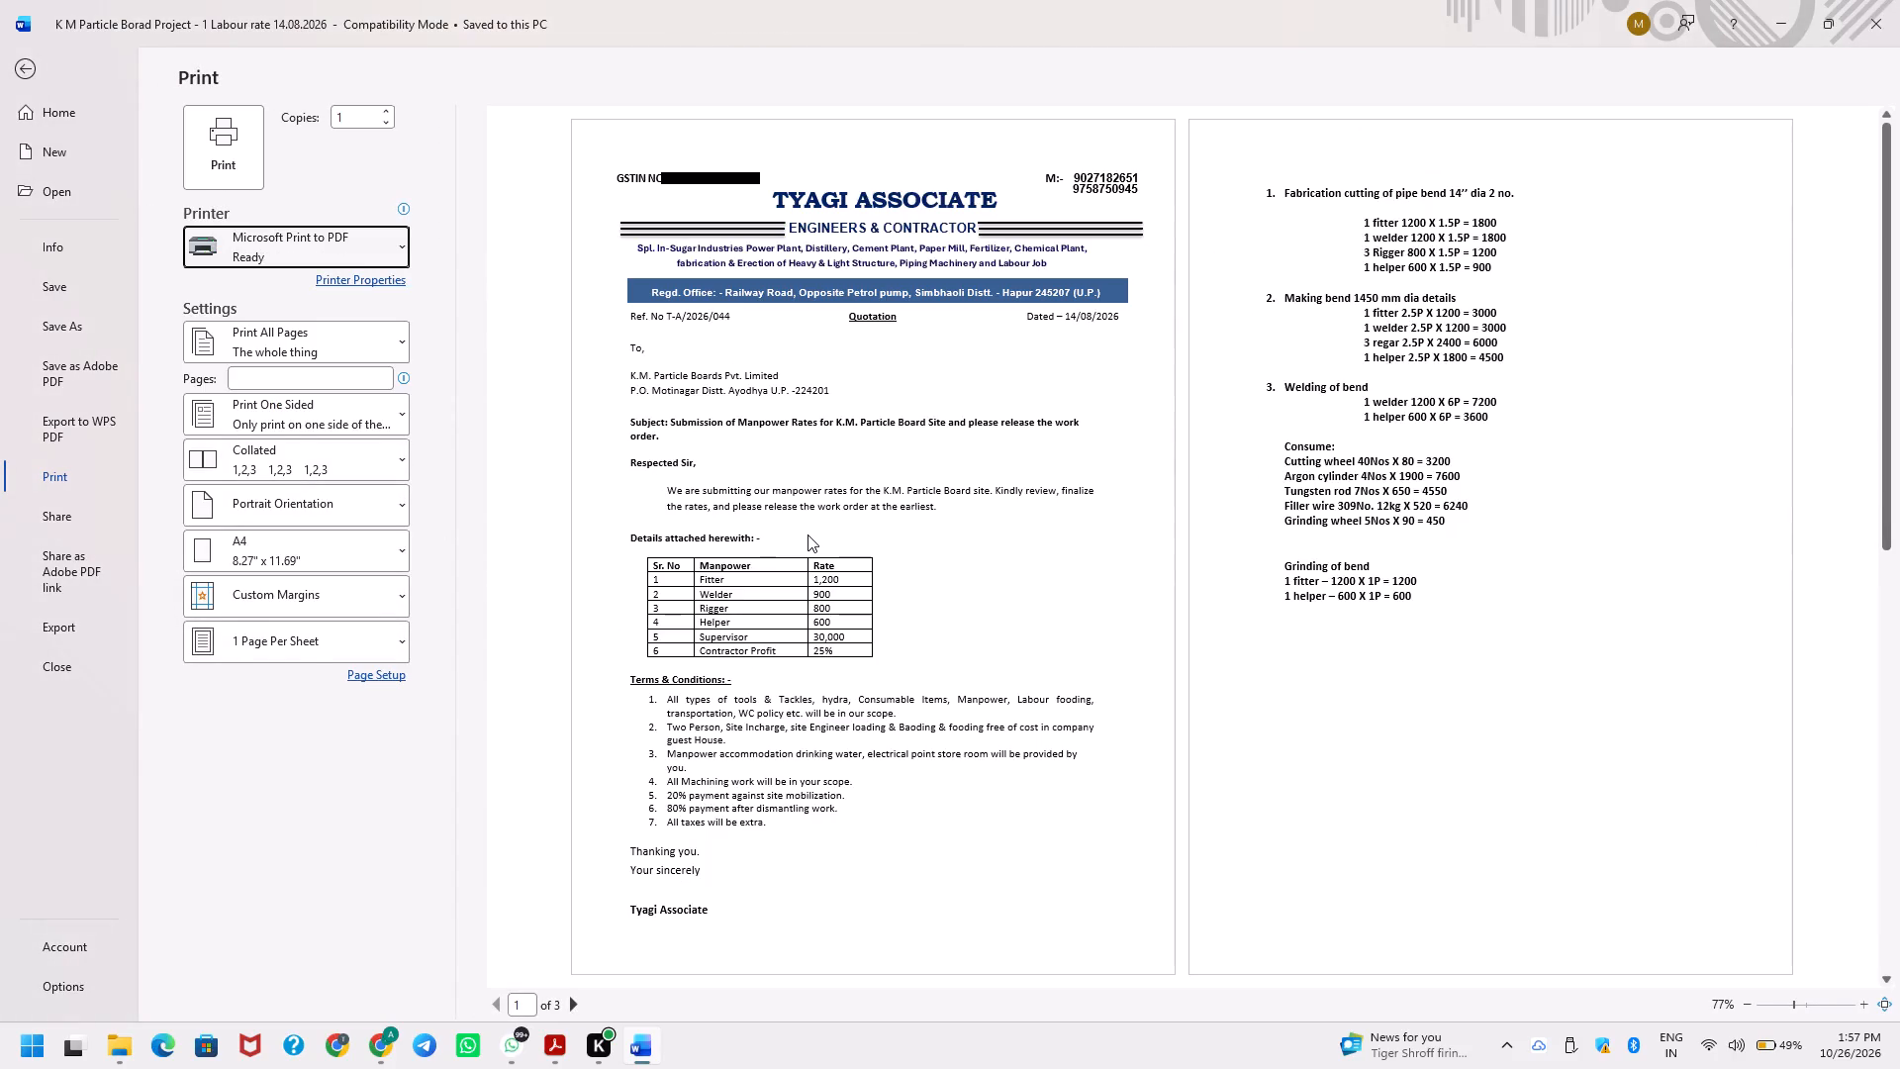
{"action": "key", "text": "Escape"}
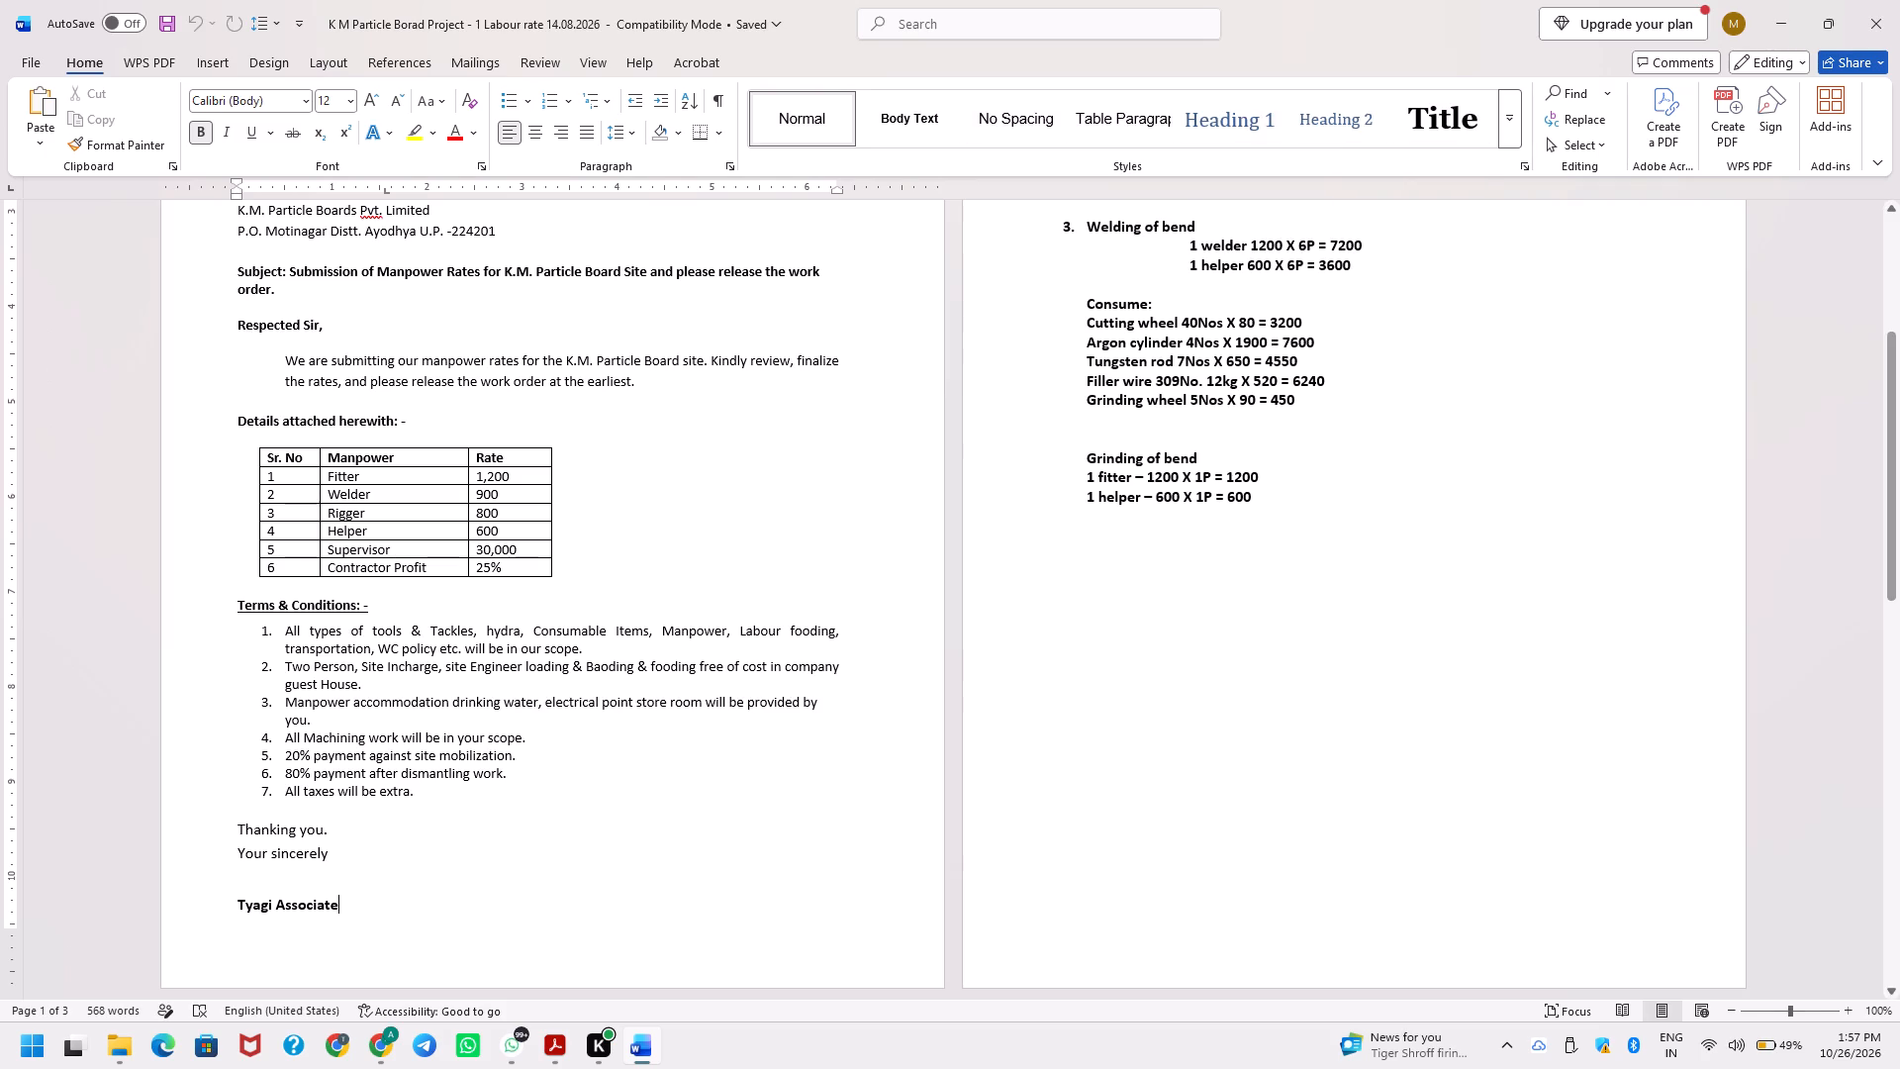
Return to the heading of the letter, save the 14.08.2026 labour rate document and close it.
{"action": "scroll", "coordinate": [662, 469], "scroll_direction": "up", "scroll_amount": 2}
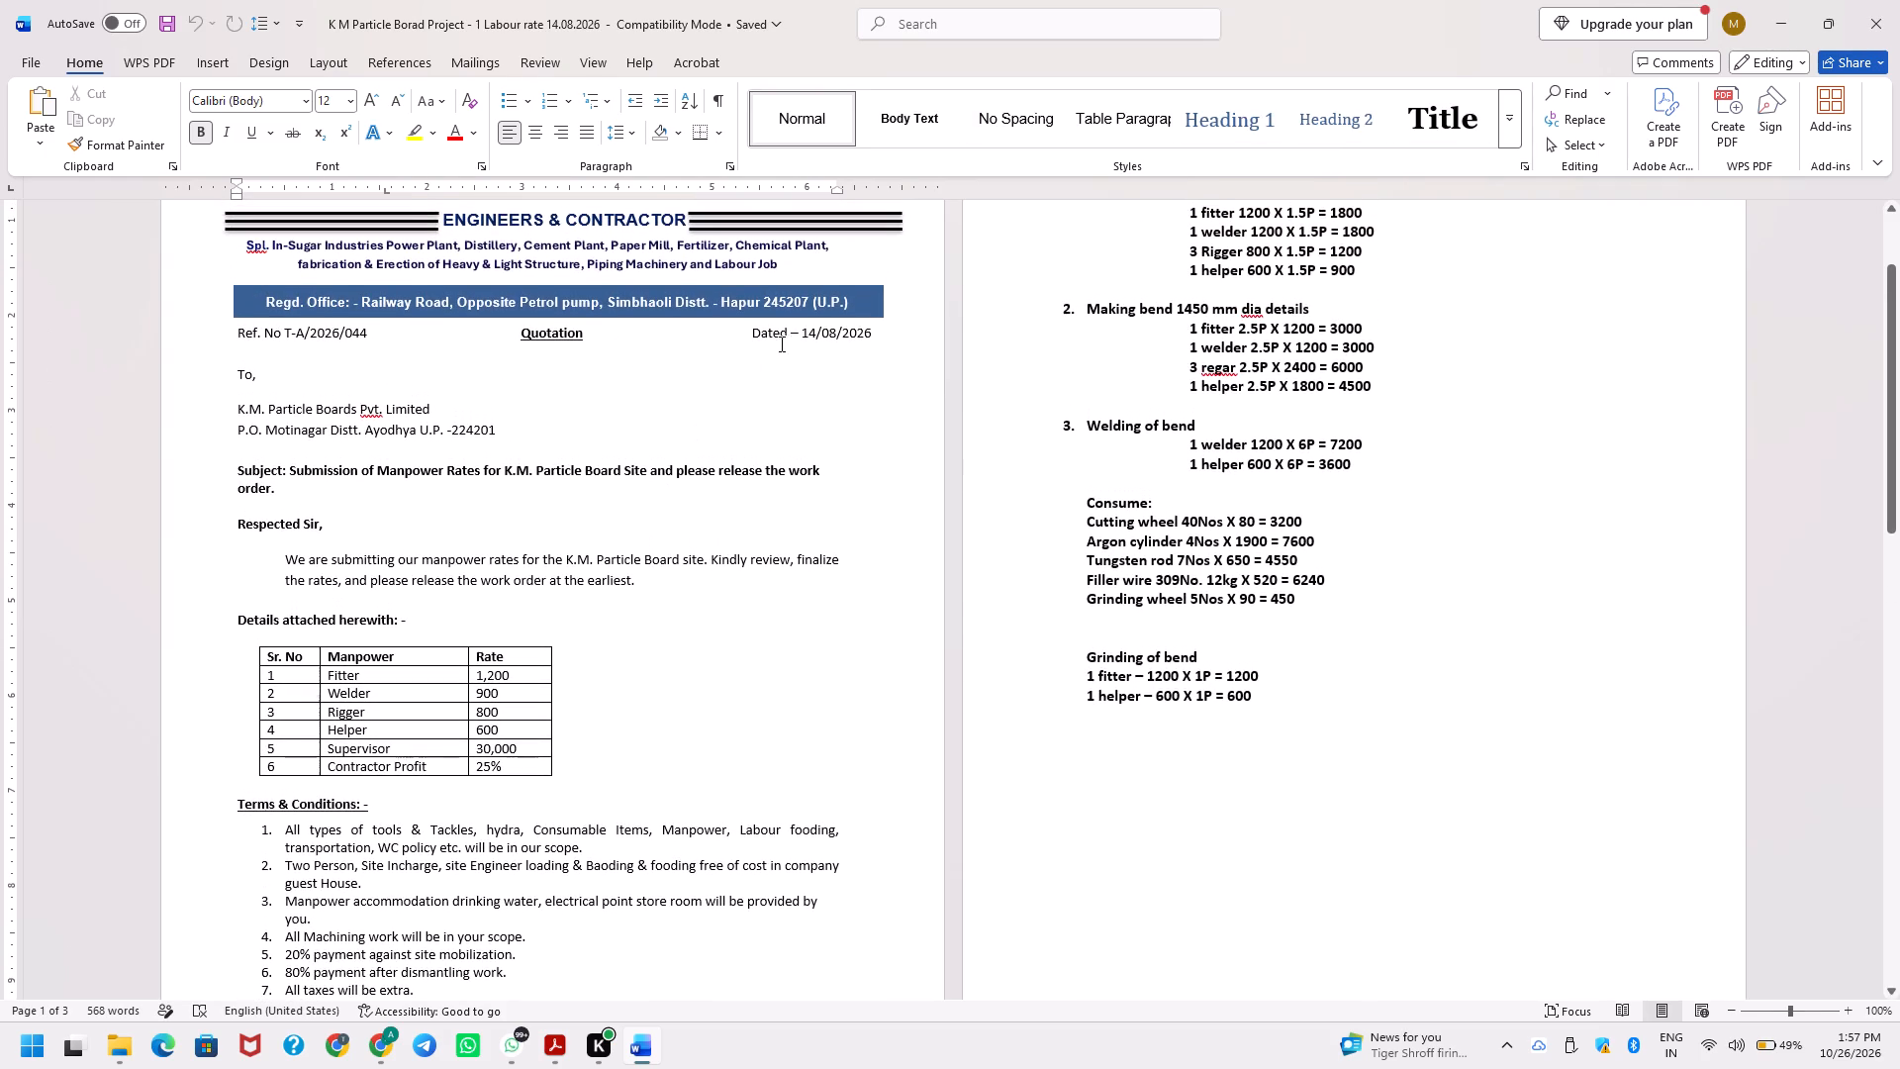
{"action": "key", "text": "ctrl+s"}
{"action": "key", "text": "alt+F4"}
Duplicate the K M Particle Borad Project - 1 Labour rate 14.08.2026 file within the Tyagi Associate folder.
{"action": "key", "text": "ctrl+c"}
{"action": "key", "text": "ctrl+v"}
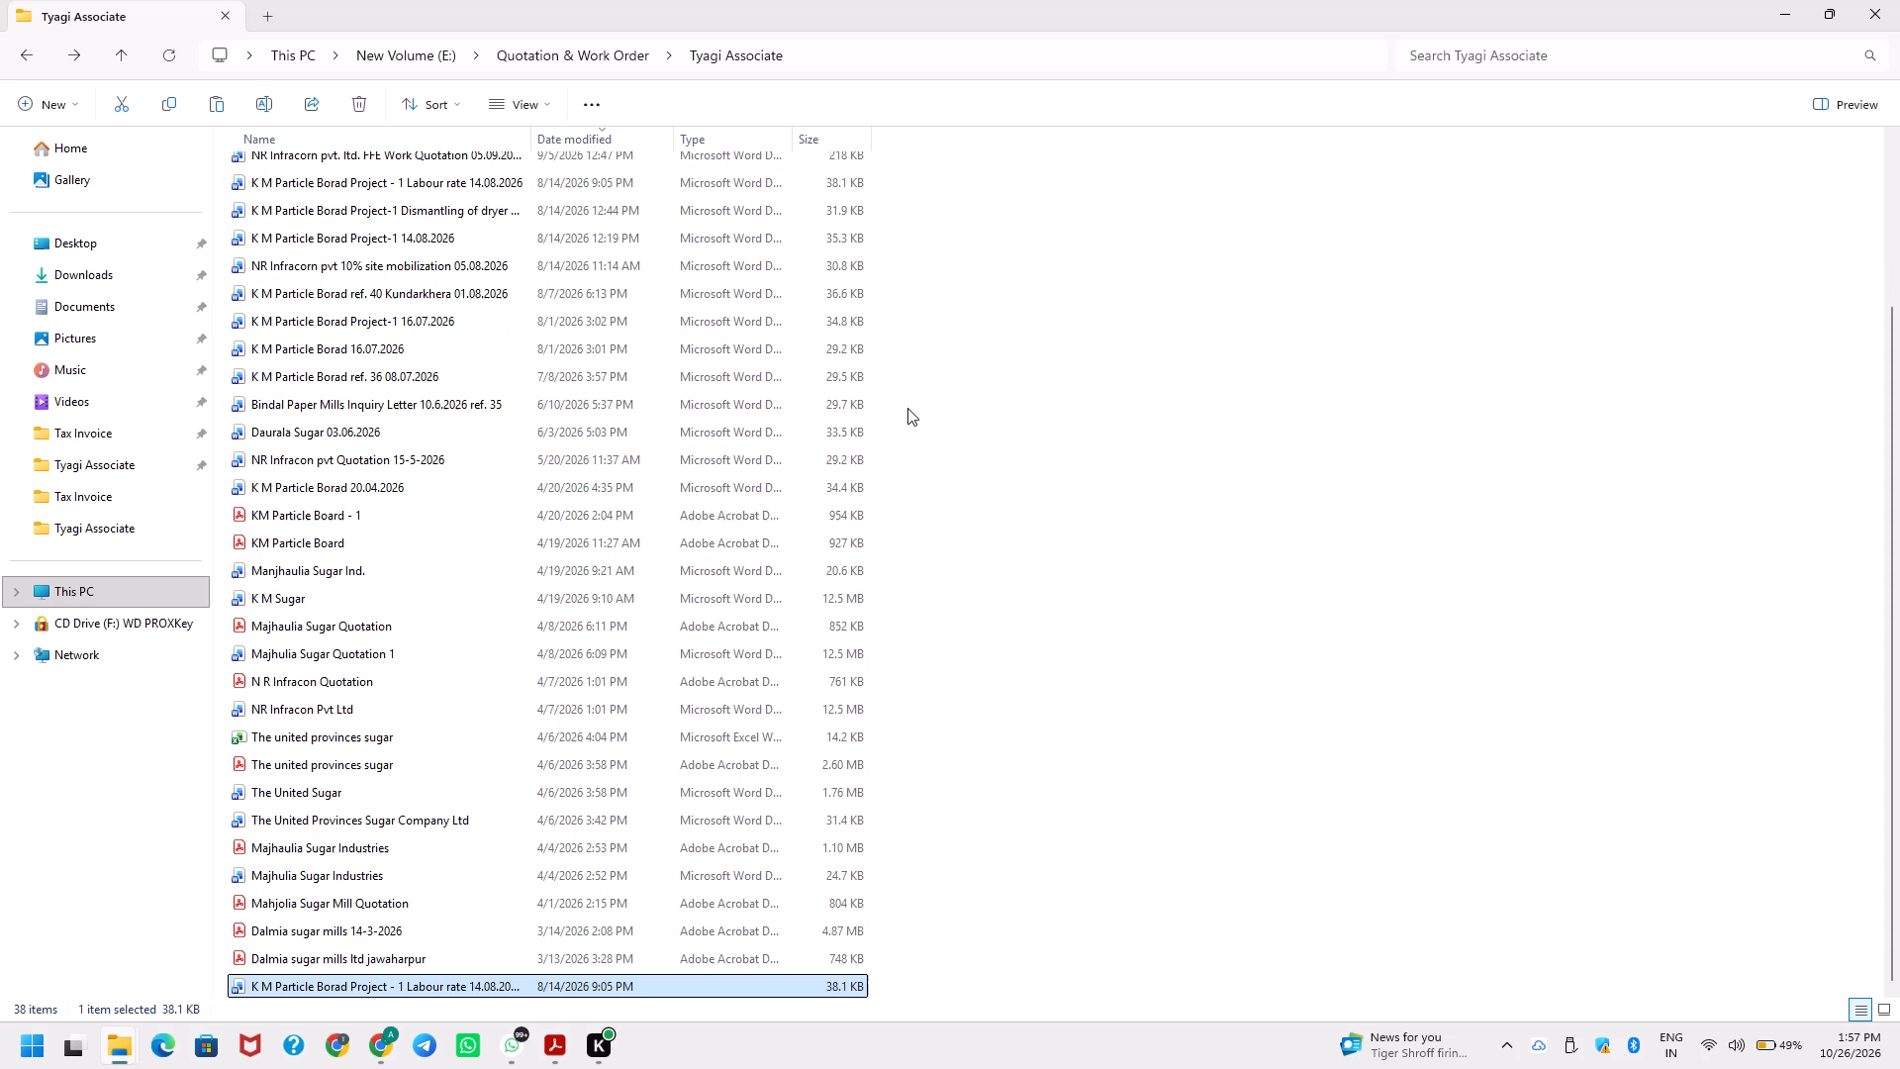
Rename the duplicated file as K M Particle Borad Project - 1 Labour rate 26.10.2026.
{"action": "key", "text": "F2"}
{"action": "key", "text": "Right"}
{"action": "key", "text": "ctrl+shift+Left"}
{"action": "key", "text": "ctrl+shift+Left"}
{"action": "key", "text": "ctrl+shift+Left"}
{"action": "key", "text": "ctrl+shift+Left"}
{"action": "key", "text": "ctrl+shift+Right"}
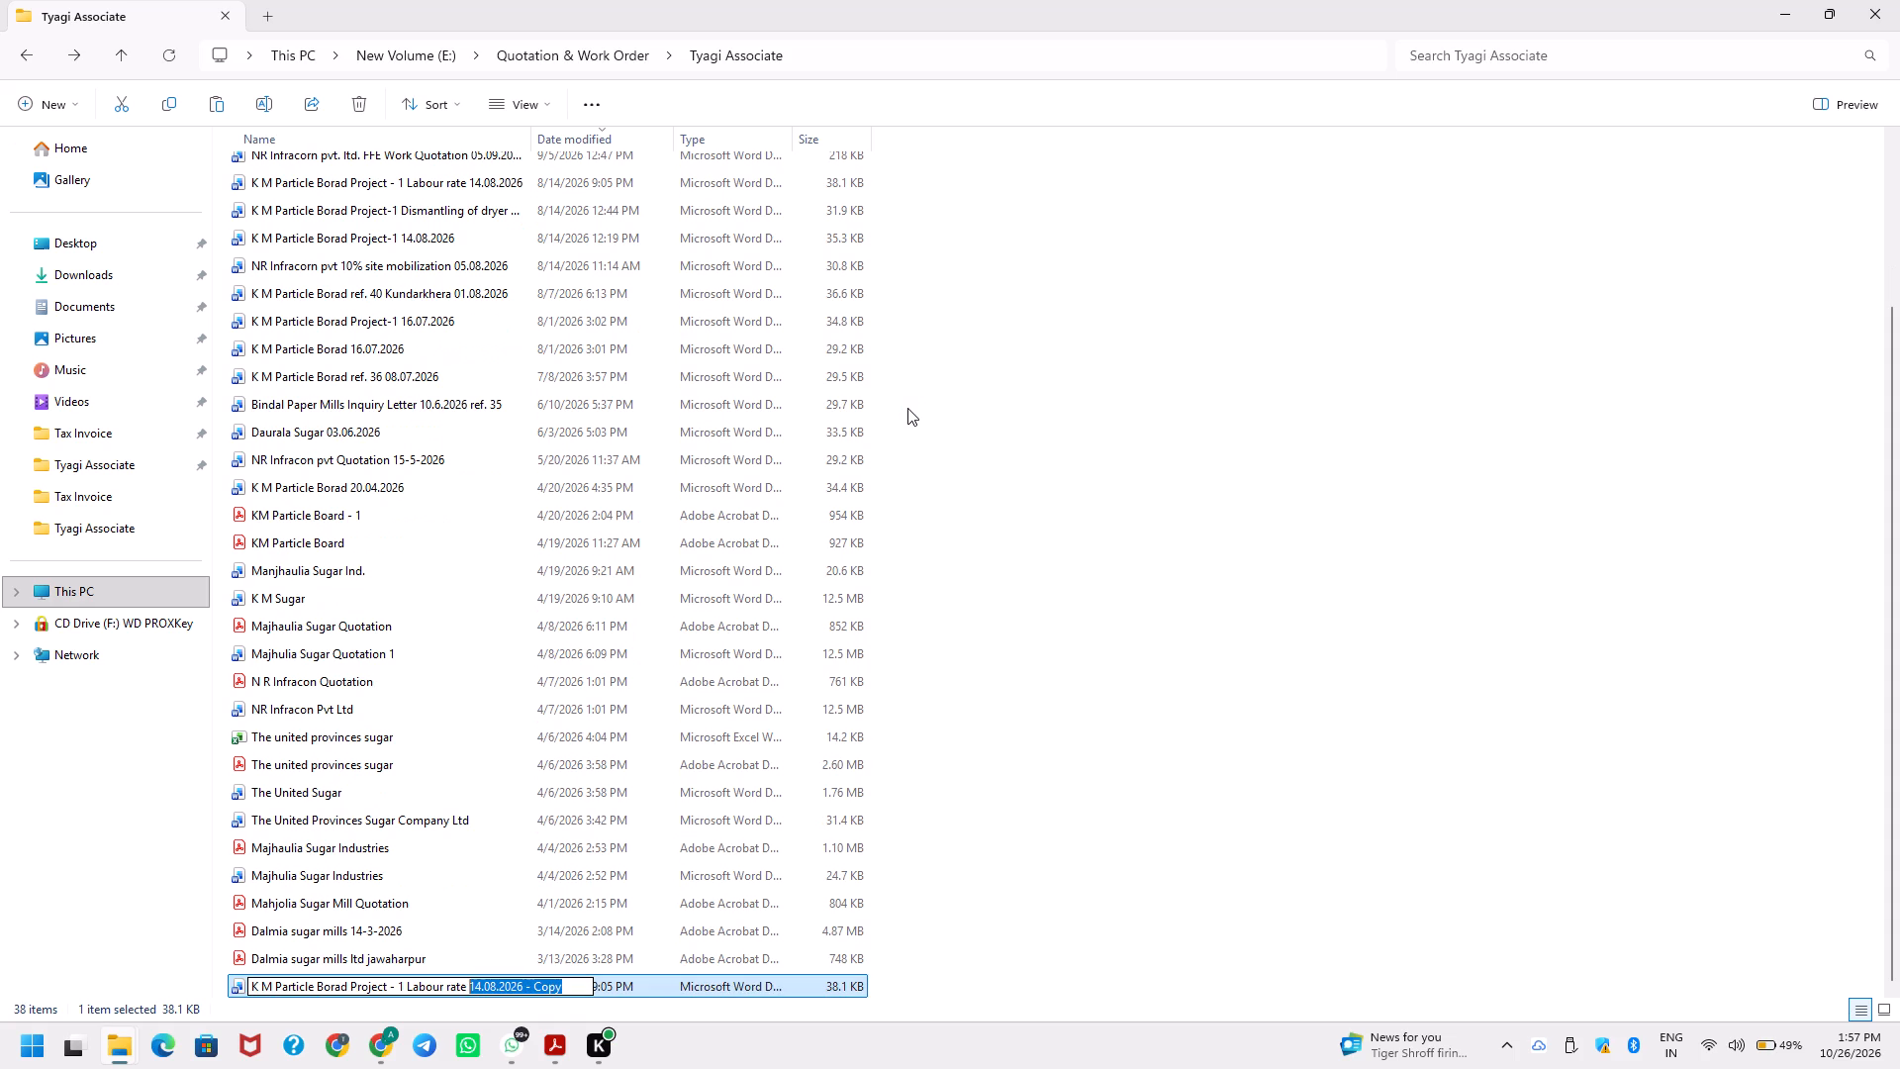
{"action": "key", "text": "ctrl+shift+Right"}
{"action": "key", "text": "BackSpace"}
{"action": "key", "text": "BackSpace"}
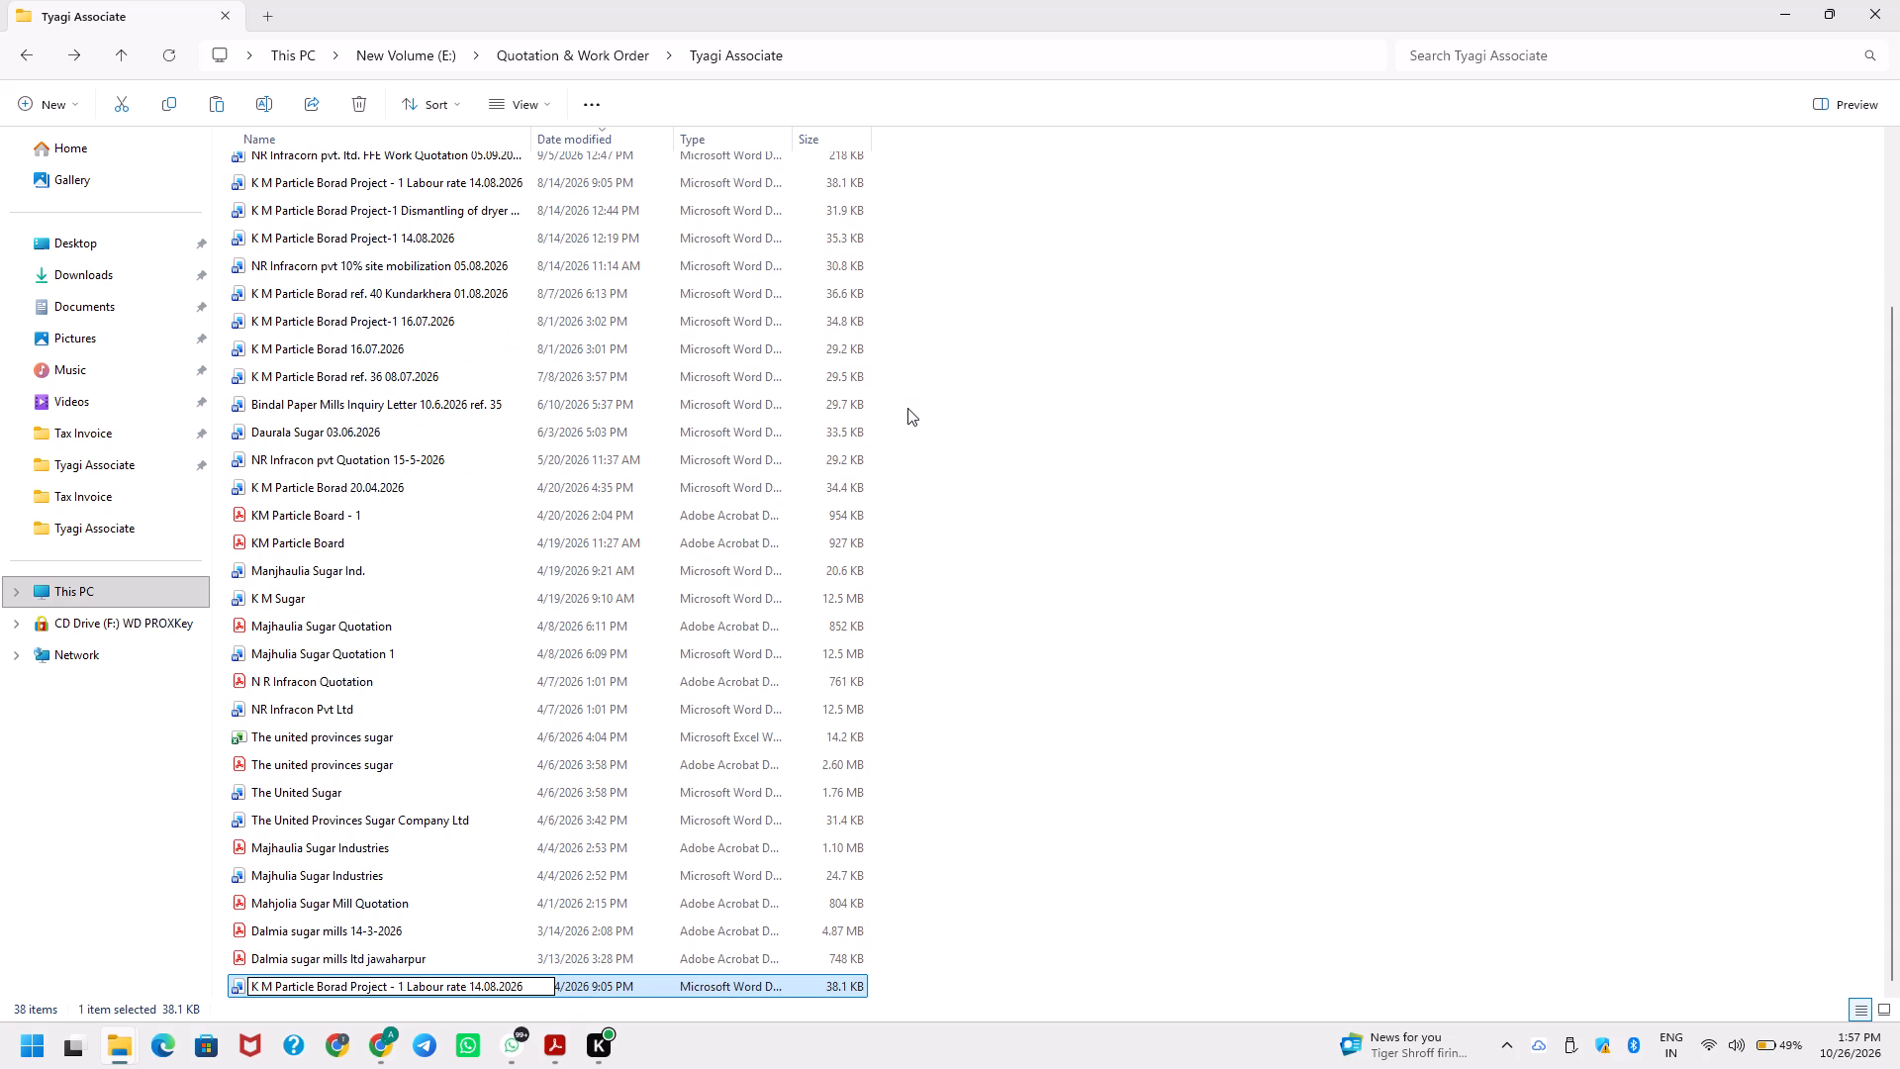
{"action": "key", "text": "ctrl+Left"}
{"action": "key", "text": "Right"}
{"action": "key", "text": "Right"}
{"action": "key", "text": "Right"}
{"action": "key", "text": "shift+Left"}
{"action": "key", "text": "shift+Right"}
{"action": "key", "text": "shift+Right"}
{"action": "key", "text": "shift+Right"}
{"action": "type", "text": "10"}
{"action": "key", "text": "ctrl+Left"}
{"action": "key", "text": "Right"}
{"action": "key", "text": "Left"}
{"action": "key", "text": "shift+Right"}
{"action": "key", "text": "shift+Right"}
{"action": "type", "text": "26"}
{"action": "key", "text": "ctrl+Left"}
{"action": "key", "text": "ctrl+Left"}
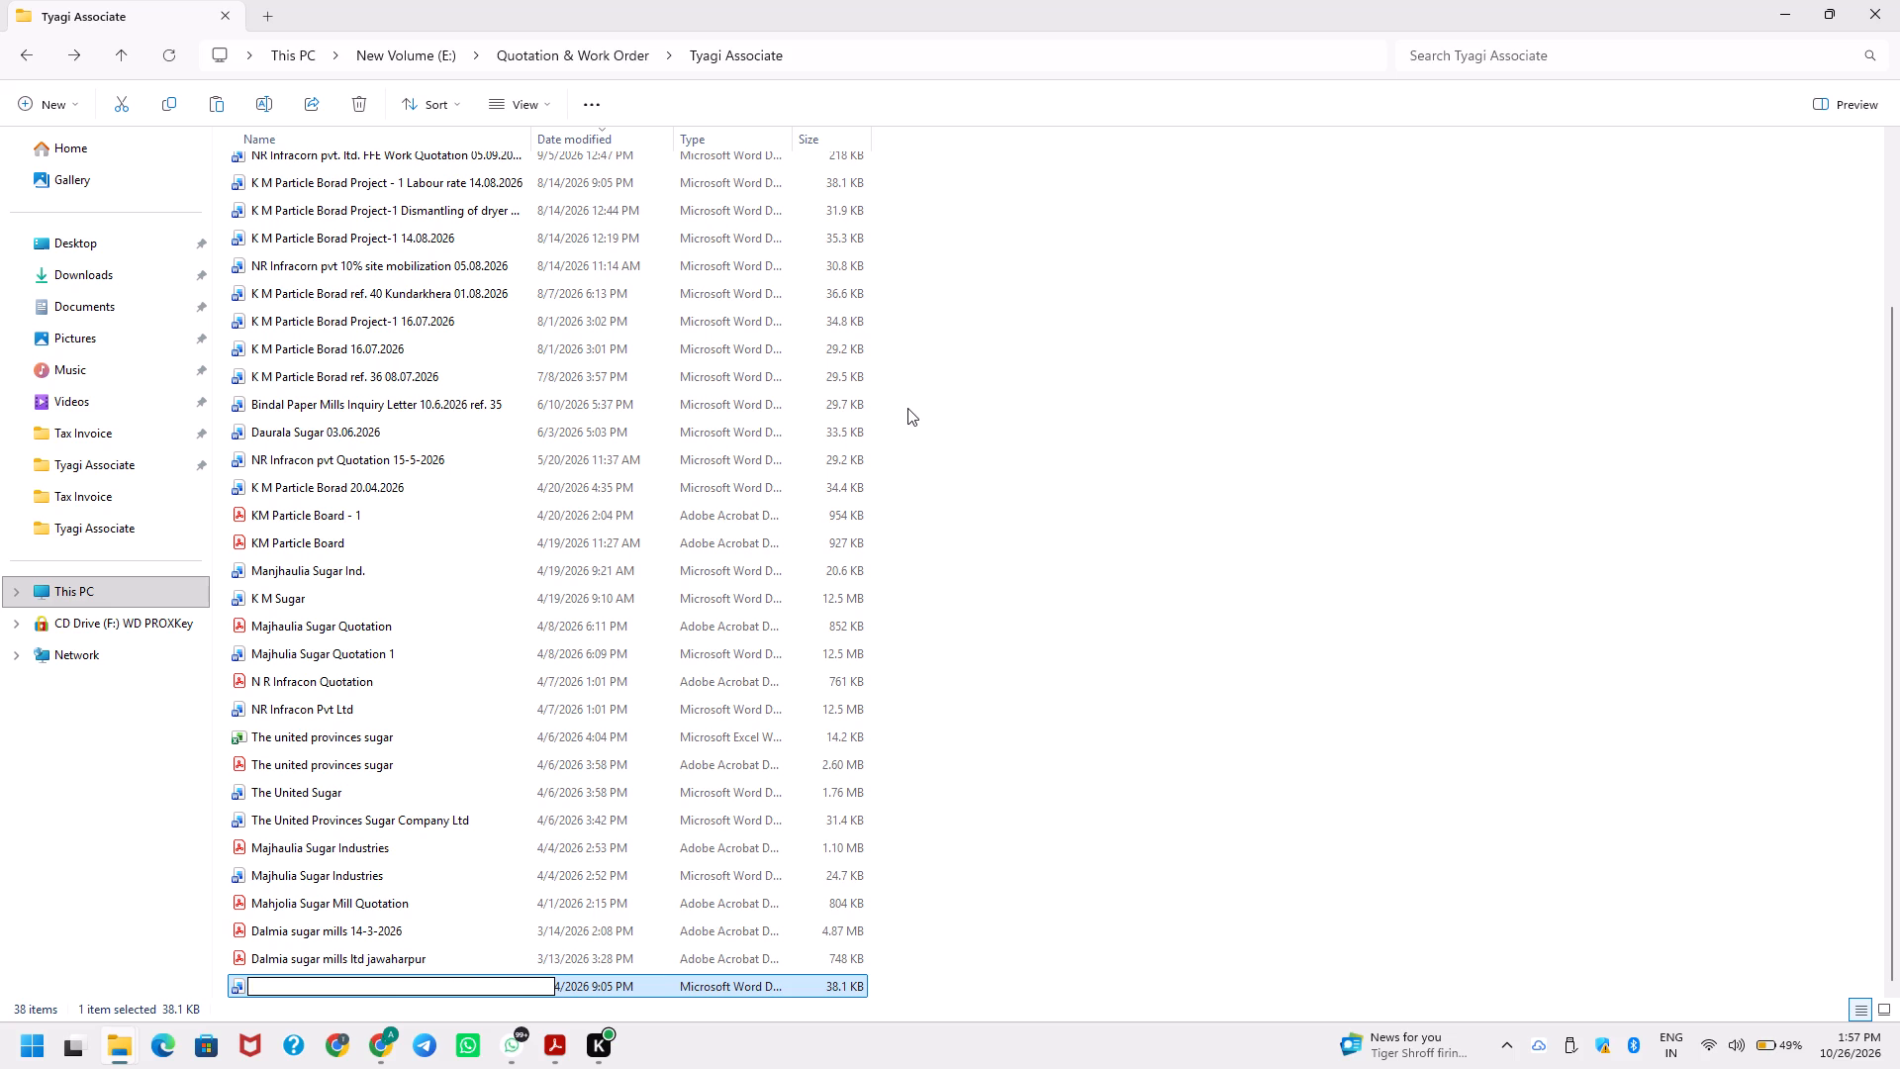
{"action": "key", "text": "Return"}
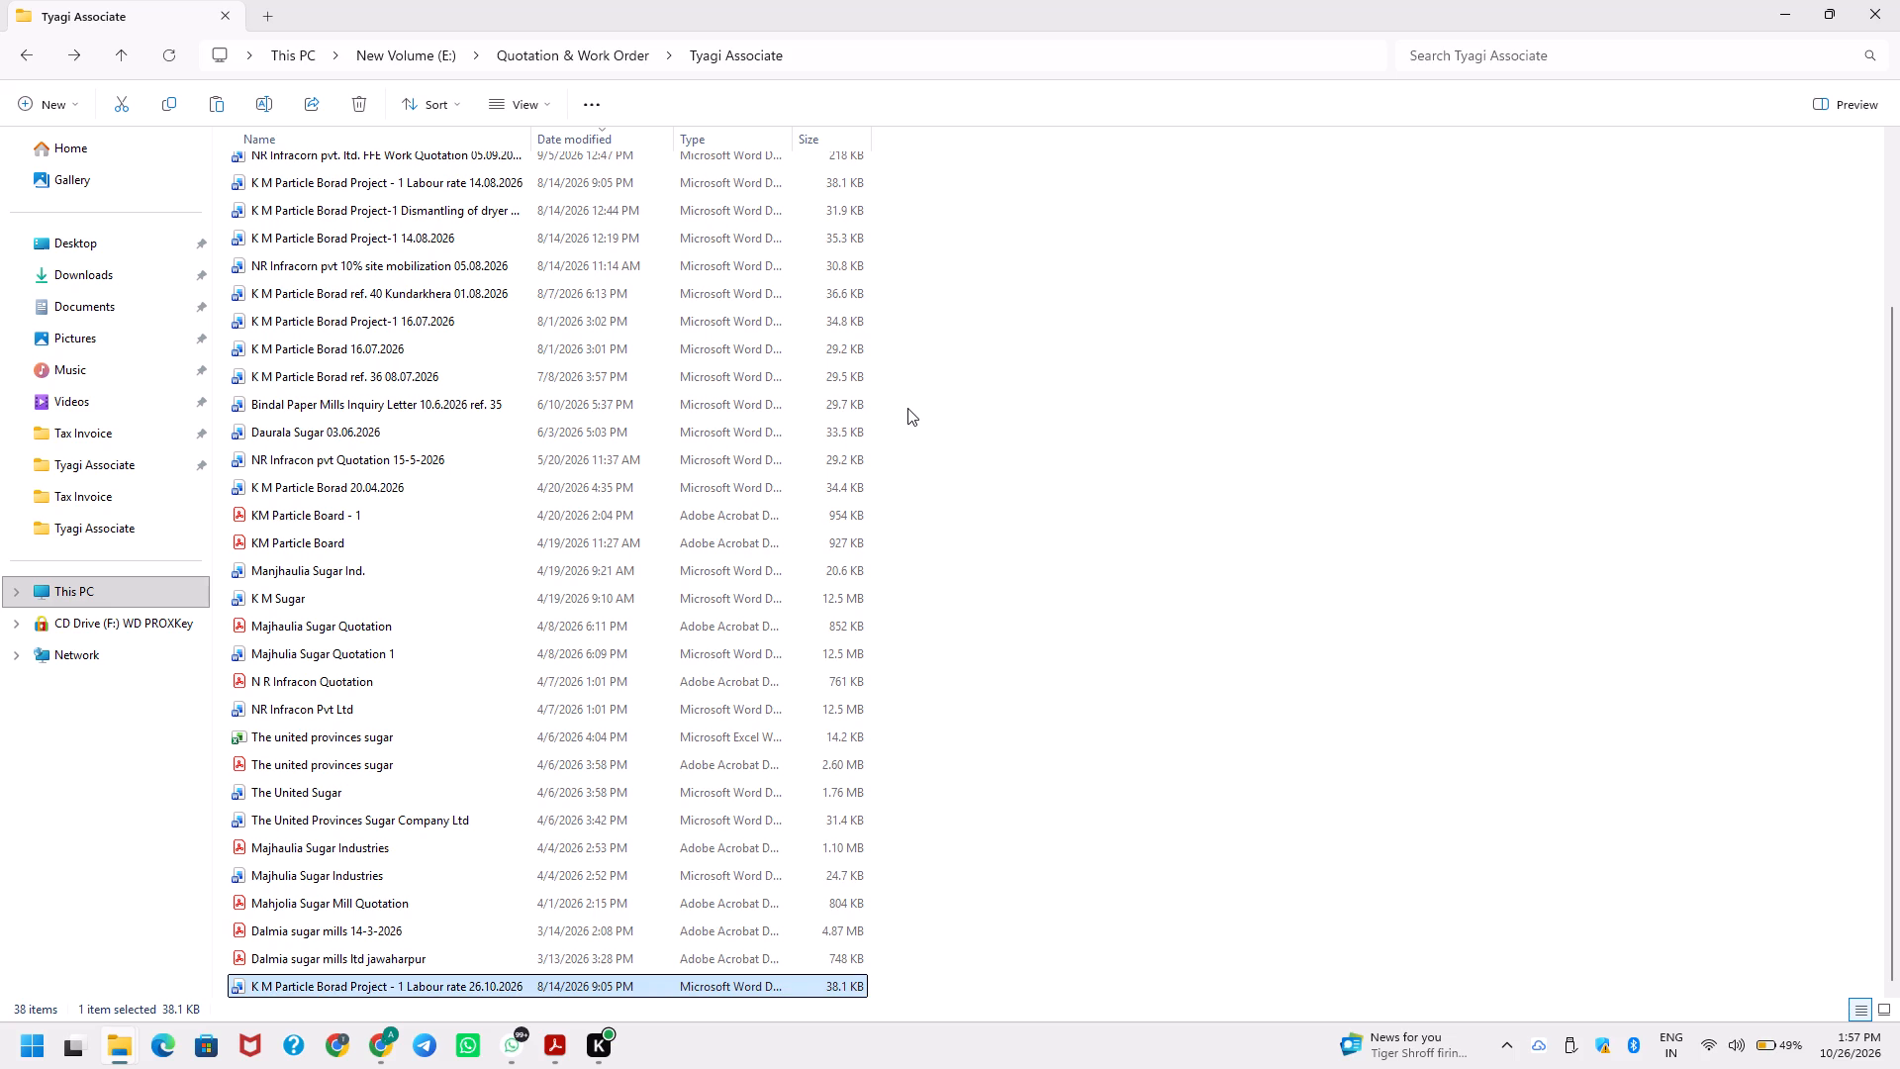
Open the K M Particle Borad Project - 1 Labour rate 26.10.2026 file and enable editing.
{"action": "key", "text": "Return"}
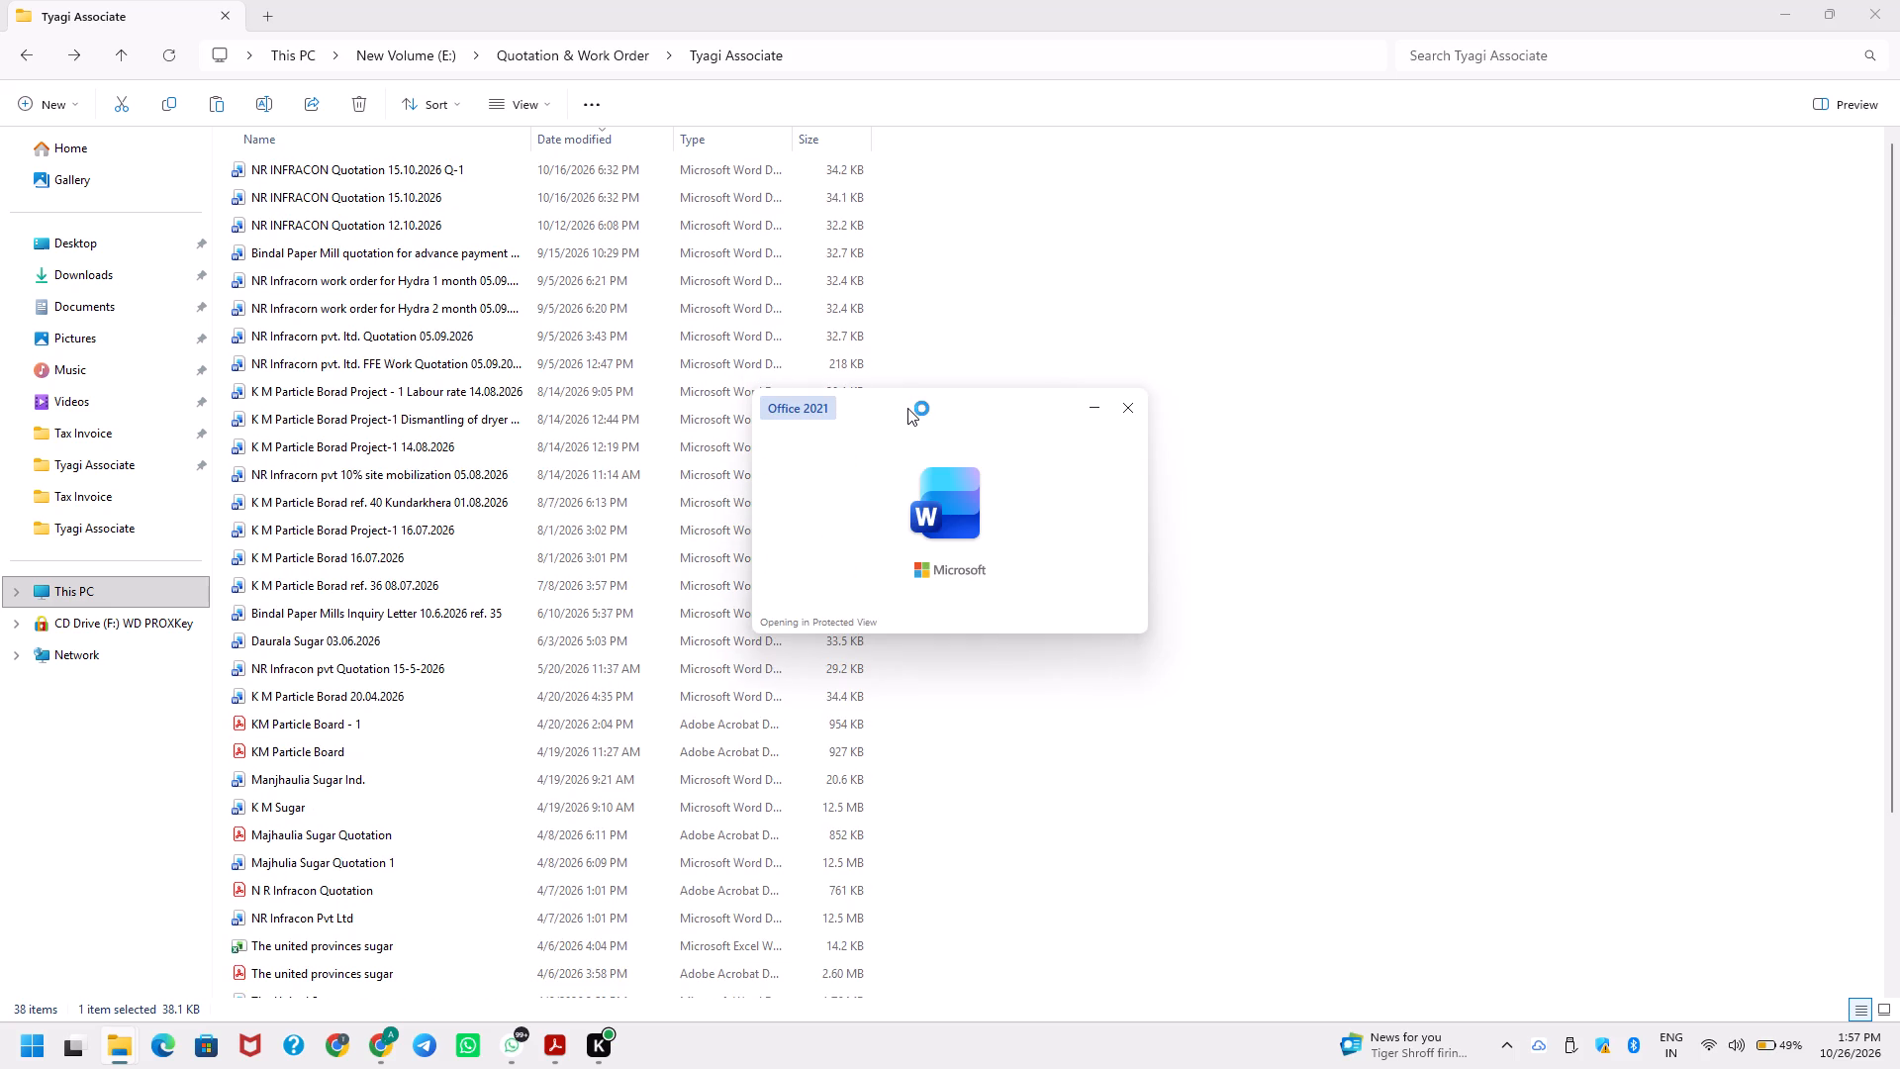
{"action": "left_click", "coordinate": [946, 468]}
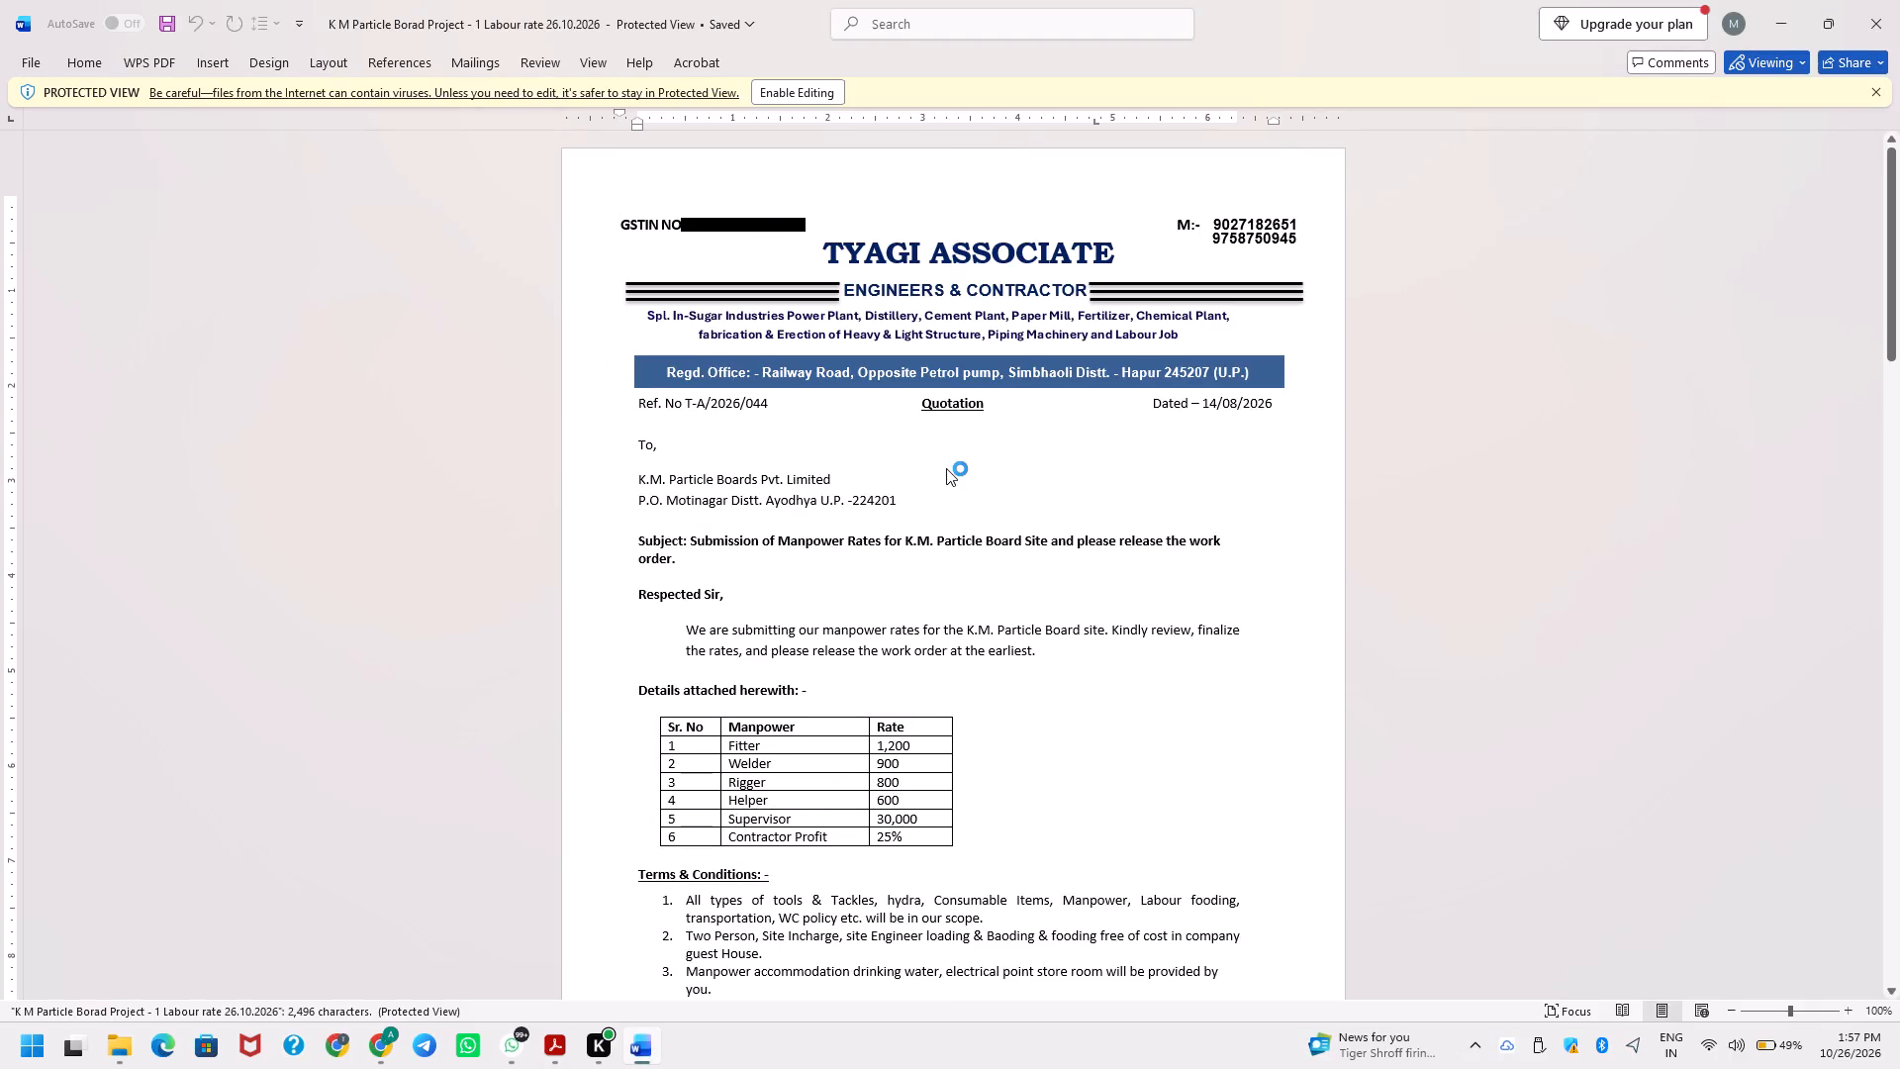
{"action": "left_click", "coordinate": [811, 77]}
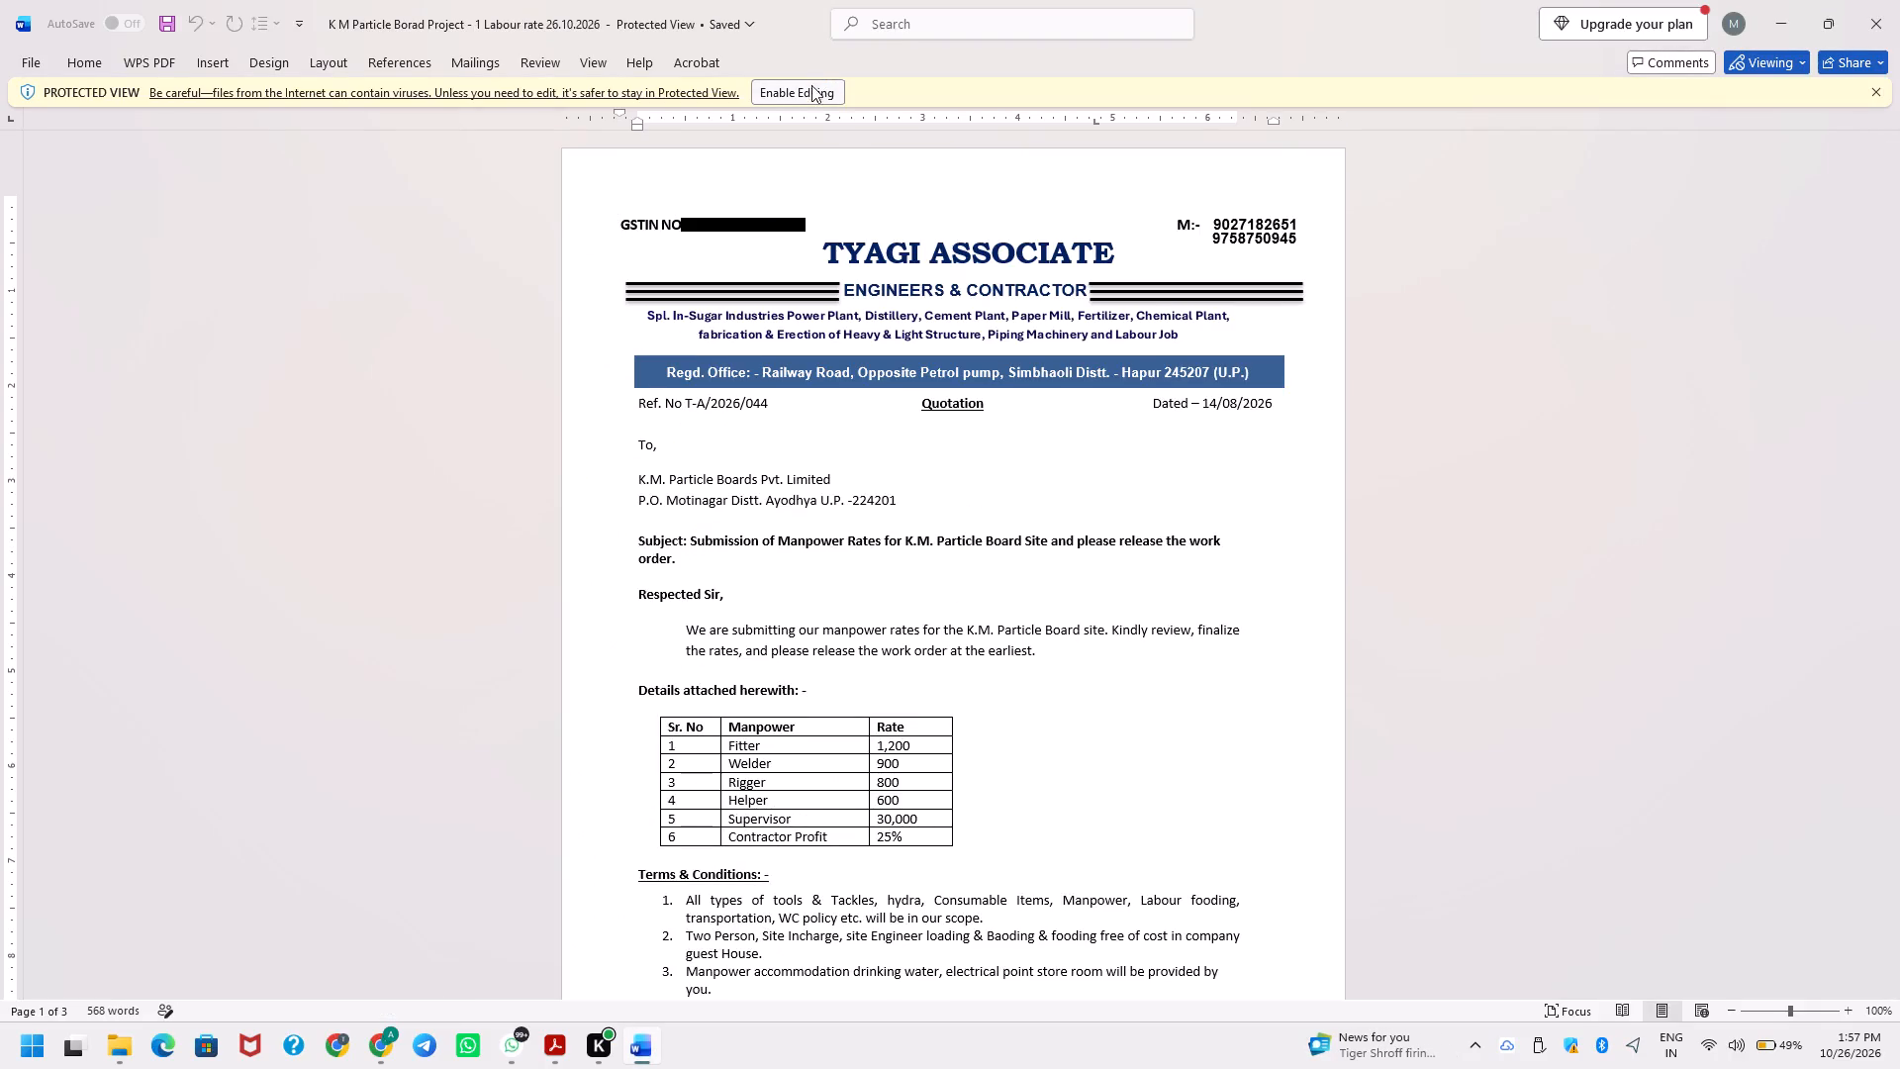
{"action": "left_click", "coordinate": [810, 90]}
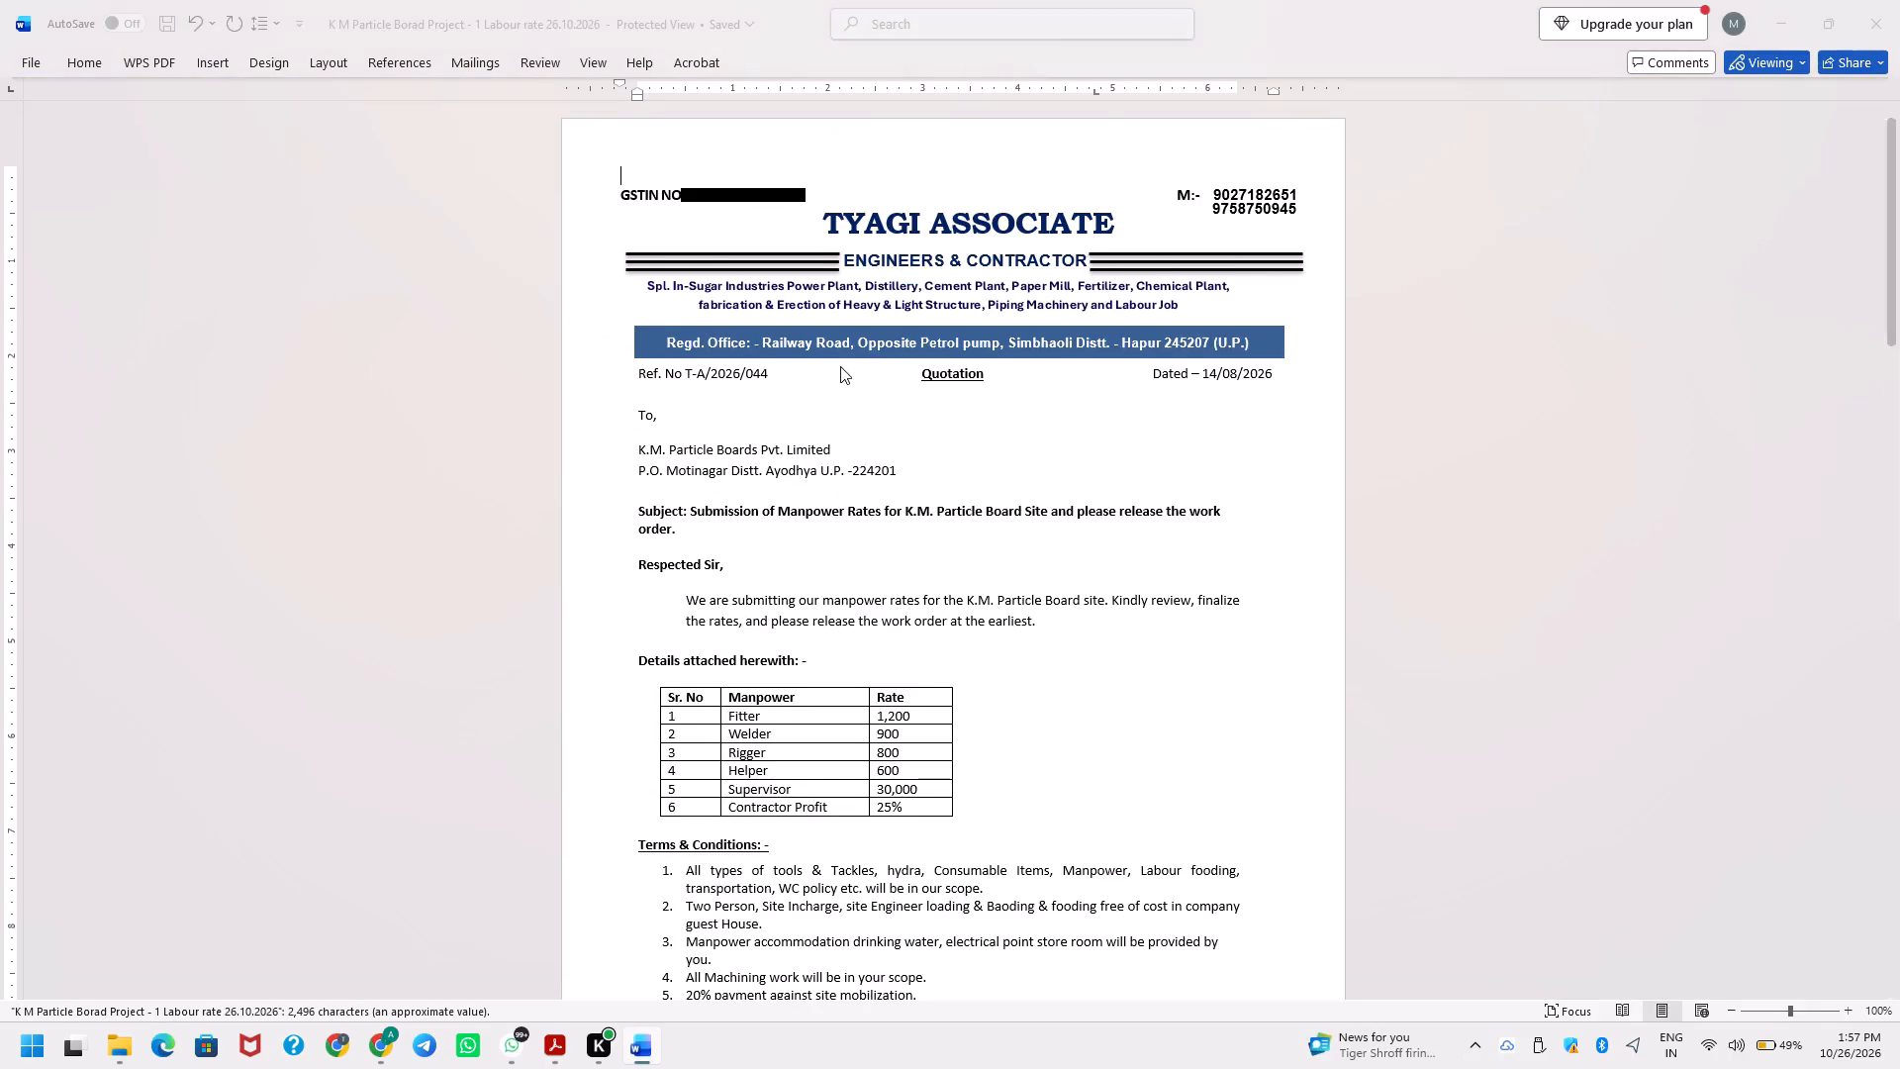
{"action": "left_click", "coordinate": [806, 370]}
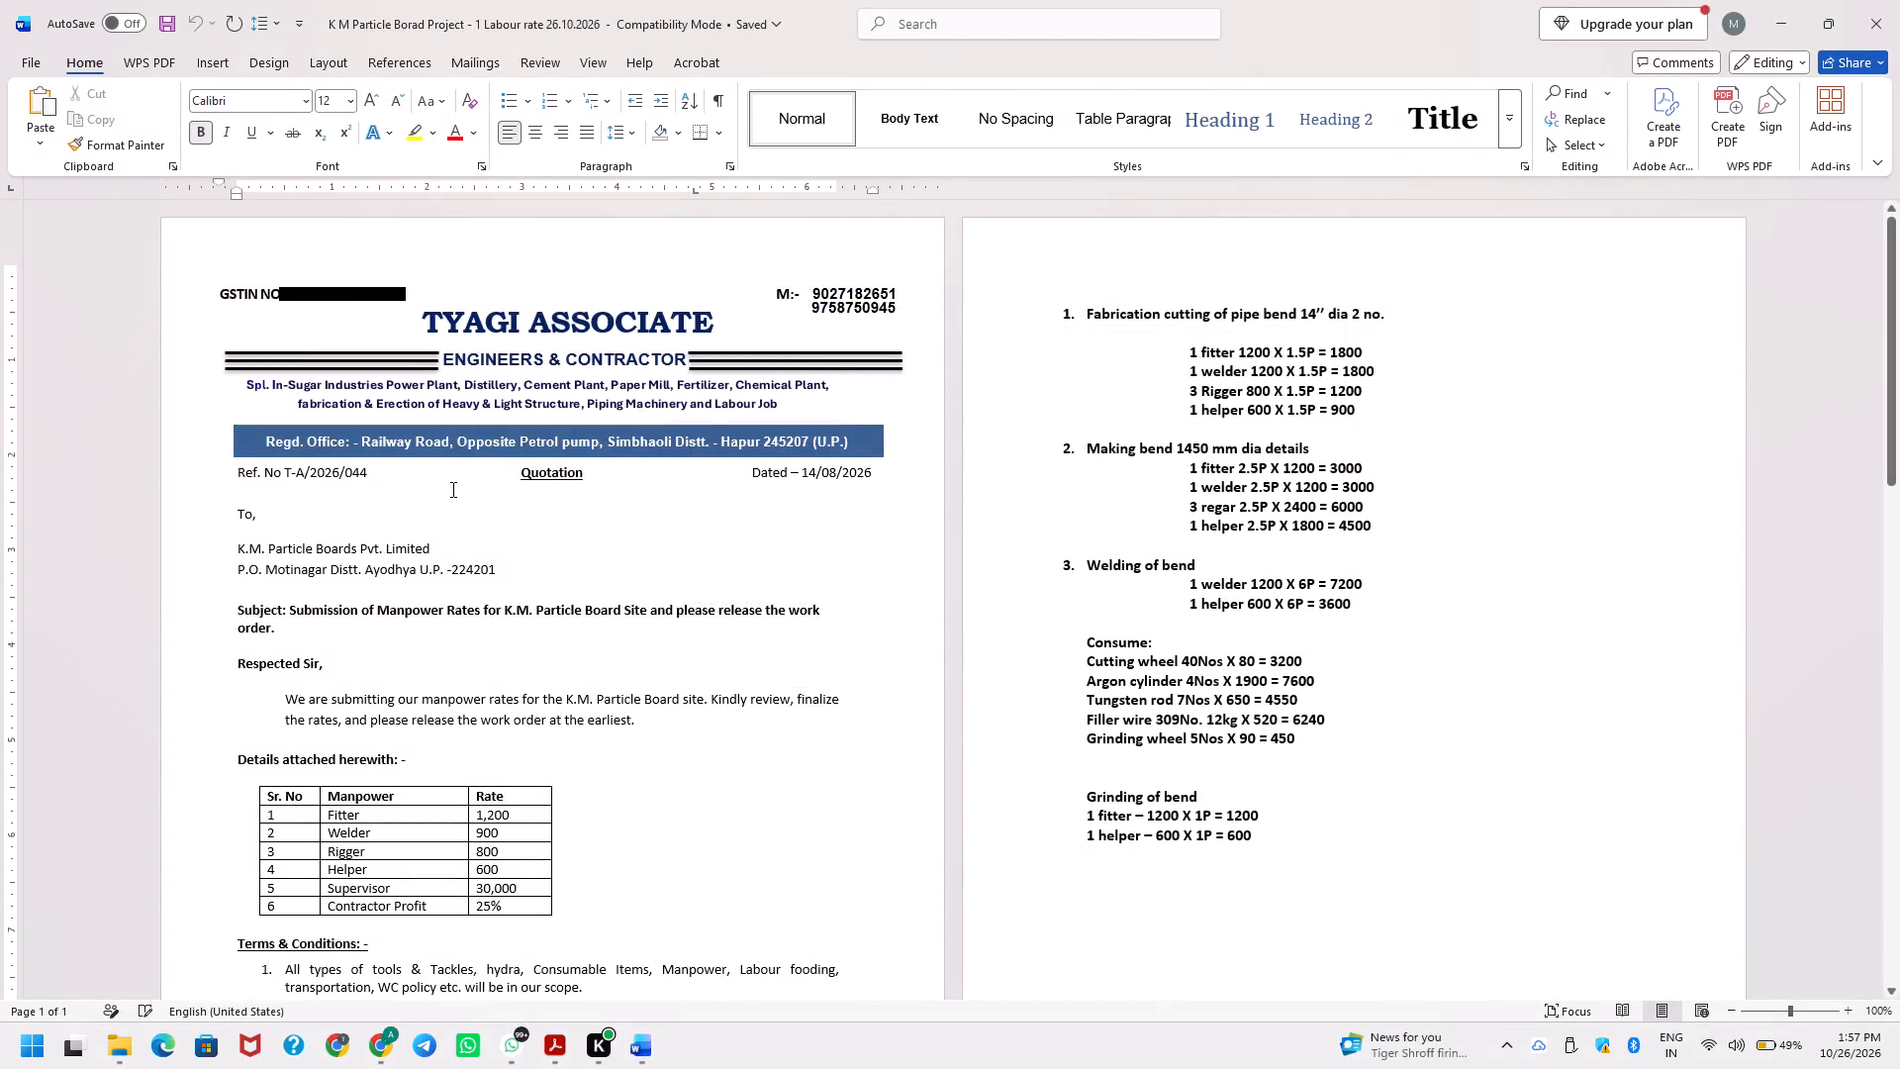
{"action": "left_click", "coordinate": [439, 485]}
Delete all the content after the first page, from the pipe bend fabrication list through the ESTIMATION table.
{"action": "left_click", "coordinate": [1012, 286]}
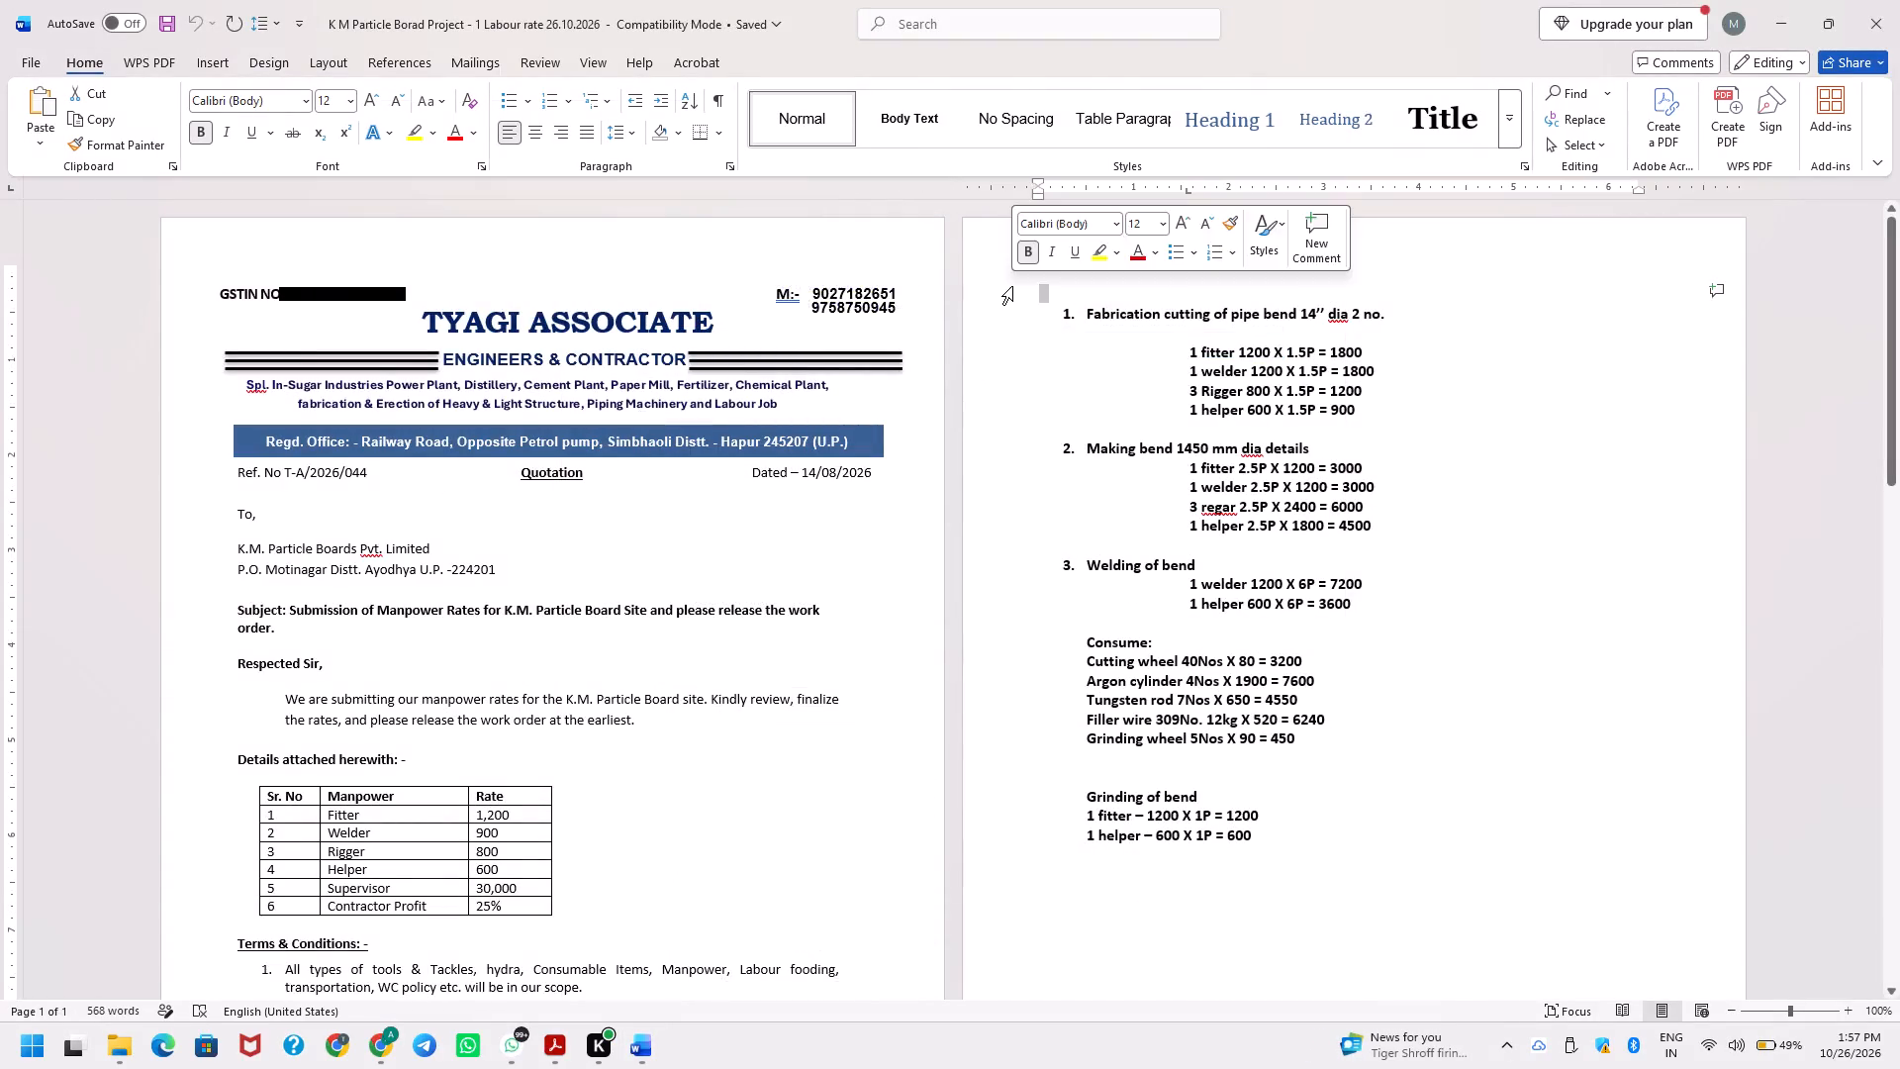
{"action": "key", "text": "shift+Down"}
{"action": "key", "text": "shift+Down"}
{"action": "key", "text": "shift+Down"}
{"action": "key", "text": "shift+Down"}
{"action": "key", "text": "shift+Down"}
{"action": "key", "text": "shift+Down"}
{"action": "key", "text": "shift+Down"}
{"action": "key", "text": "shift+Down"}
{"action": "key", "text": "shift+Down"}
{"action": "key", "text": "shift+Down"}
{"action": "key", "text": "shift+Down"}
{"action": "key", "text": "shift+Down"}
{"action": "key", "text": "shift+Down"}
{"action": "key", "text": "shift+Down"}
{"action": "key", "text": "shift+Down"}
{"action": "key", "text": "shift+Down"}
{"action": "key", "text": "shift+Down"}
{"action": "key", "text": "shift+Down"}
{"action": "key", "text": "shift+Down"}
{"action": "key", "text": "shift+Down"}
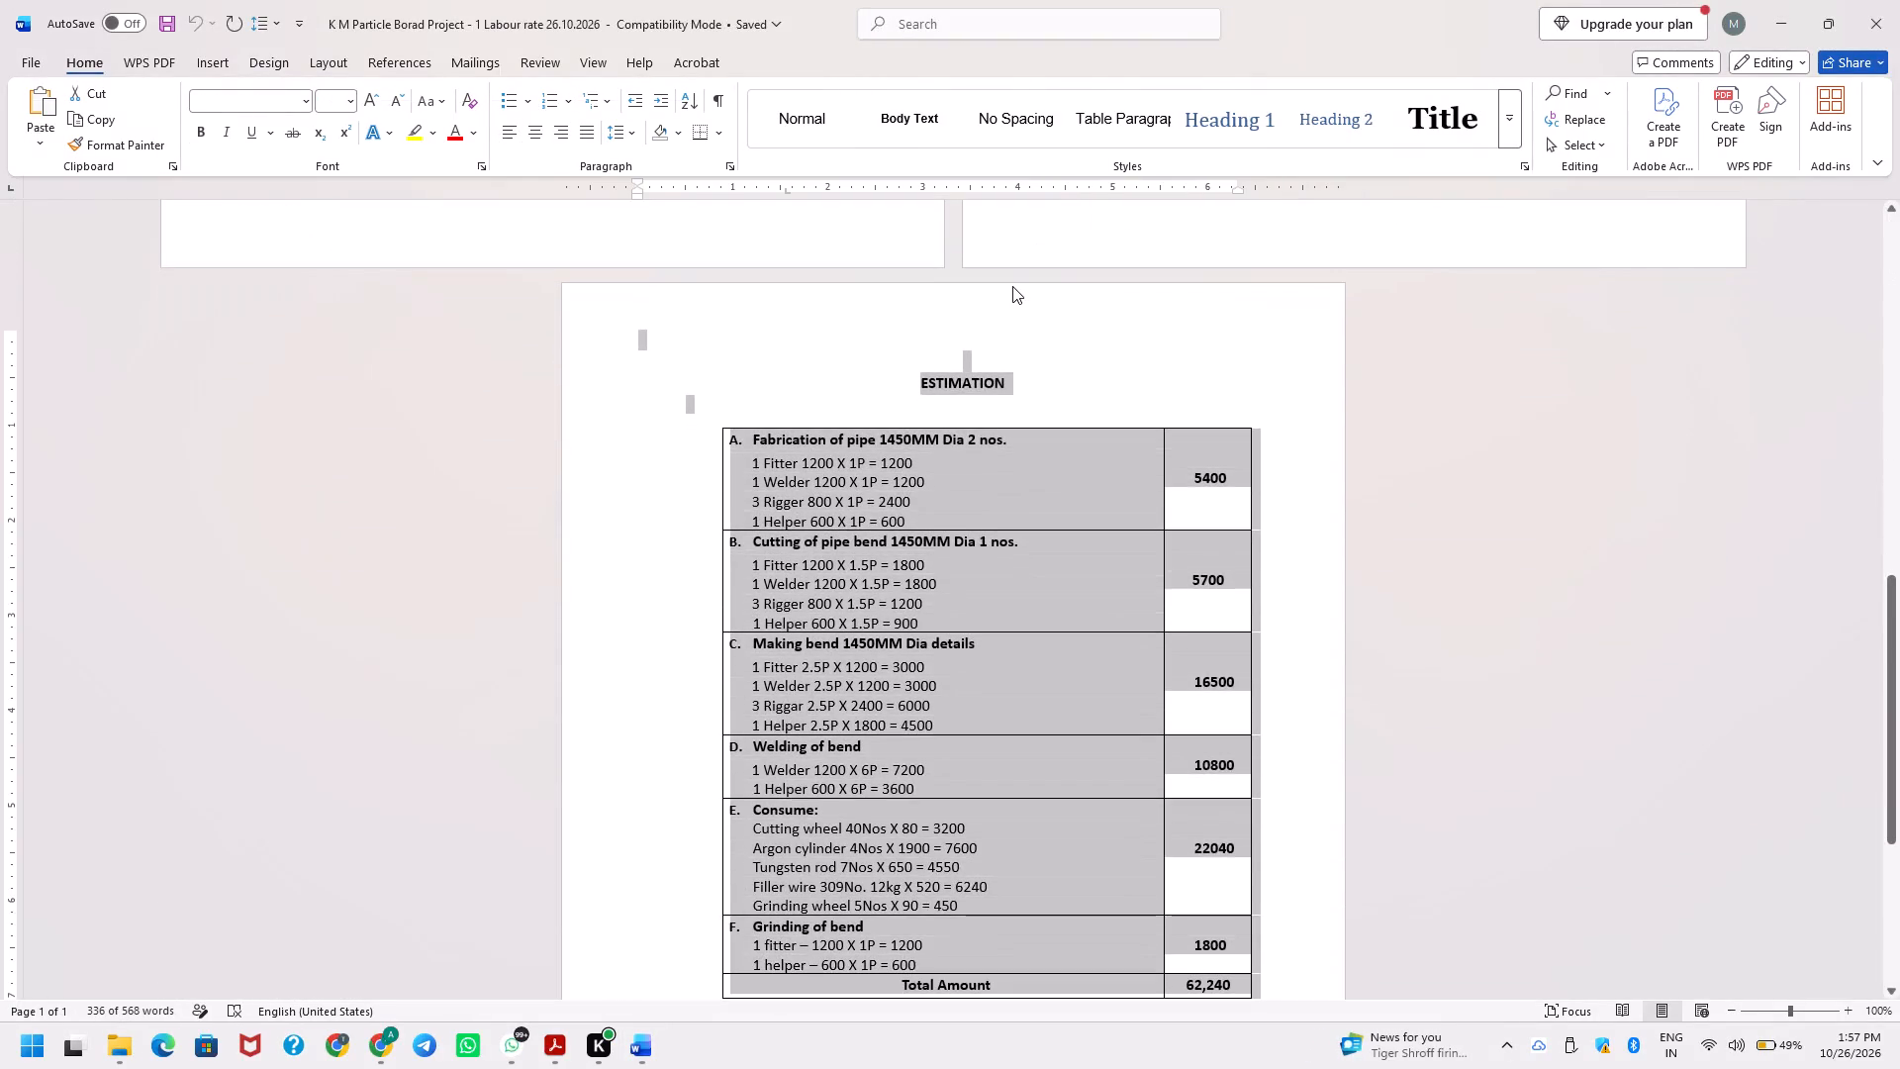
{"action": "key", "text": "BackSpace"}
{"action": "key", "text": "BackSpace"}
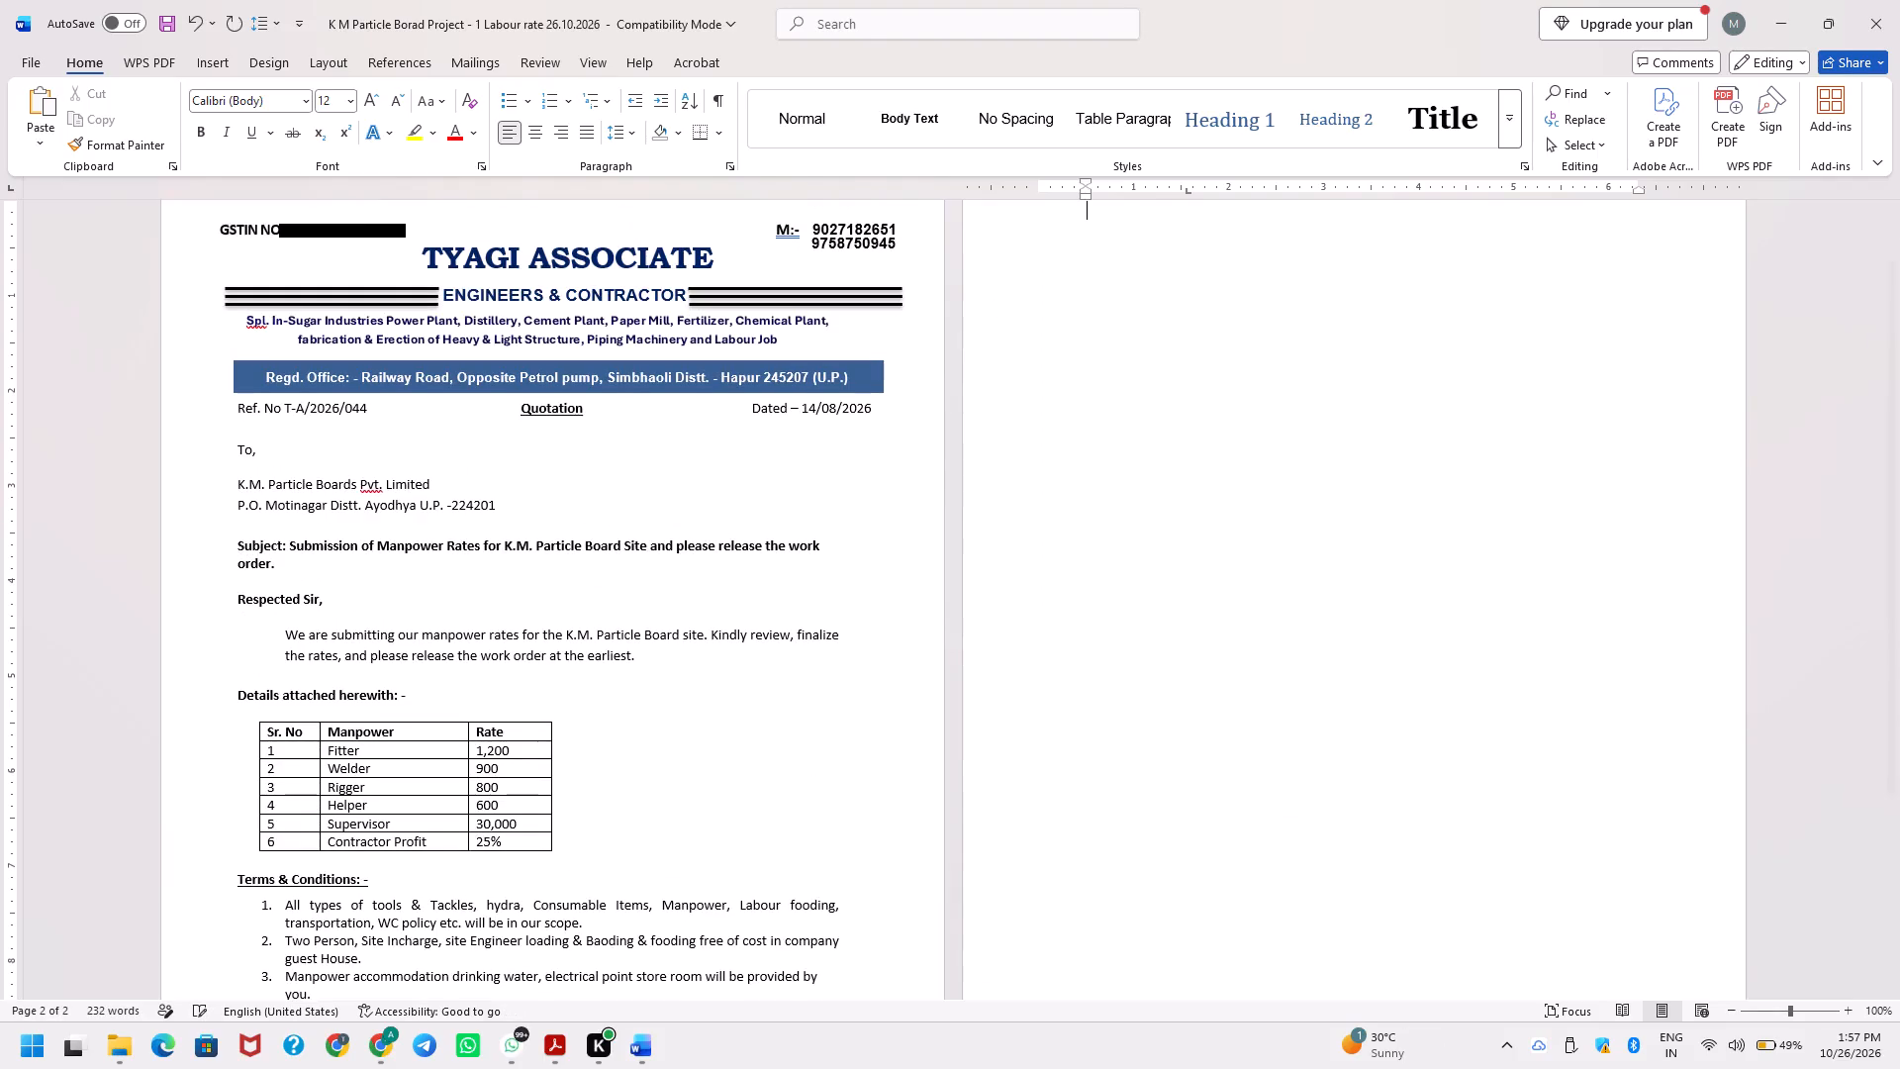
{"action": "key", "text": "BackSpace"}
Remove the leftover blank page after the signature, restore any letters deleted from Tyagi Associate, and save the letter.
{"action": "scroll", "coordinate": [1065, 462], "scroll_direction": "down", "scroll_amount": 5}
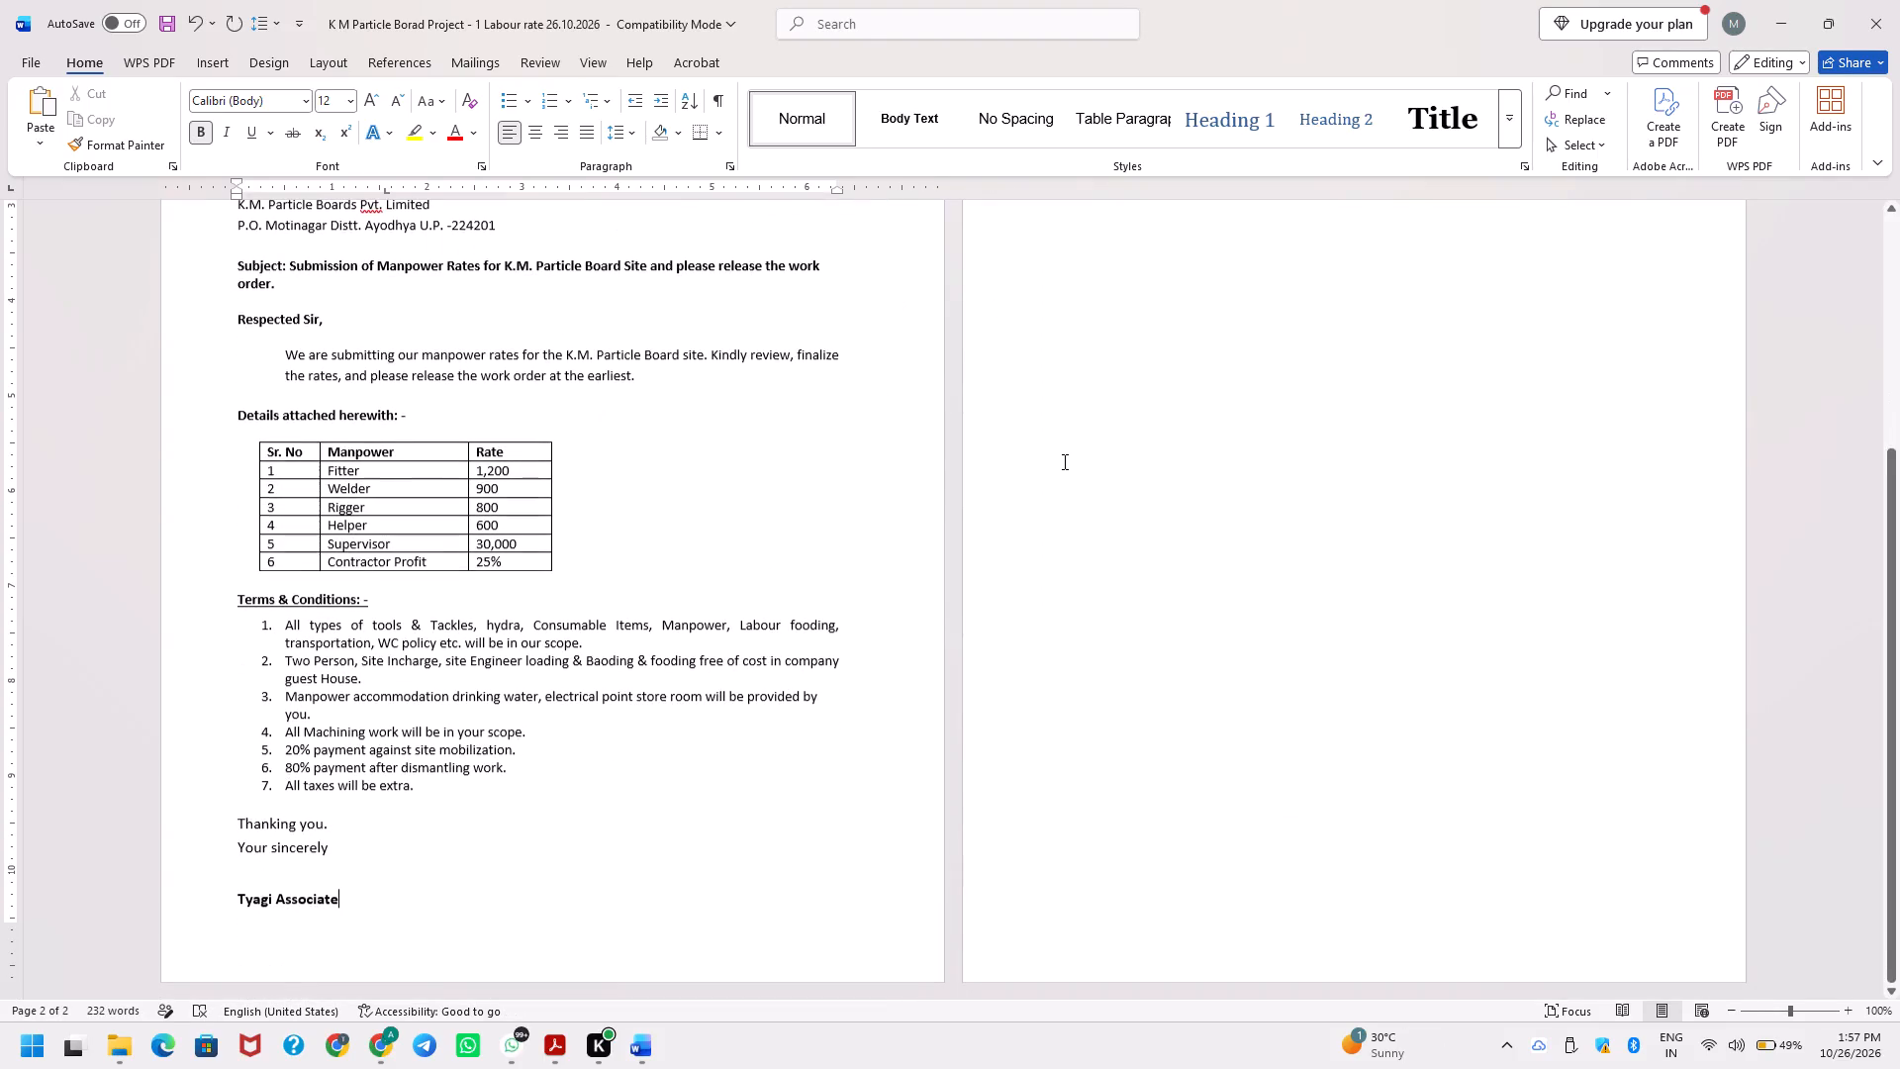
{"action": "left_click", "coordinate": [1206, 622]}
{"action": "key", "text": "BackSpace"}
{"action": "key", "text": "BackSpace"}
{"action": "key", "text": "BackSpace"}
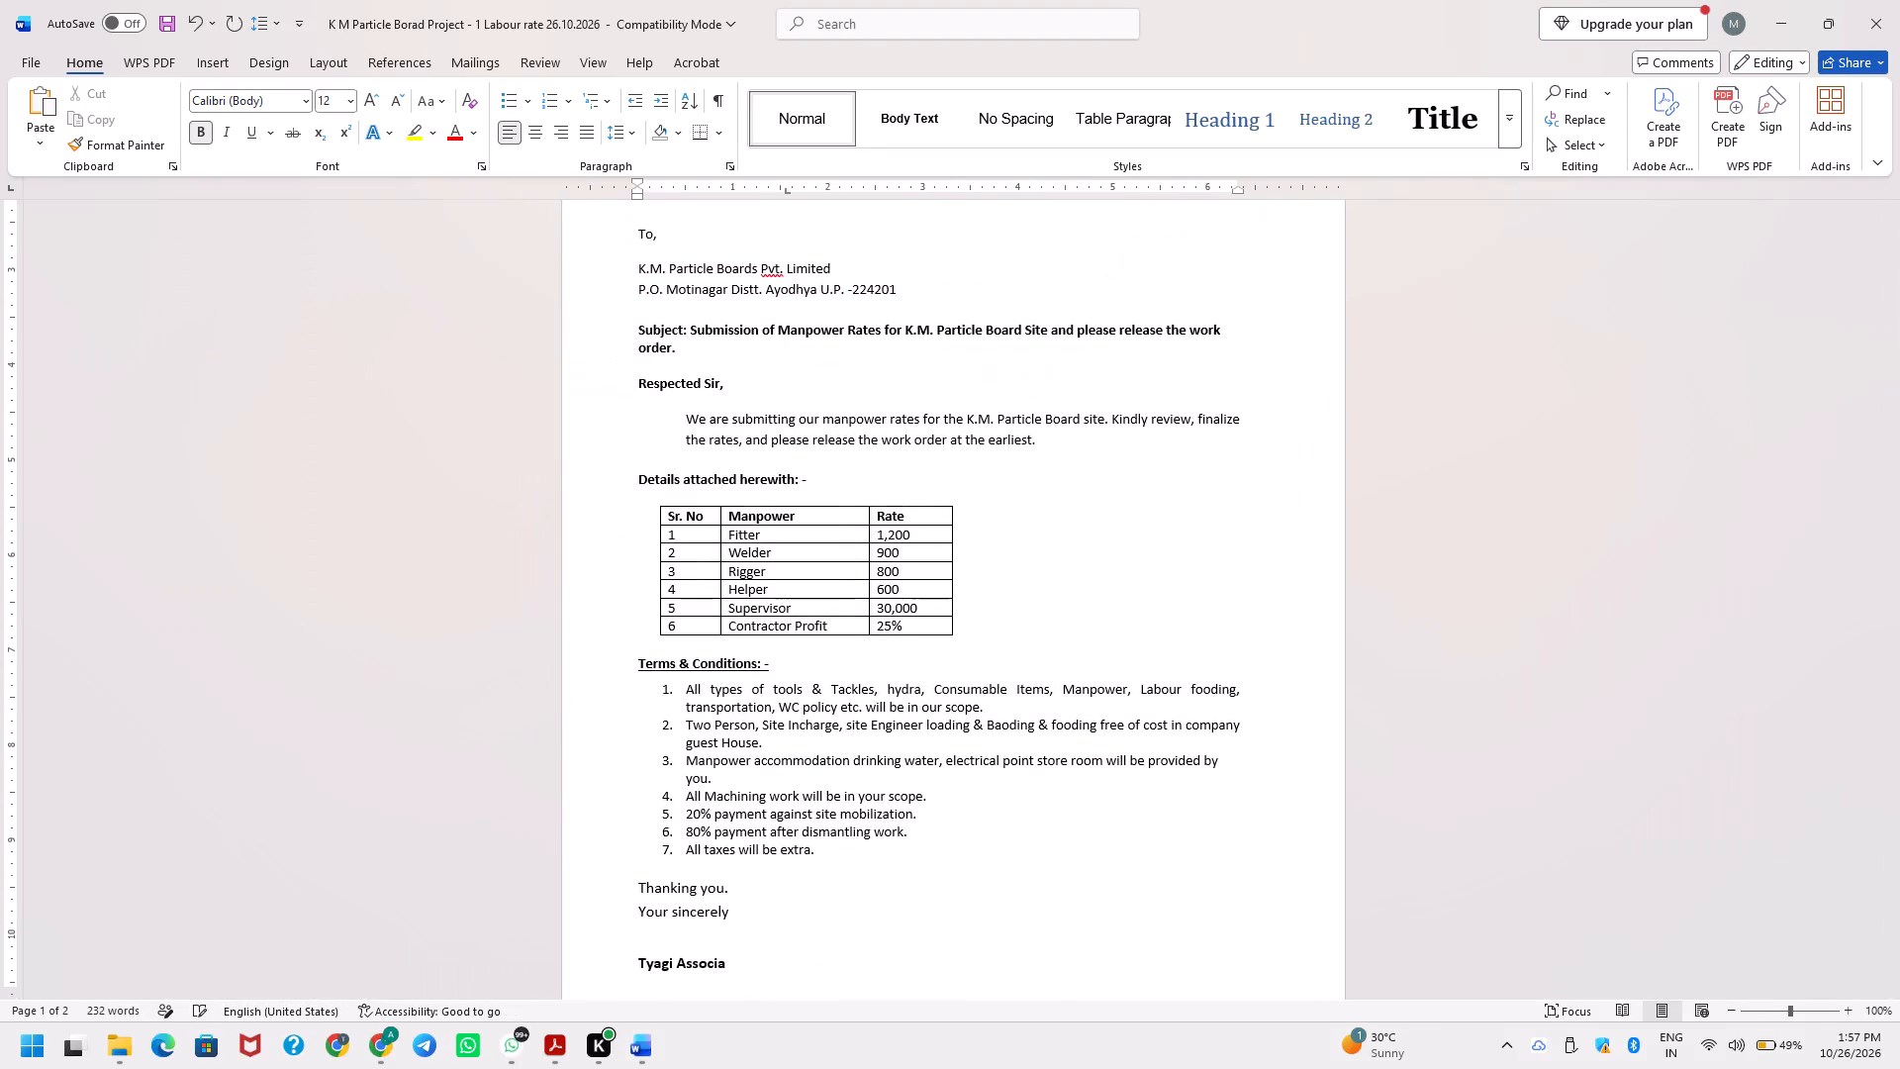
{"action": "key", "text": "ctrl+z"}
{"action": "key", "text": "ctrl+s"}
{"action": "key", "text": "ctrl+z"}
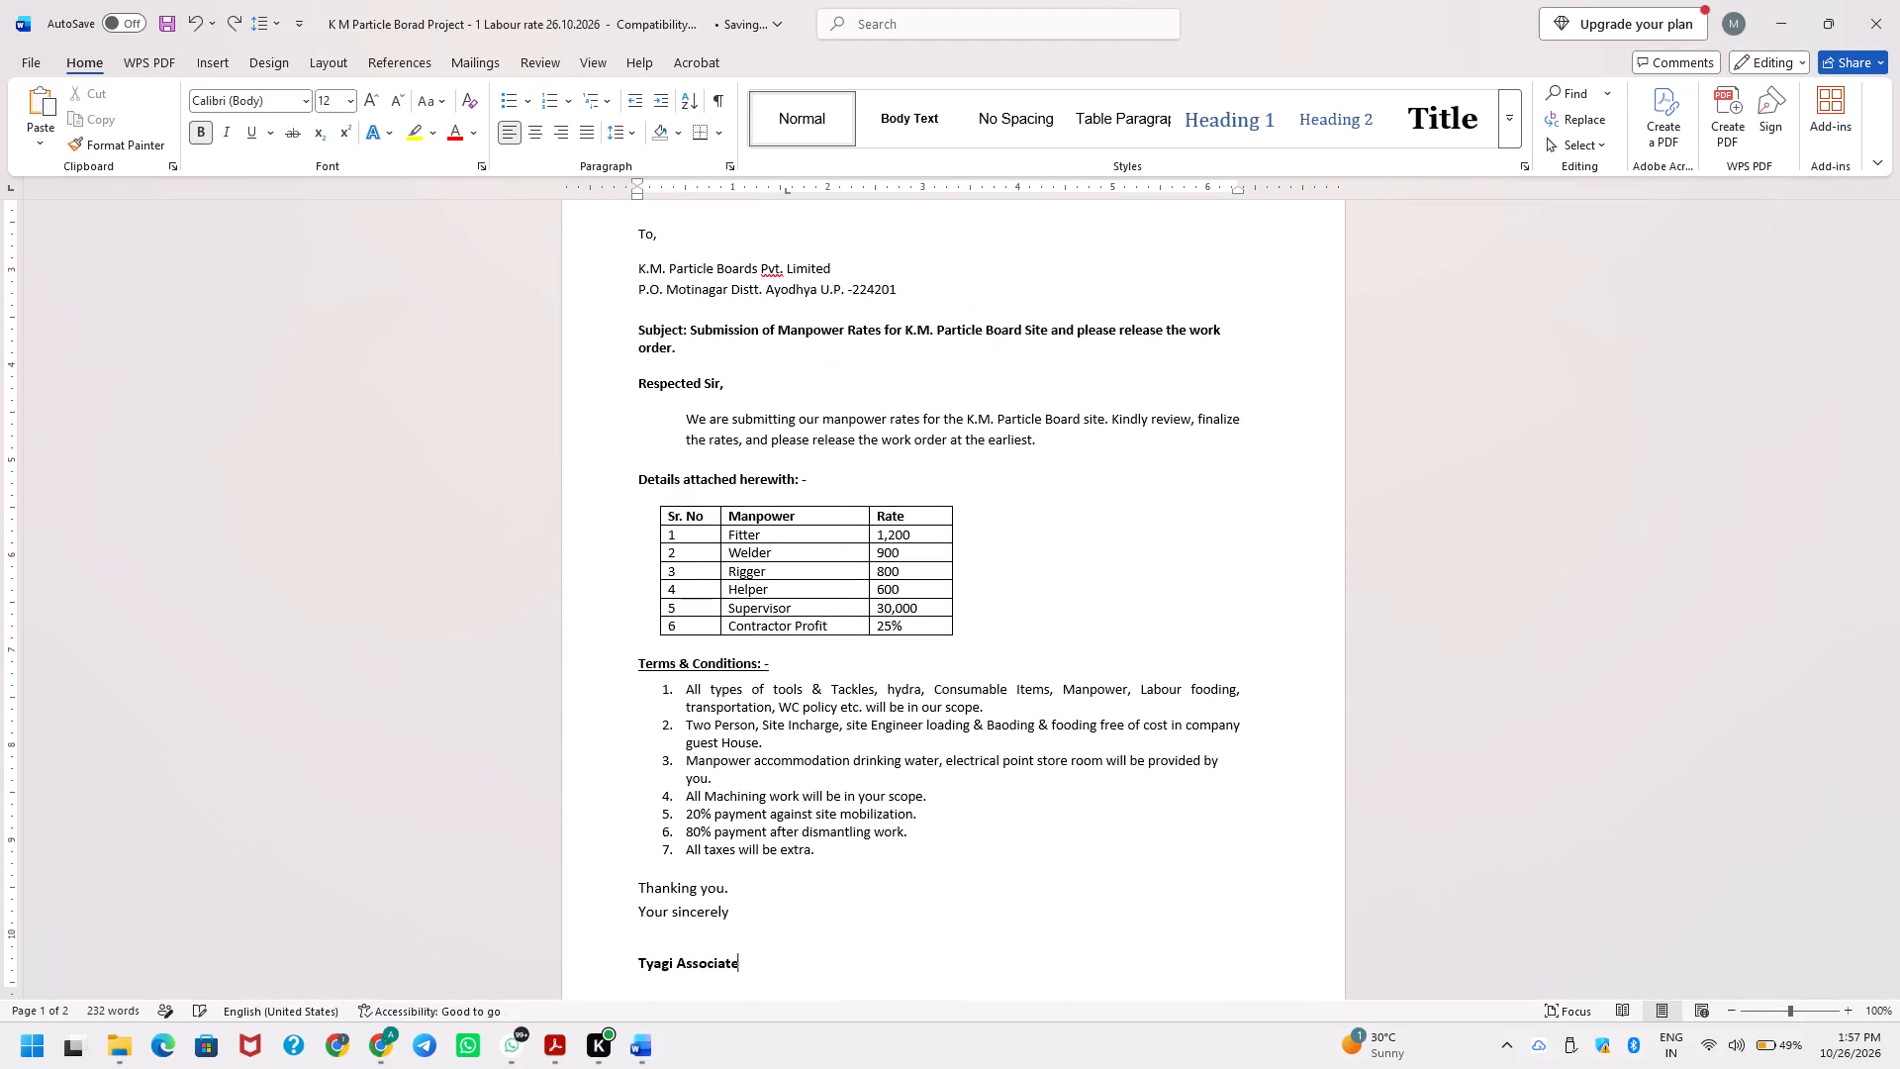
{"action": "key", "text": "ctrl+s"}
Widen the manpower rates table and enlarge its Manpower column, keeping a narrower Rate column.
{"action": "scroll", "coordinate": [1201, 600], "scroll_direction": "up", "scroll_amount": 2}
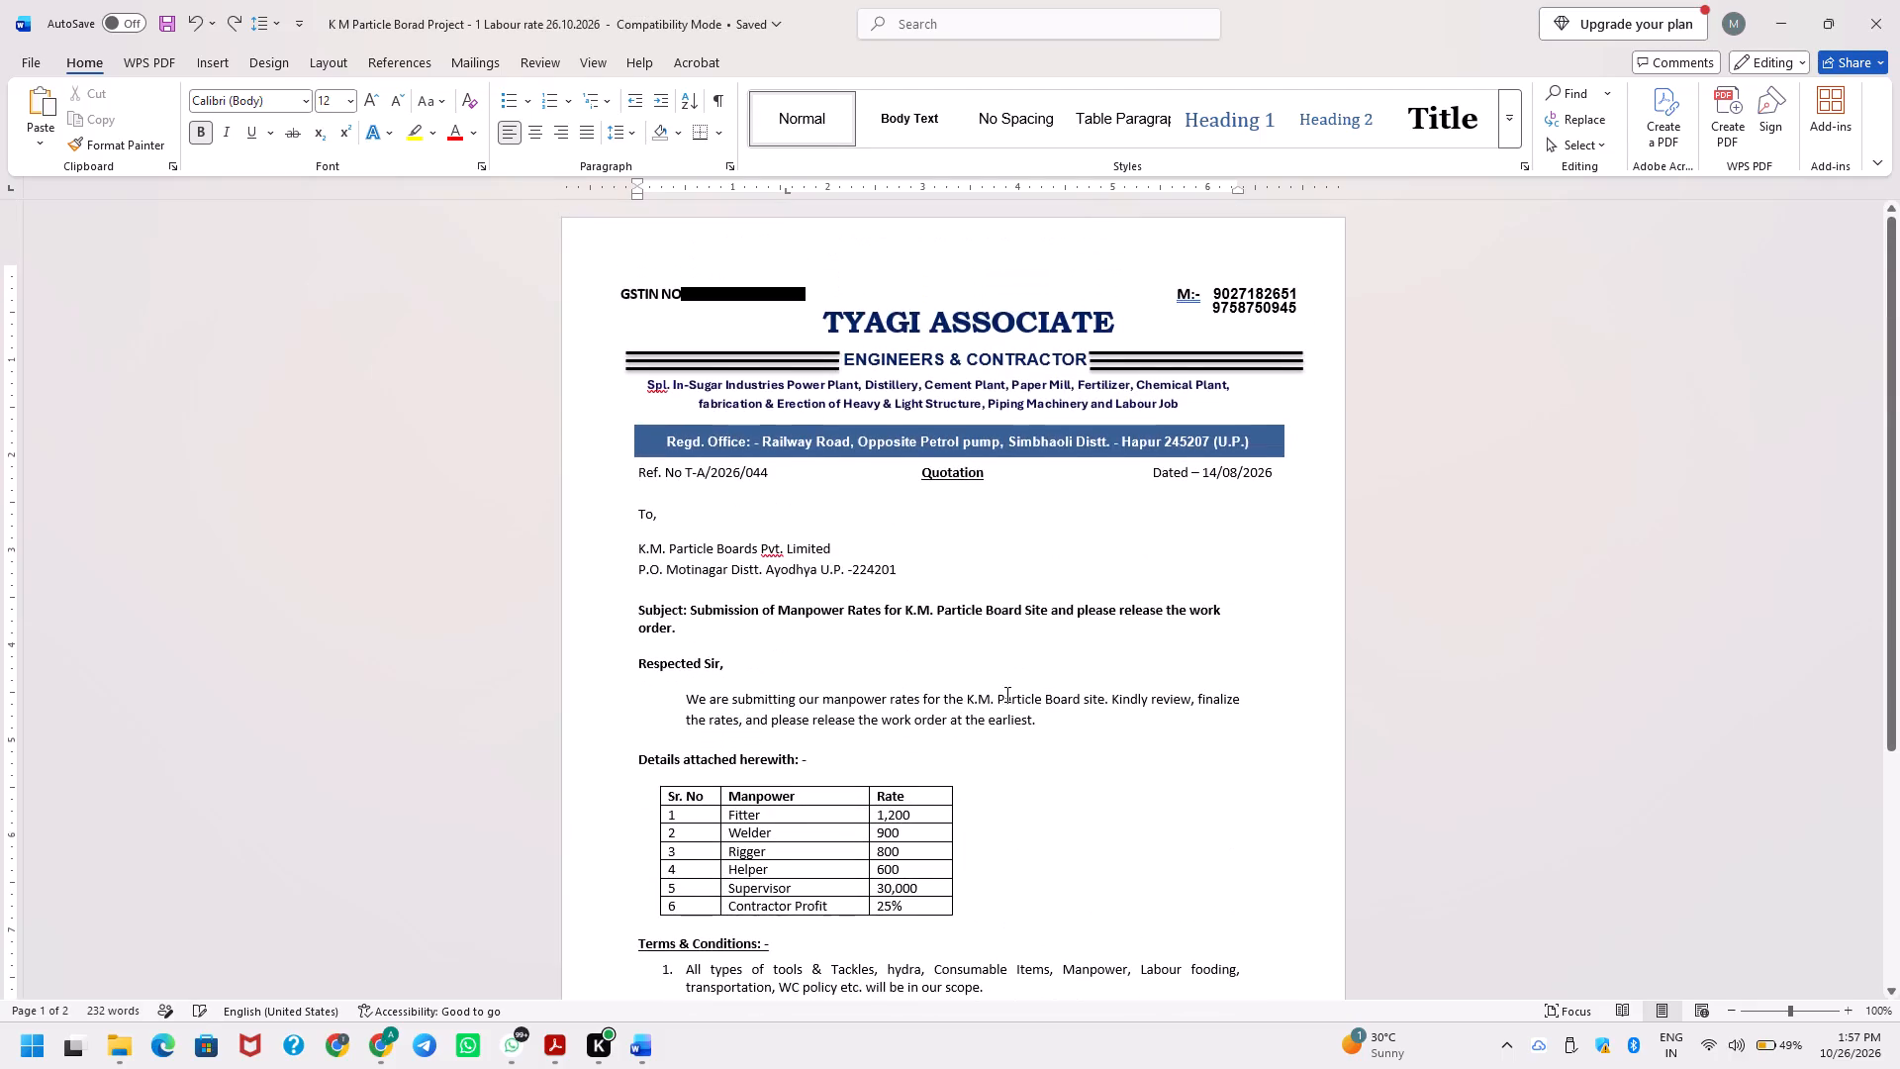
{"action": "left_click", "coordinate": [867, 796]}
{"action": "left_click", "coordinate": [867, 528]}
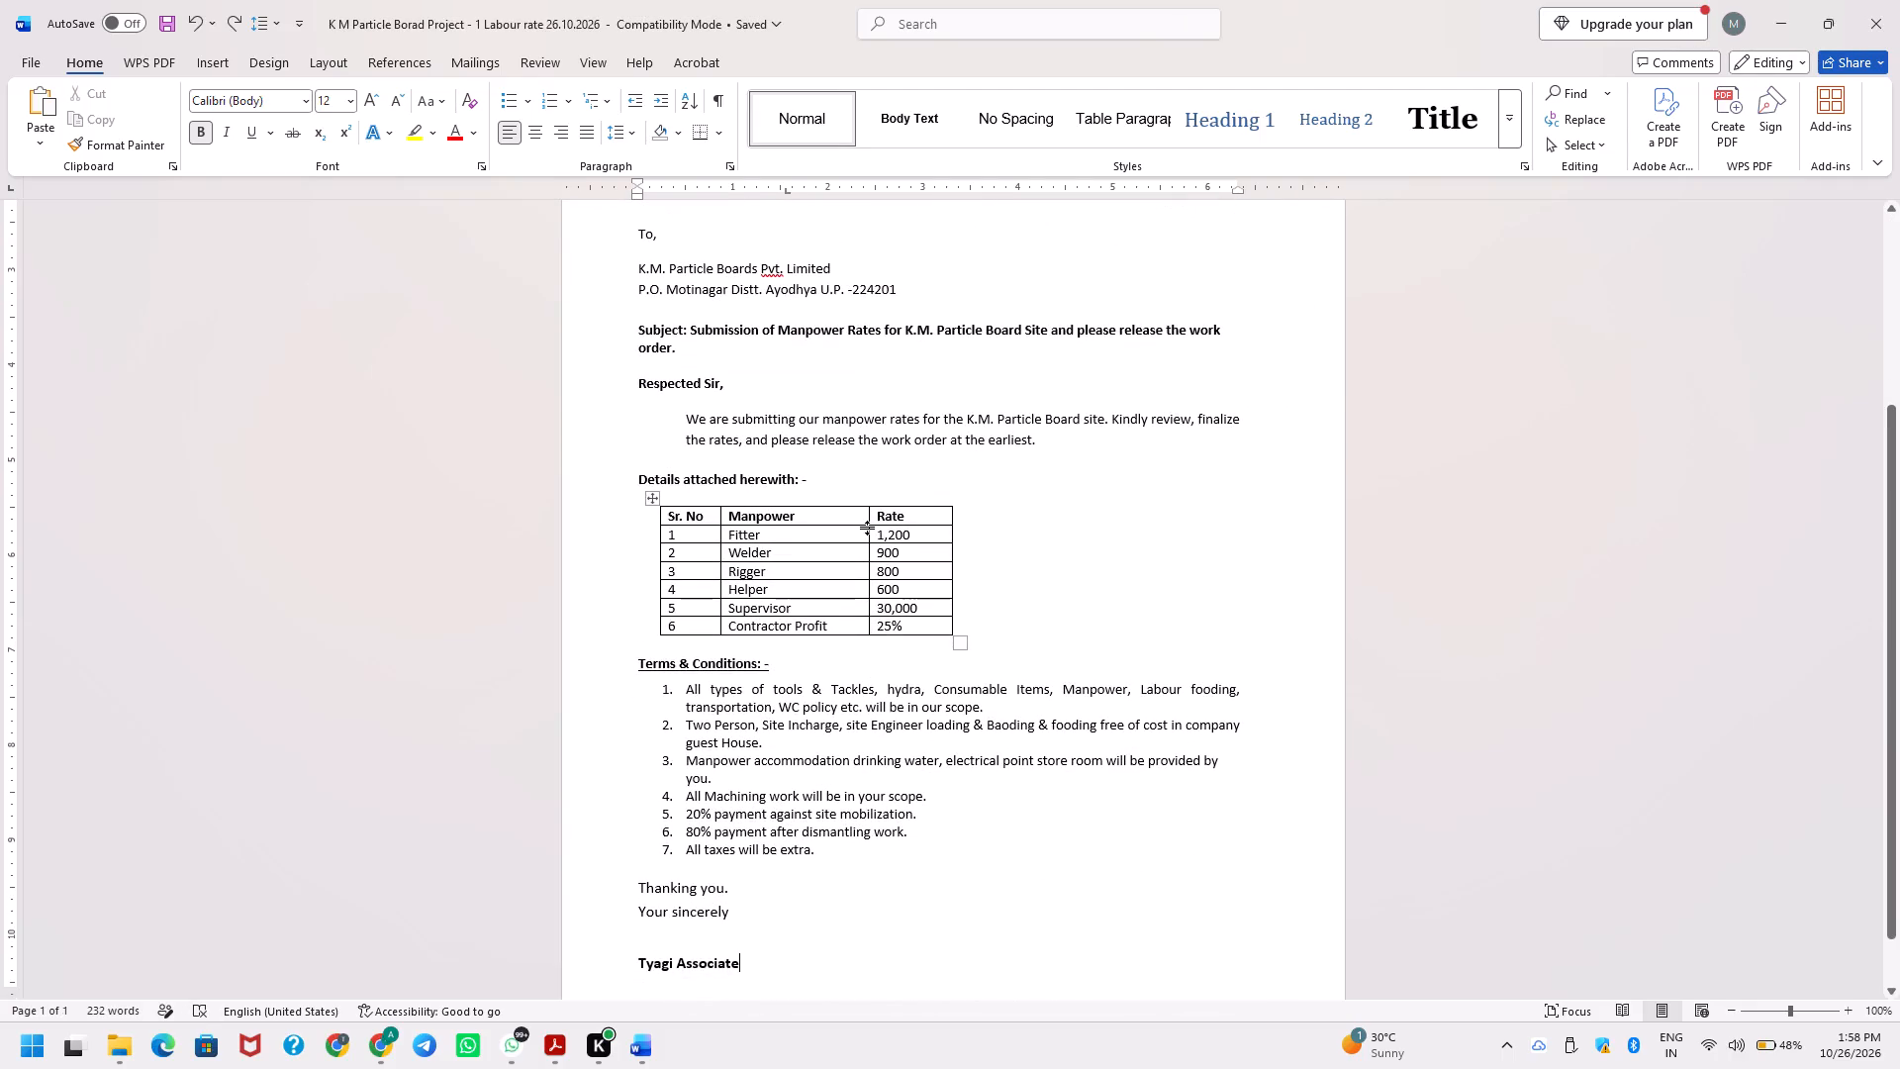
{"action": "left_click_drag", "start_coordinate": [869, 522], "coordinate": [1040, 520]}
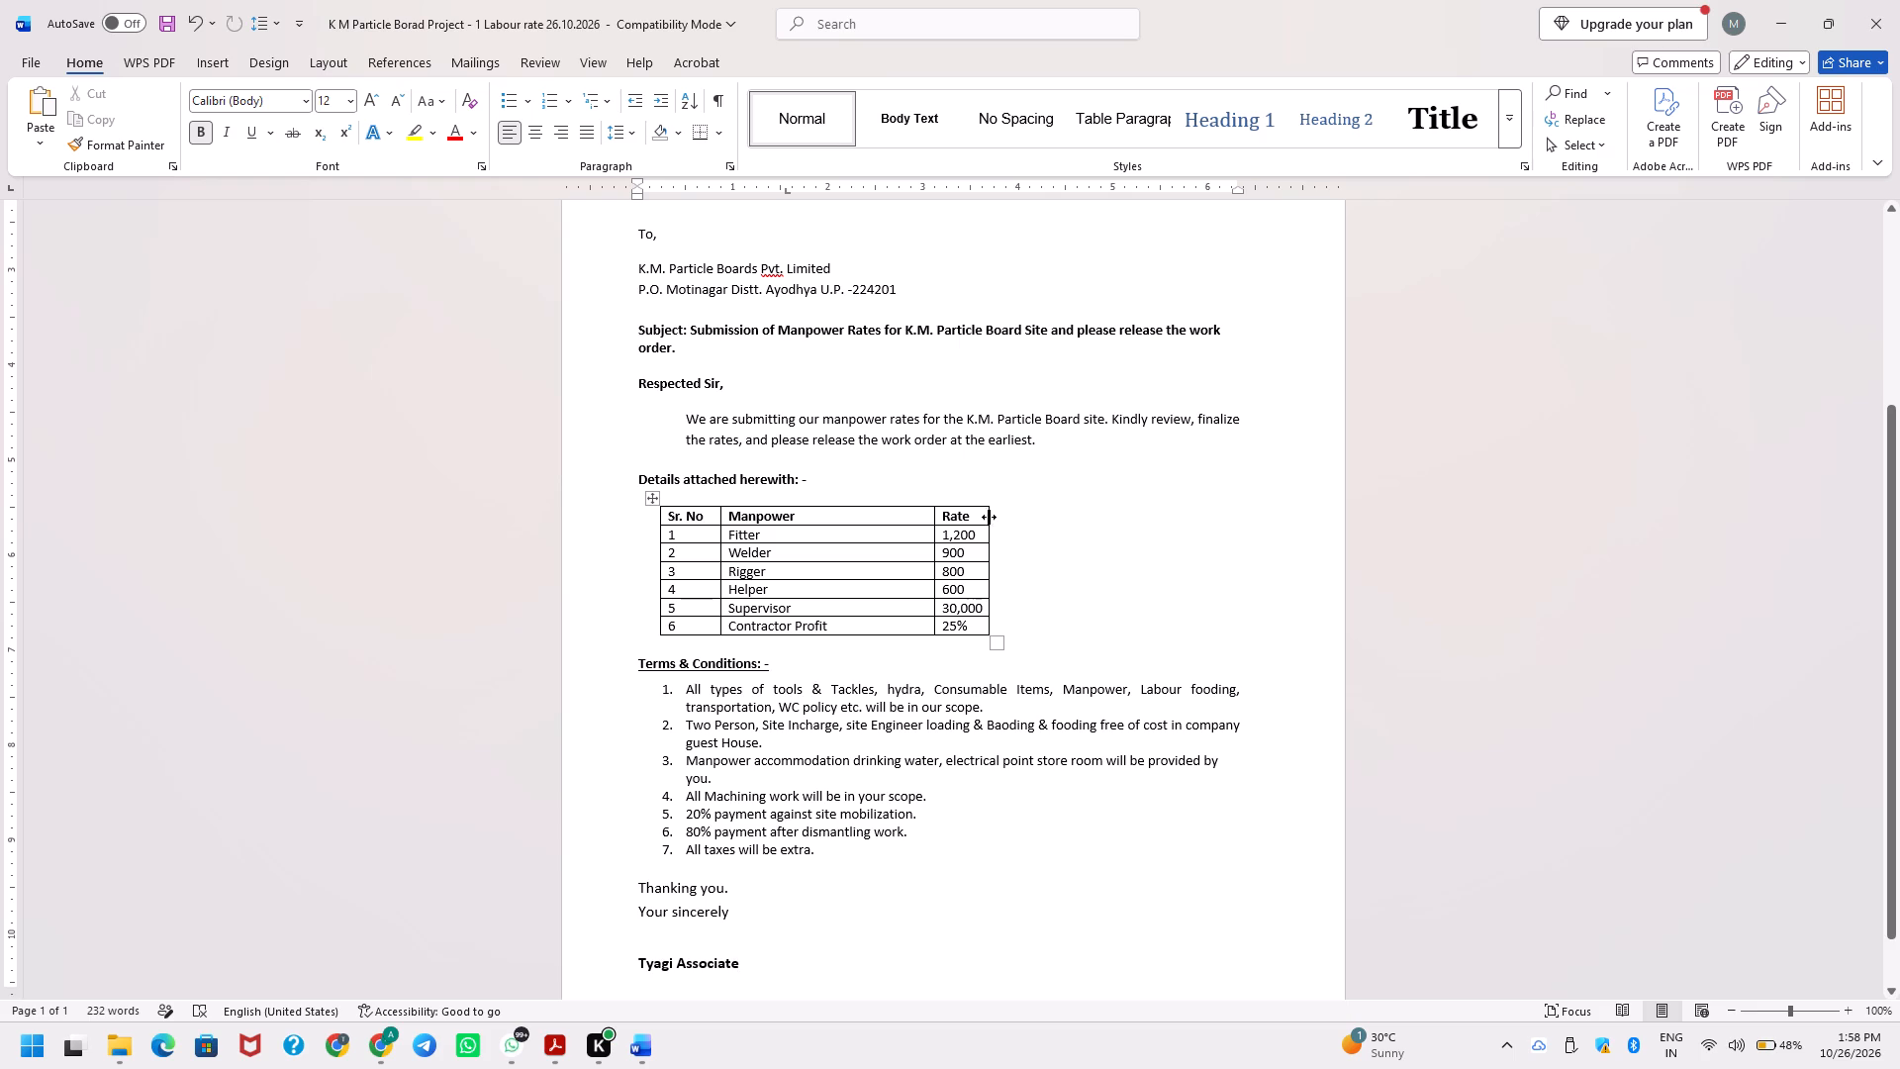
{"action": "left_click_drag", "start_coordinate": [987, 517], "coordinate": [1127, 521]}
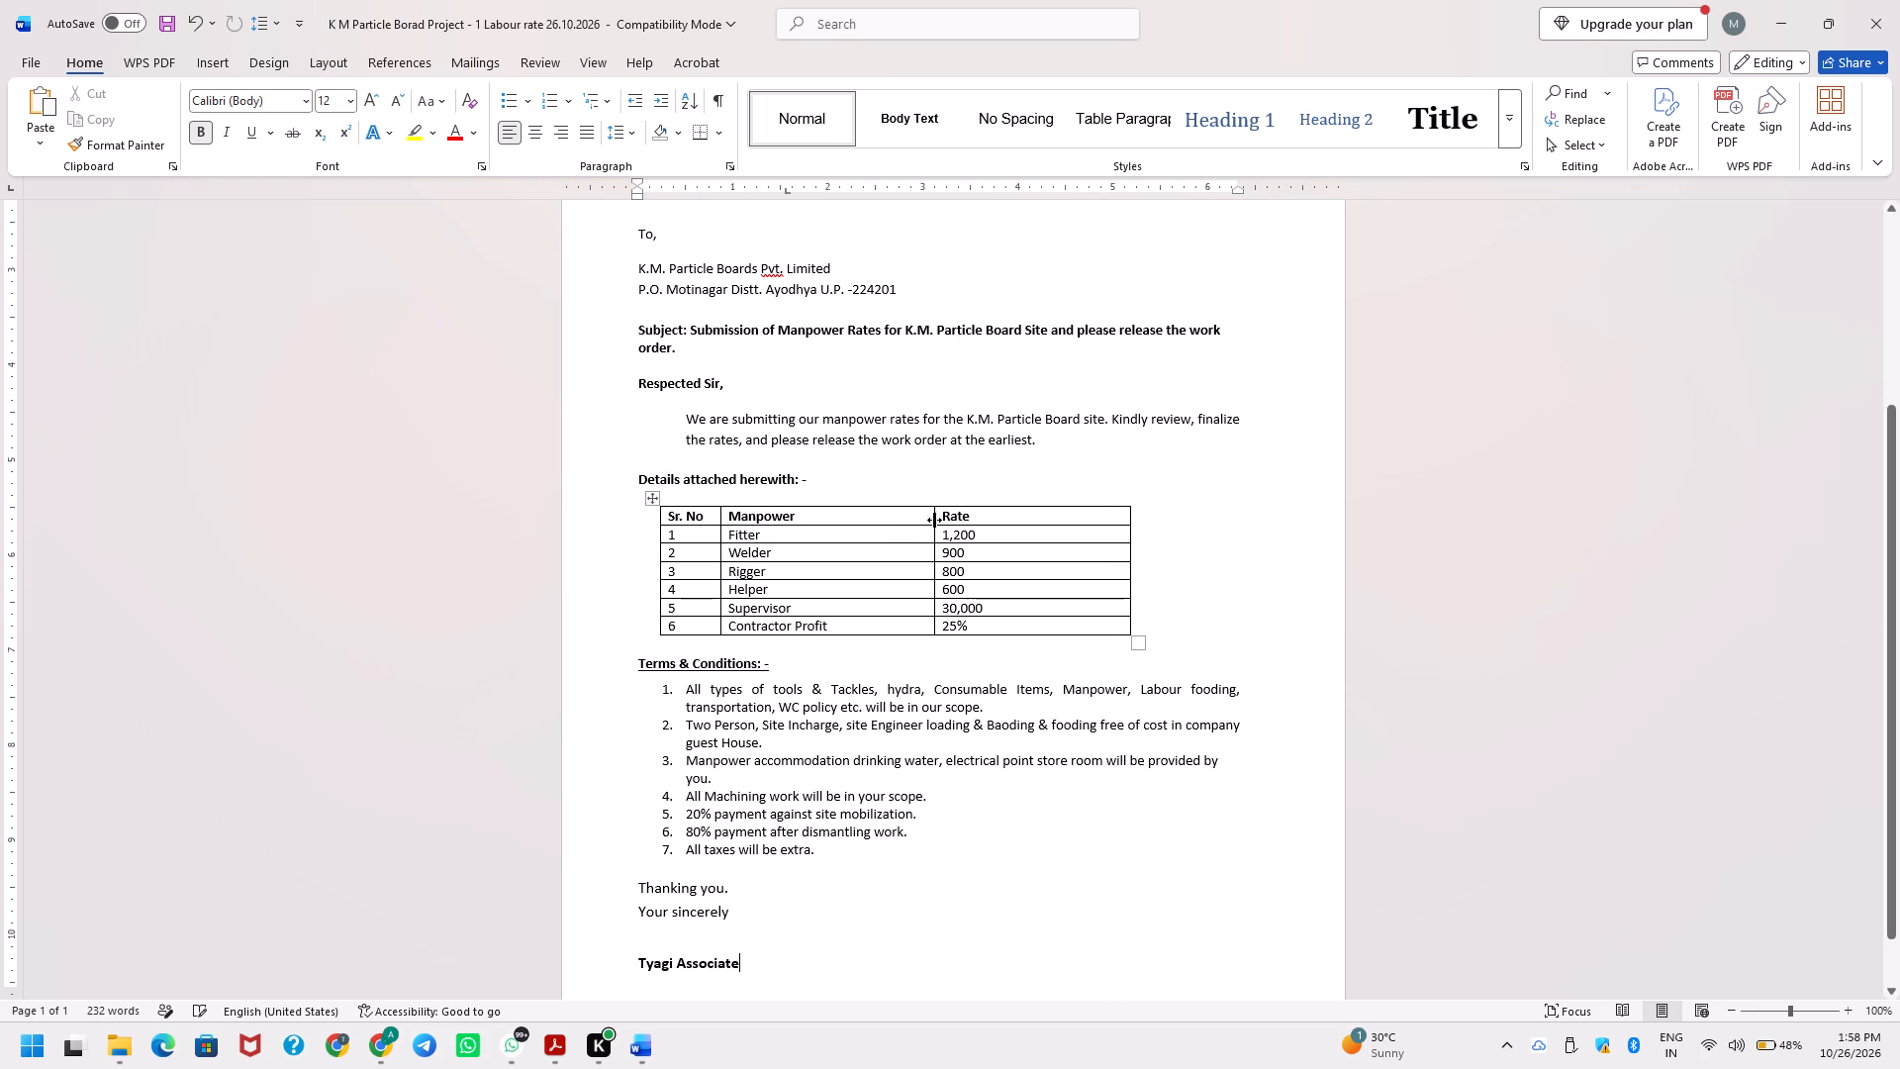
{"action": "left_click_drag", "start_coordinate": [933, 519], "coordinate": [1011, 520]}
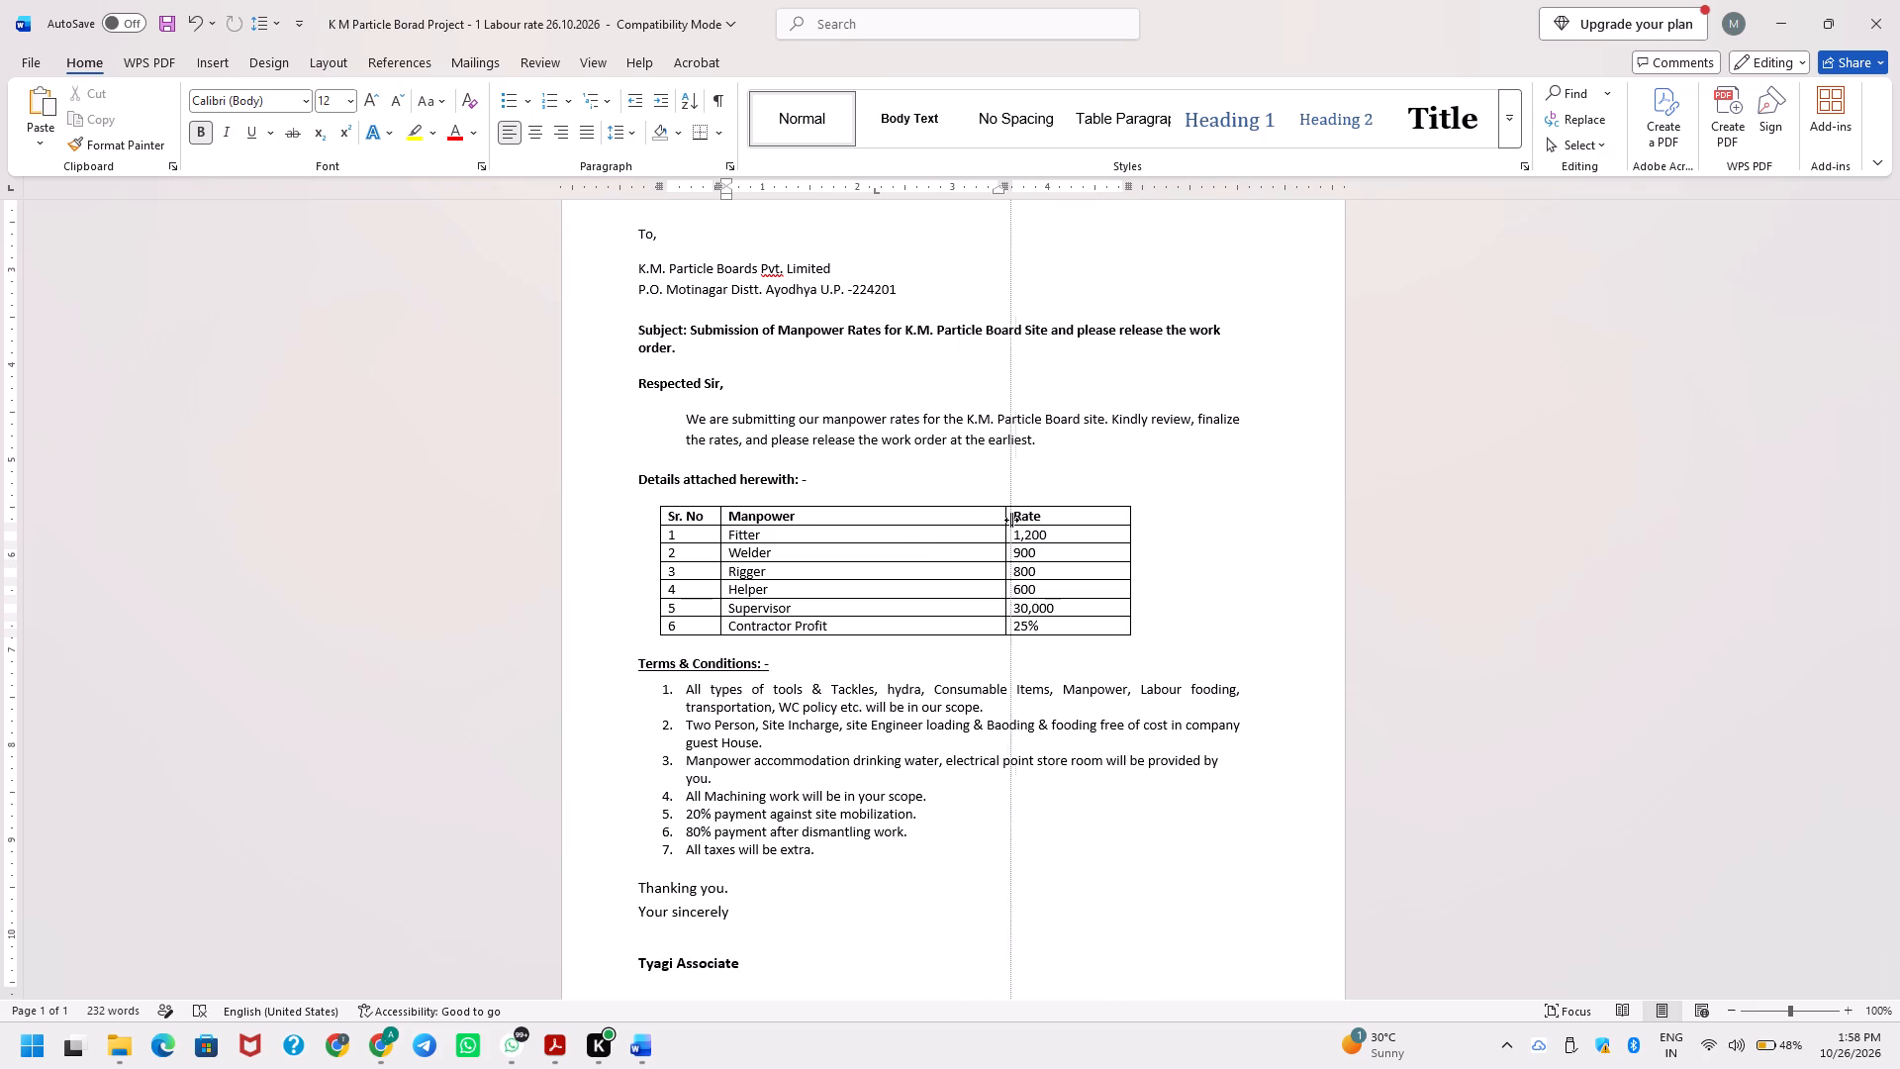
{"action": "left_click_drag", "start_coordinate": [1011, 520], "coordinate": [1048, 522]}
Centre the text of the whole Manpower column in the rates table, from the header through Contractor Profit.
{"action": "left_click", "coordinate": [808, 512]}
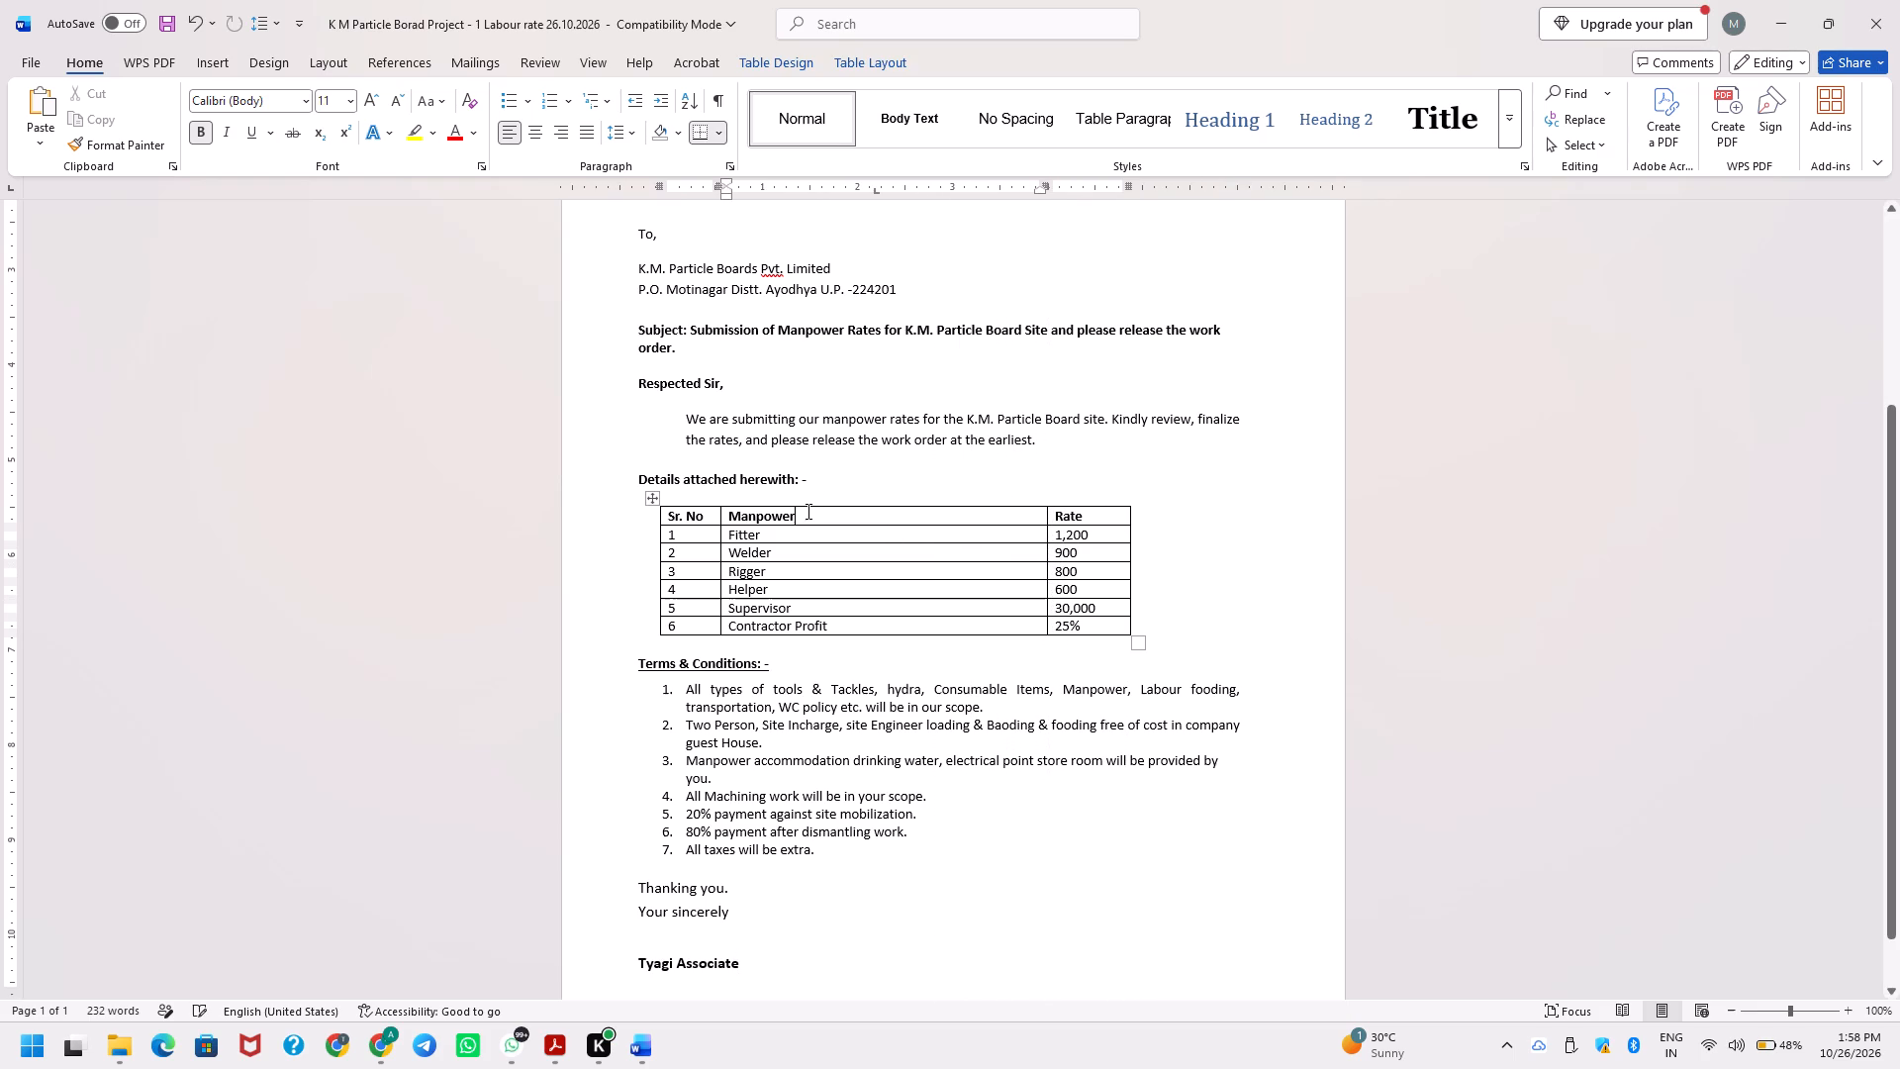
{"action": "key", "text": "Left"}
{"action": "key", "text": "Left"}
{"action": "key", "text": "Left"}
{"action": "key", "text": "Left"}
{"action": "key", "text": "Left"}
{"action": "key", "text": "Left"}
{"action": "key", "text": "Left"}
{"action": "key", "text": "Left"}
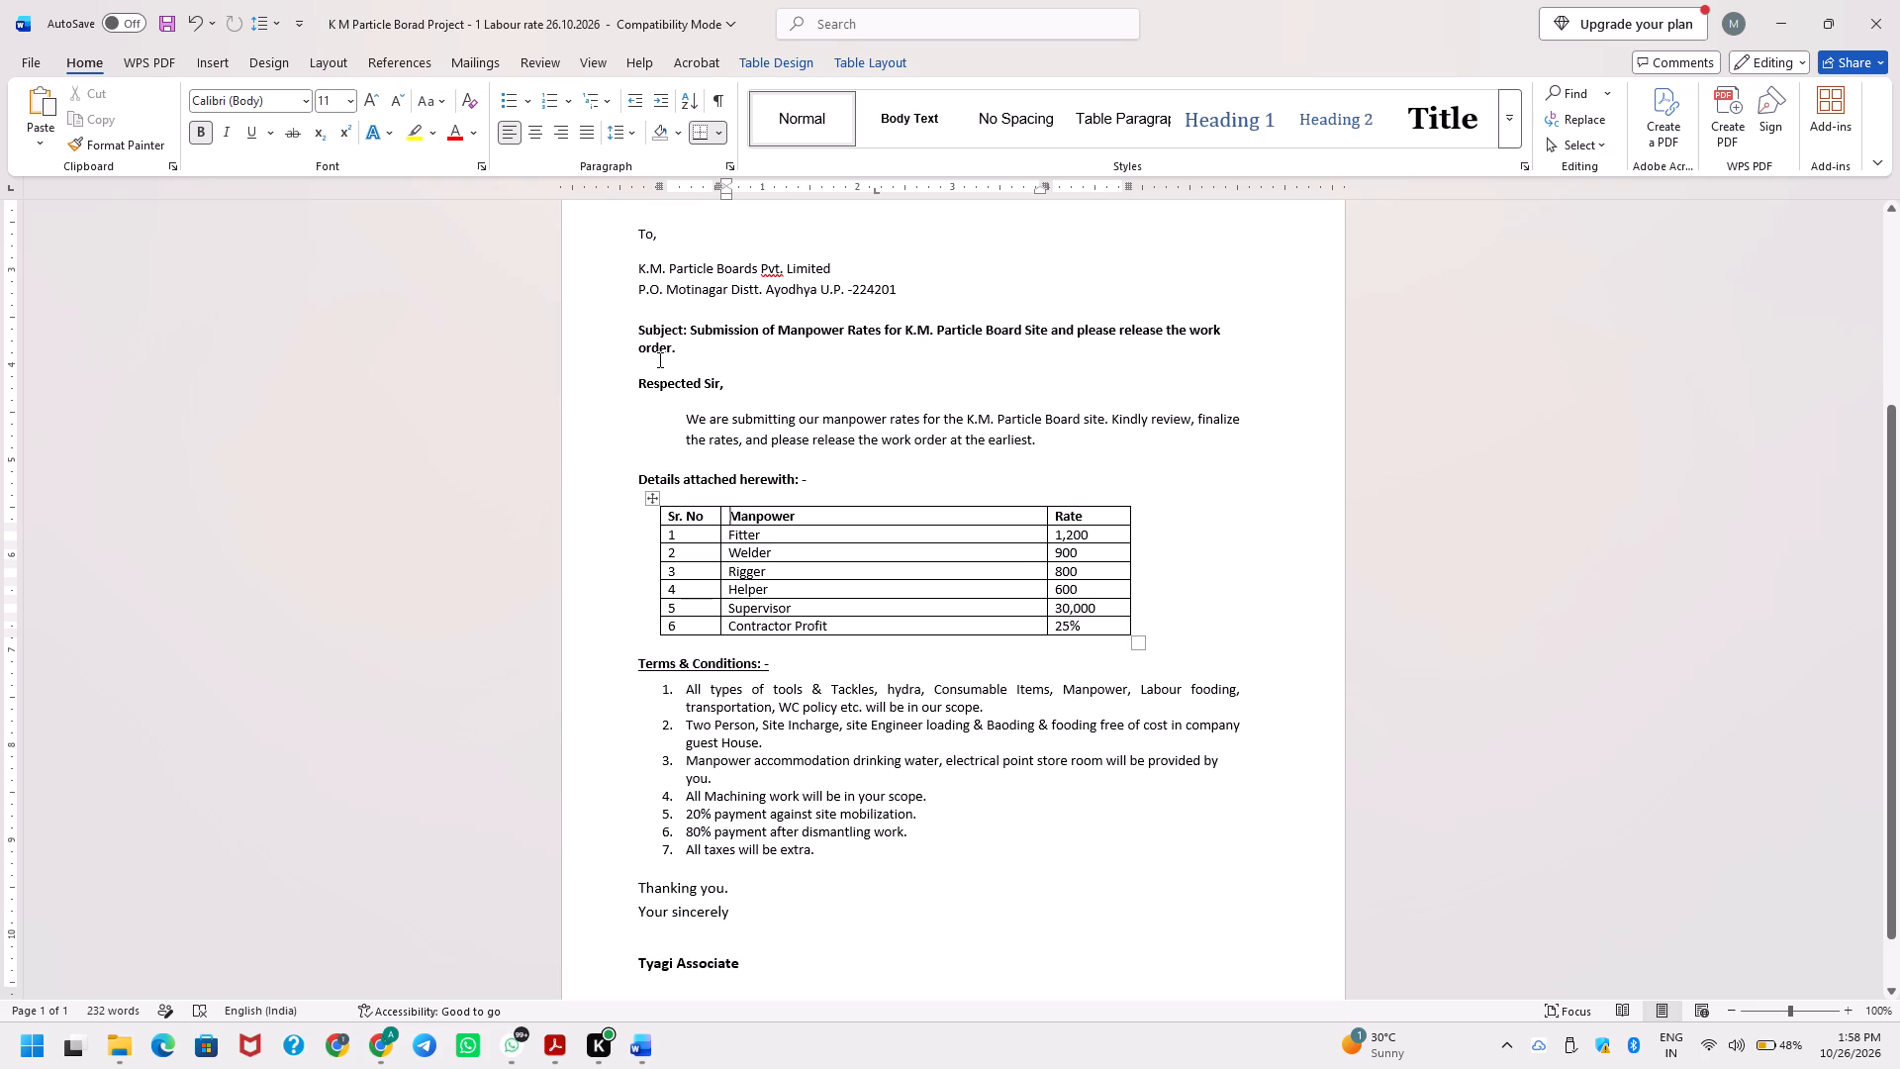
{"action": "key", "text": "shift+Down"}
{"action": "key", "text": "shift+Down"}
{"action": "key", "text": "shift+Down"}
{"action": "key", "text": "shift+Down"}
{"action": "key", "text": "shift+Down"}
{"action": "key", "text": "shift+Down"}
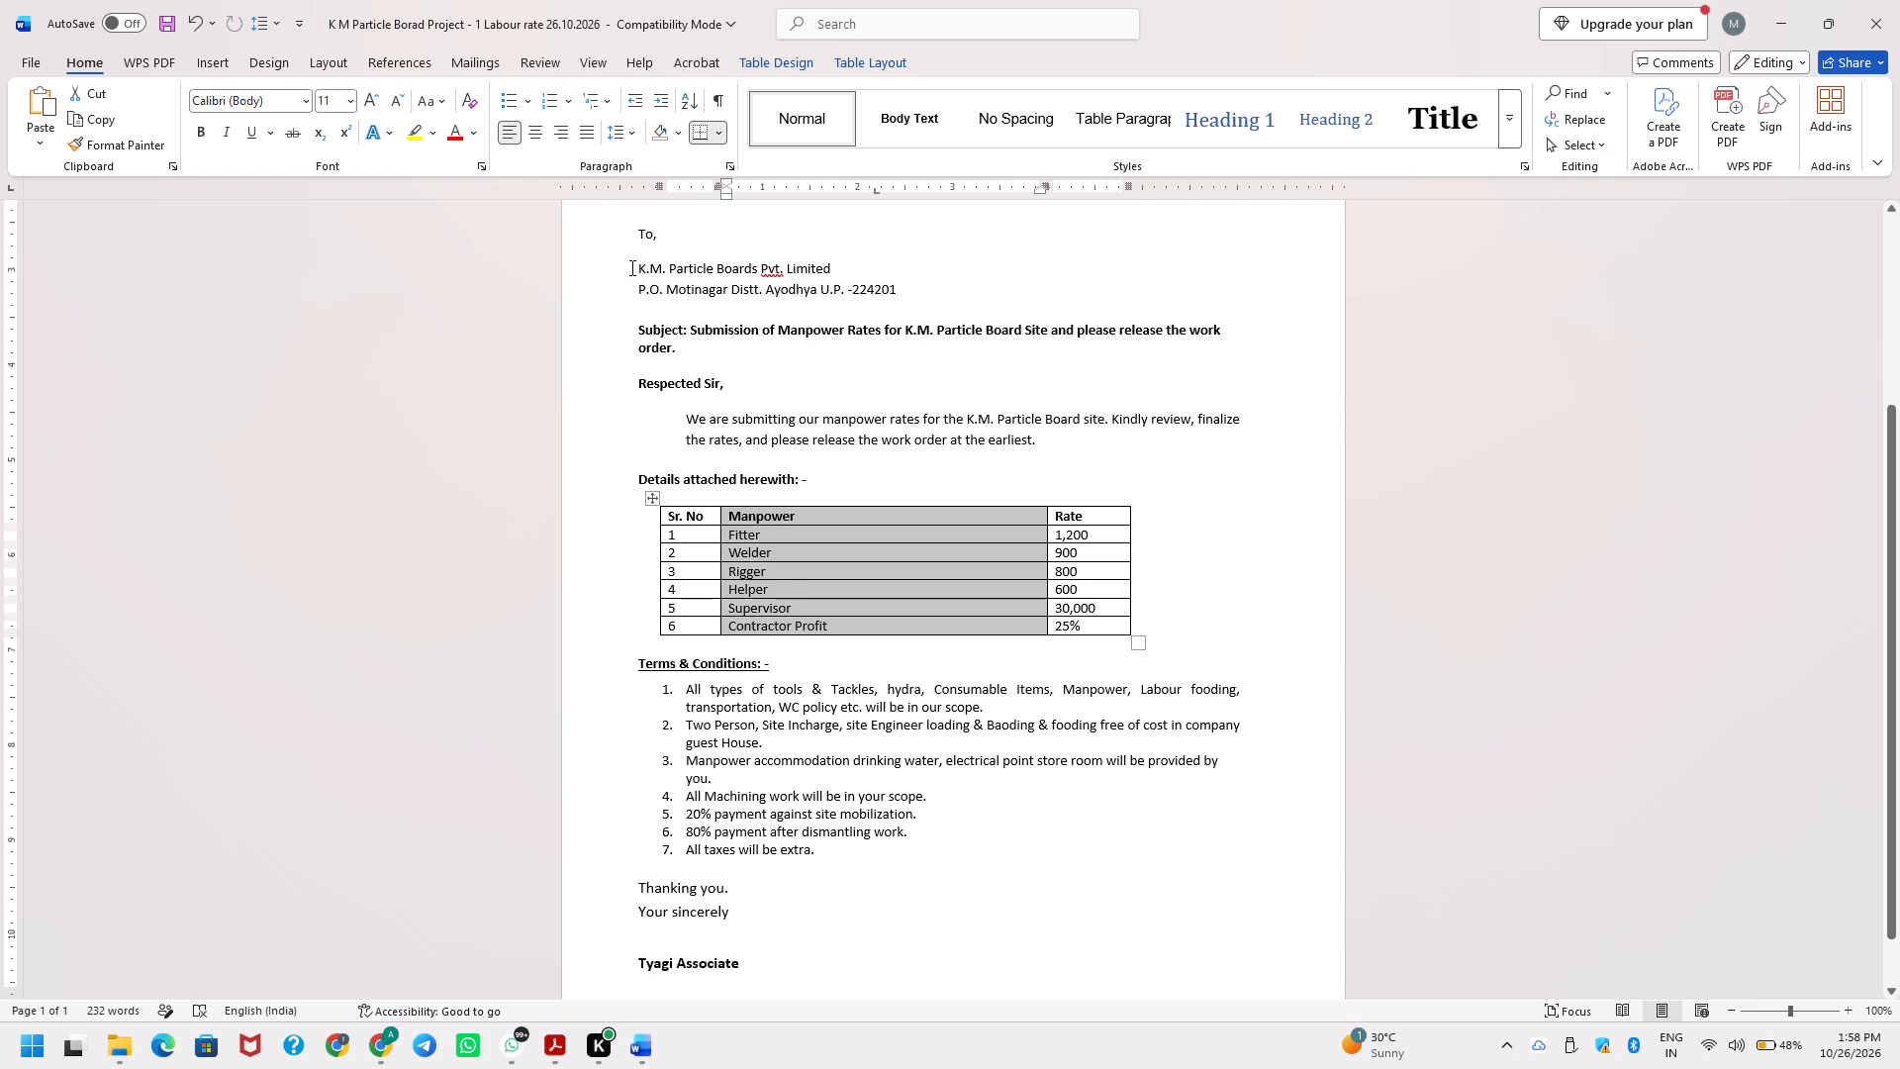
{"action": "left_click", "coordinate": [541, 131]}
{"action": "left_click", "coordinate": [919, 546]}
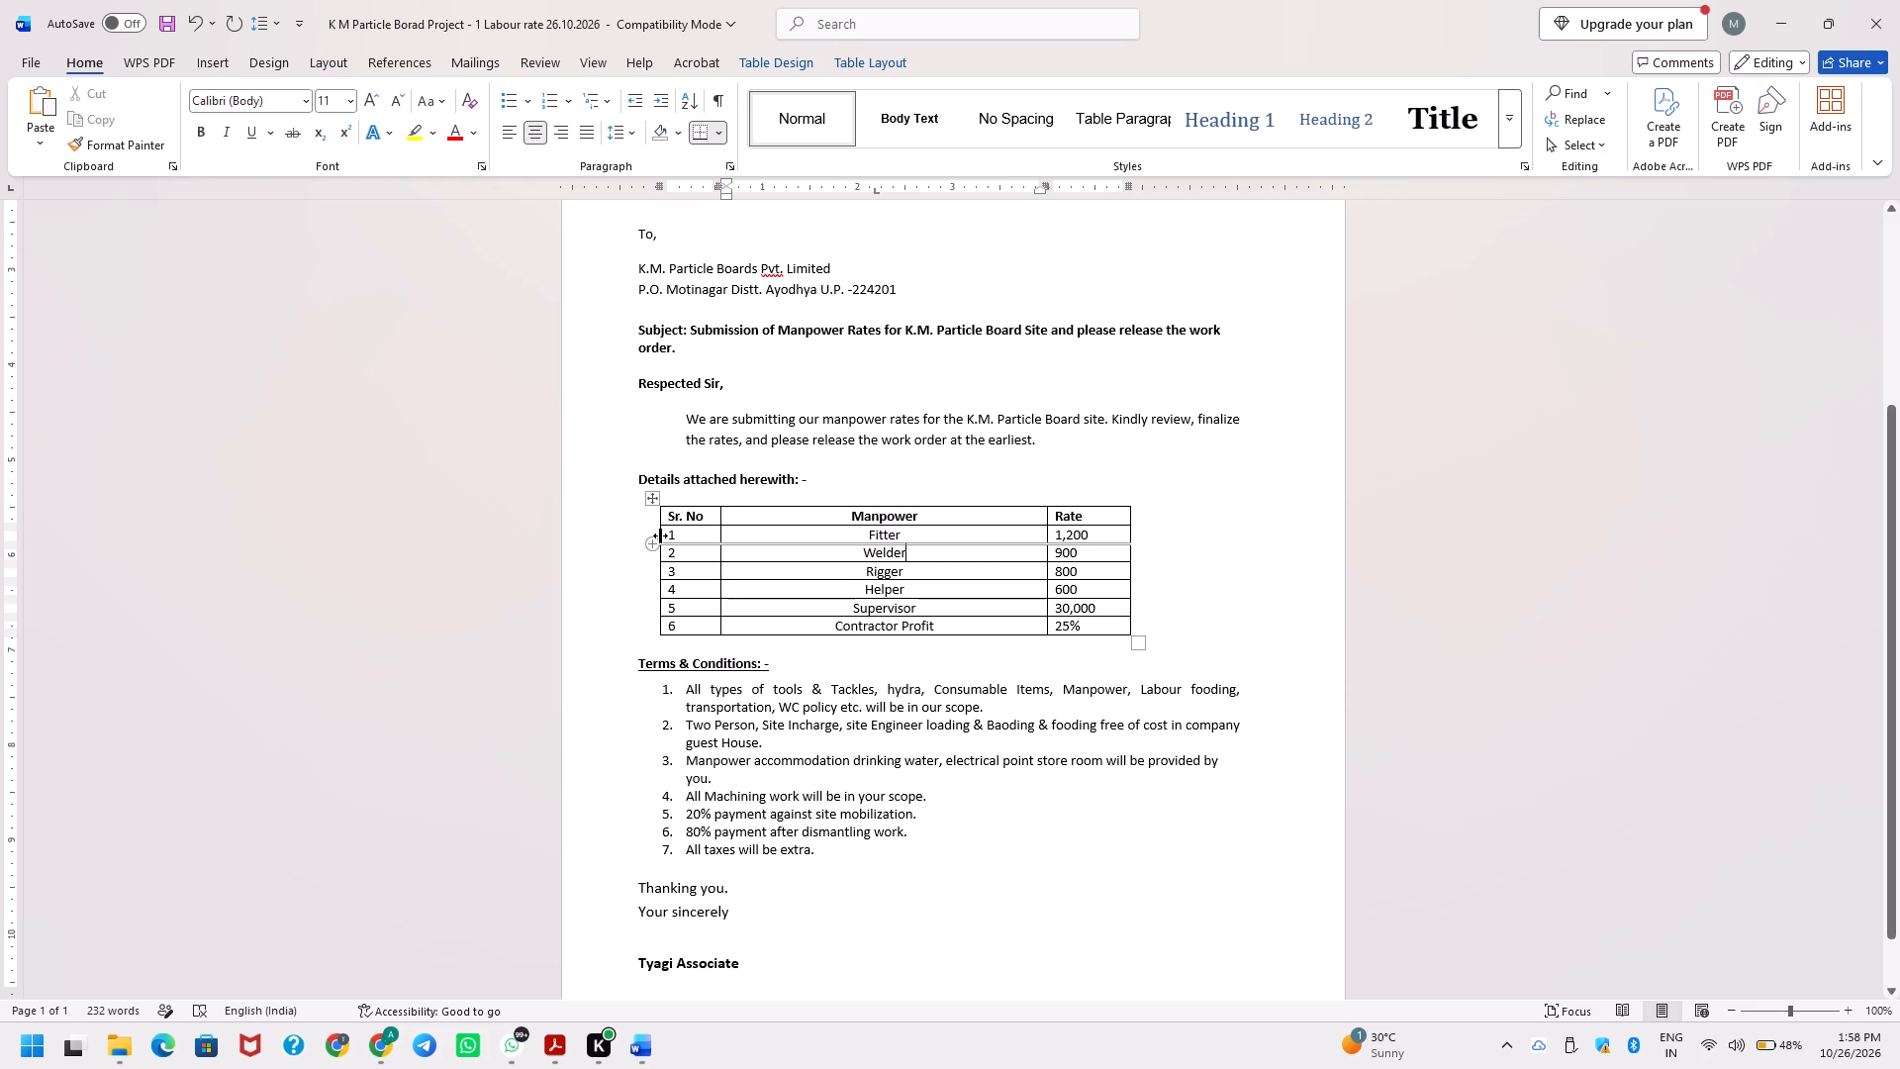
Make the manpower rates table more compact by narrowing its Sr. No, Manpower and Rate columns.
{"action": "left_click_drag", "start_coordinate": [660, 535], "coordinate": [686, 535]}
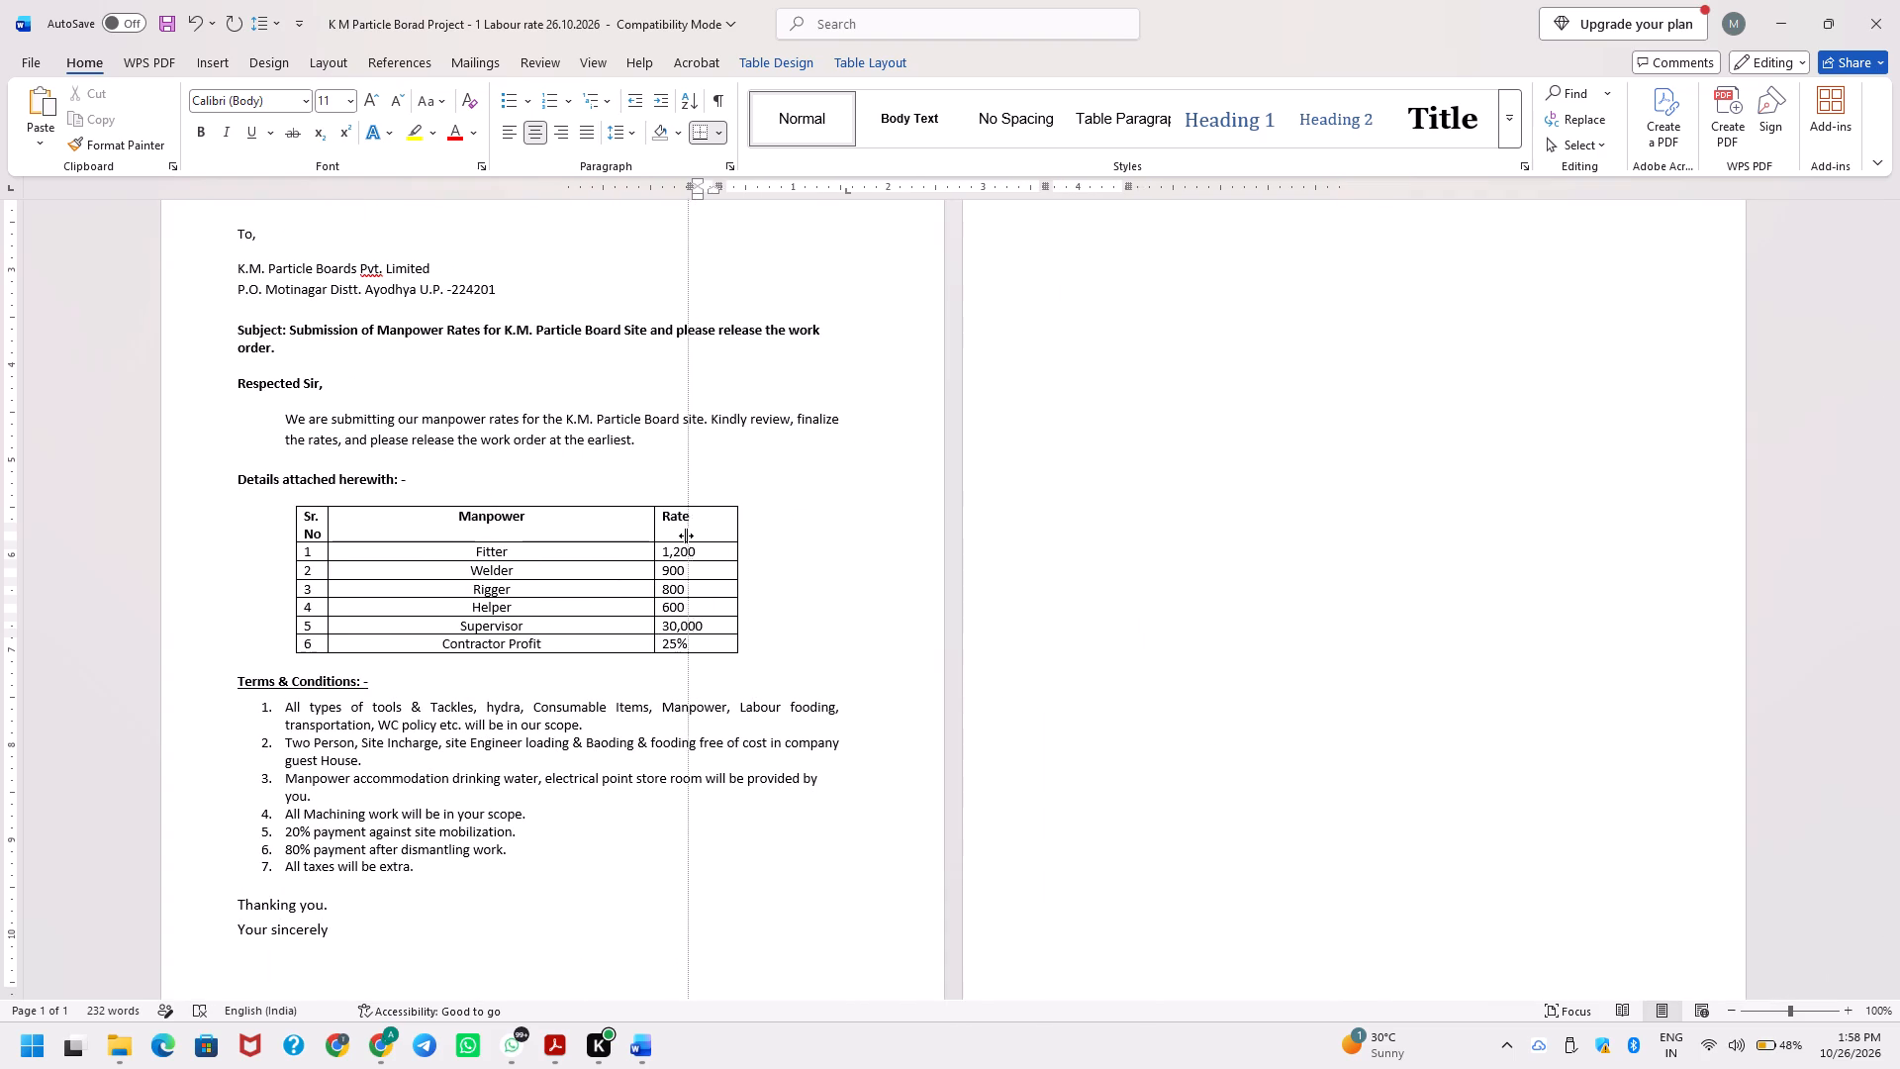
{"action": "left_click_drag", "start_coordinate": [686, 535], "coordinate": [675, 537]}
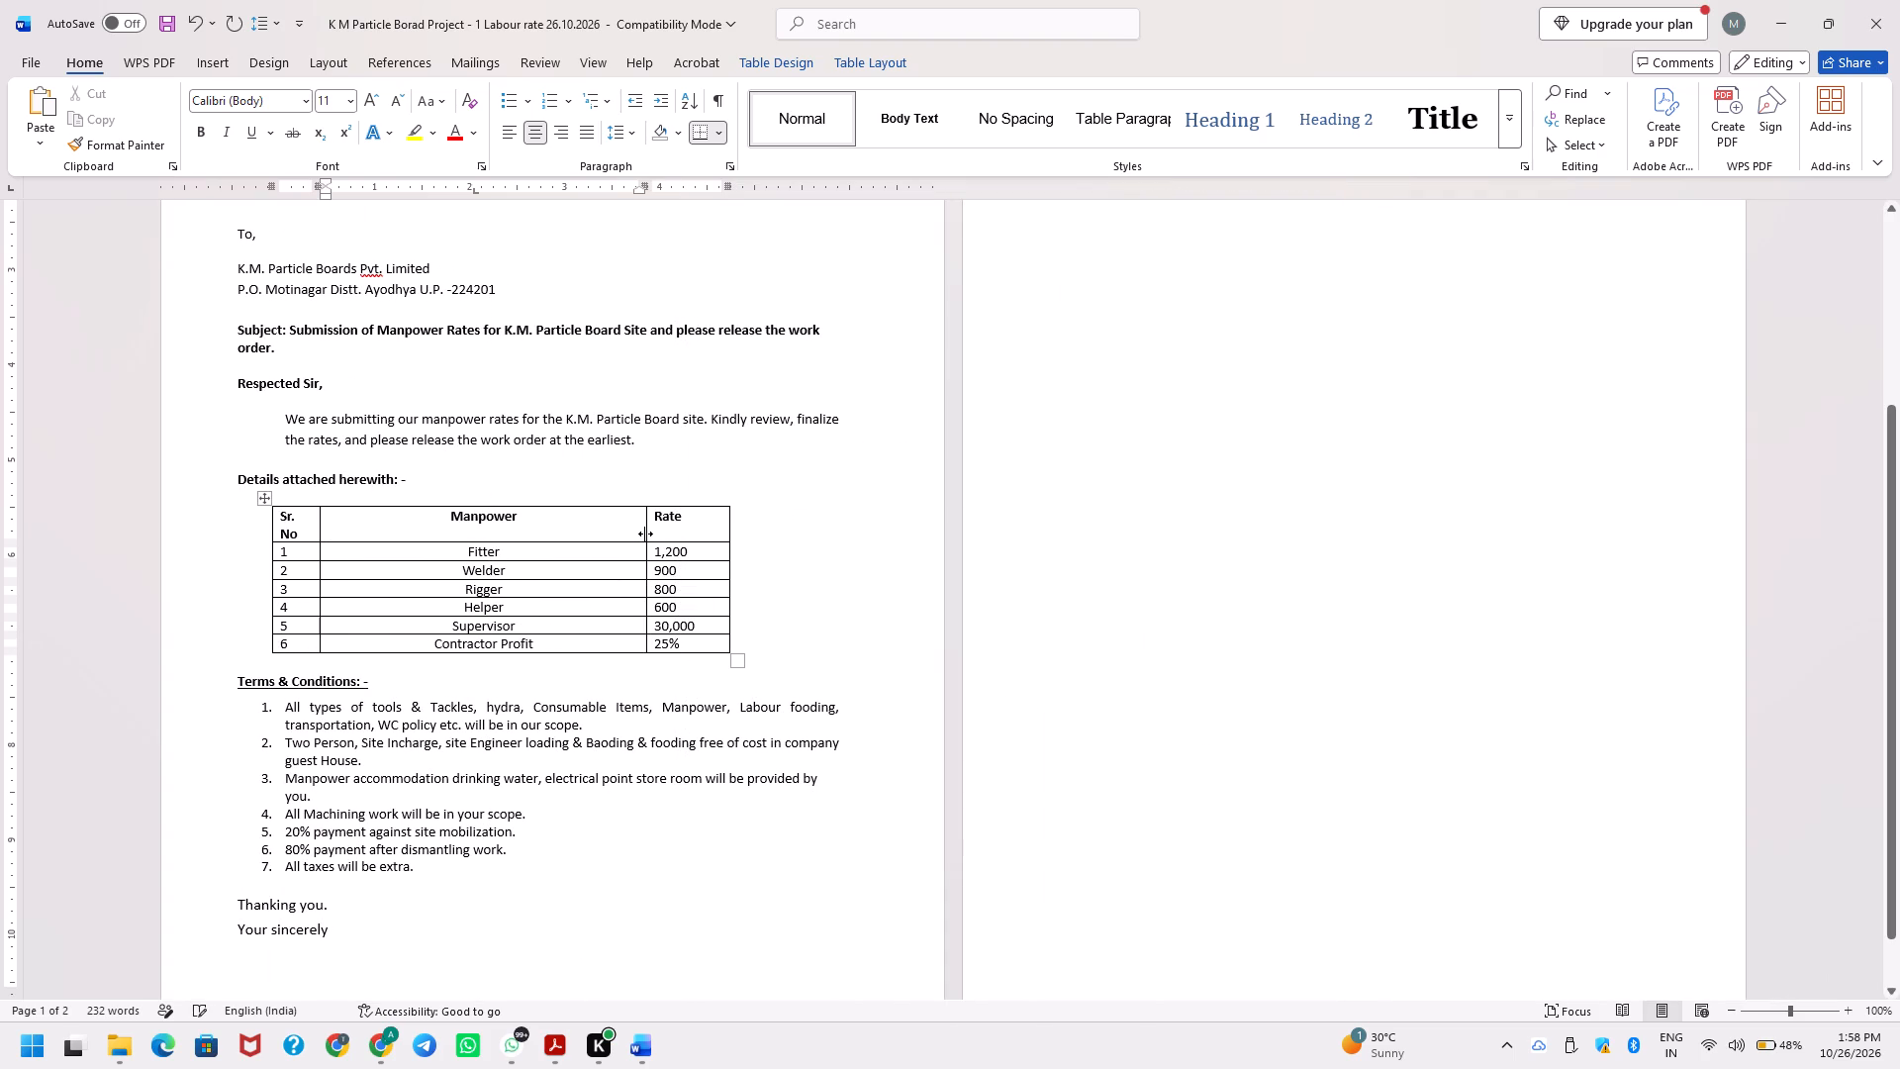
{"action": "left_click_drag", "start_coordinate": [645, 533], "coordinate": [571, 529]}
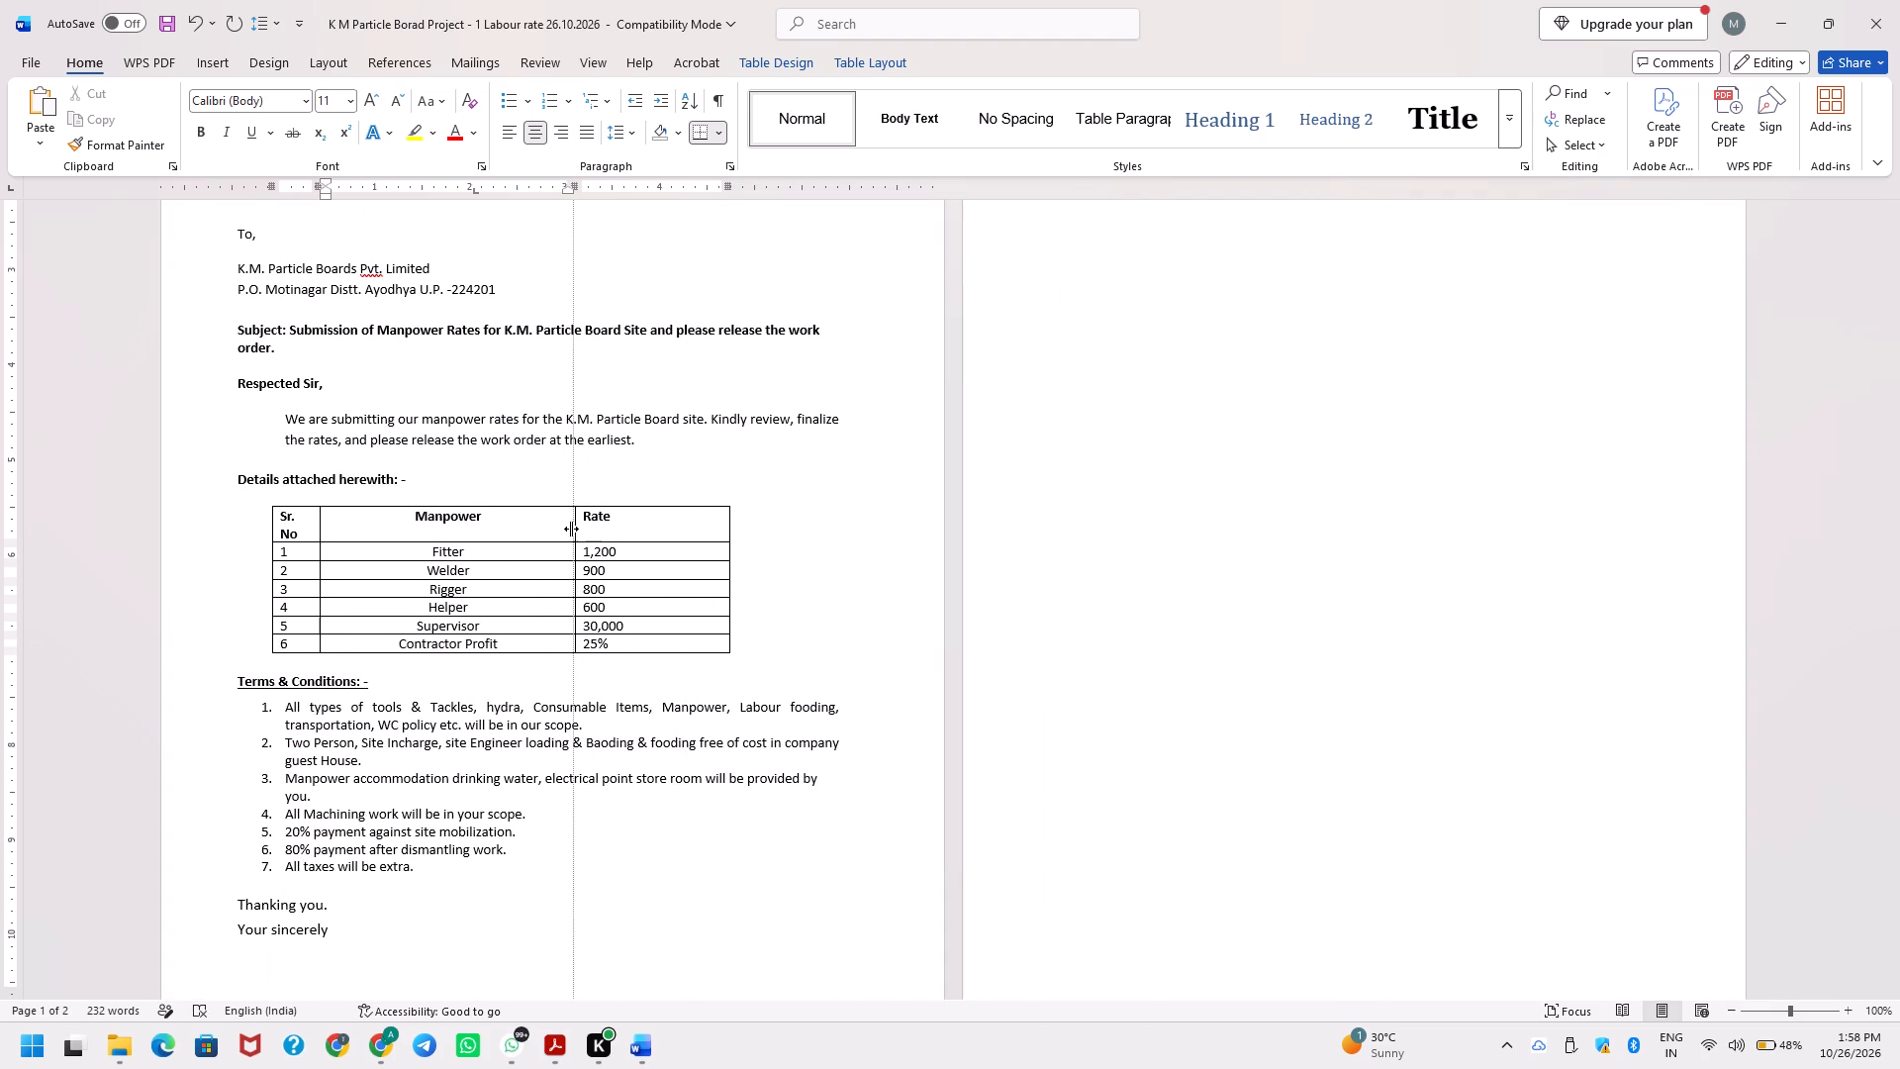
{"action": "left_click_drag", "start_coordinate": [571, 529], "coordinate": [567, 529]}
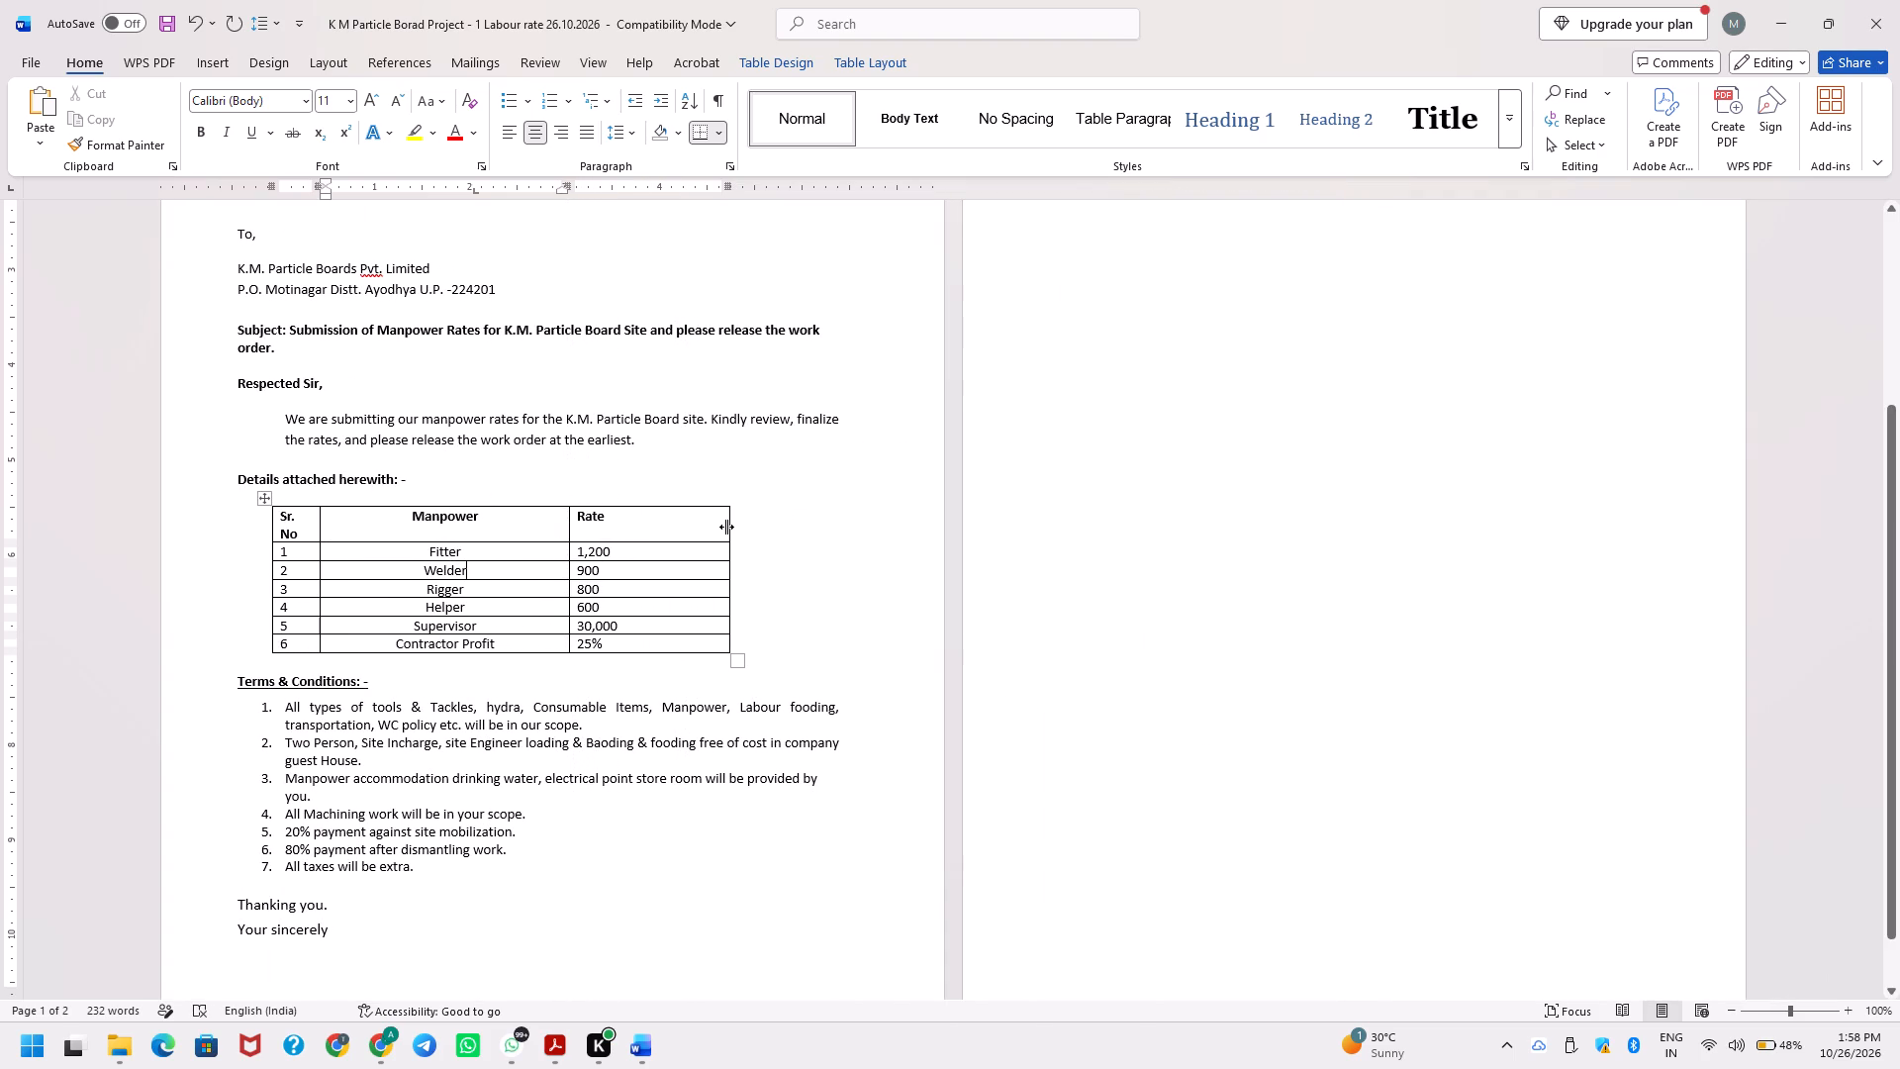
{"action": "left_click_drag", "start_coordinate": [726, 527], "coordinate": [647, 521]}
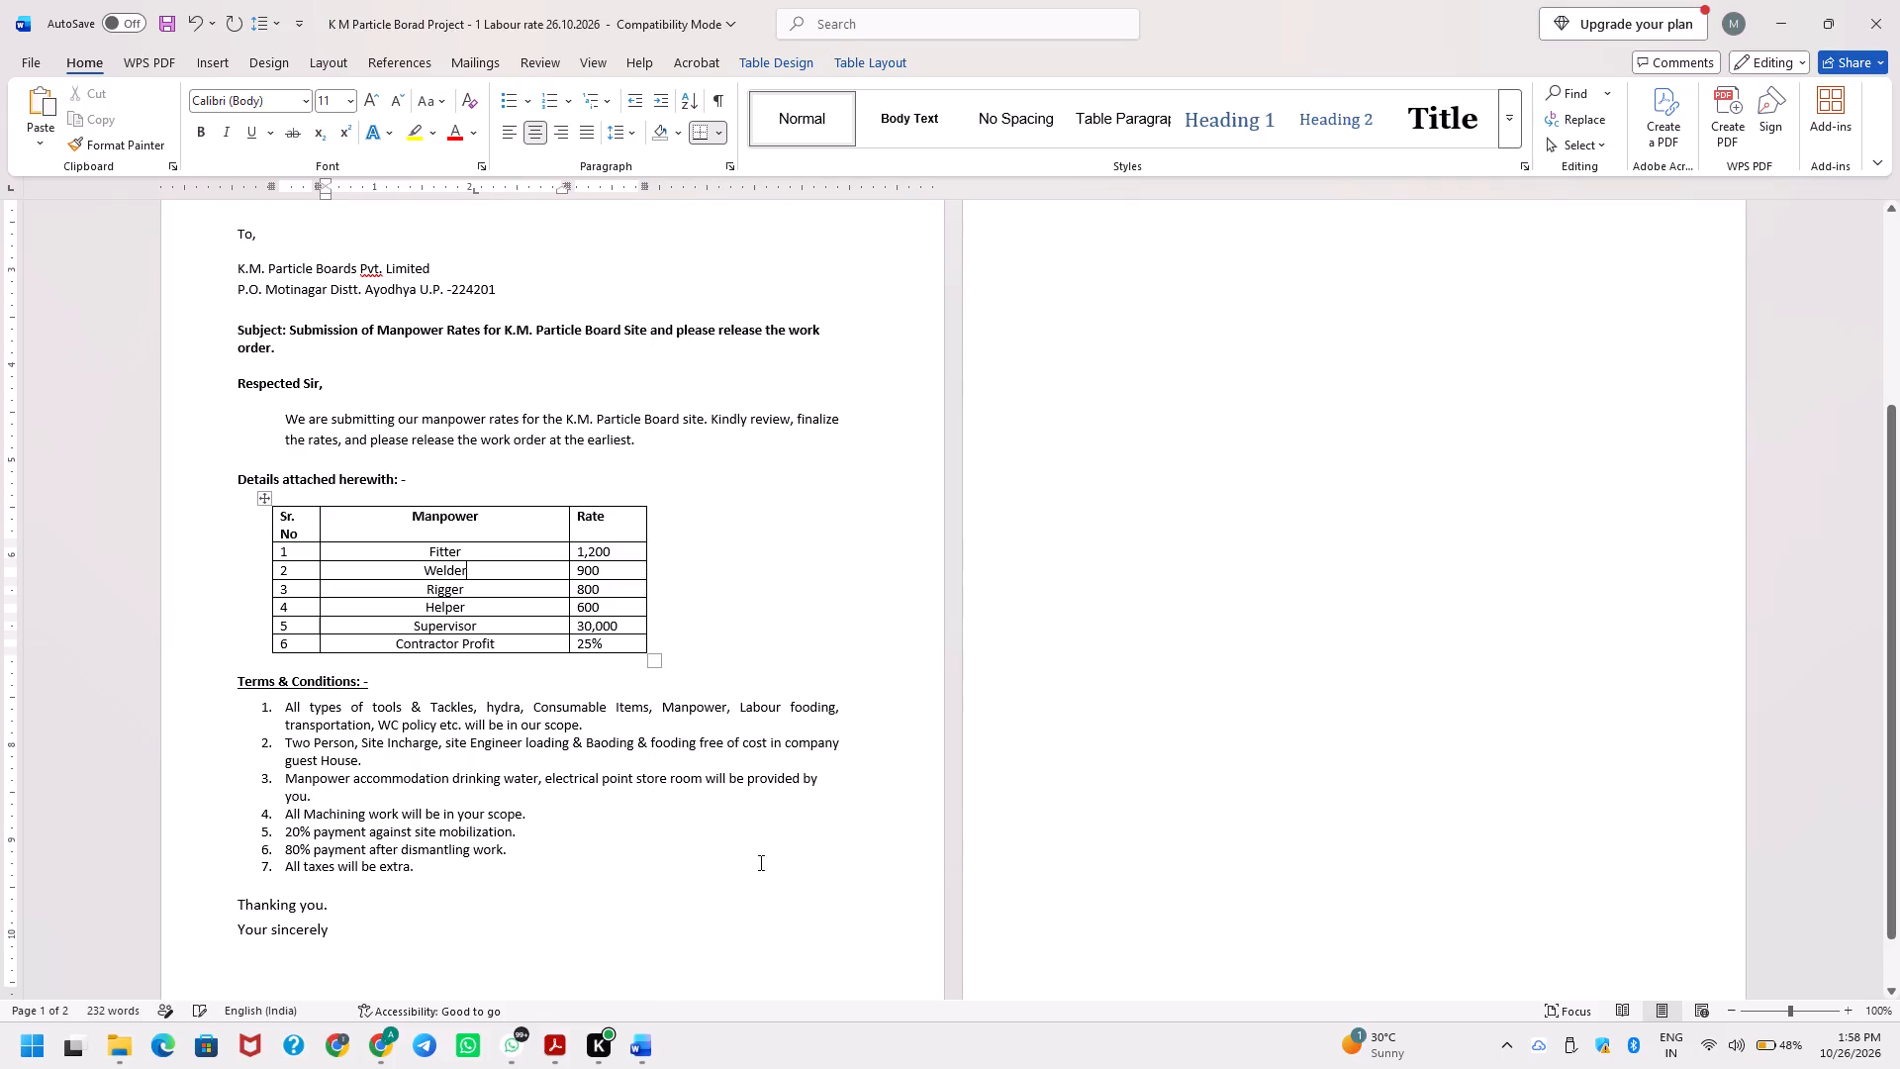
Bring the Tyagi Associate signature back onto the first page, one blank line below Your sincerely.
{"action": "scroll", "coordinate": [775, 825], "scroll_direction": "down", "scroll_amount": 4}
{"action": "scroll", "coordinate": [775, 825], "scroll_direction": "up", "scroll_amount": 2}
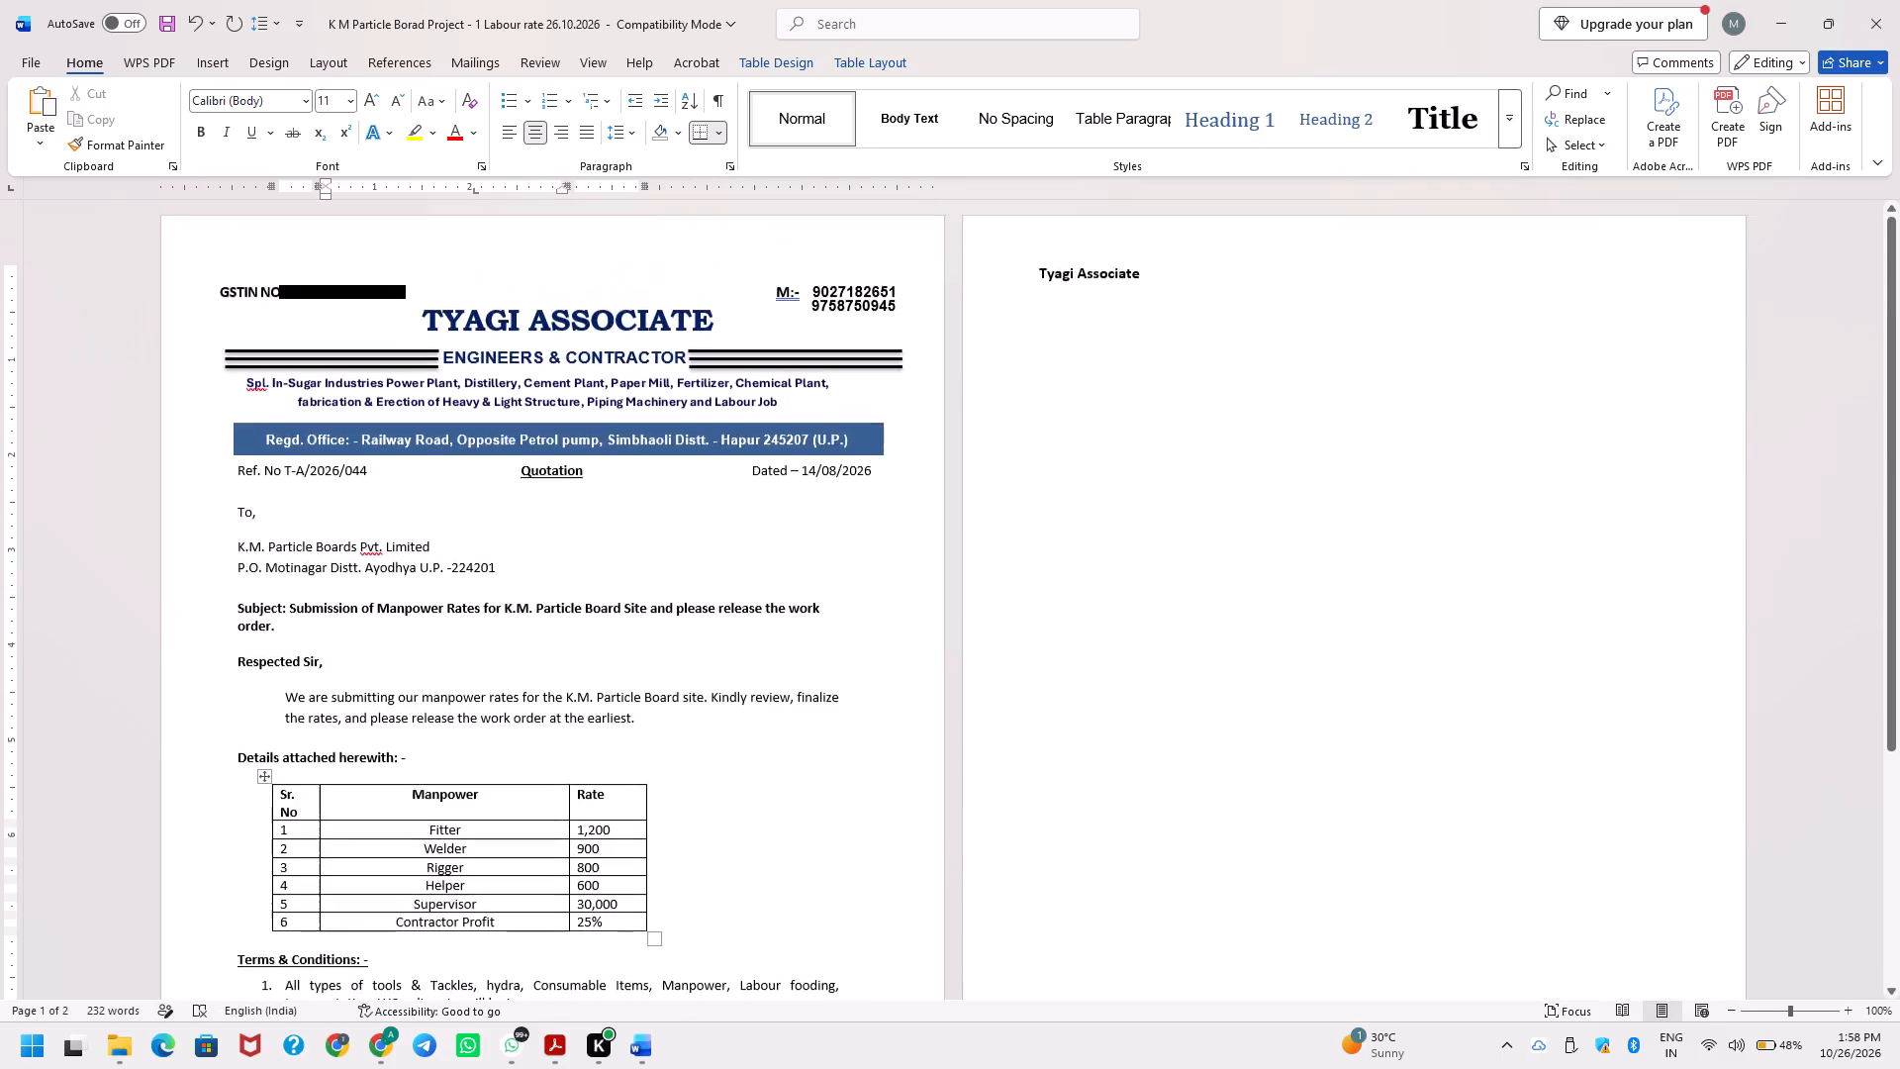
{"action": "scroll", "coordinate": [775, 825], "scroll_direction": "down", "scroll_amount": 5}
{"action": "left_click", "coordinate": [330, 983]}
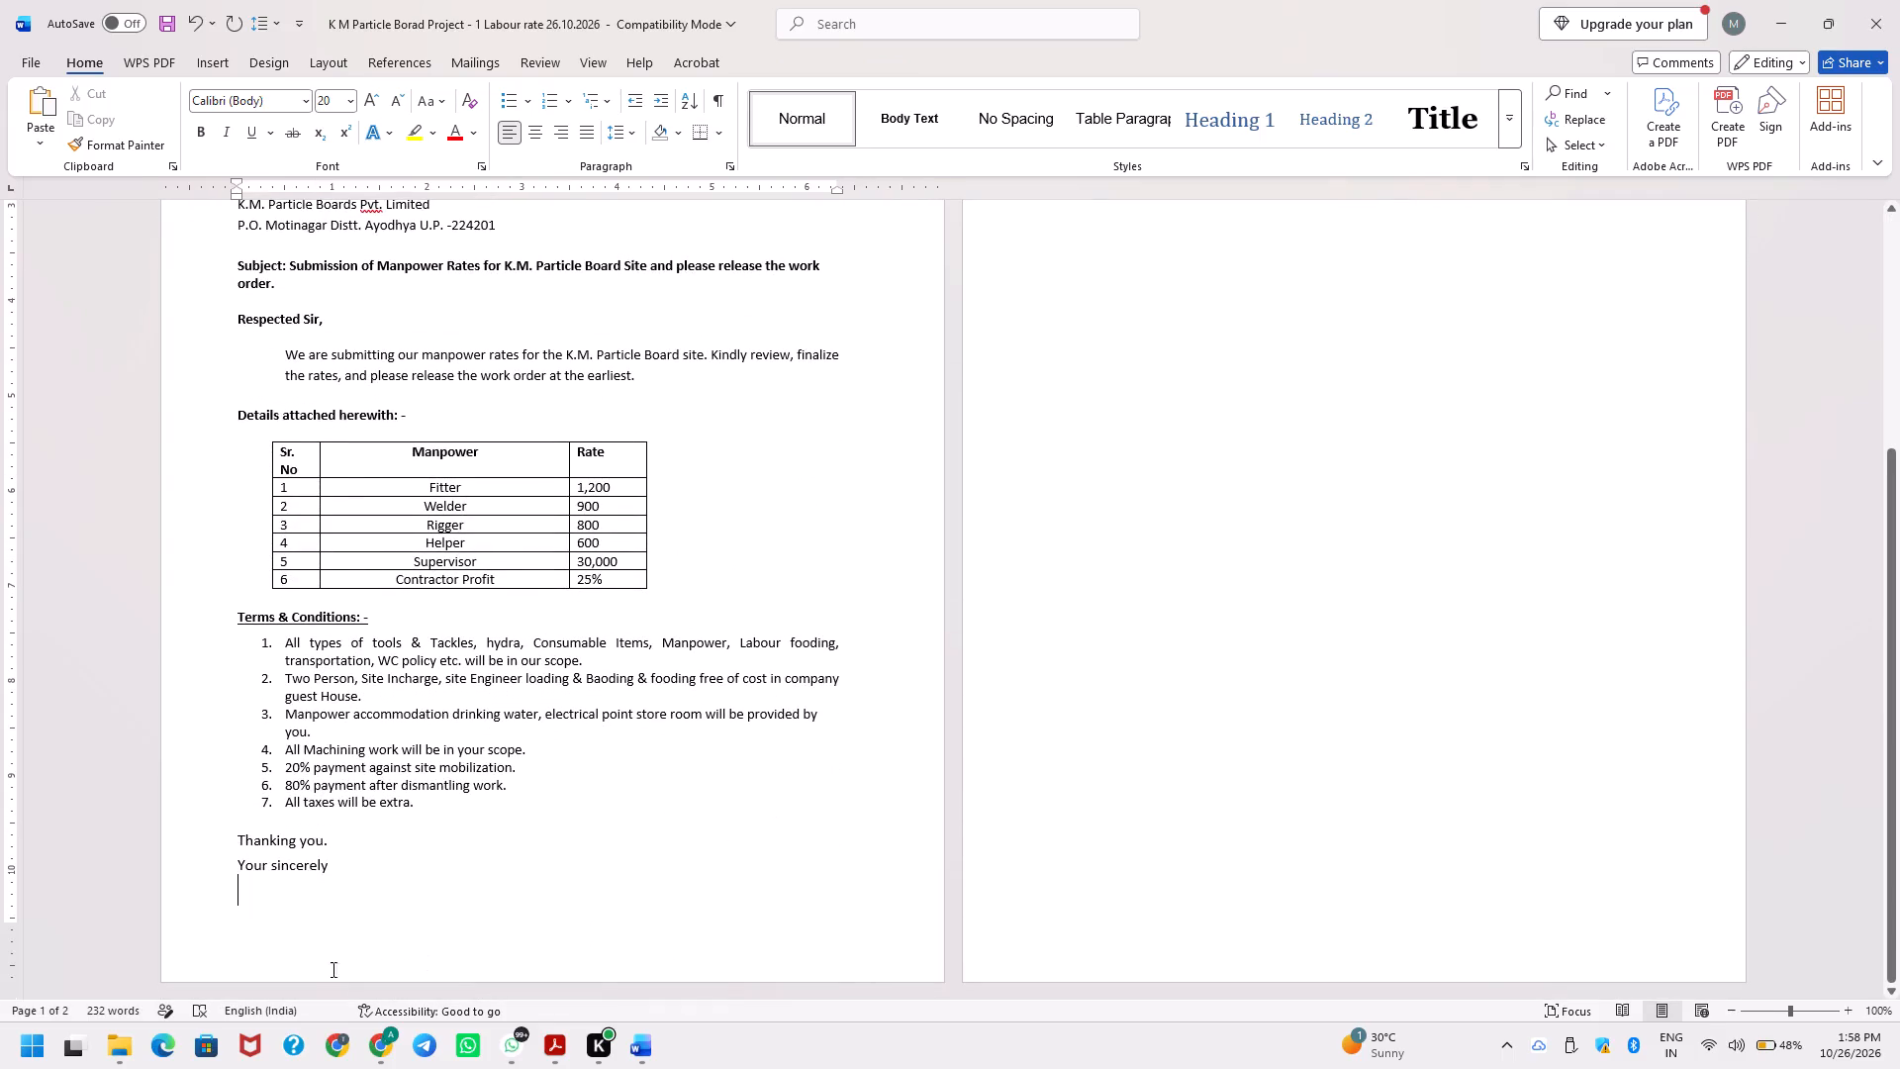
{"action": "key", "text": "Delete"}
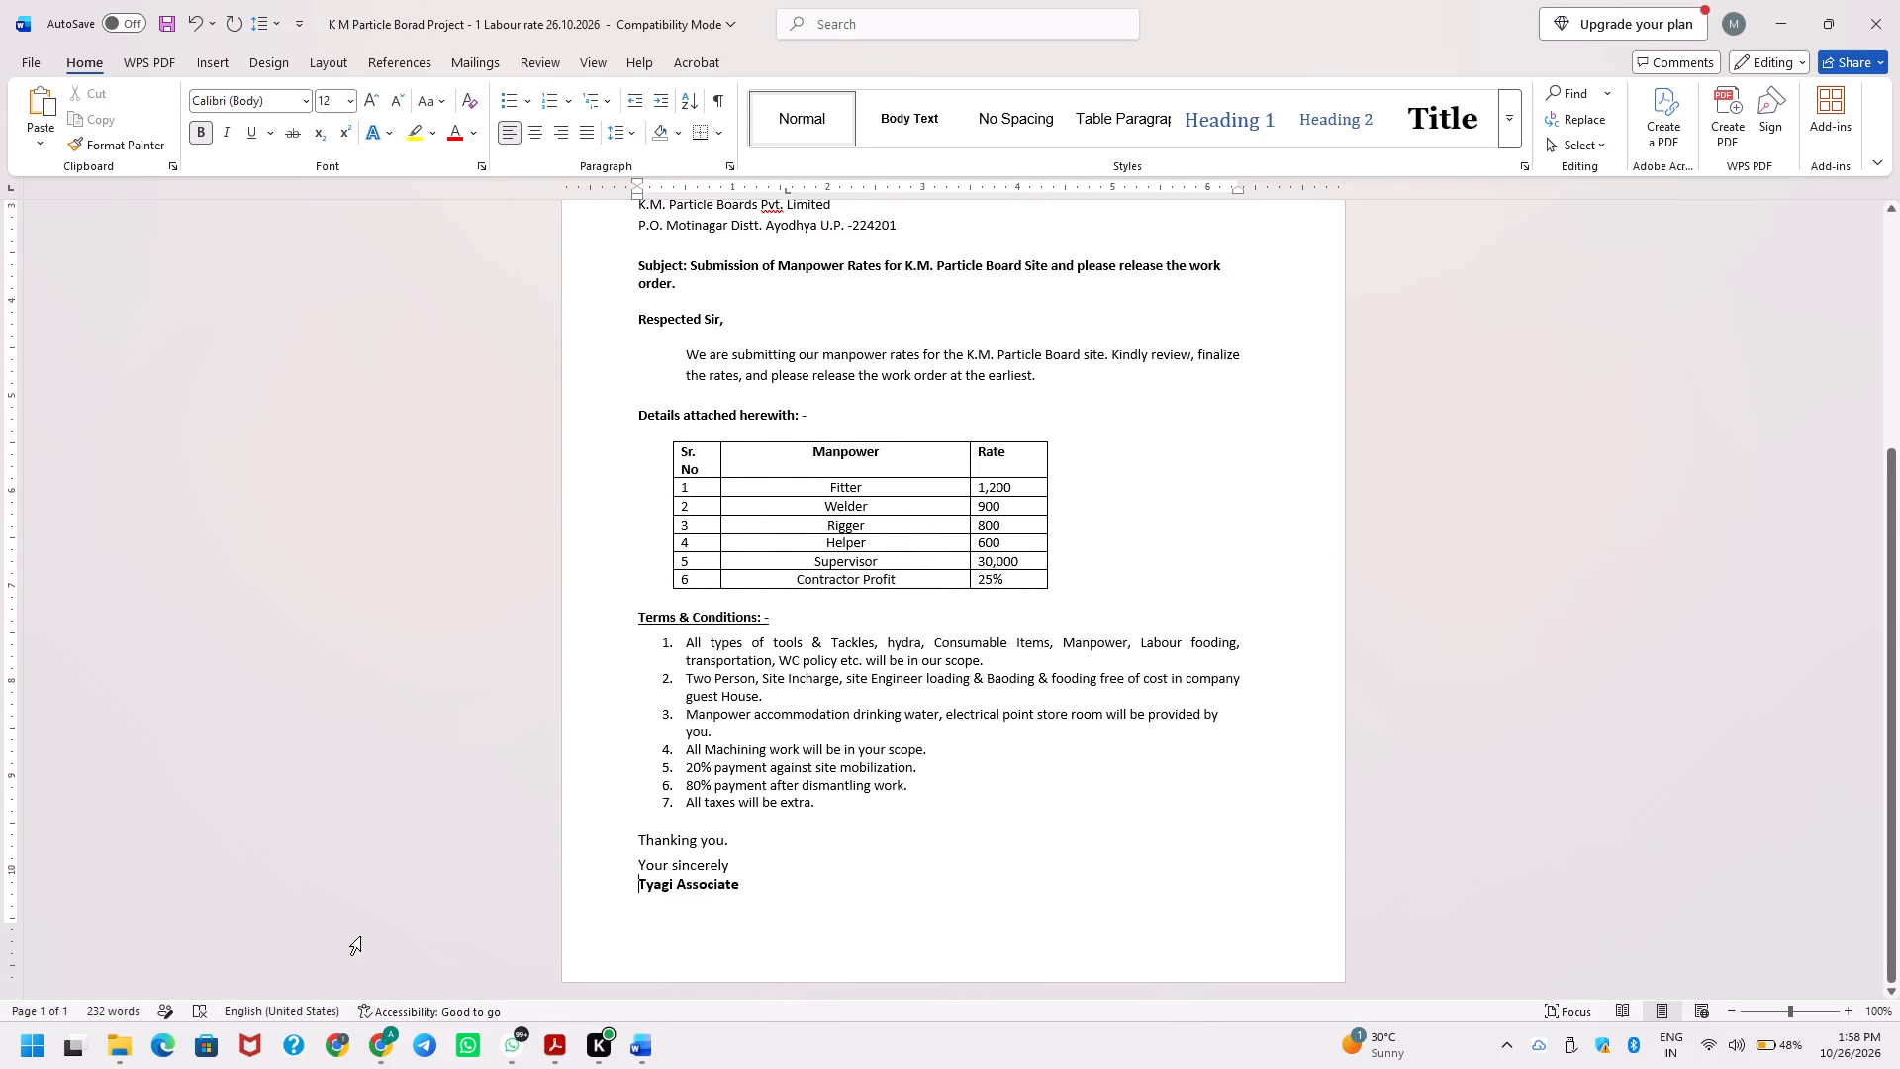
{"action": "key", "text": "Return"}
{"action": "key", "text": "Return"}
{"action": "key", "text": "Return"}
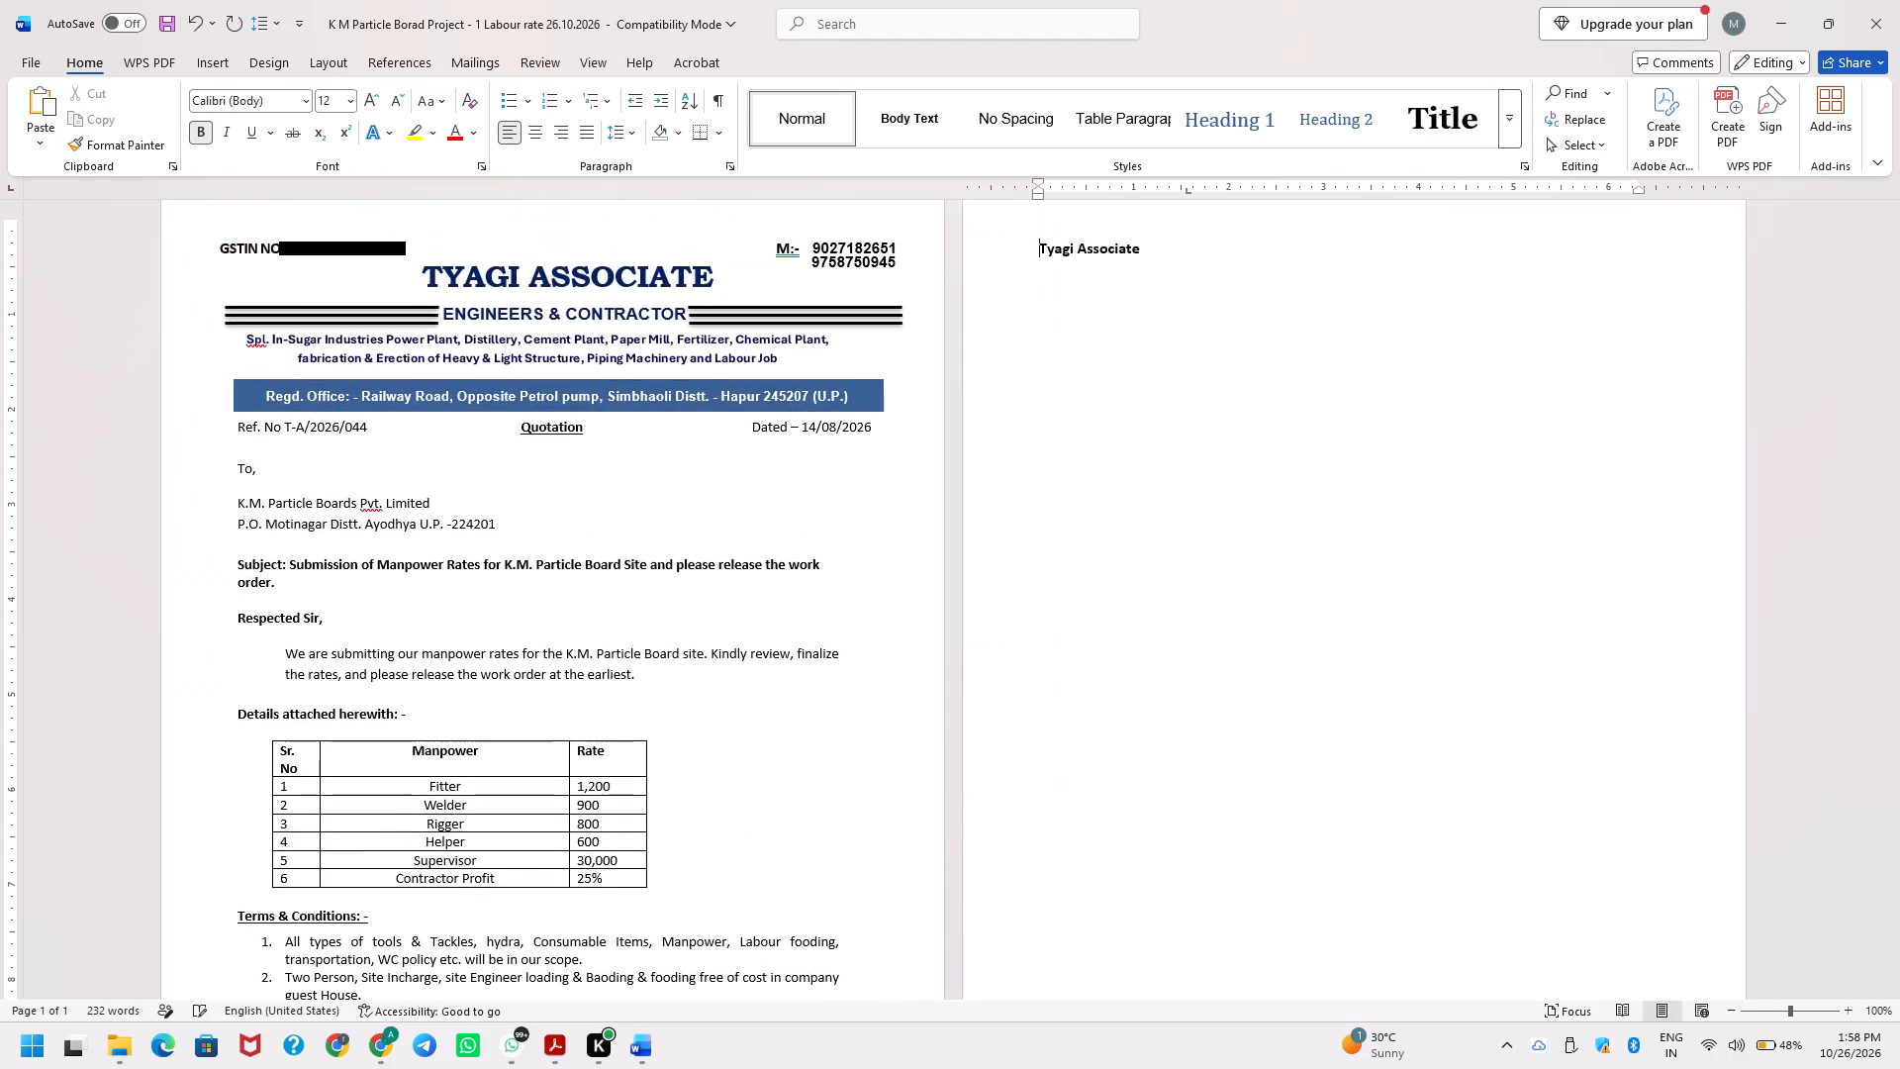
{"action": "key", "text": "BackSpace"}
{"action": "key", "text": "BackSpace"}
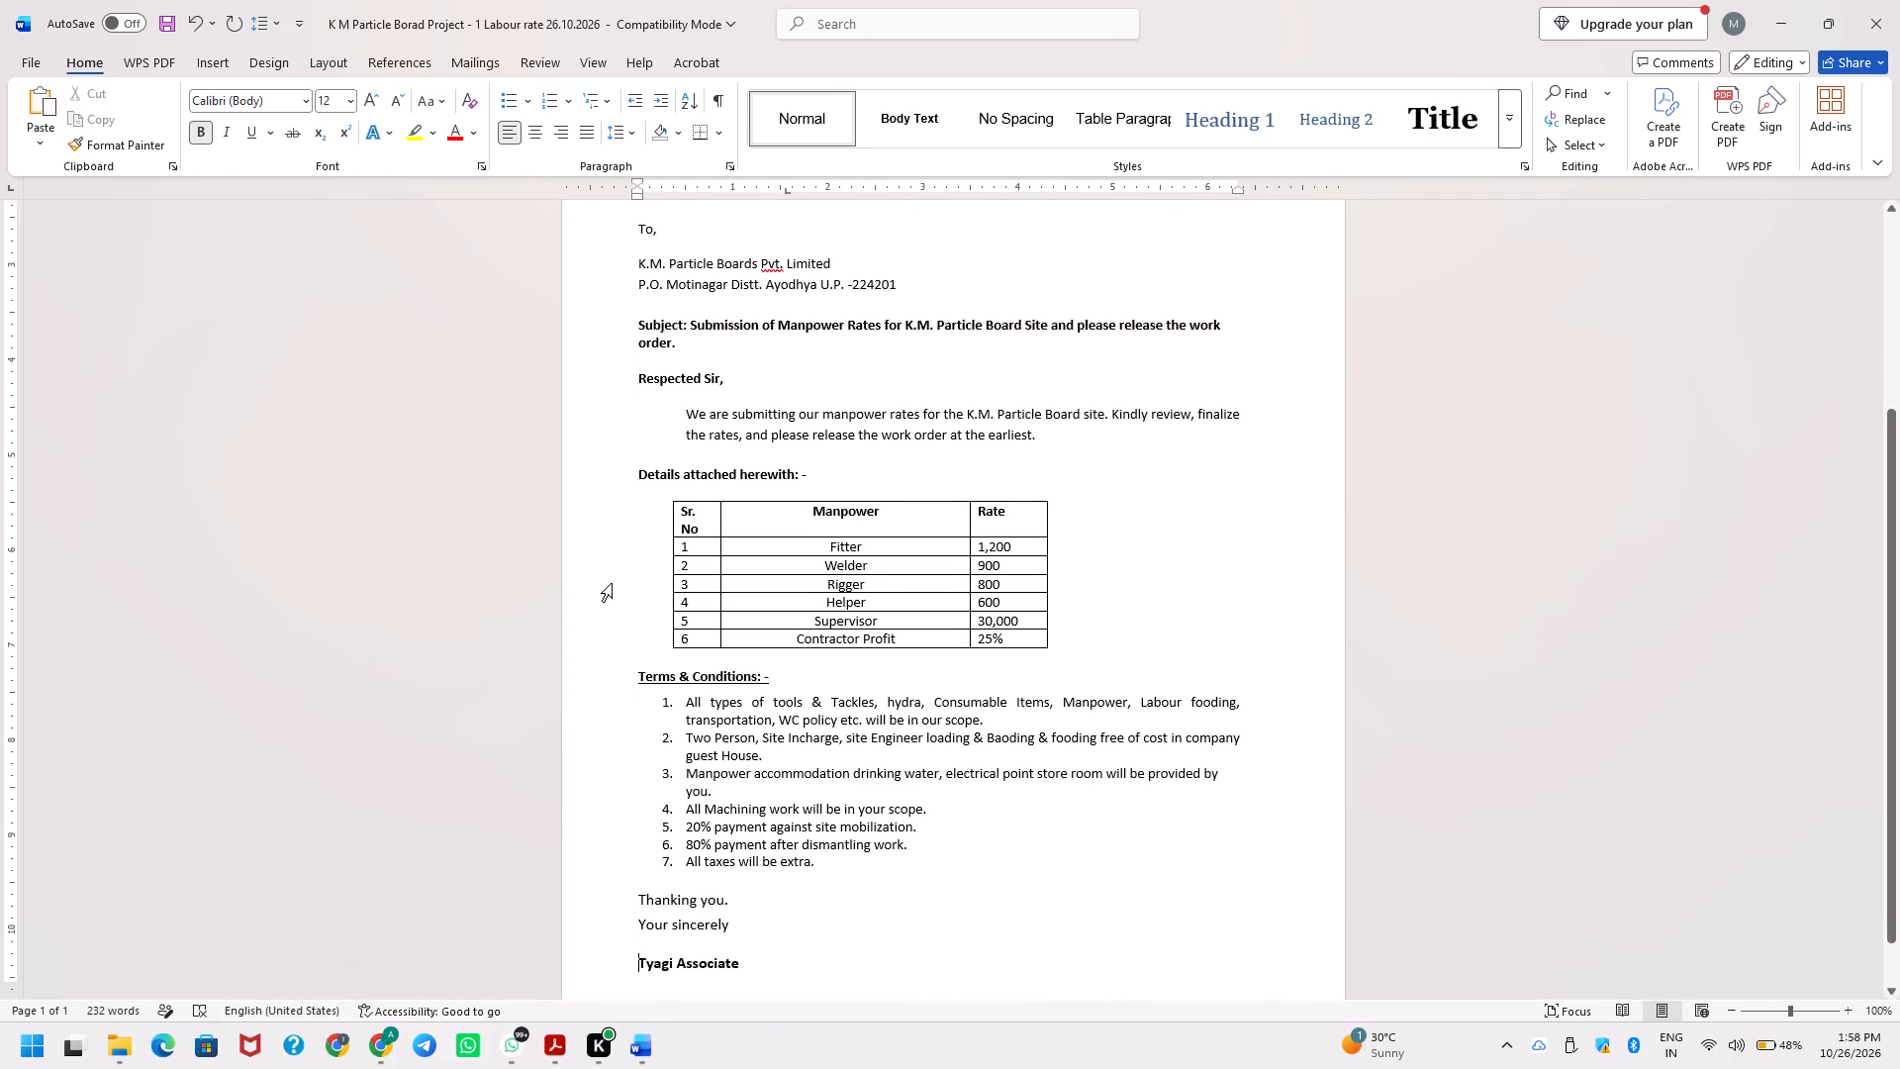
Reduce the blank lines directly above and below the opening paragraph to 7 pt to tighten the spacing.
{"action": "left_click", "coordinate": [691, 397]}
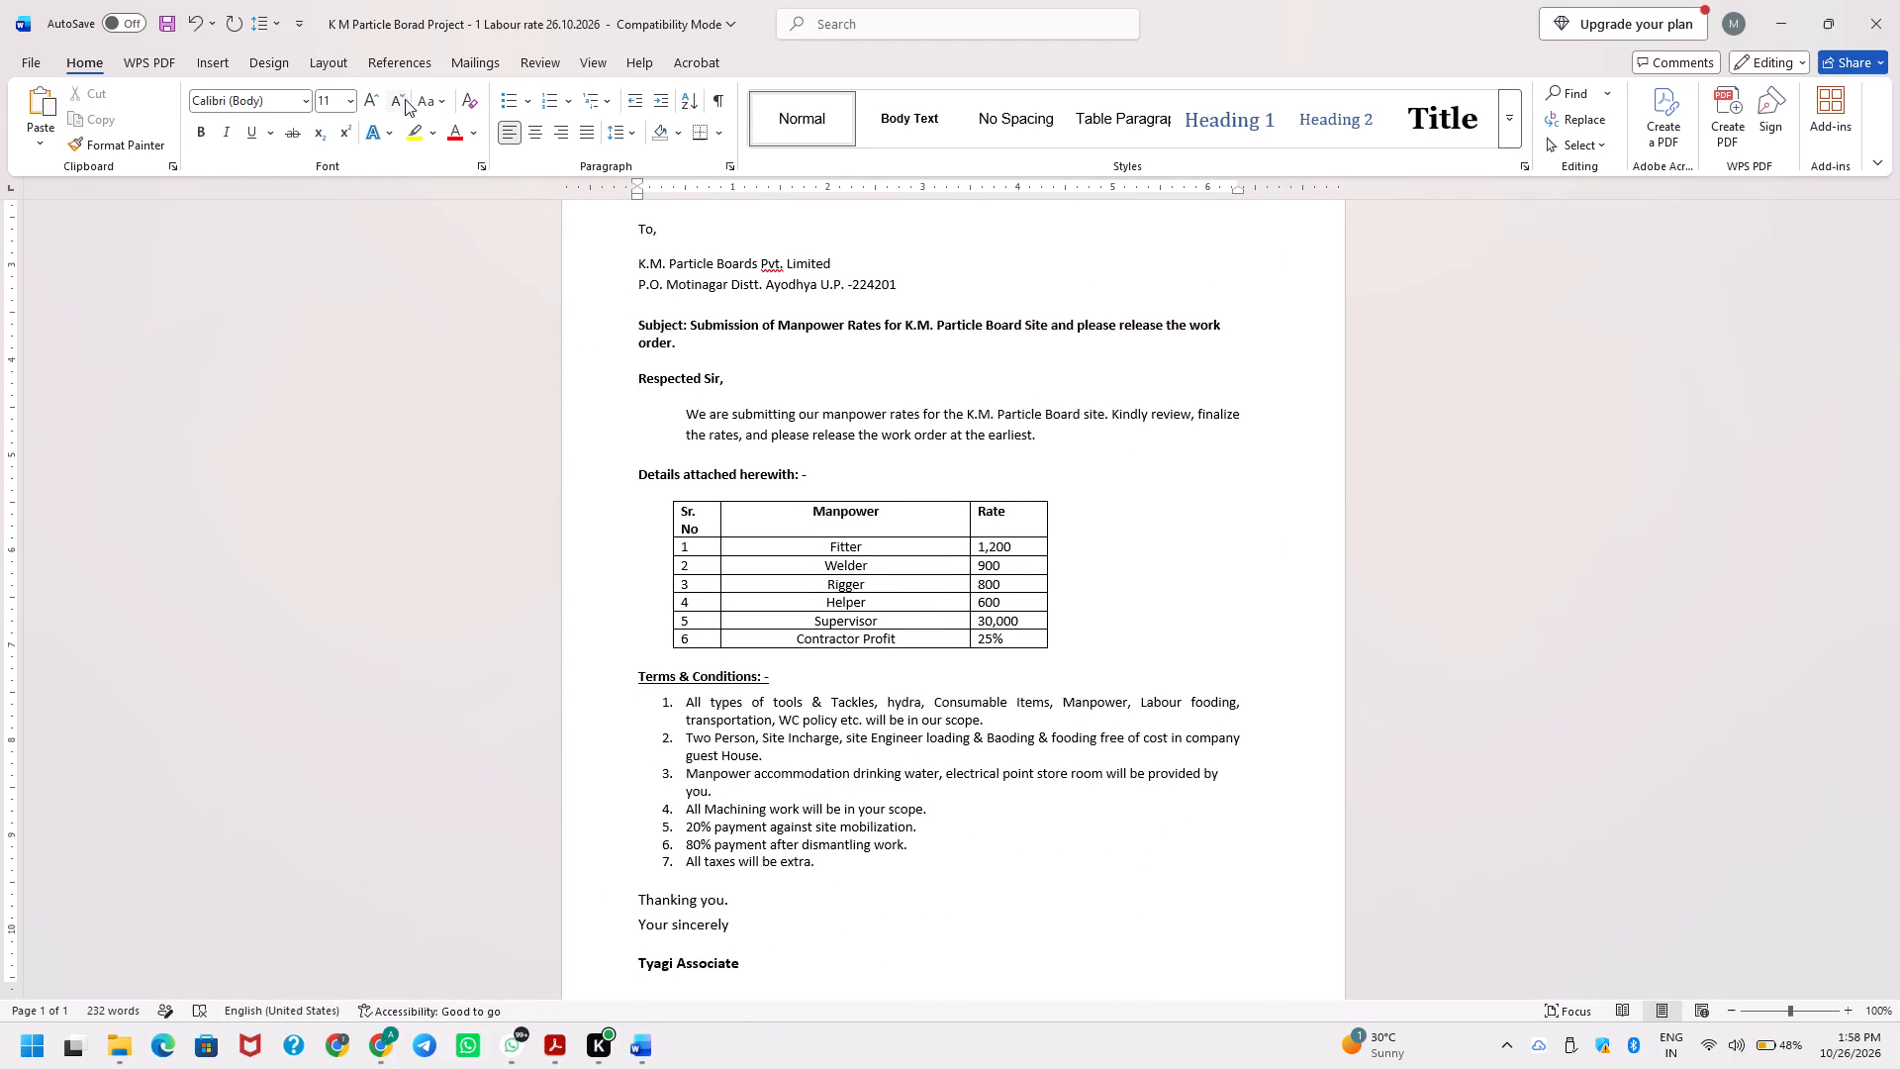
{"action": "triple_click", "coordinate": [396, 99]}
{"action": "left_click", "coordinate": [396, 99]}
{"action": "key", "text": "Down"}
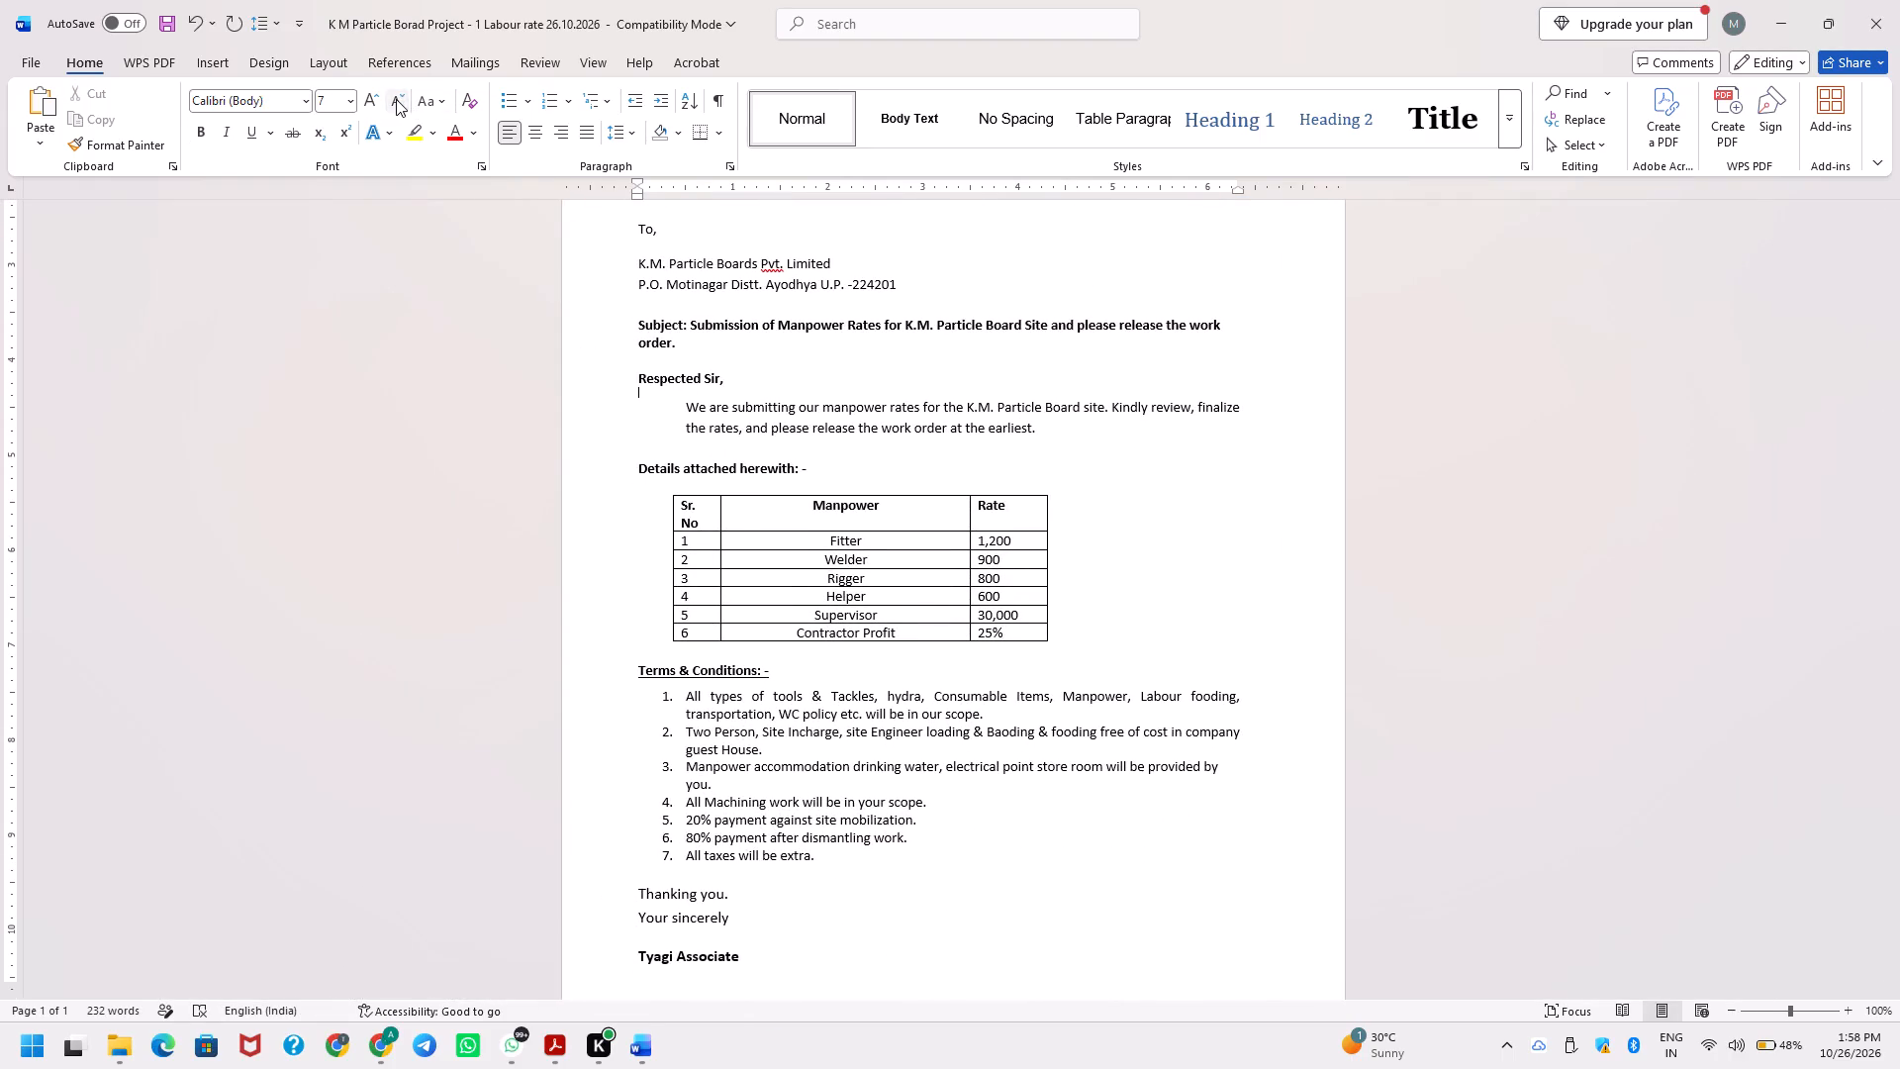
{"action": "key", "text": "Down"}
{"action": "key", "text": "Down"}
{"action": "triple_click", "coordinate": [396, 99]}
{"action": "left_click", "coordinate": [396, 99]}
{"action": "key", "text": "Down"}
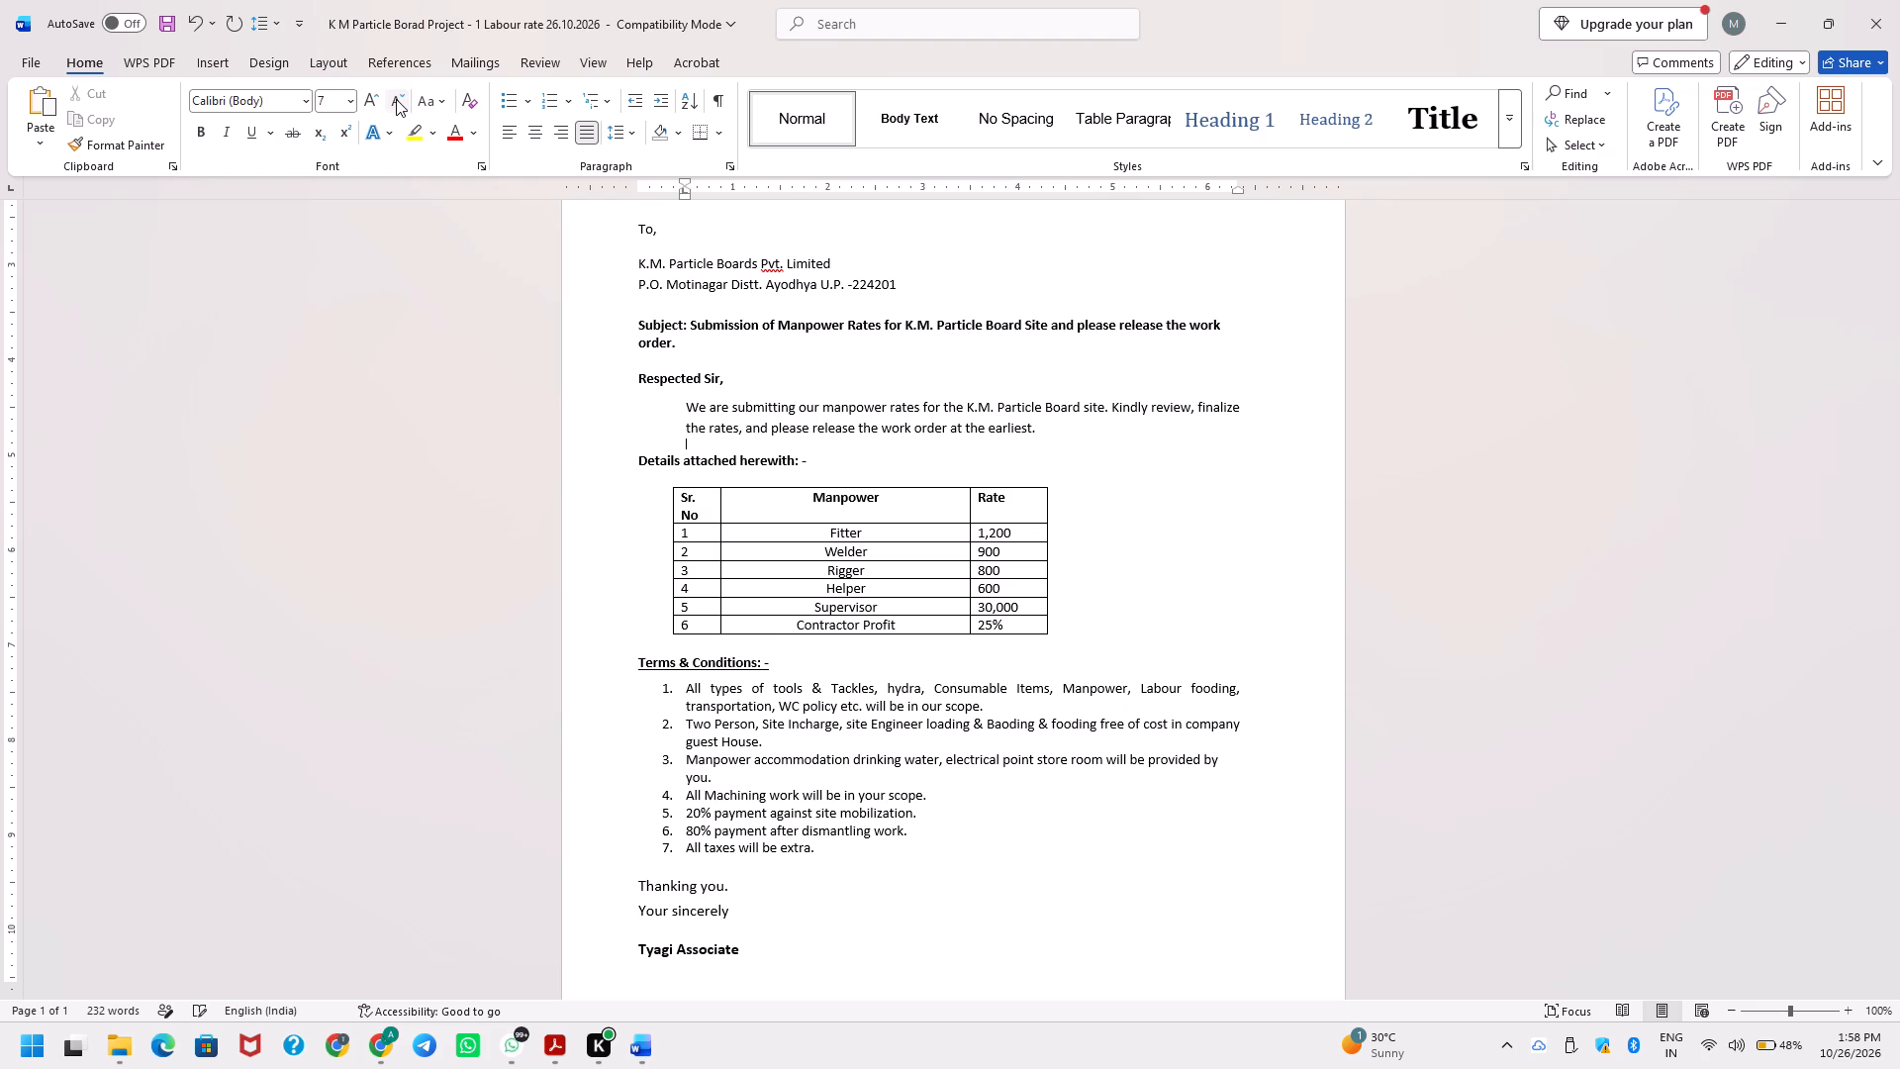
{"action": "key", "text": "Down"}
{"action": "key", "text": "Down"}
{"action": "key", "text": "Down"}
{"action": "key", "text": "Down"}
{"action": "key", "text": "Down"}
{"action": "key", "text": "Down"}
{"action": "key", "text": "Down"}
{"action": "key", "text": "Down"}
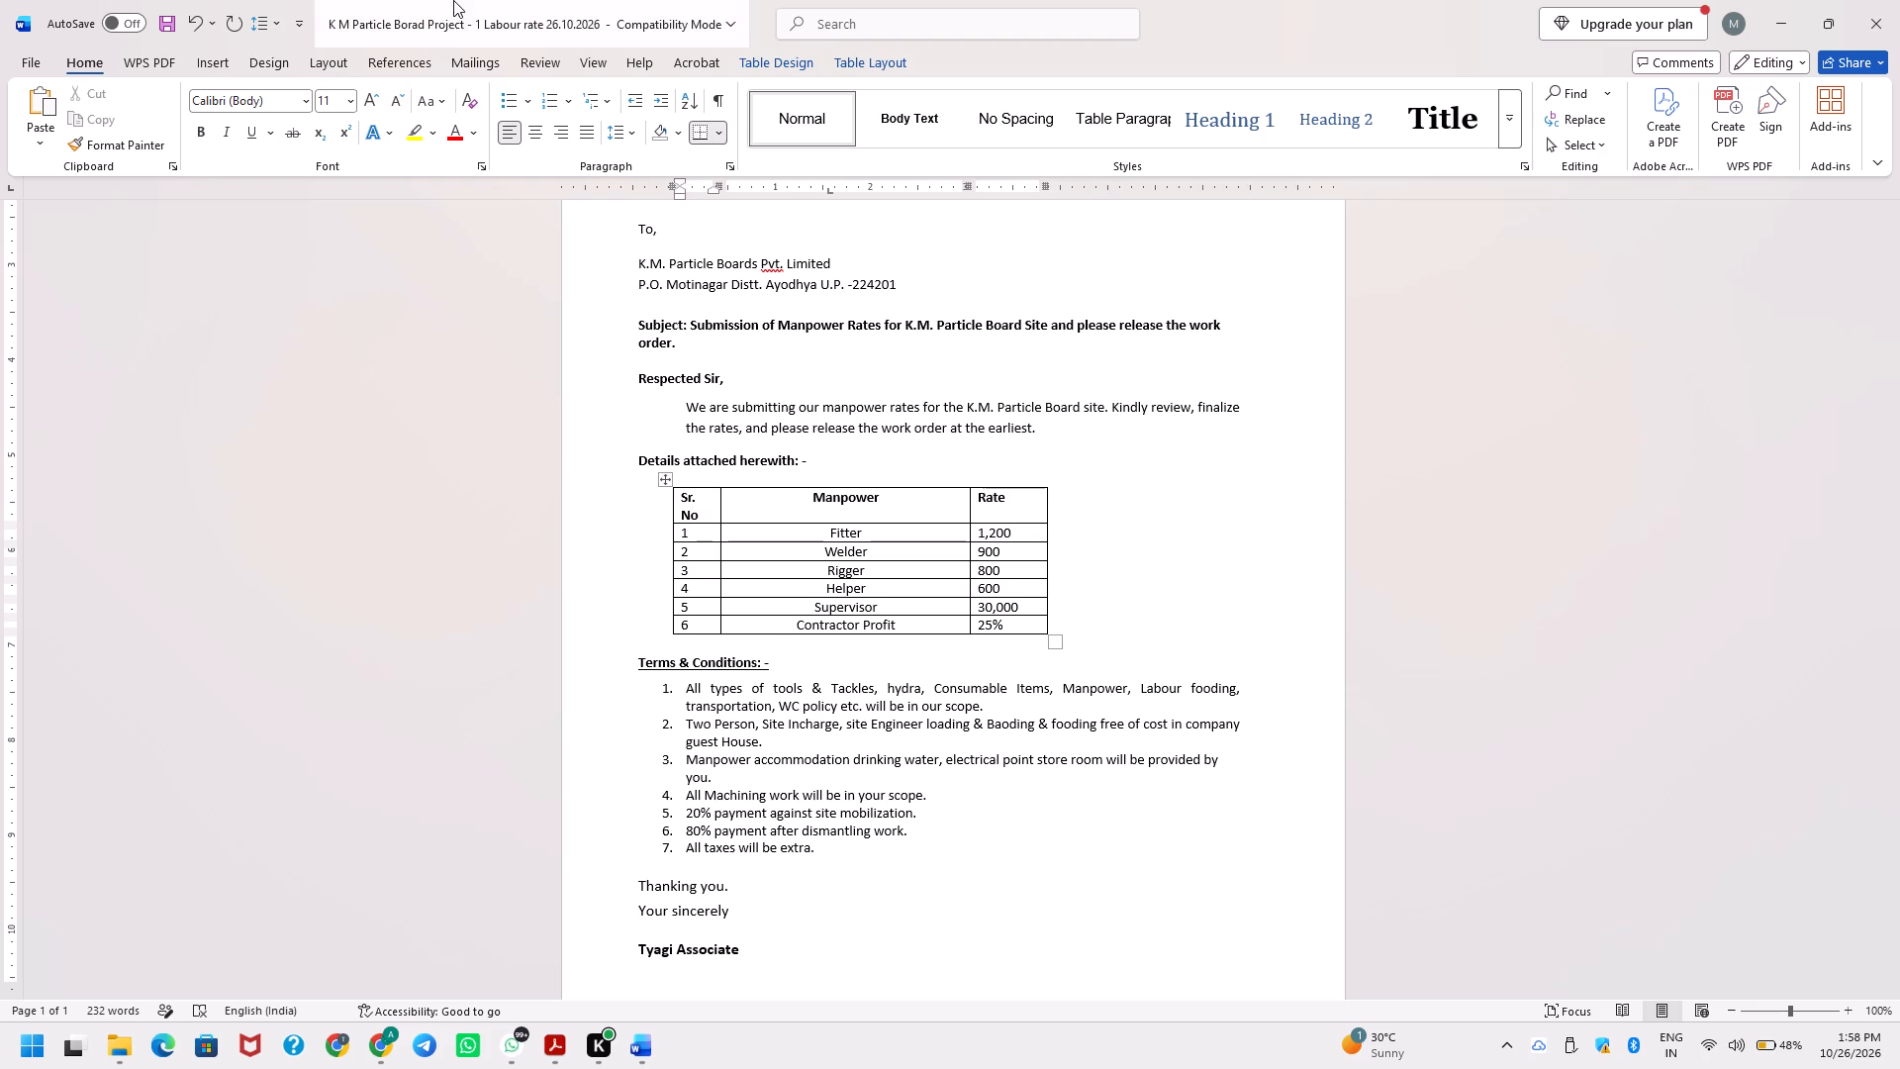
Shrink the blank line above Respected Sir to 7 pt, and also shrink those above the Subject and below To.
{"action": "left_click", "coordinate": [648, 366]}
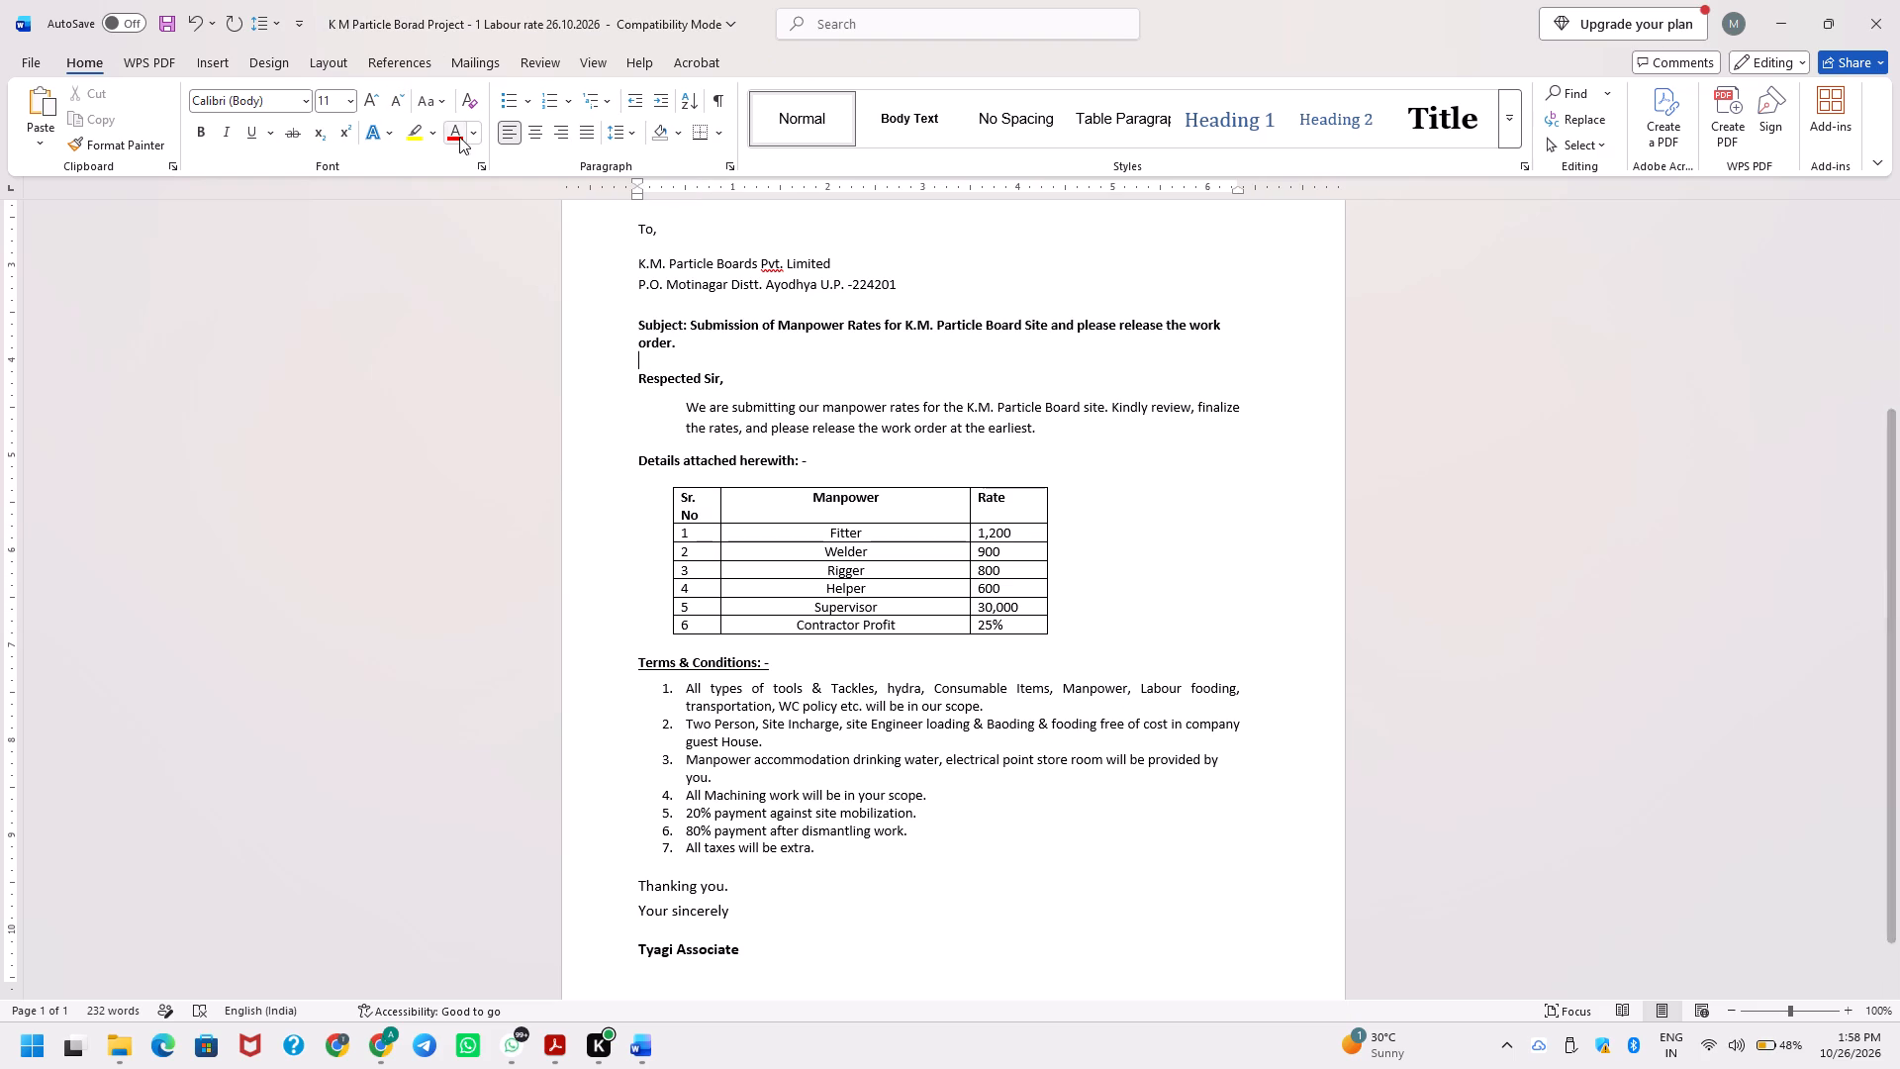
{"action": "left_click", "coordinate": [383, 105]}
{"action": "left_click", "coordinate": [393, 105]}
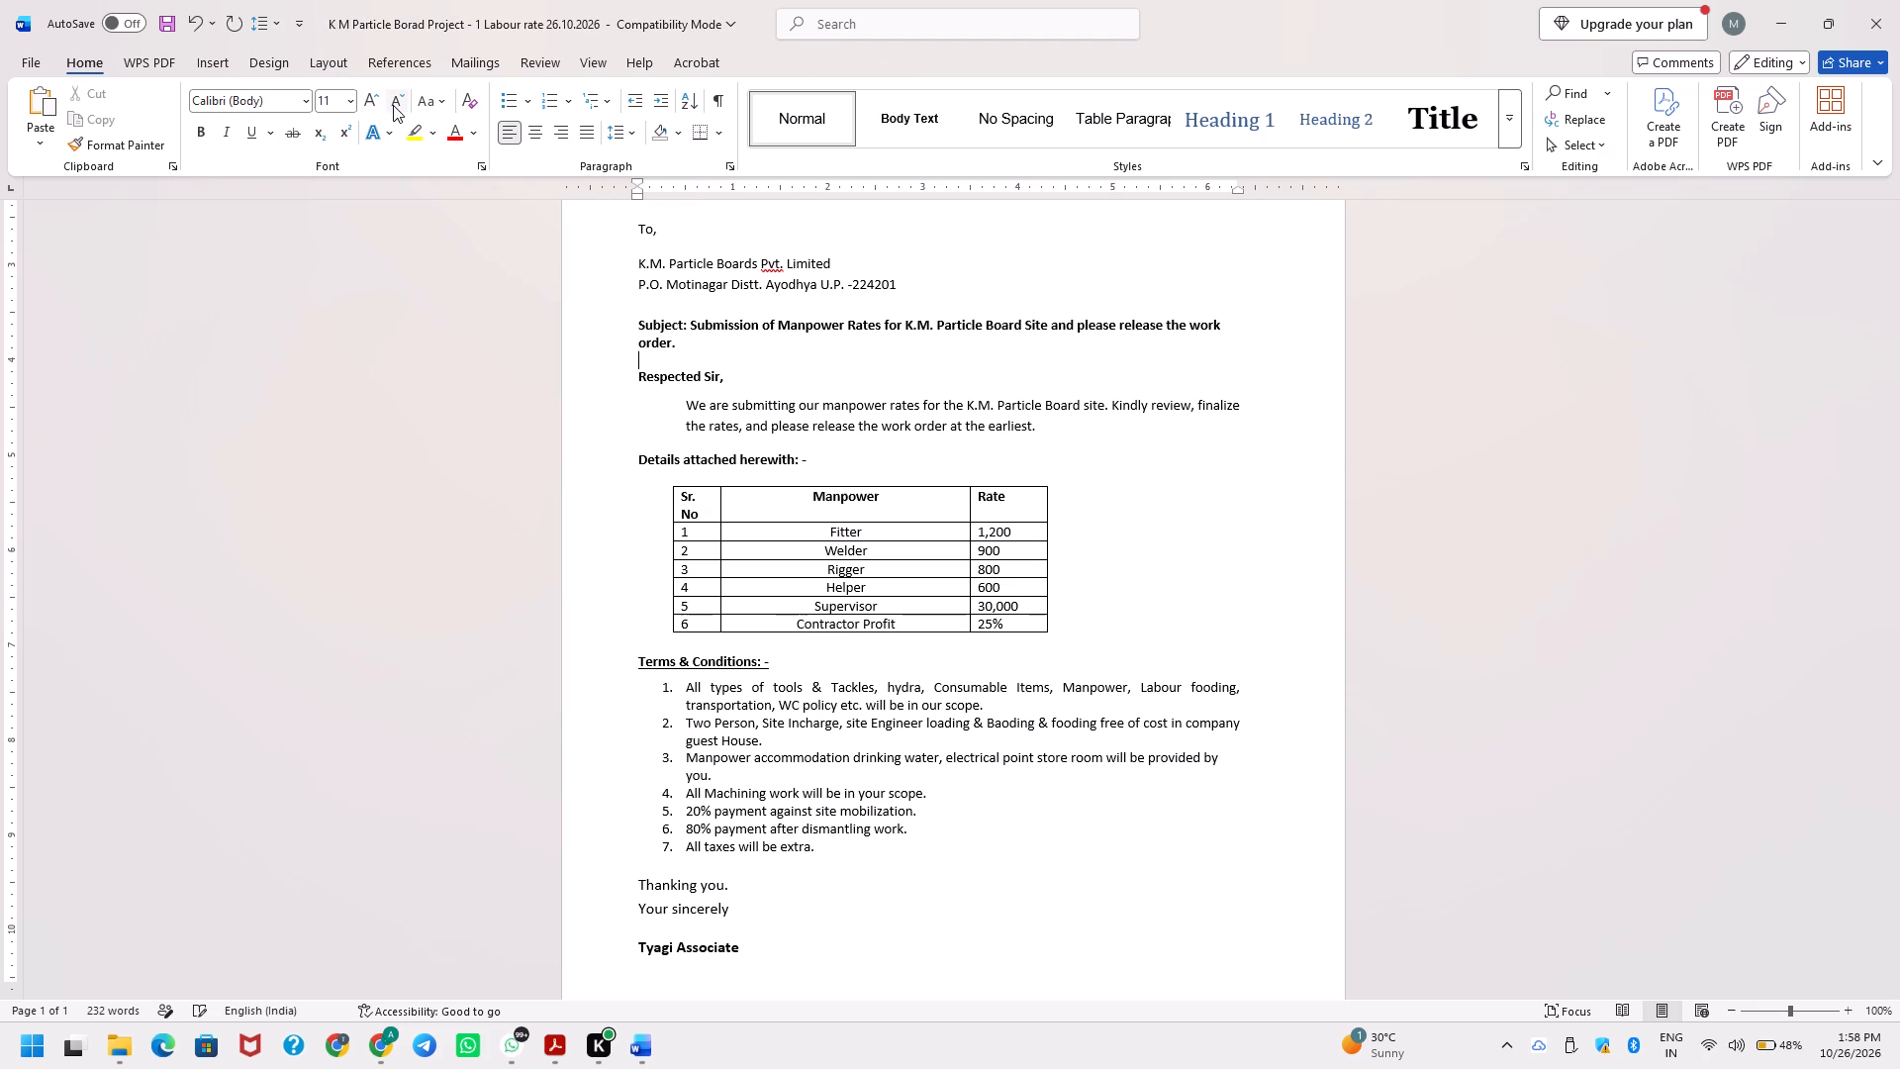
{"action": "left_click", "coordinate": [393, 105]}
{"action": "double_click", "coordinate": [393, 105]}
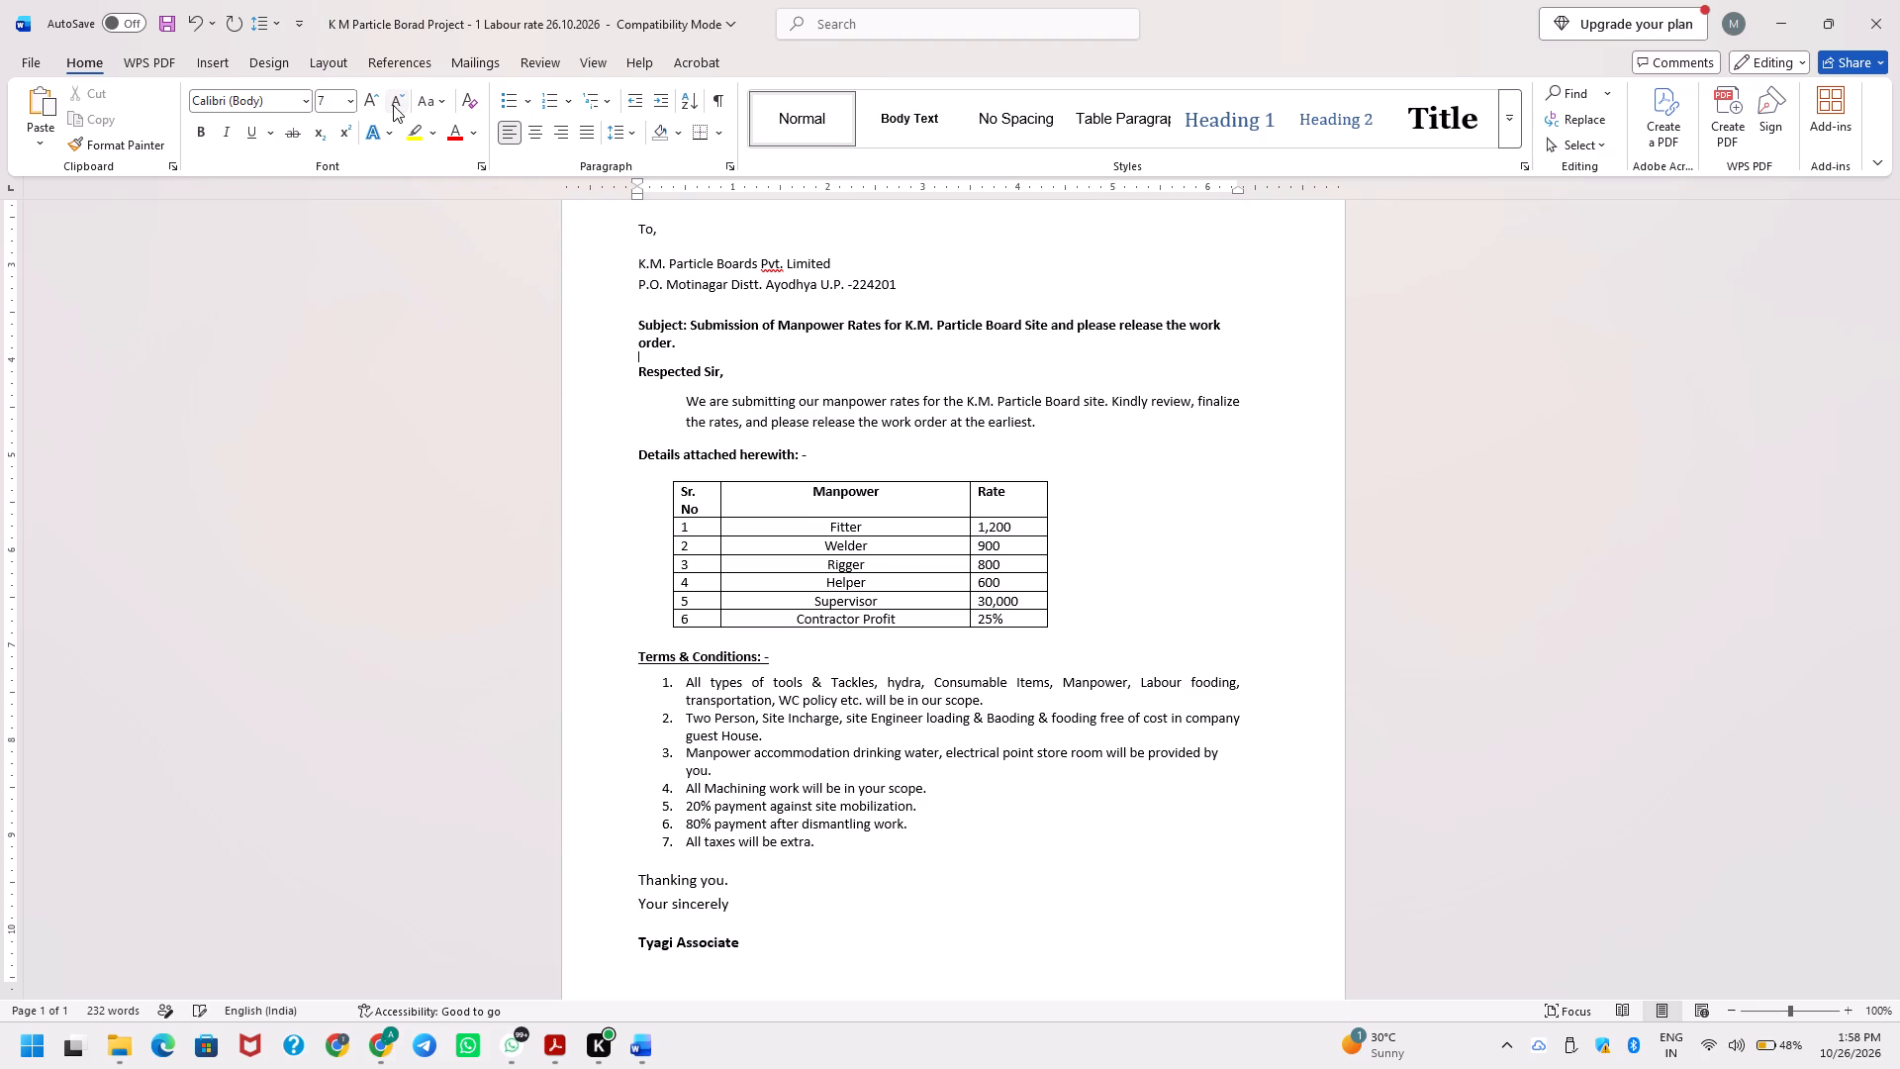
{"action": "key", "text": "Up"}
{"action": "key", "text": "Up"}
{"action": "key", "text": "Up"}
{"action": "triple_click", "coordinate": [393, 105]}
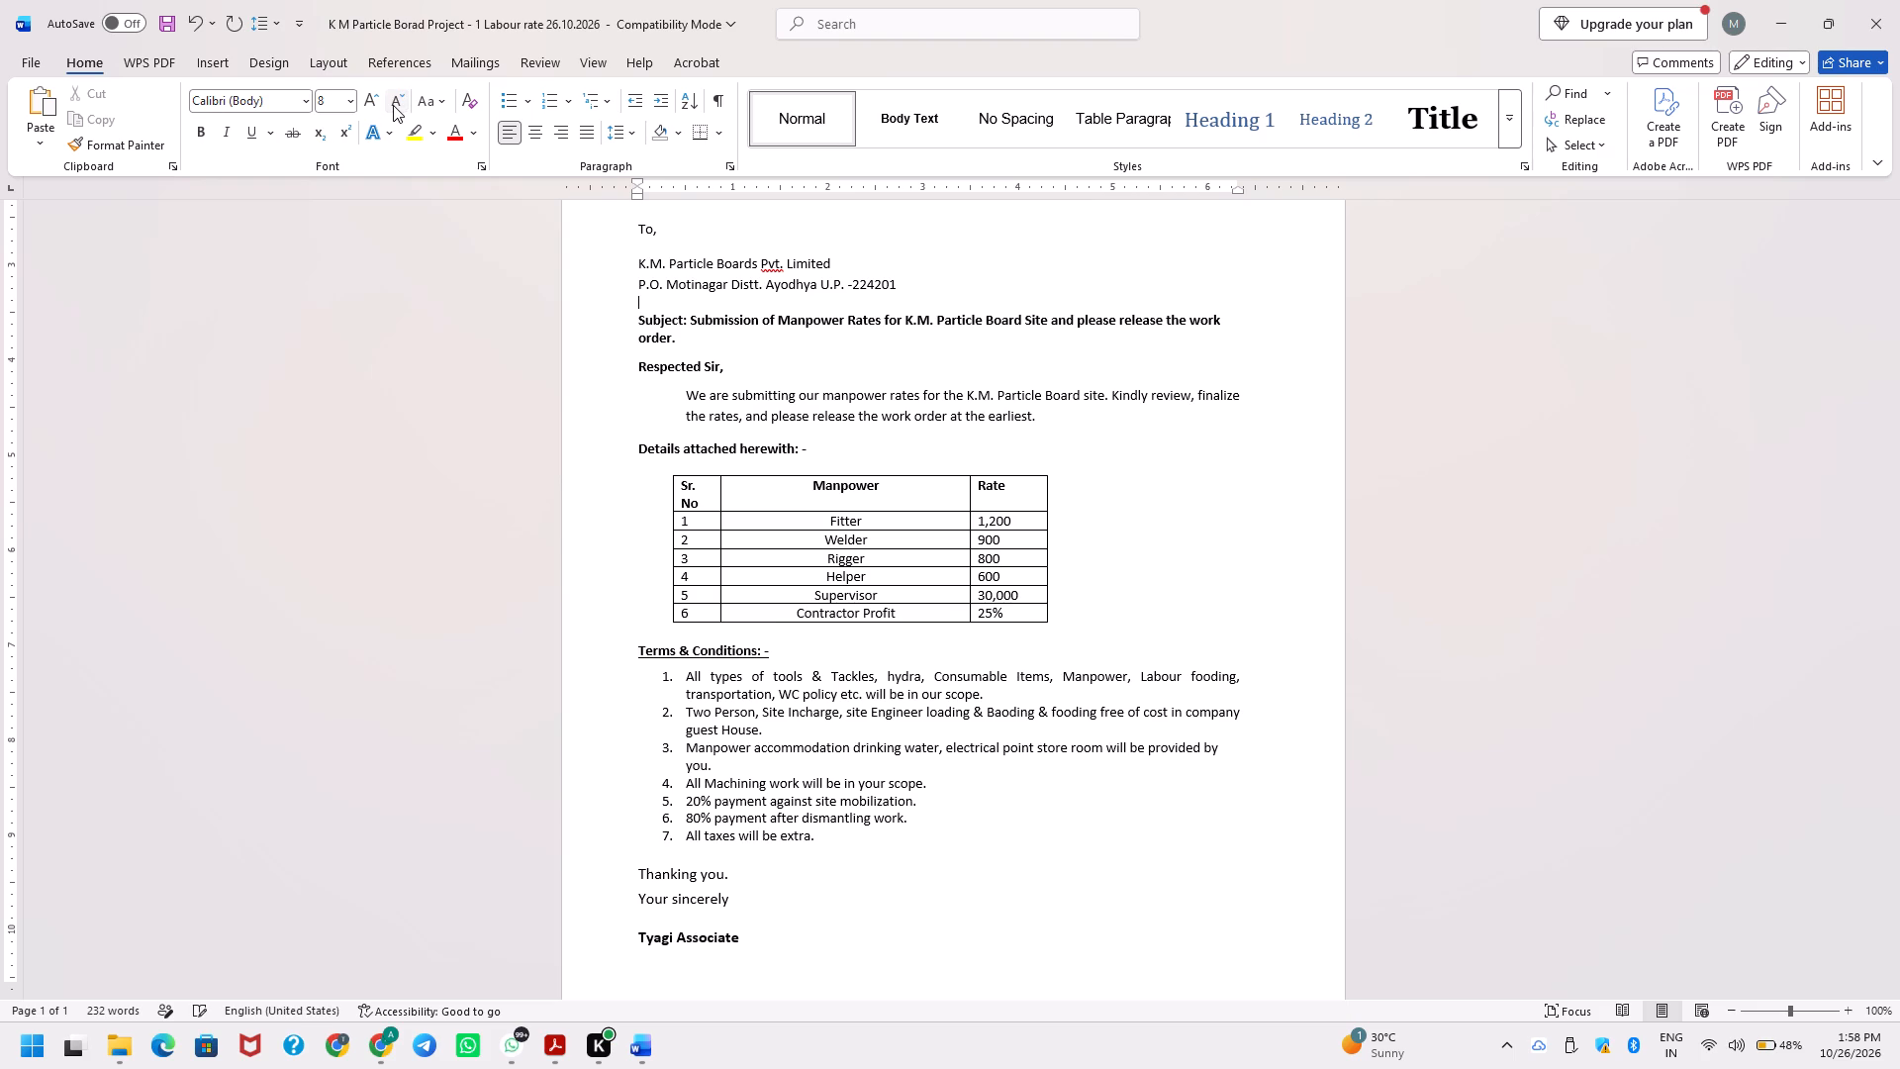
{"action": "double_click", "coordinate": [393, 105]}
{"action": "key", "text": "Up"}
{"action": "key", "text": "Up"}
{"action": "key", "text": "Up"}
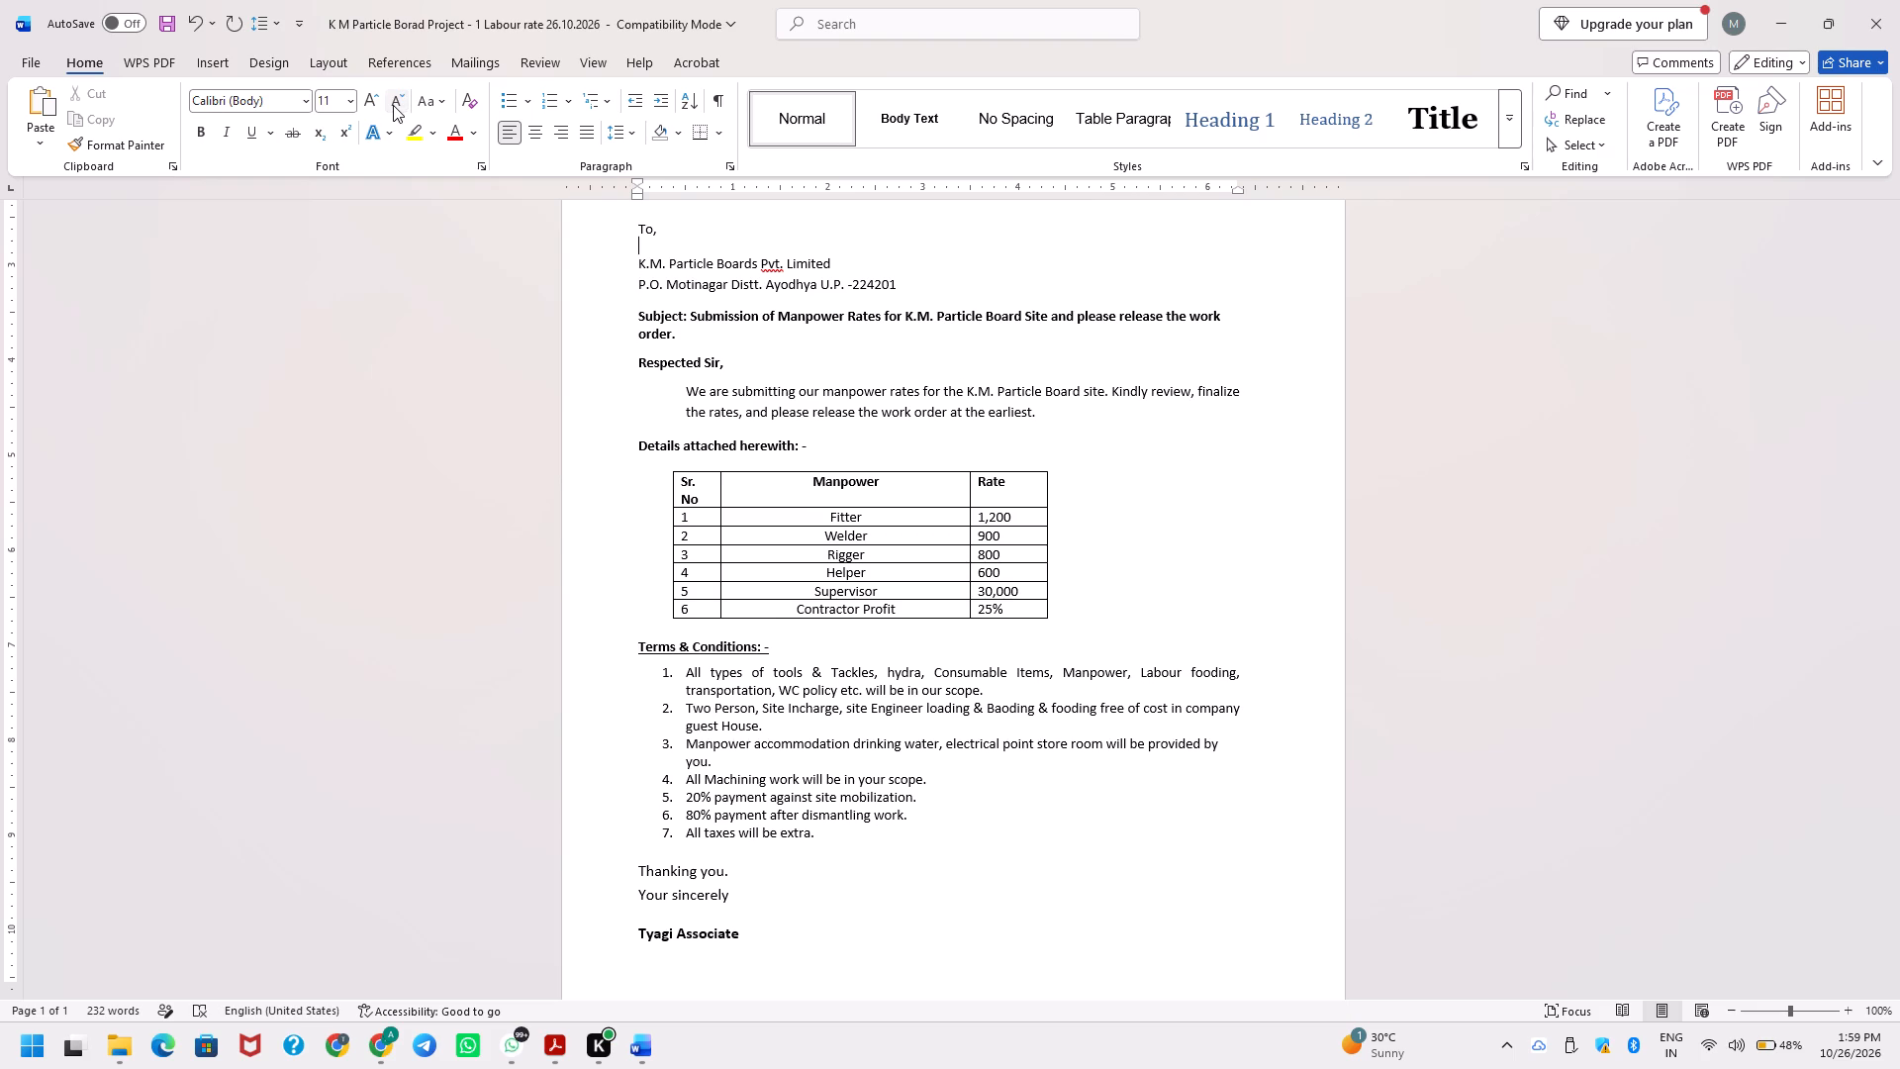
{"action": "left_click", "coordinate": [393, 105]}
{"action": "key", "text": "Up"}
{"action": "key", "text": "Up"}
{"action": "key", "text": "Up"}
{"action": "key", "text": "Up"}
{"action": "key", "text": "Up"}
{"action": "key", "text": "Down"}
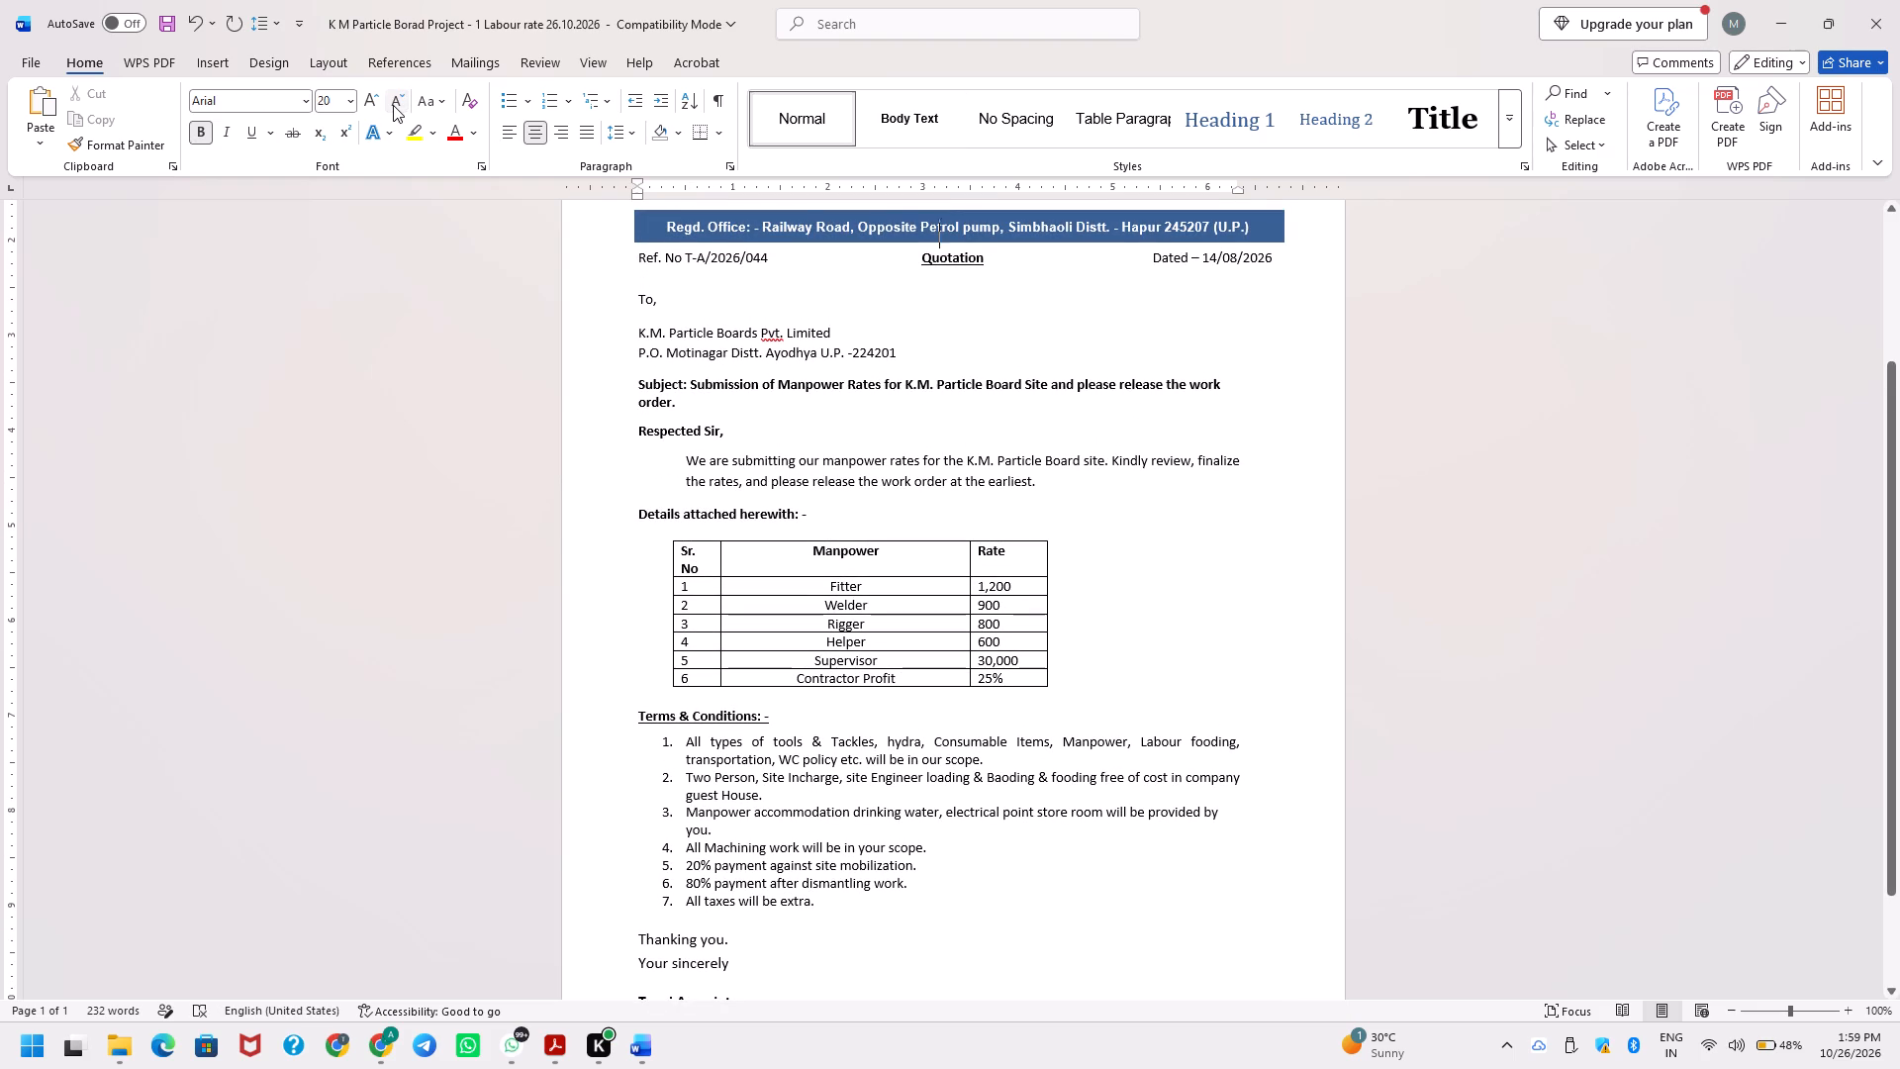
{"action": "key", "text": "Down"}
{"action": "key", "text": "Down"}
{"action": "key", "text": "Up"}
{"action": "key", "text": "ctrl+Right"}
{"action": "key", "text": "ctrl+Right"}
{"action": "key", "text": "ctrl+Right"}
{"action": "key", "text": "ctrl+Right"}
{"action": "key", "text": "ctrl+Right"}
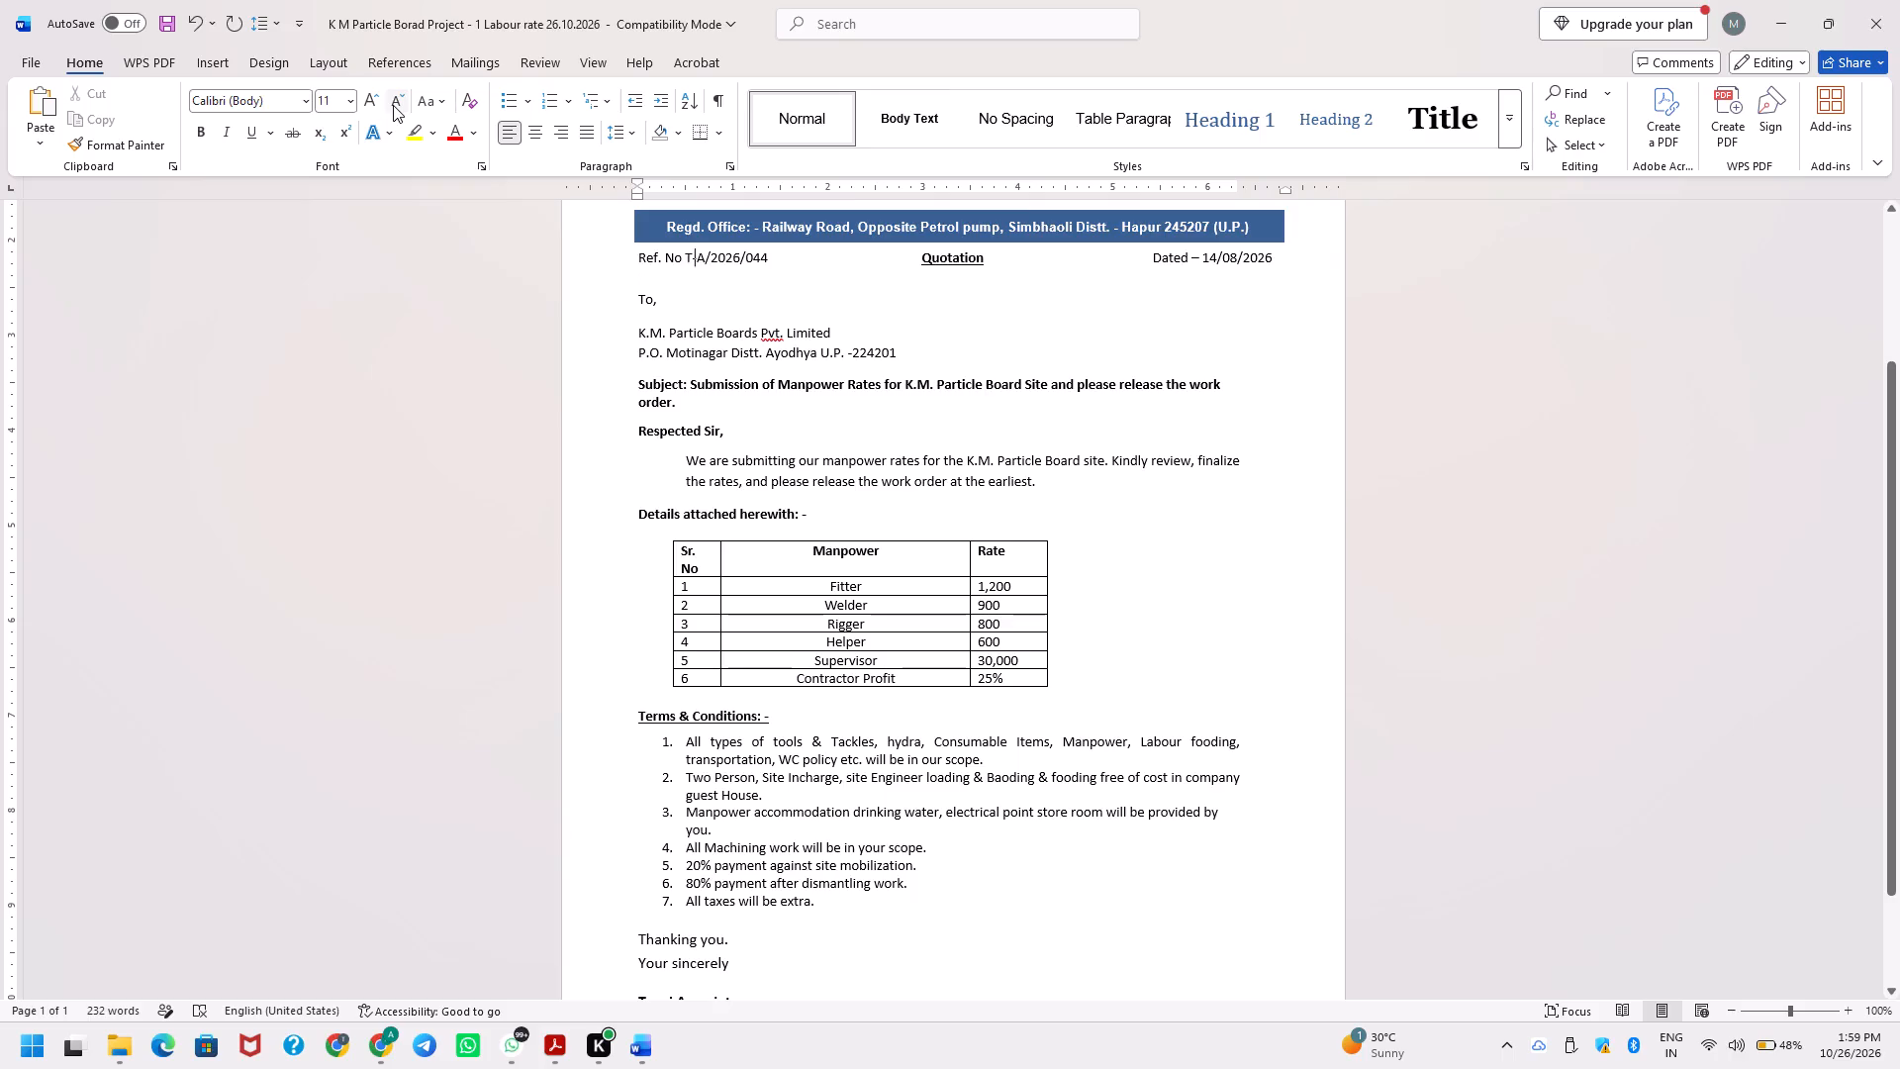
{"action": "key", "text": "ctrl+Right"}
Add one more blank line between Your sincerely and the Tyagi Associate signature.
{"action": "scroll", "coordinate": [636, 238], "scroll_direction": "down", "scroll_amount": 5}
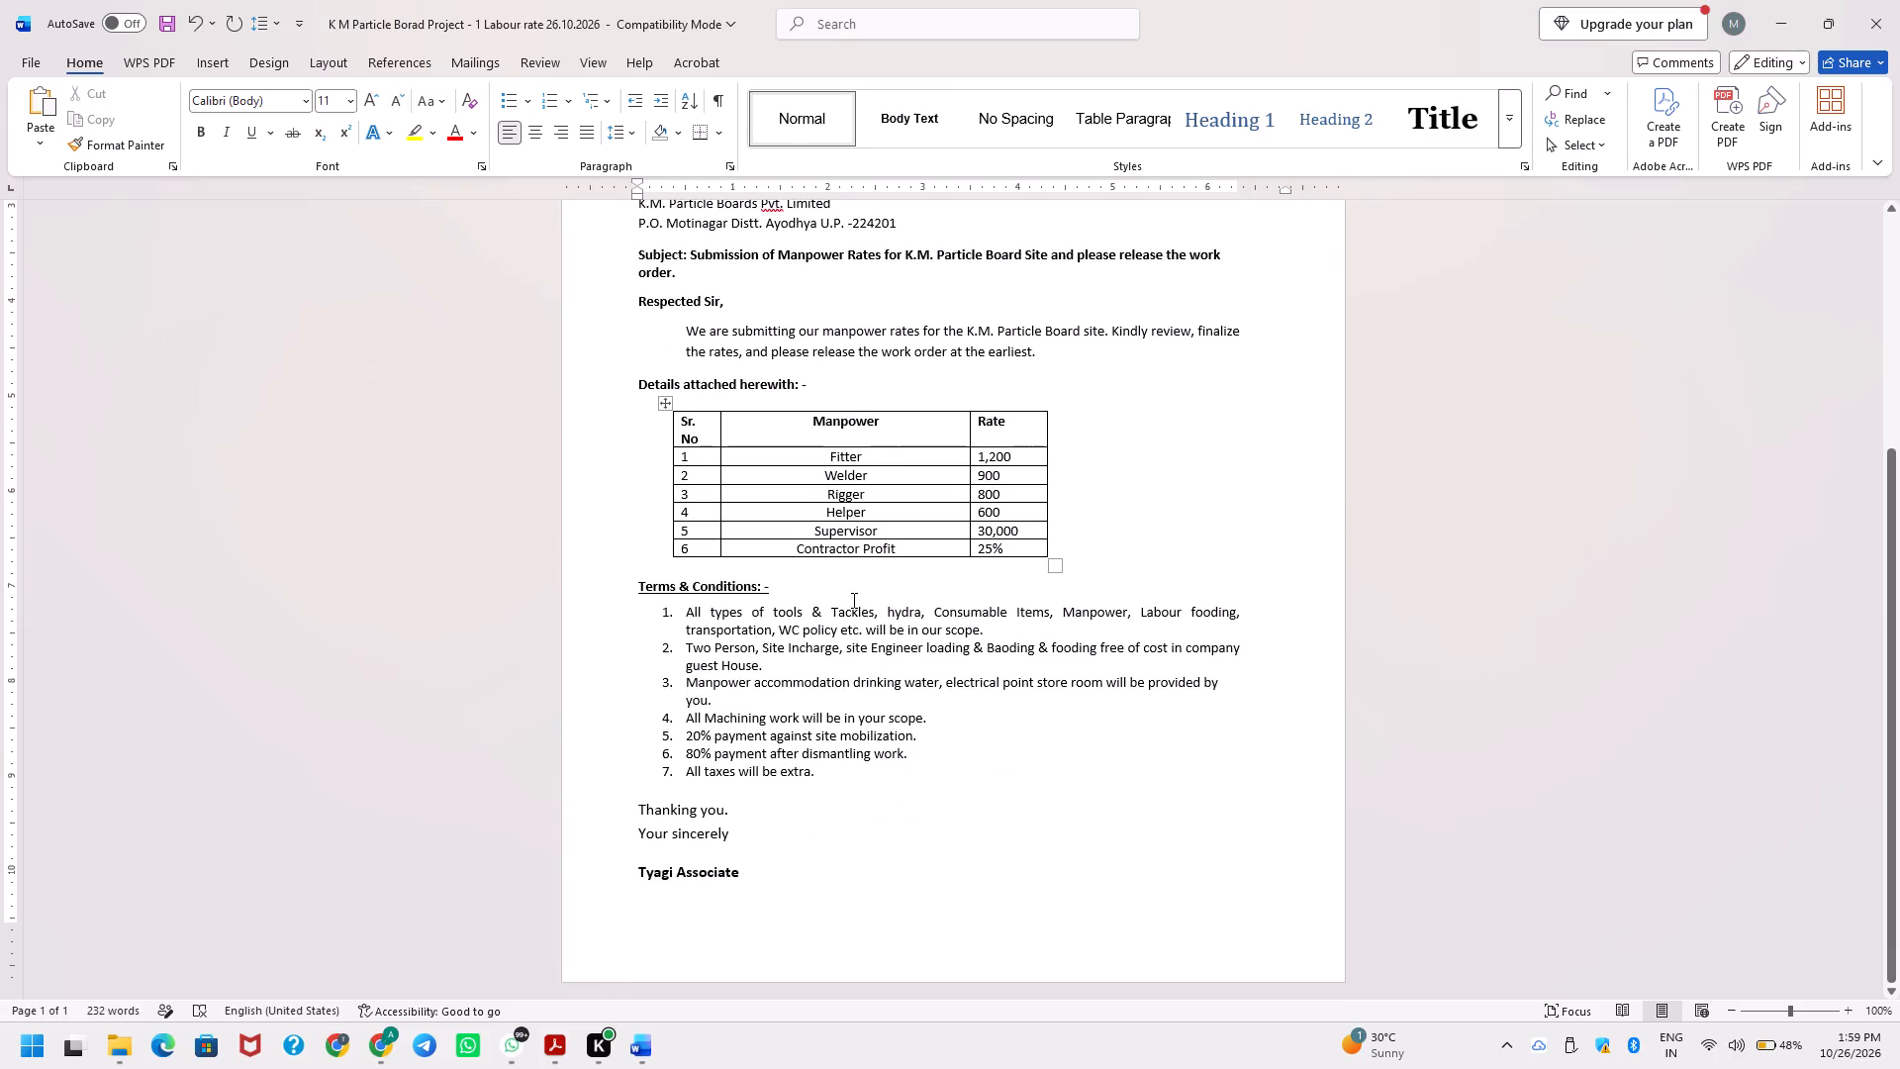
{"action": "left_click", "coordinate": [703, 857]}
{"action": "key", "text": "Return"}
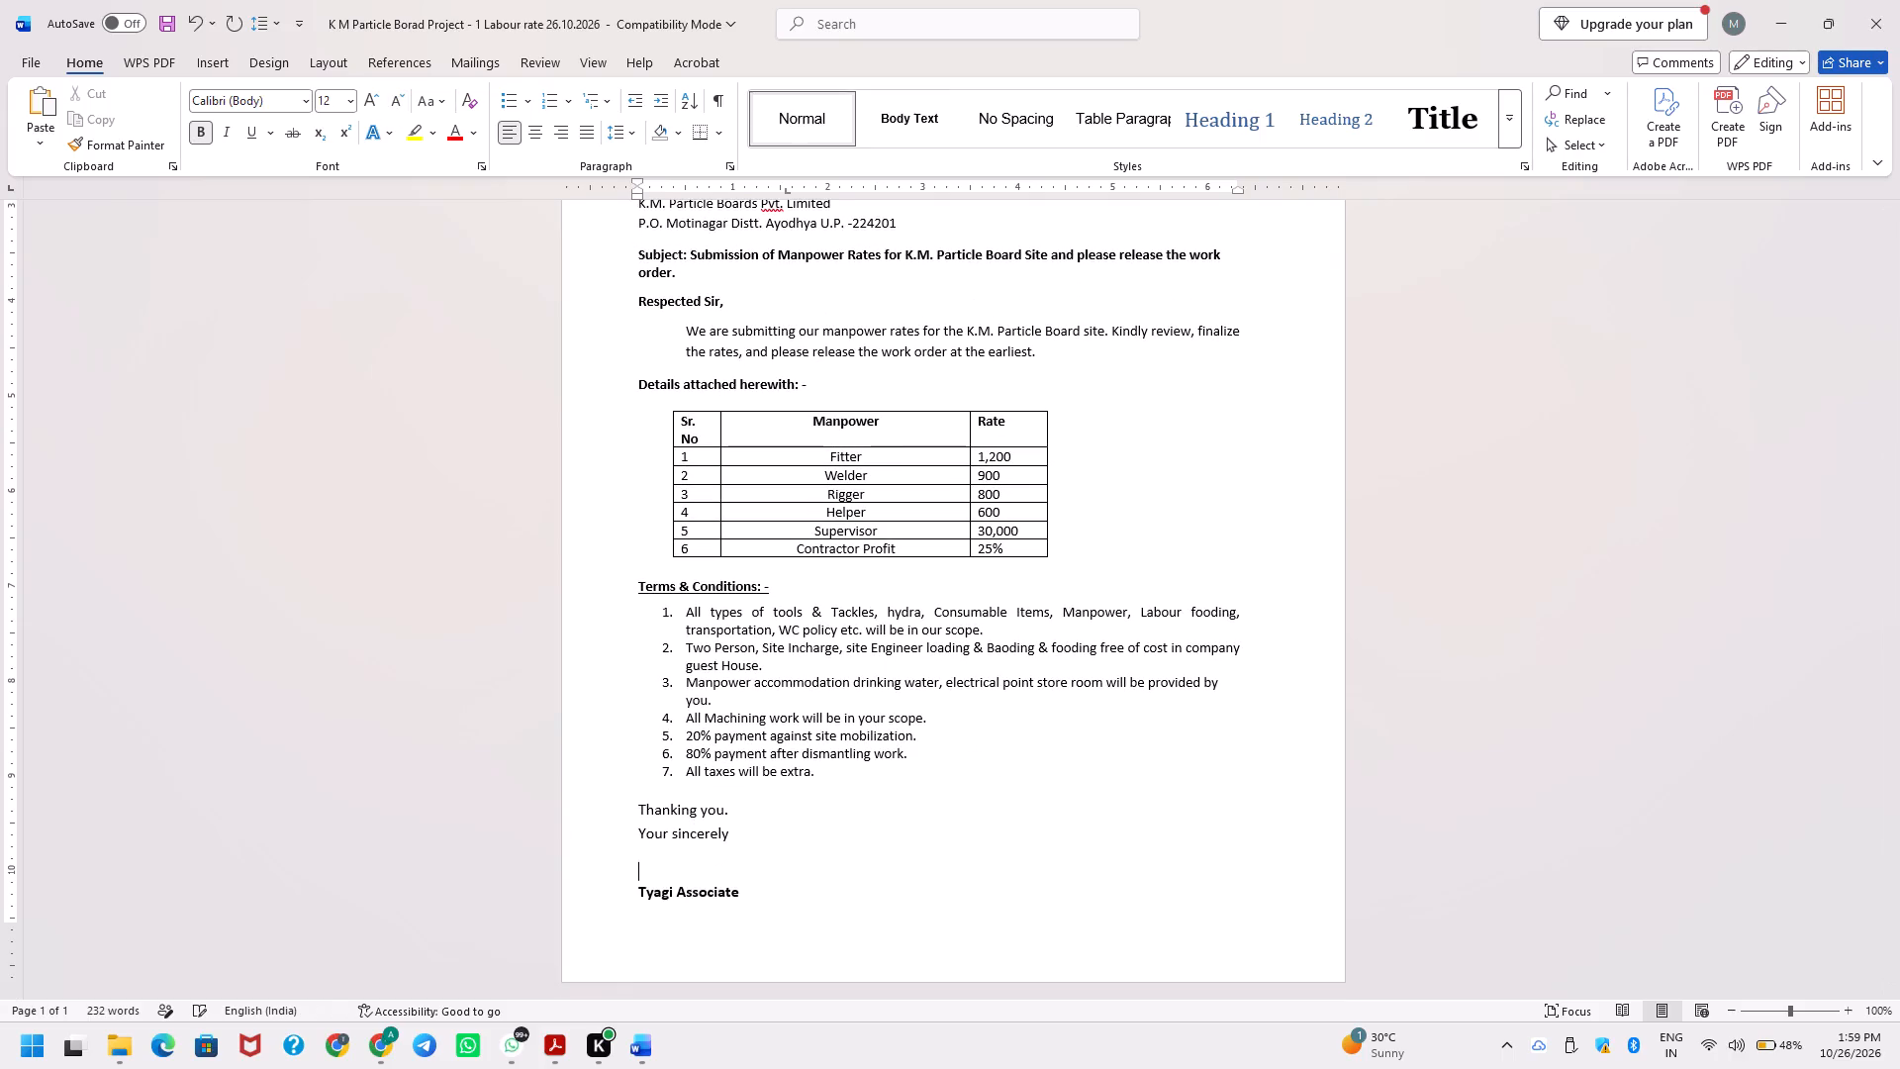
{"action": "key", "text": "Return"}
{"action": "key", "text": "BackSpace"}
Change the quotation date in the letter's header line to 26/10/2026 and save the document.
{"action": "scroll", "coordinate": [975, 752], "scroll_direction": "up", "scroll_amount": 2}
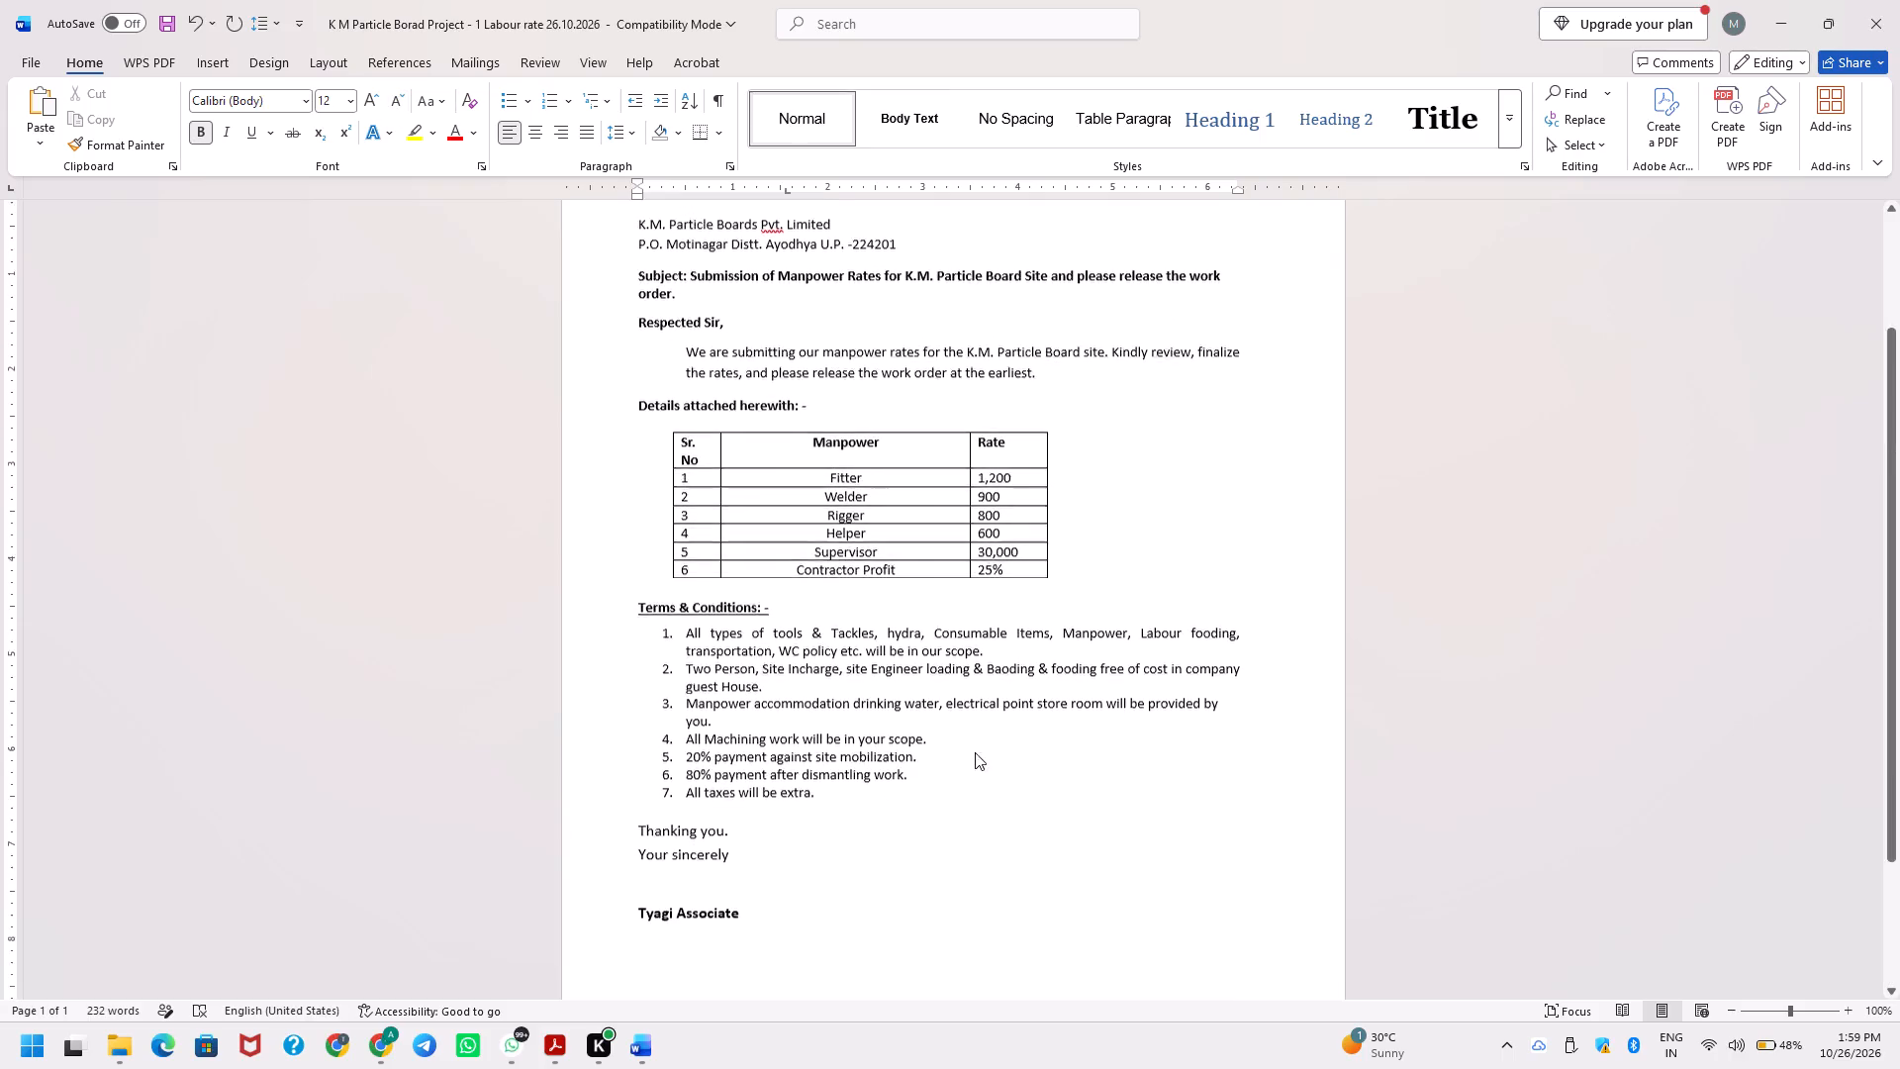
{"action": "scroll", "coordinate": [975, 752], "scroll_direction": "up", "scroll_amount": 1}
{"action": "left_click", "coordinate": [1201, 474]}
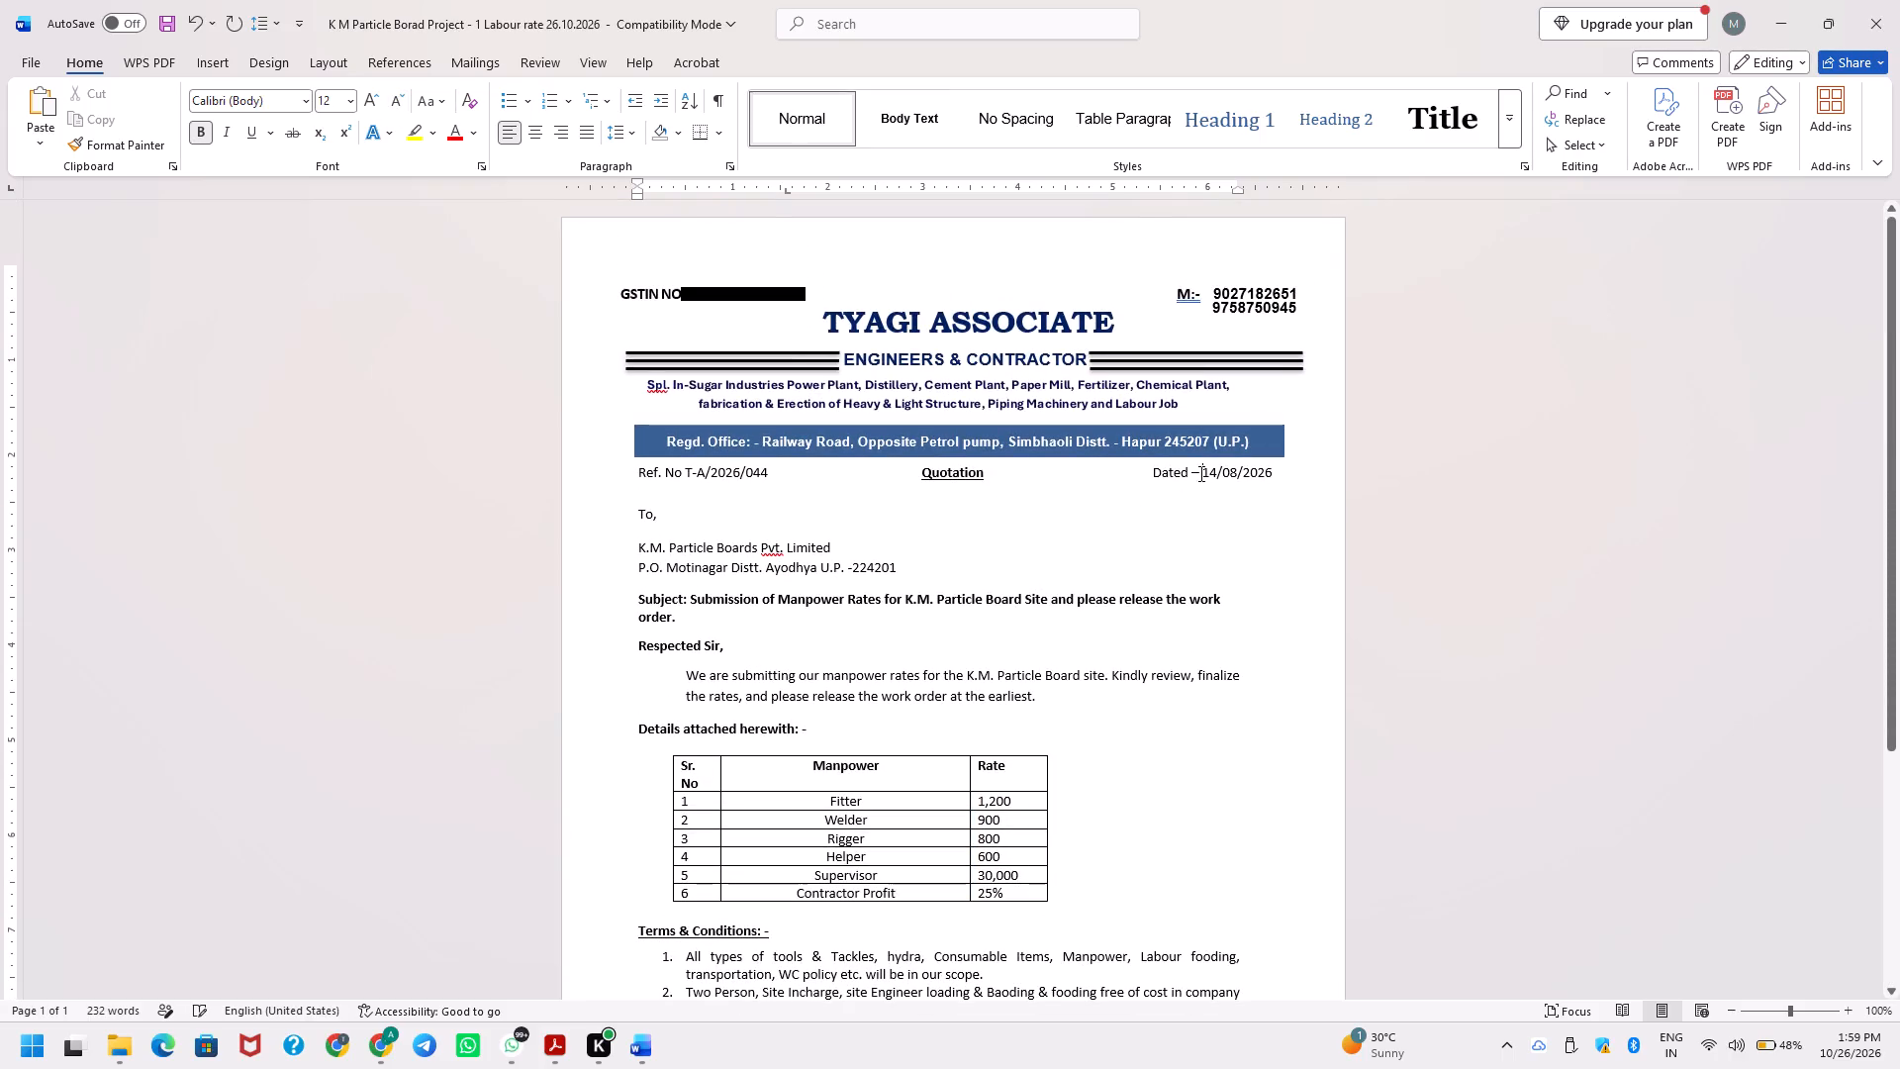
{"action": "key", "text": "shift+Right"}
{"action": "key", "text": "shift+Right"}
{"action": "type", "text": "26"}
{"action": "key", "text": "Right"}
{"action": "key", "text": "Right"}
{"action": "key", "text": "Left"}
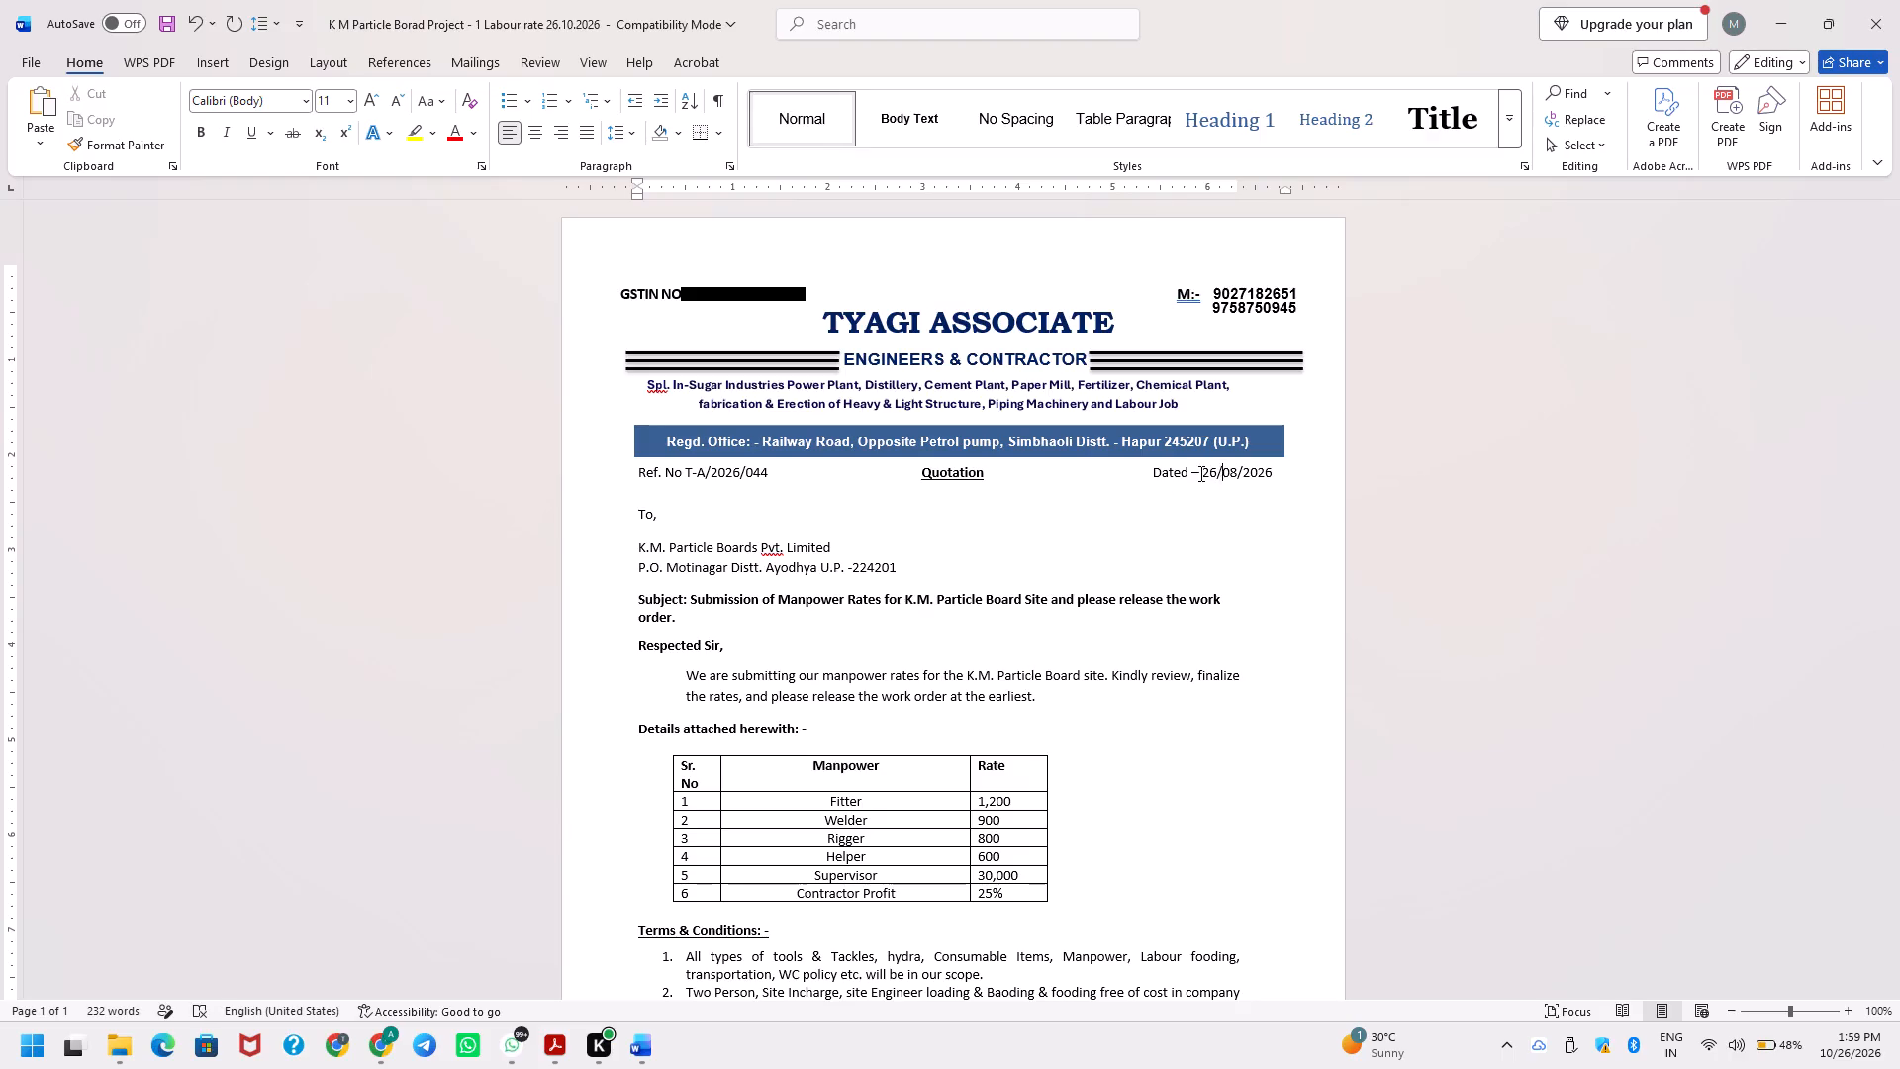
{"action": "key", "text": "shift+Right"}
{"action": "key", "text": "shift+Right"}
{"action": "type", "text": "10"}
{"action": "key", "text": "ctrl+s"}
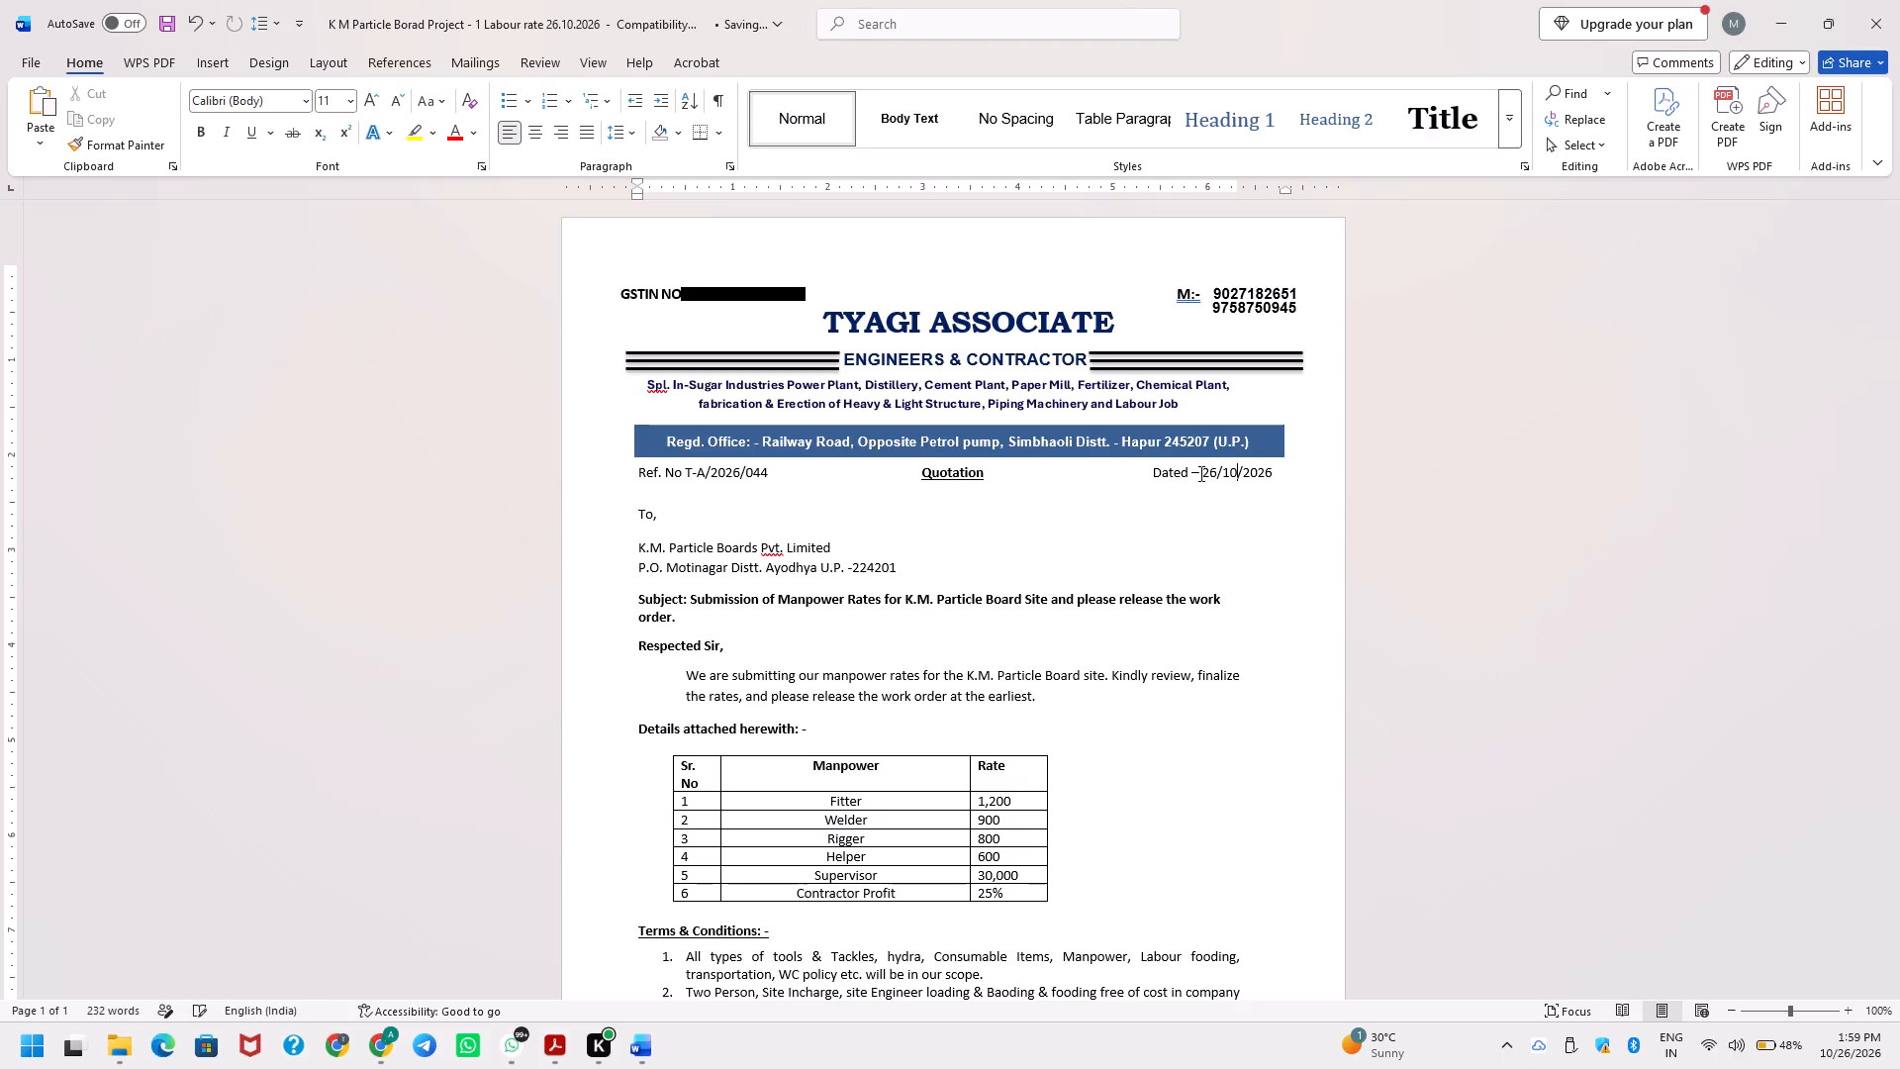
Switch to the Tyagi Associate folder in File Explorer and open NR INFRACON Quotation 15.10.2026 Q-1 to check its reference number.
{"action": "key", "text": "ctrl+Left"}
{"action": "key", "text": "ctrl+Left"}
{"action": "key", "text": "ctrl+Left"}
{"action": "key", "text": "ctrl+Left"}
{"action": "key", "text": "ctrl+Left"}
{"action": "key", "text": "ctrl+Left"}
{"action": "key", "text": "ctrl+Left"}
{"action": "key", "text": "ctrl+Left"}
{"action": "key", "text": "ctrl+Left"}
{"action": "key", "text": "ctrl+Left"}
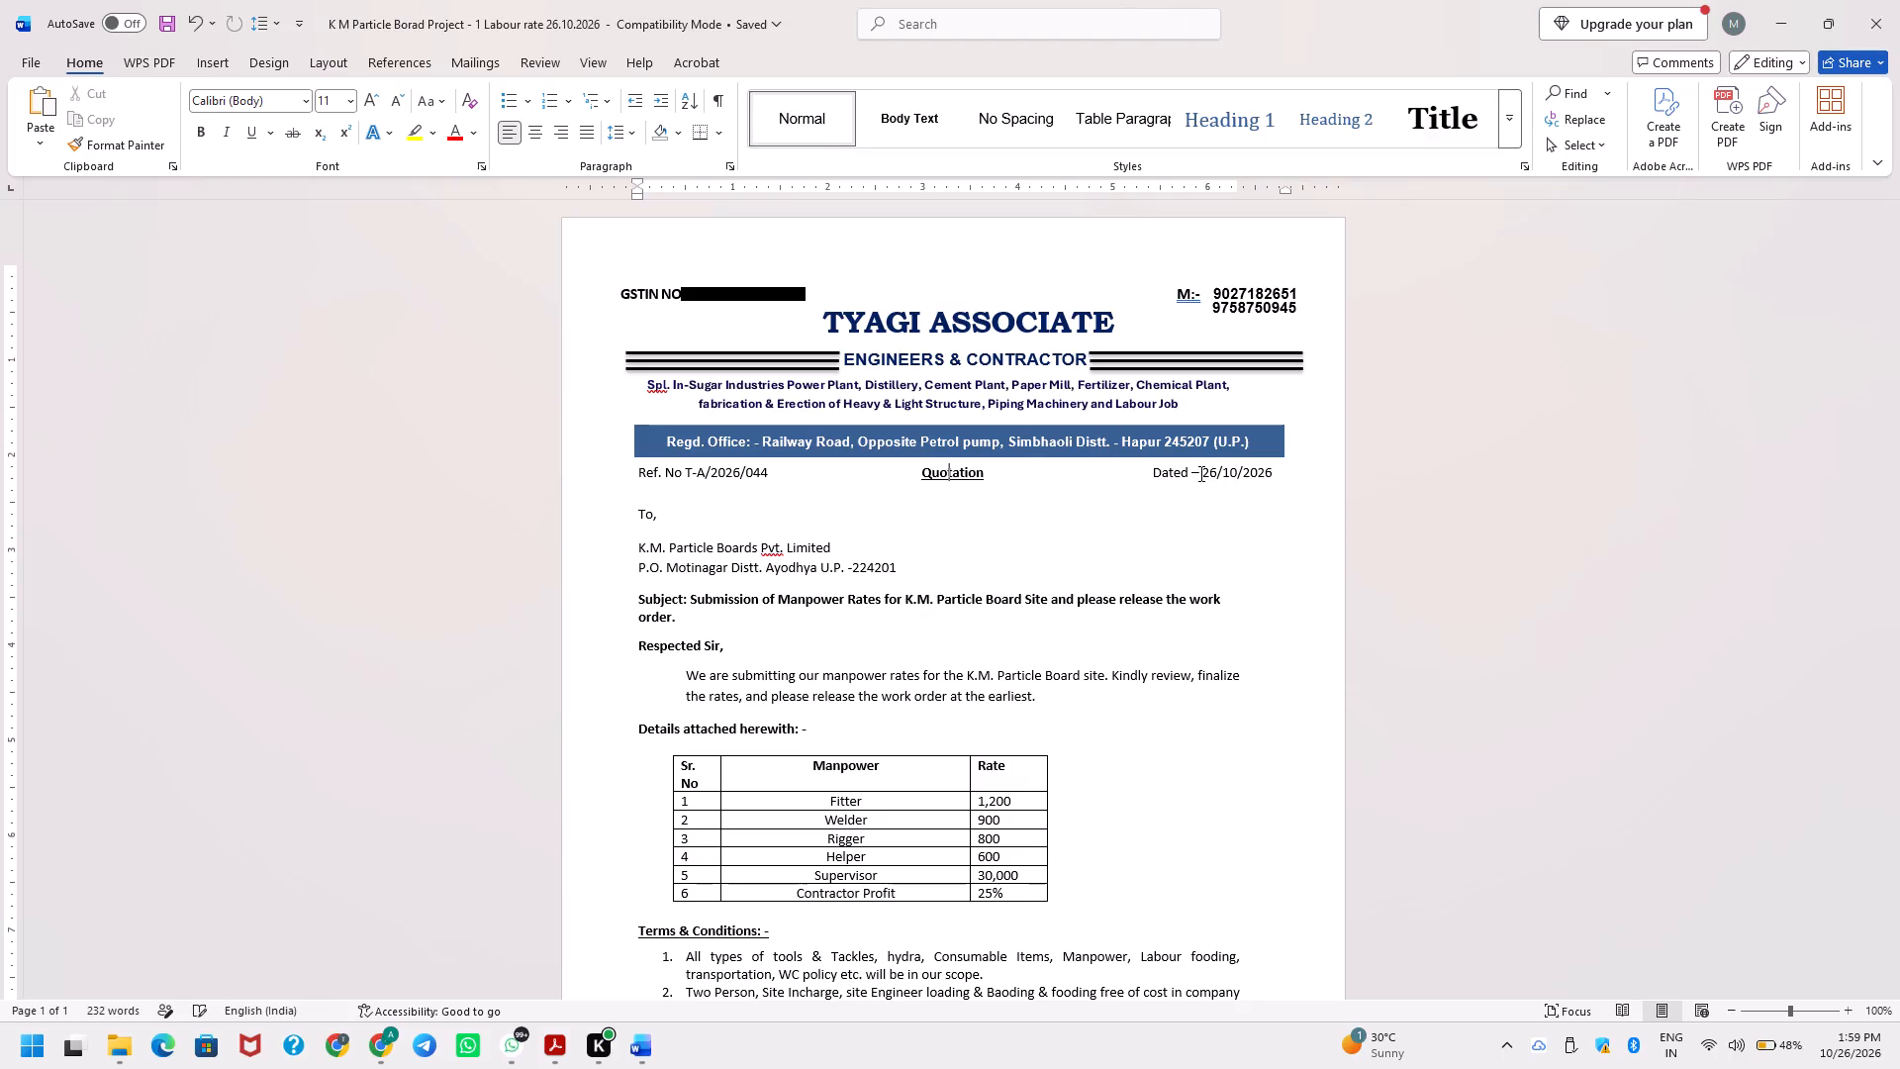
{"action": "key", "text": "ctrl+Left"}
{"action": "key", "text": "ctrl+Left"}
{"action": "key", "text": "ctrl+Left"}
{"action": "key", "text": "ctrl+Left"}
{"action": "key", "text": "alt+Tab"}
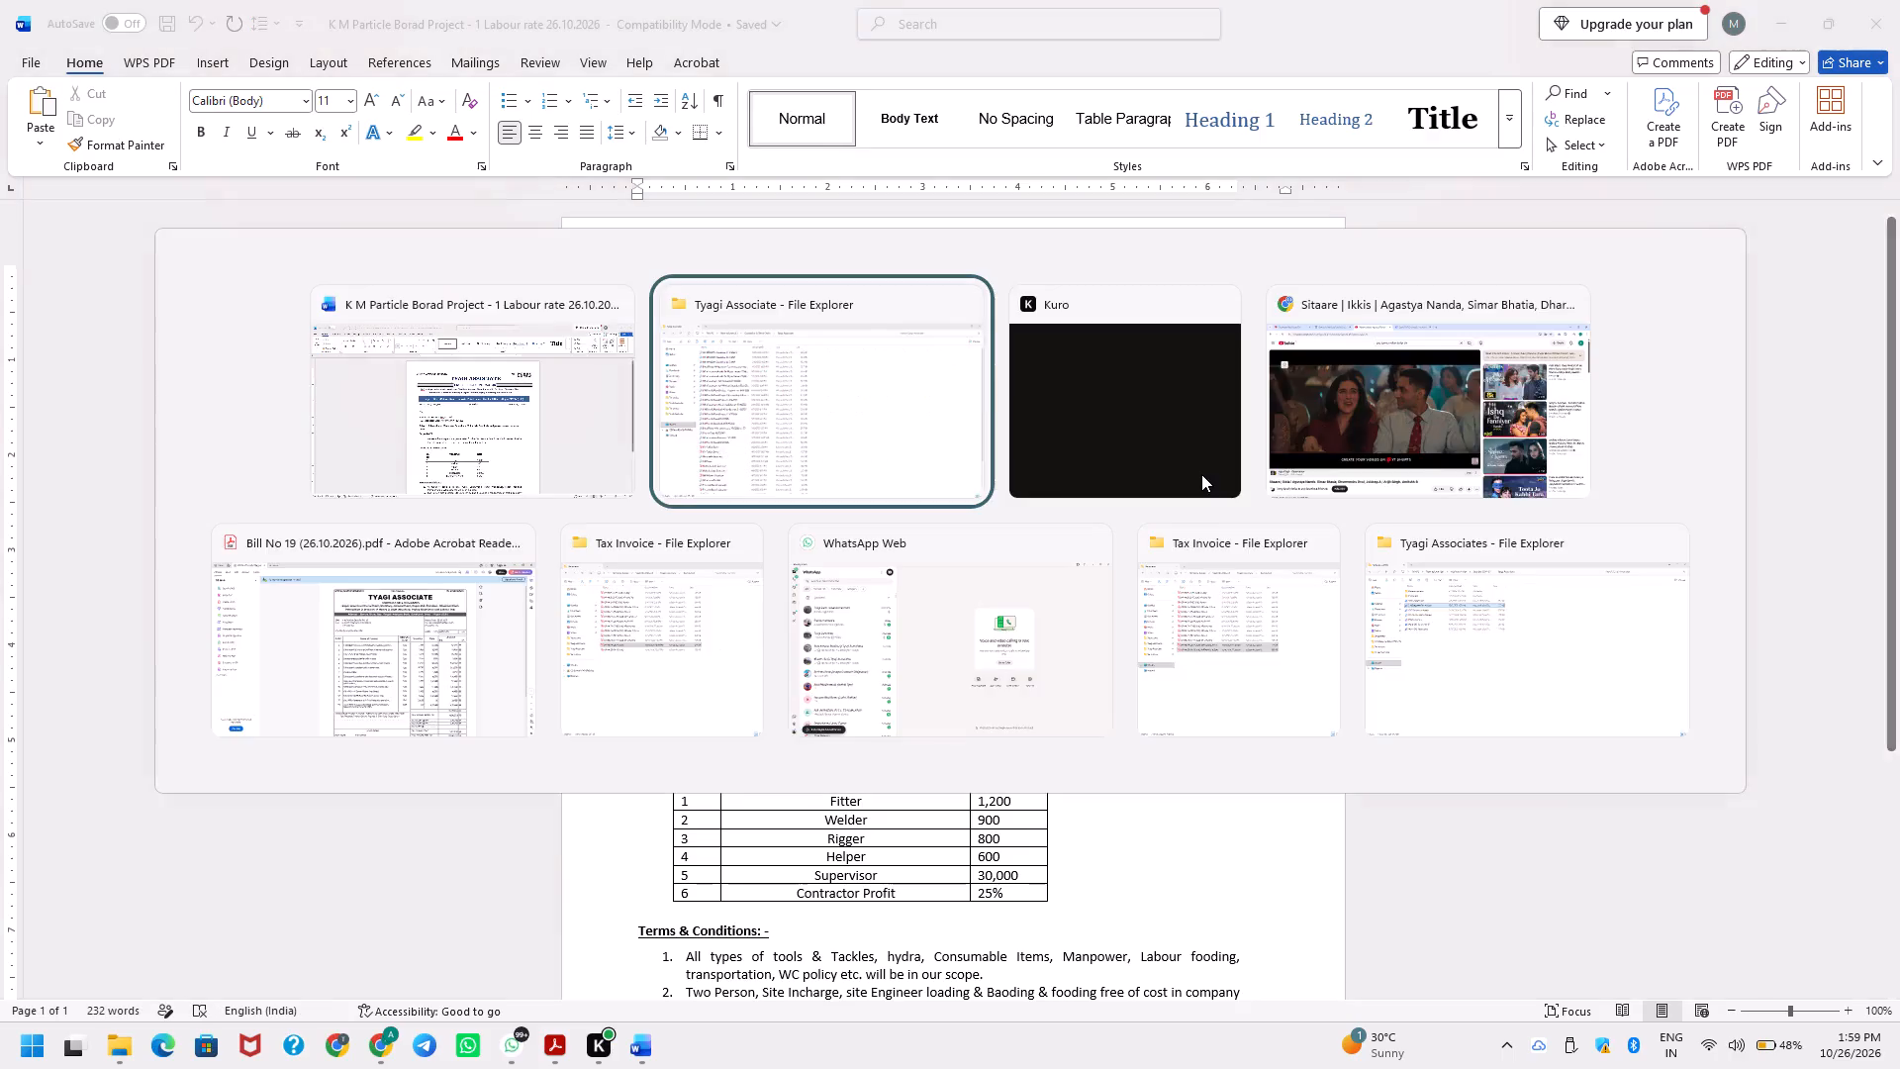
{"action": "key", "text": "End"}
{"action": "key", "text": "Home"}
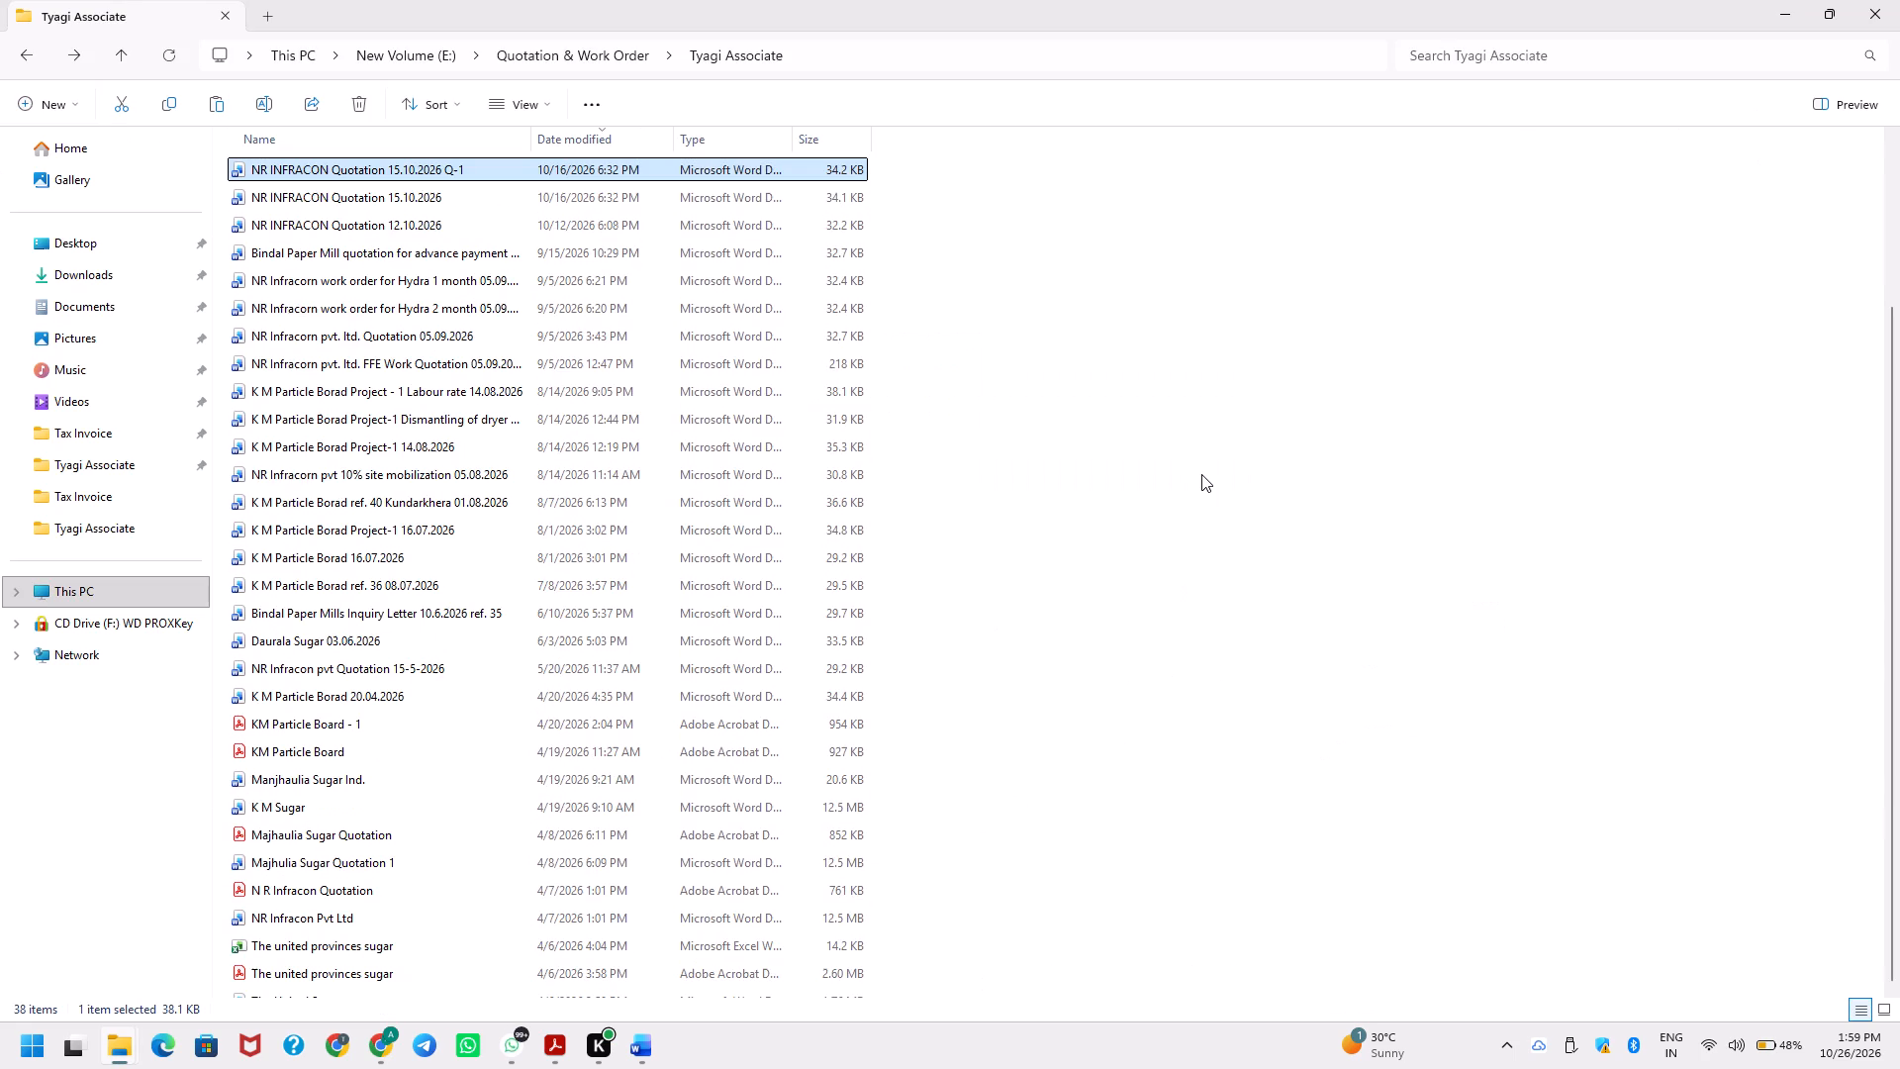
{"action": "key", "text": "Return"}
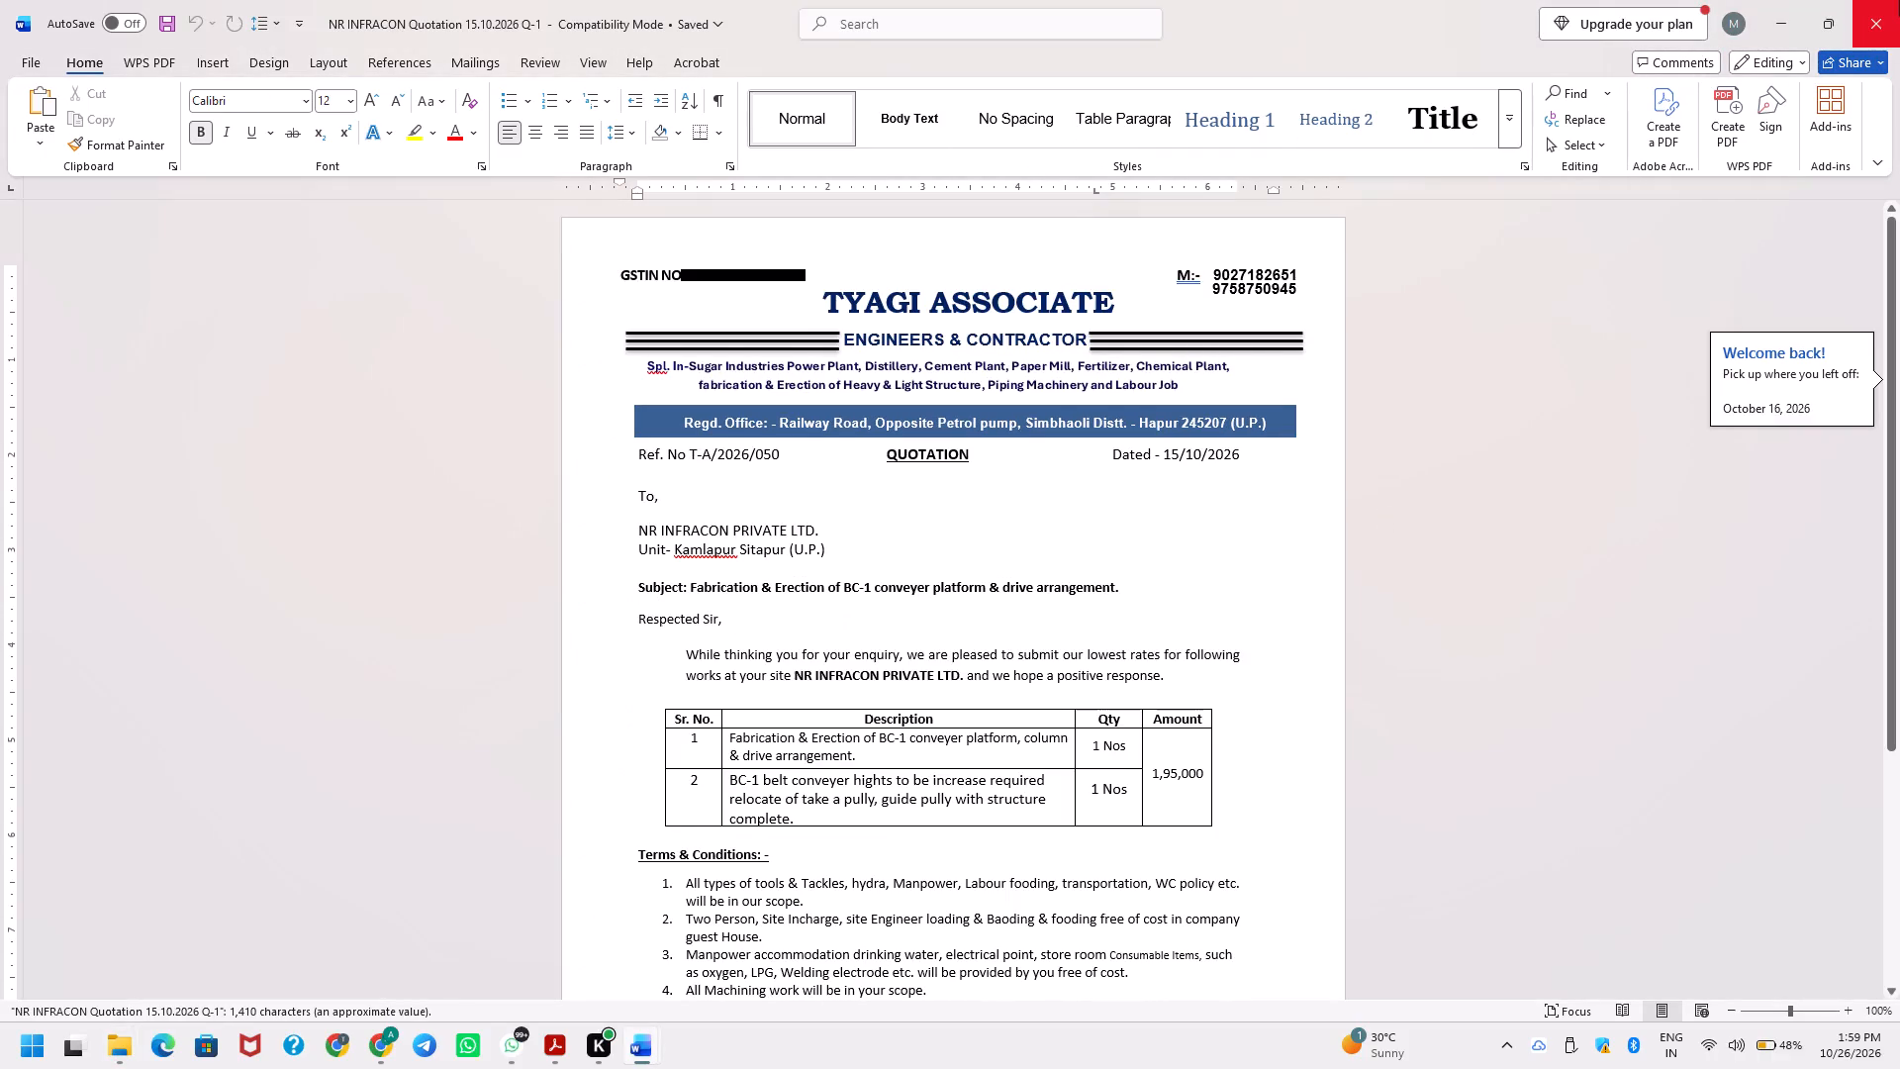
Close the NR INFRACON quotation, then change the K.M. Particle Boards letter's reference number to T-A/2026/051 and save the document.
{"action": "left_click", "coordinate": [1899, 0]}
{"action": "key", "text": "shift+Left"}
{"action": "key", "text": "shift+Left"}
{"action": "type", "text": "51"}
{"action": "key", "text": "ctrl+s"}
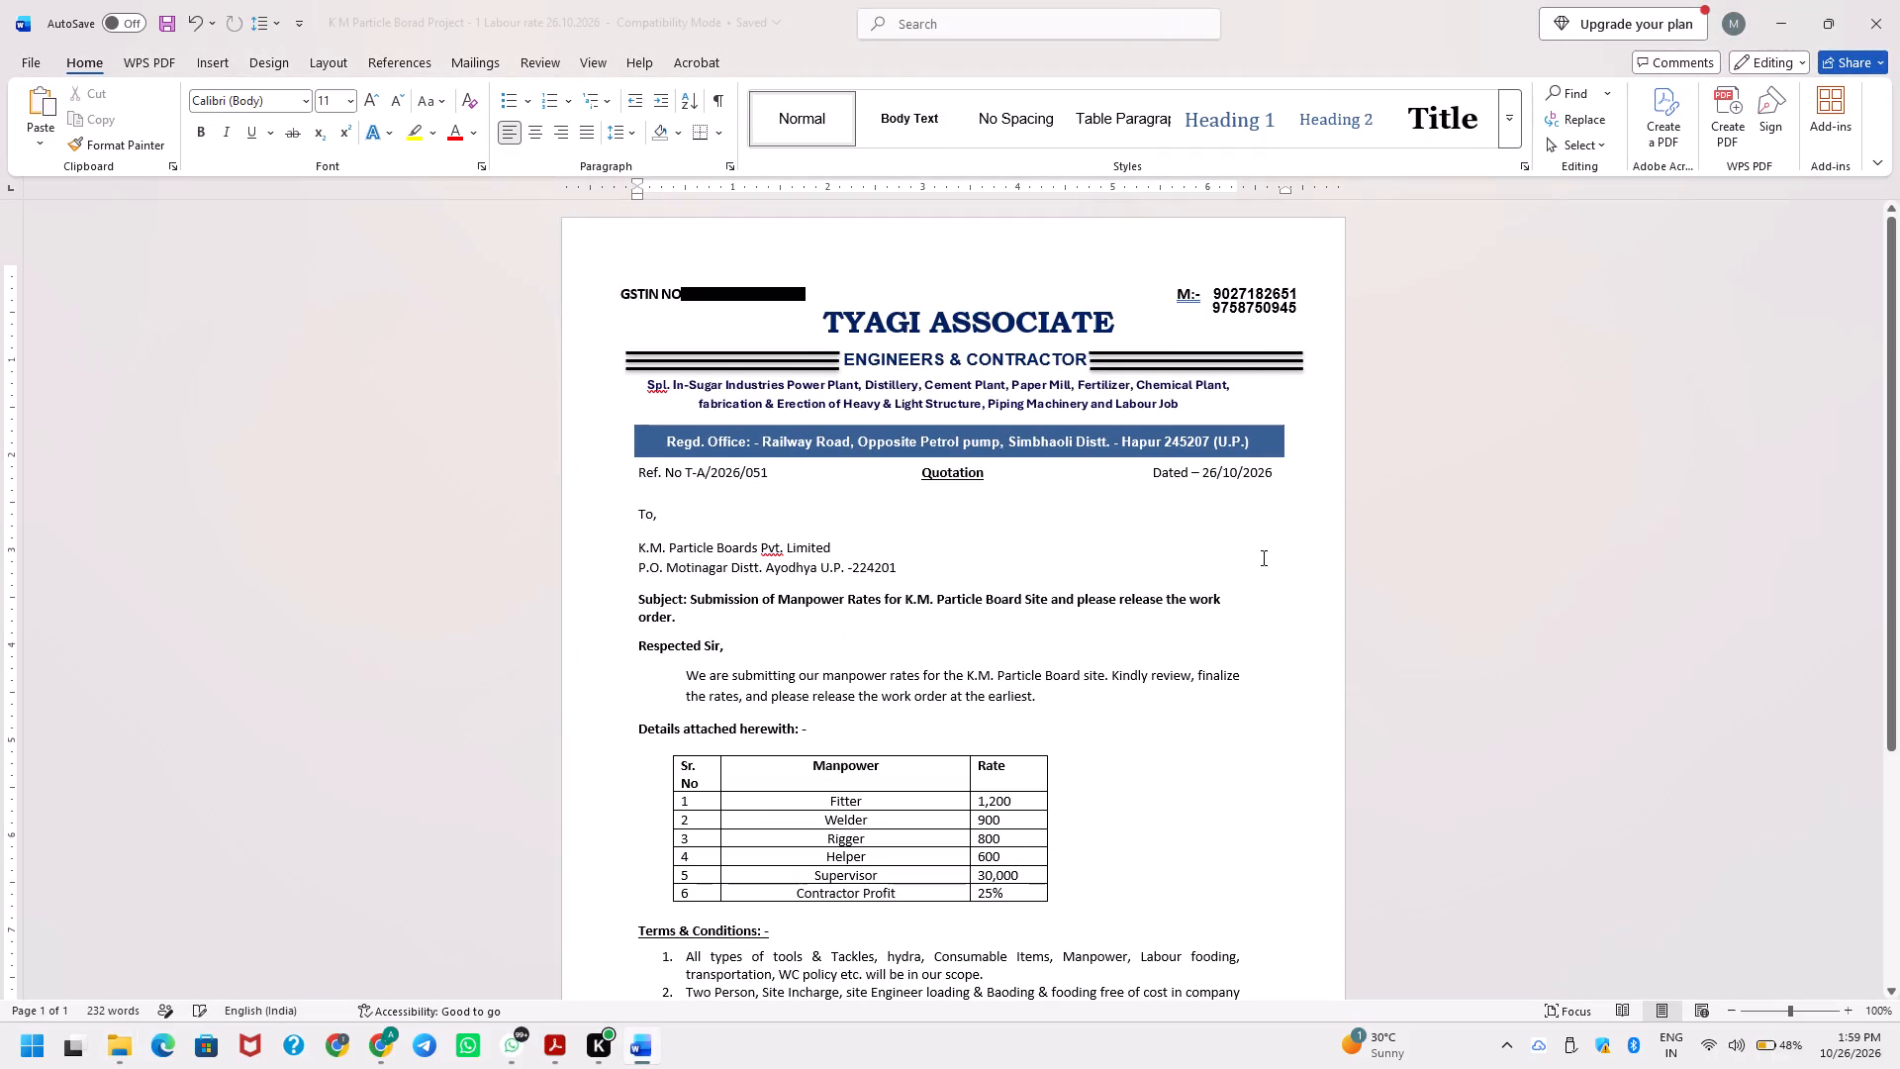
Review the quotation letter from the reference line down to the Tyagi Associate signature, keeping the document saved.
{"action": "scroll", "coordinate": [1213, 638], "scroll_direction": "down", "scroll_amount": 3}
{"action": "key", "text": "ctrl+s"}
{"action": "key", "text": "ctrl+s"}
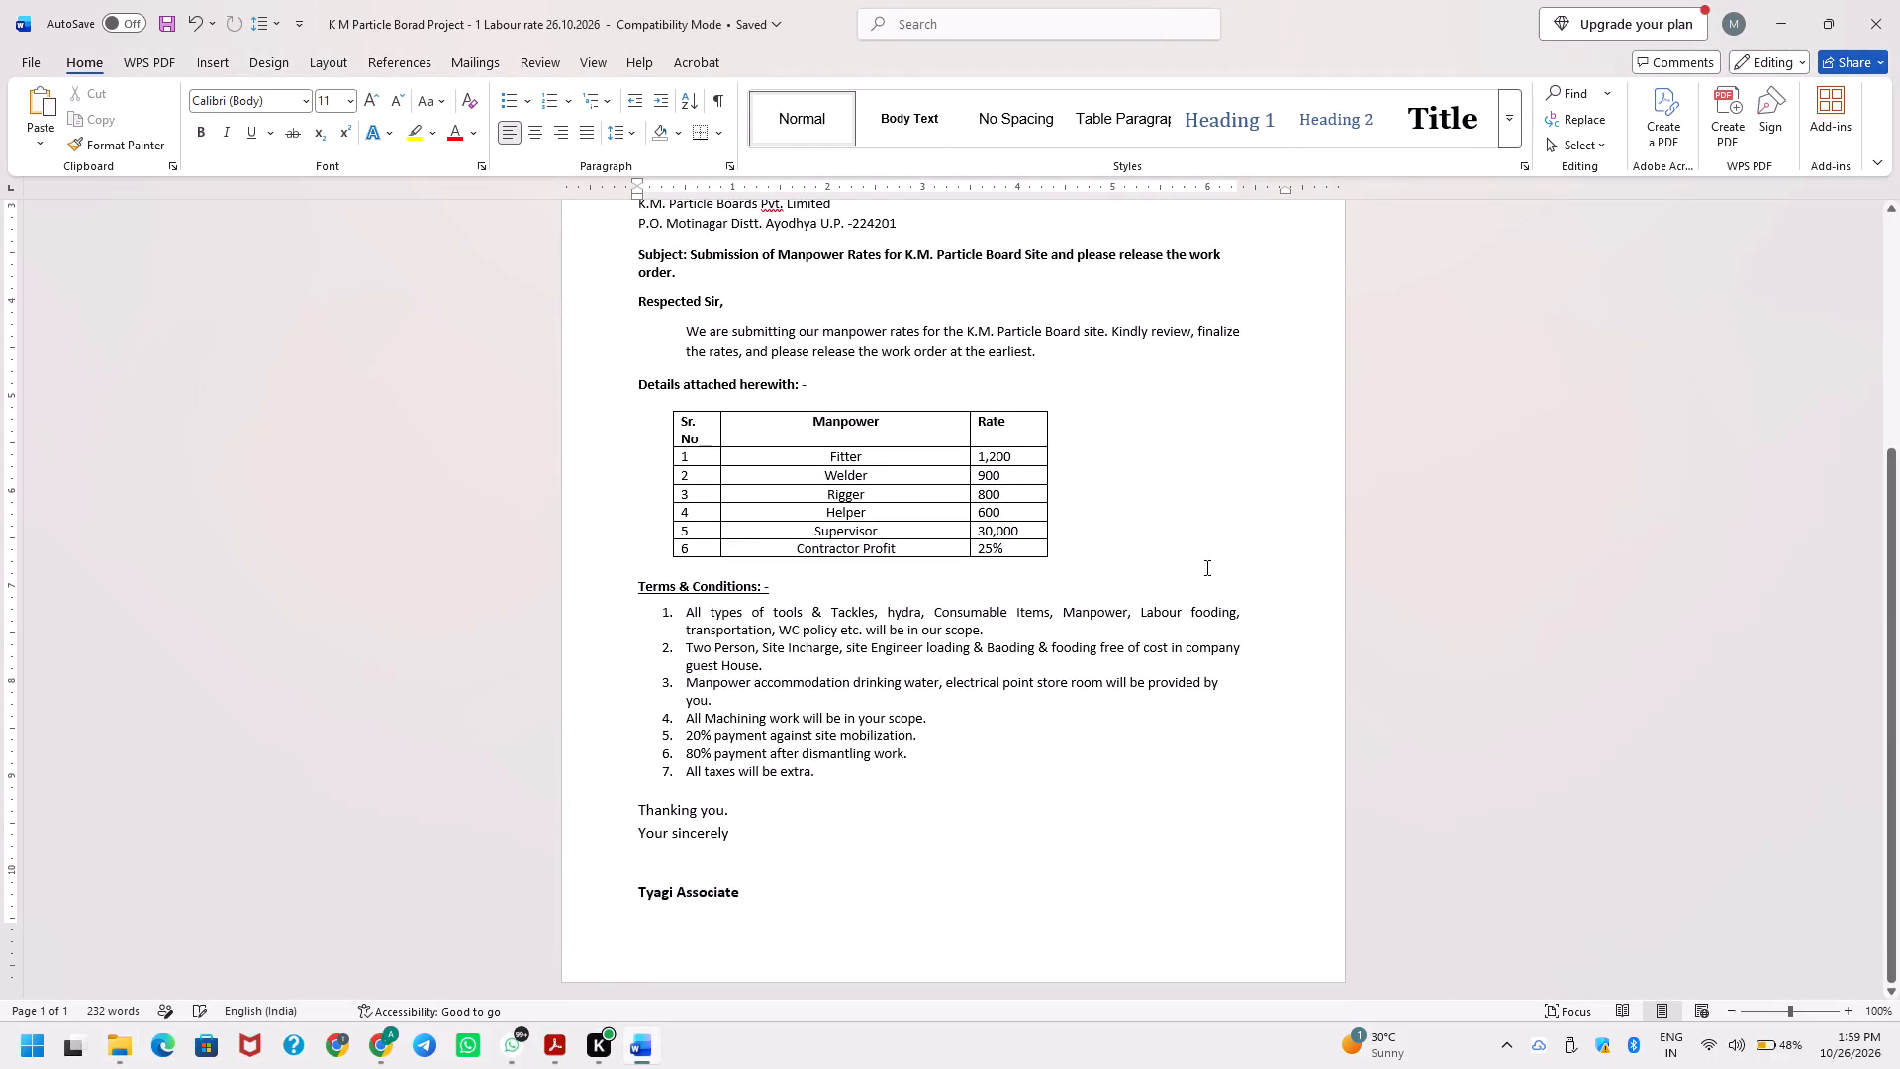
{"action": "scroll", "coordinate": [1207, 568], "scroll_direction": "up", "scroll_amount": 2}
{"action": "key", "text": "ctrl+s"}
{"action": "key", "text": "ctrl+s"}
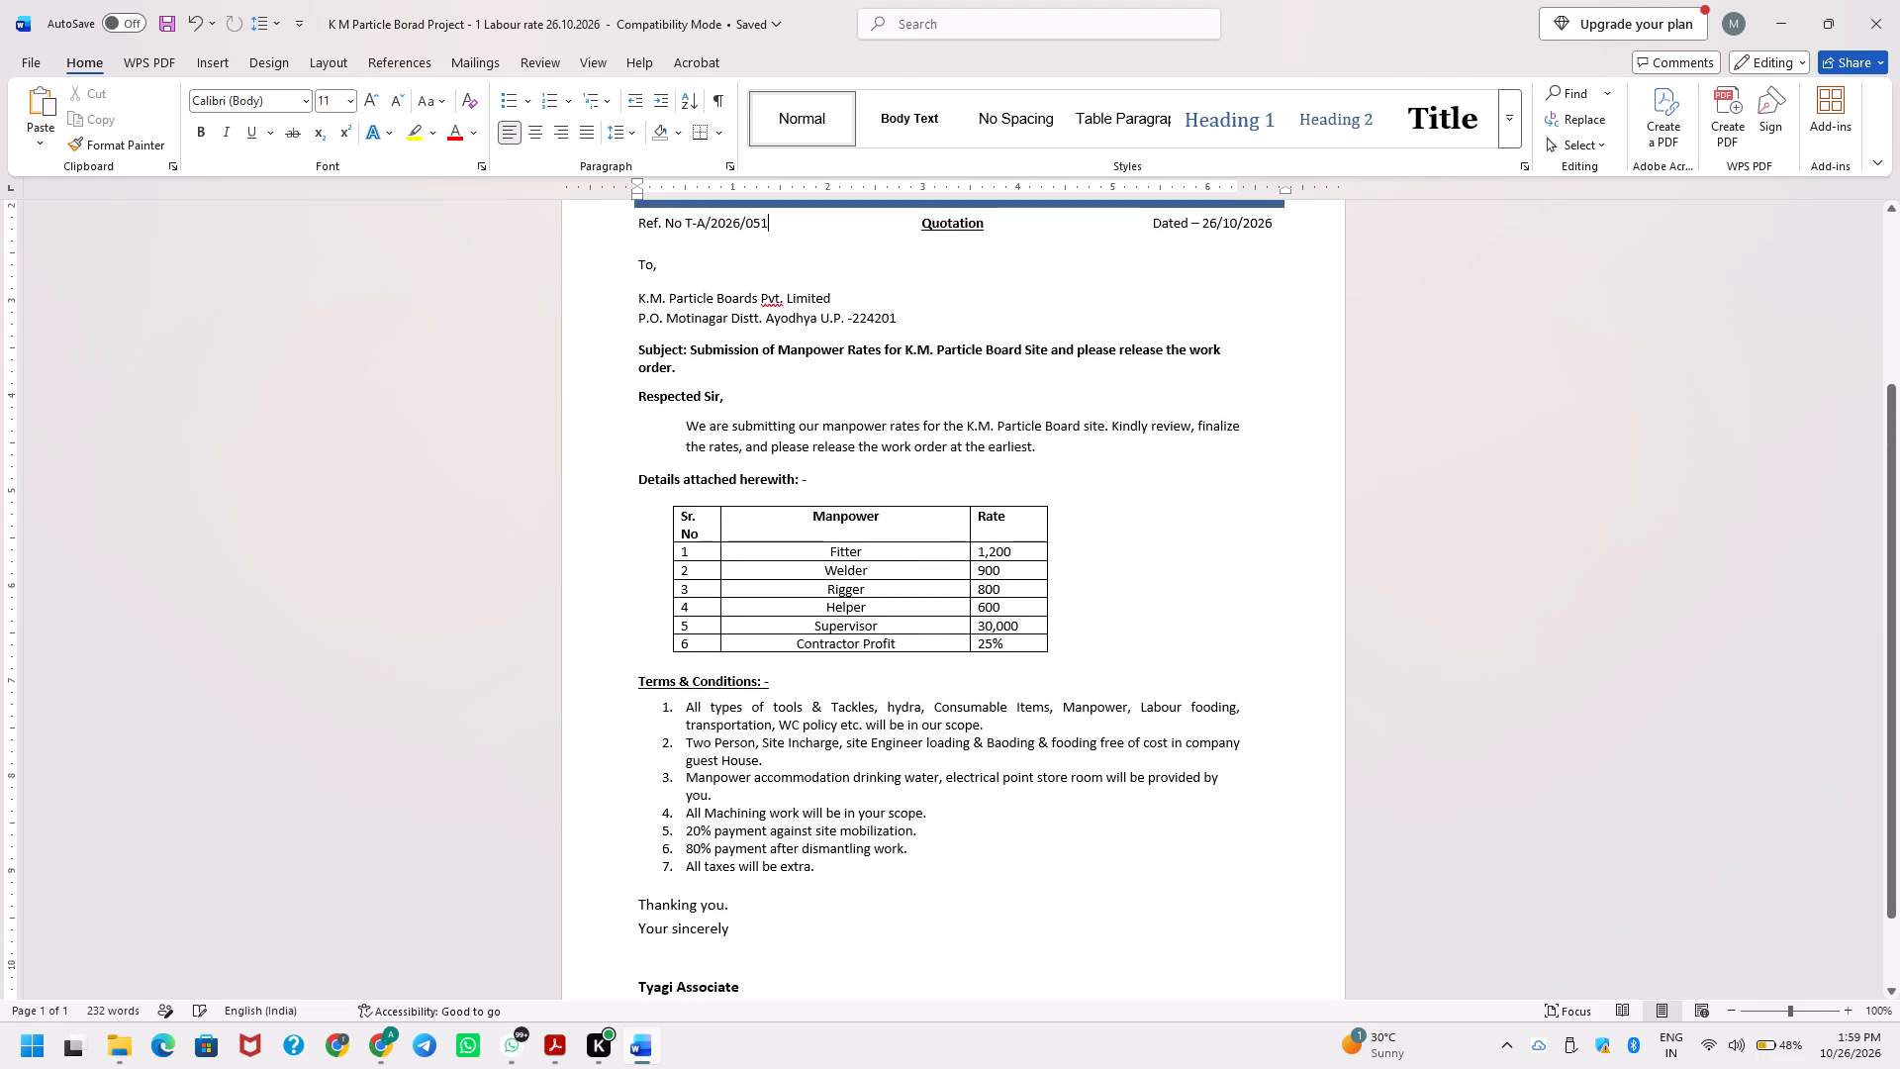
{"action": "scroll", "coordinate": [1214, 595], "scroll_direction": "down", "scroll_amount": 1}
{"action": "key", "text": "ctrl+s"}
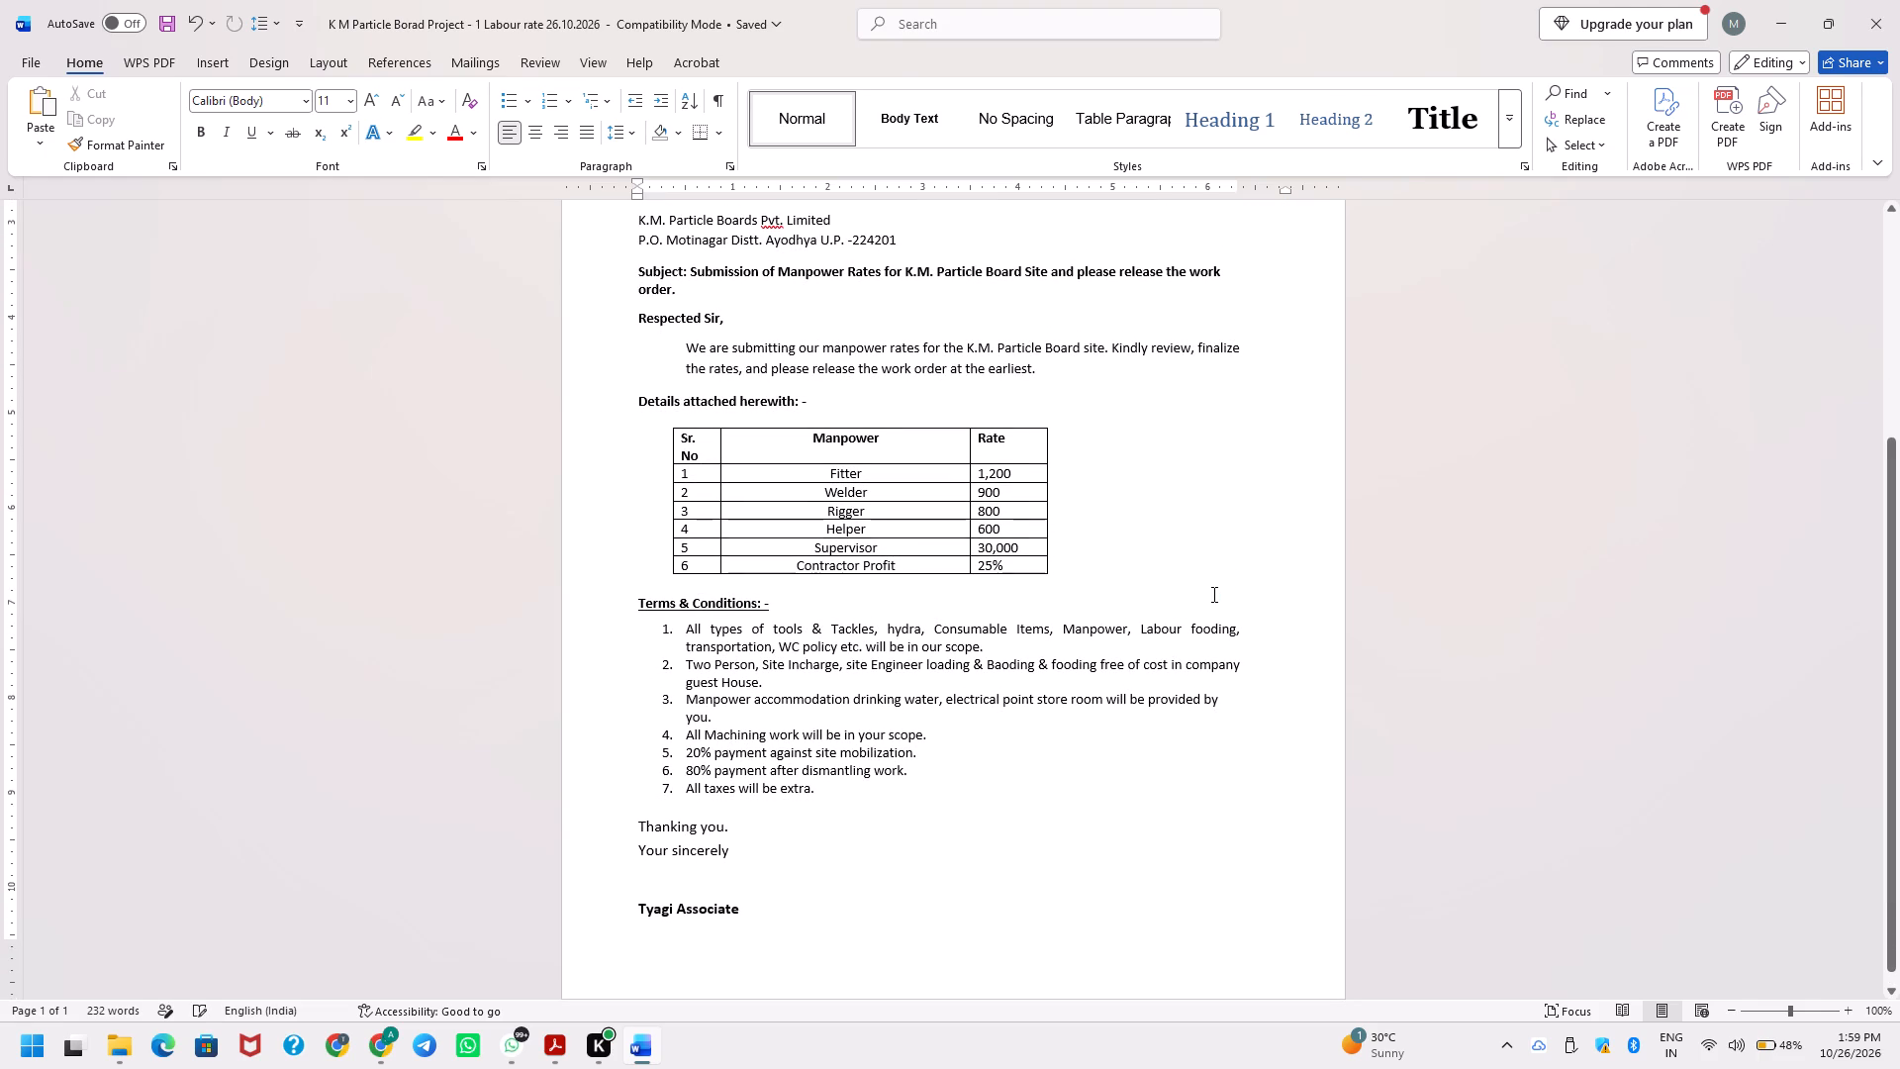
Print the quotation letter with Microsoft Print to PDF as the printer.
{"action": "key", "text": "ctrl+p"}
{"action": "left_click", "coordinate": [340, 239]}
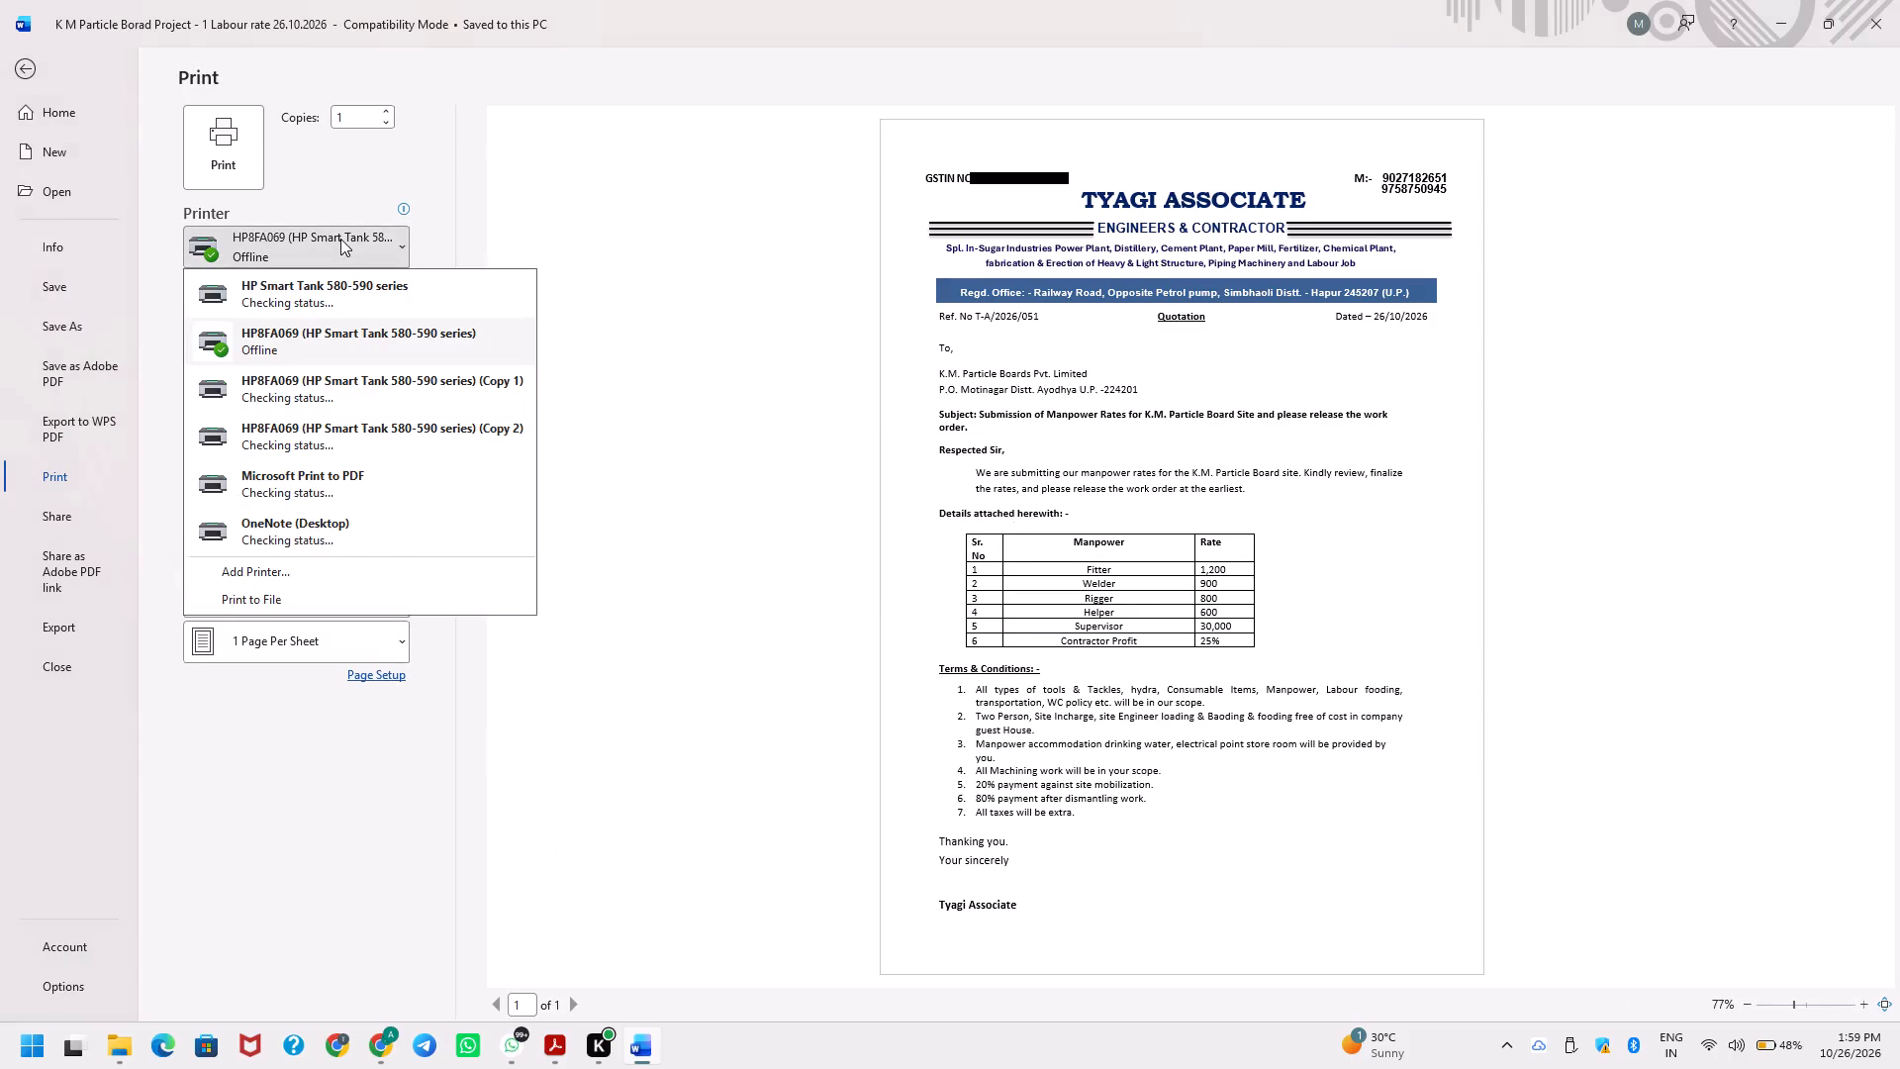
{"action": "left_click", "coordinate": [346, 464]}
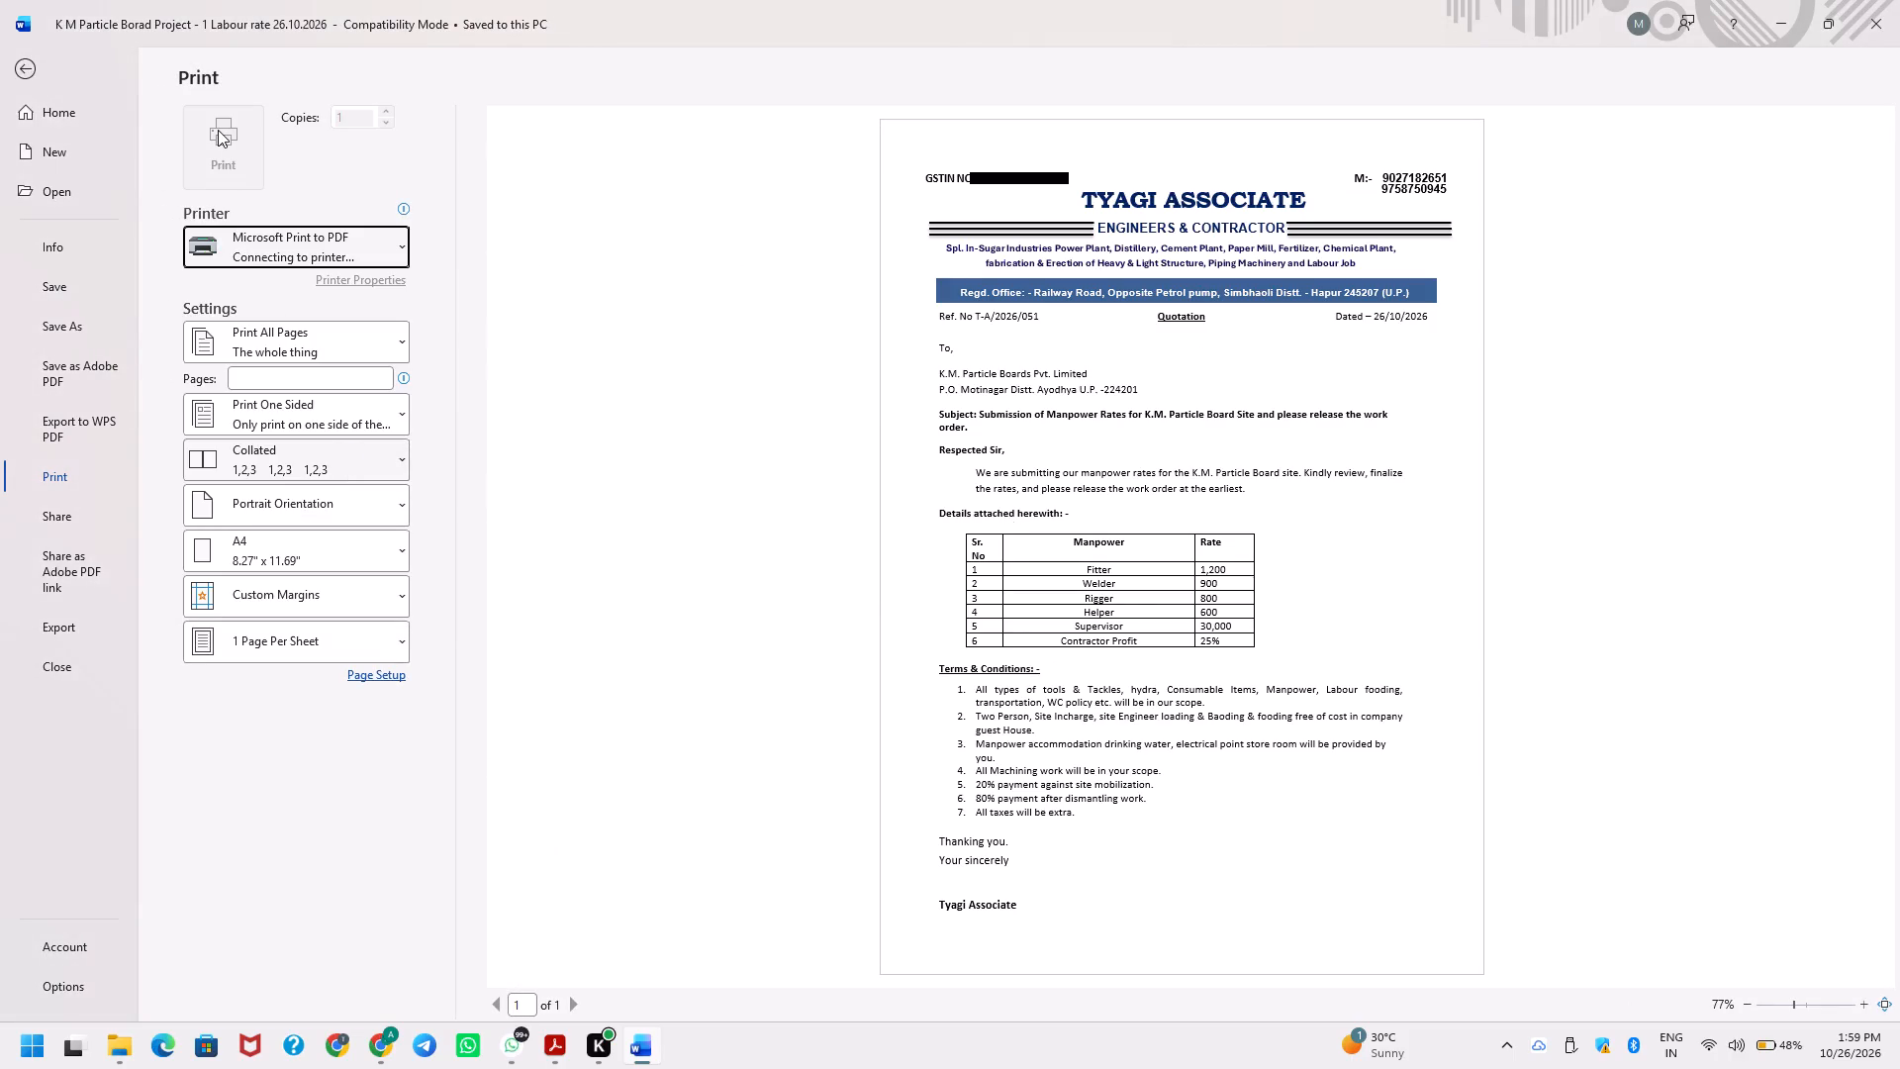
{"action": "left_click", "coordinate": [227, 145]}
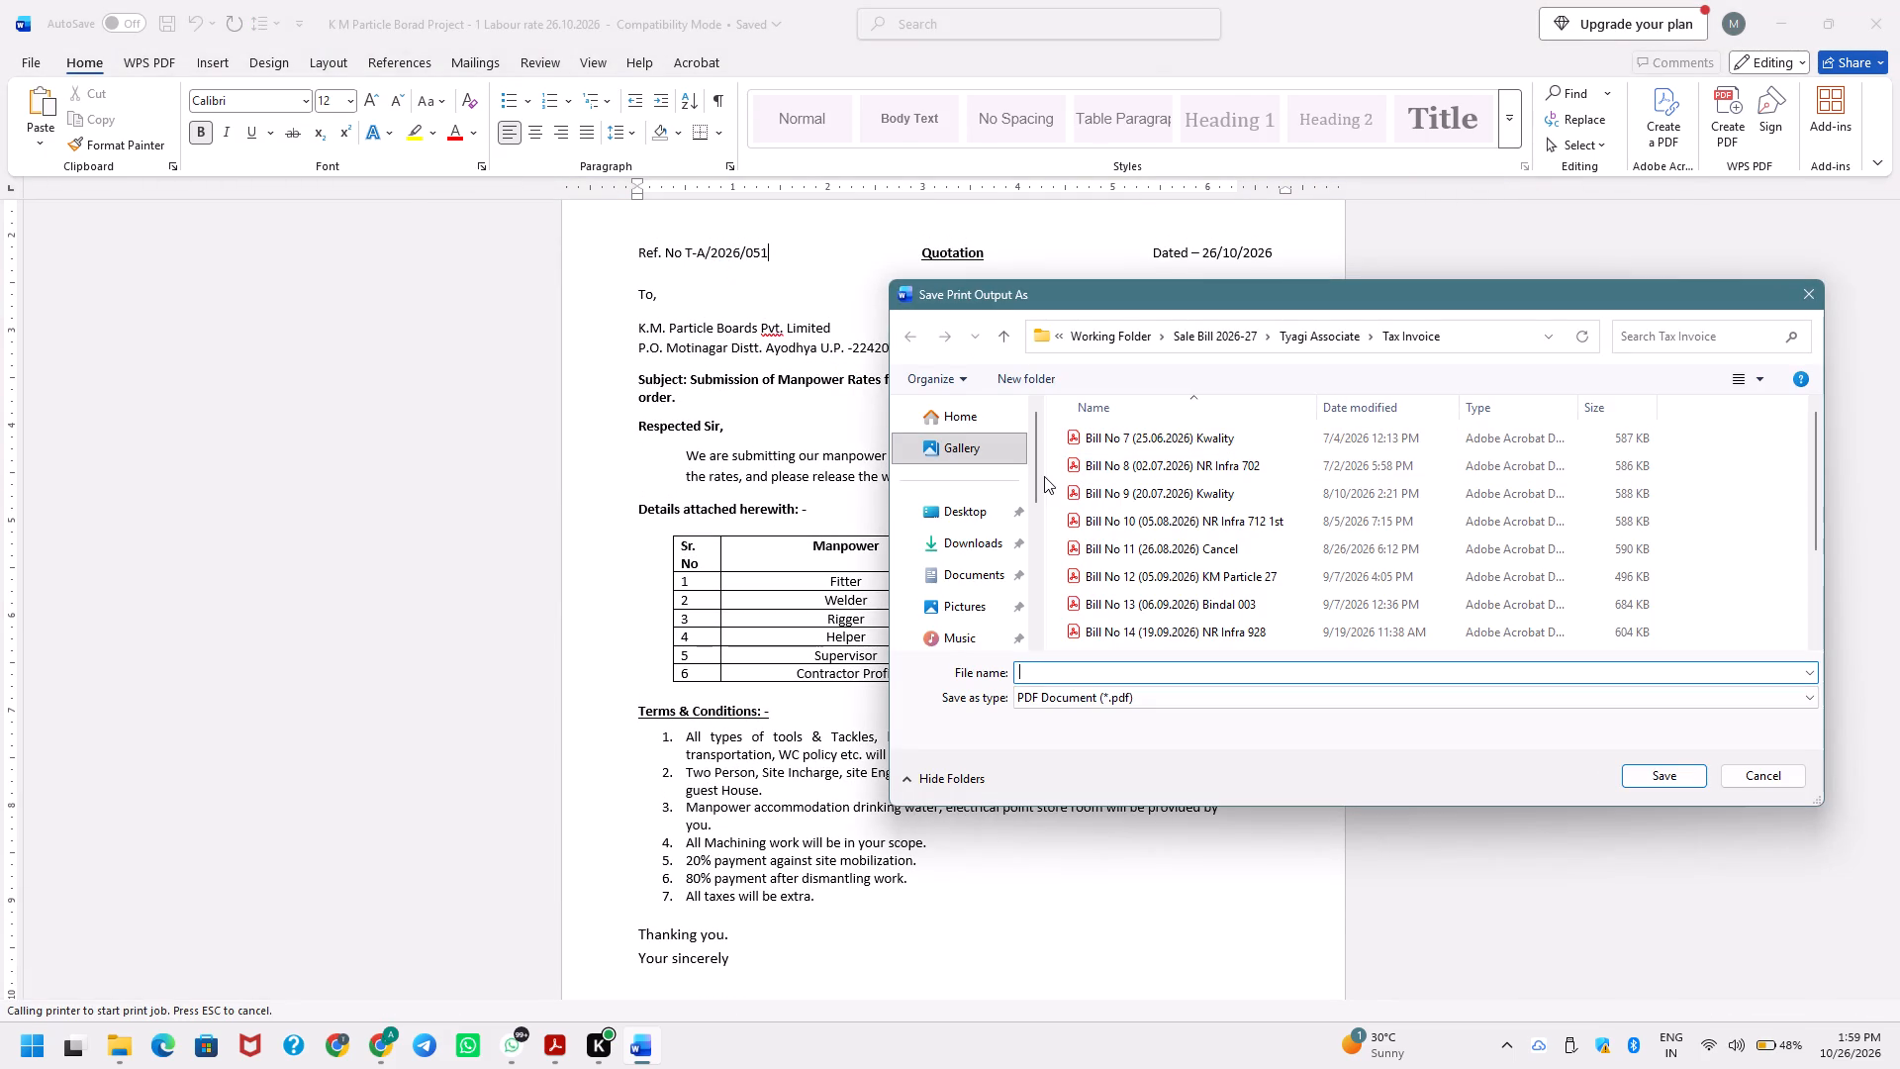
Choose the Quotation PDF folder inside Working Folder on drive D as the destination for the PDF output.
{"action": "scroll", "coordinate": [1132, 467], "scroll_direction": "up", "scroll_amount": 2}
{"action": "scroll", "coordinate": [1132, 467], "scroll_direction": "down", "scroll_amount": 4}
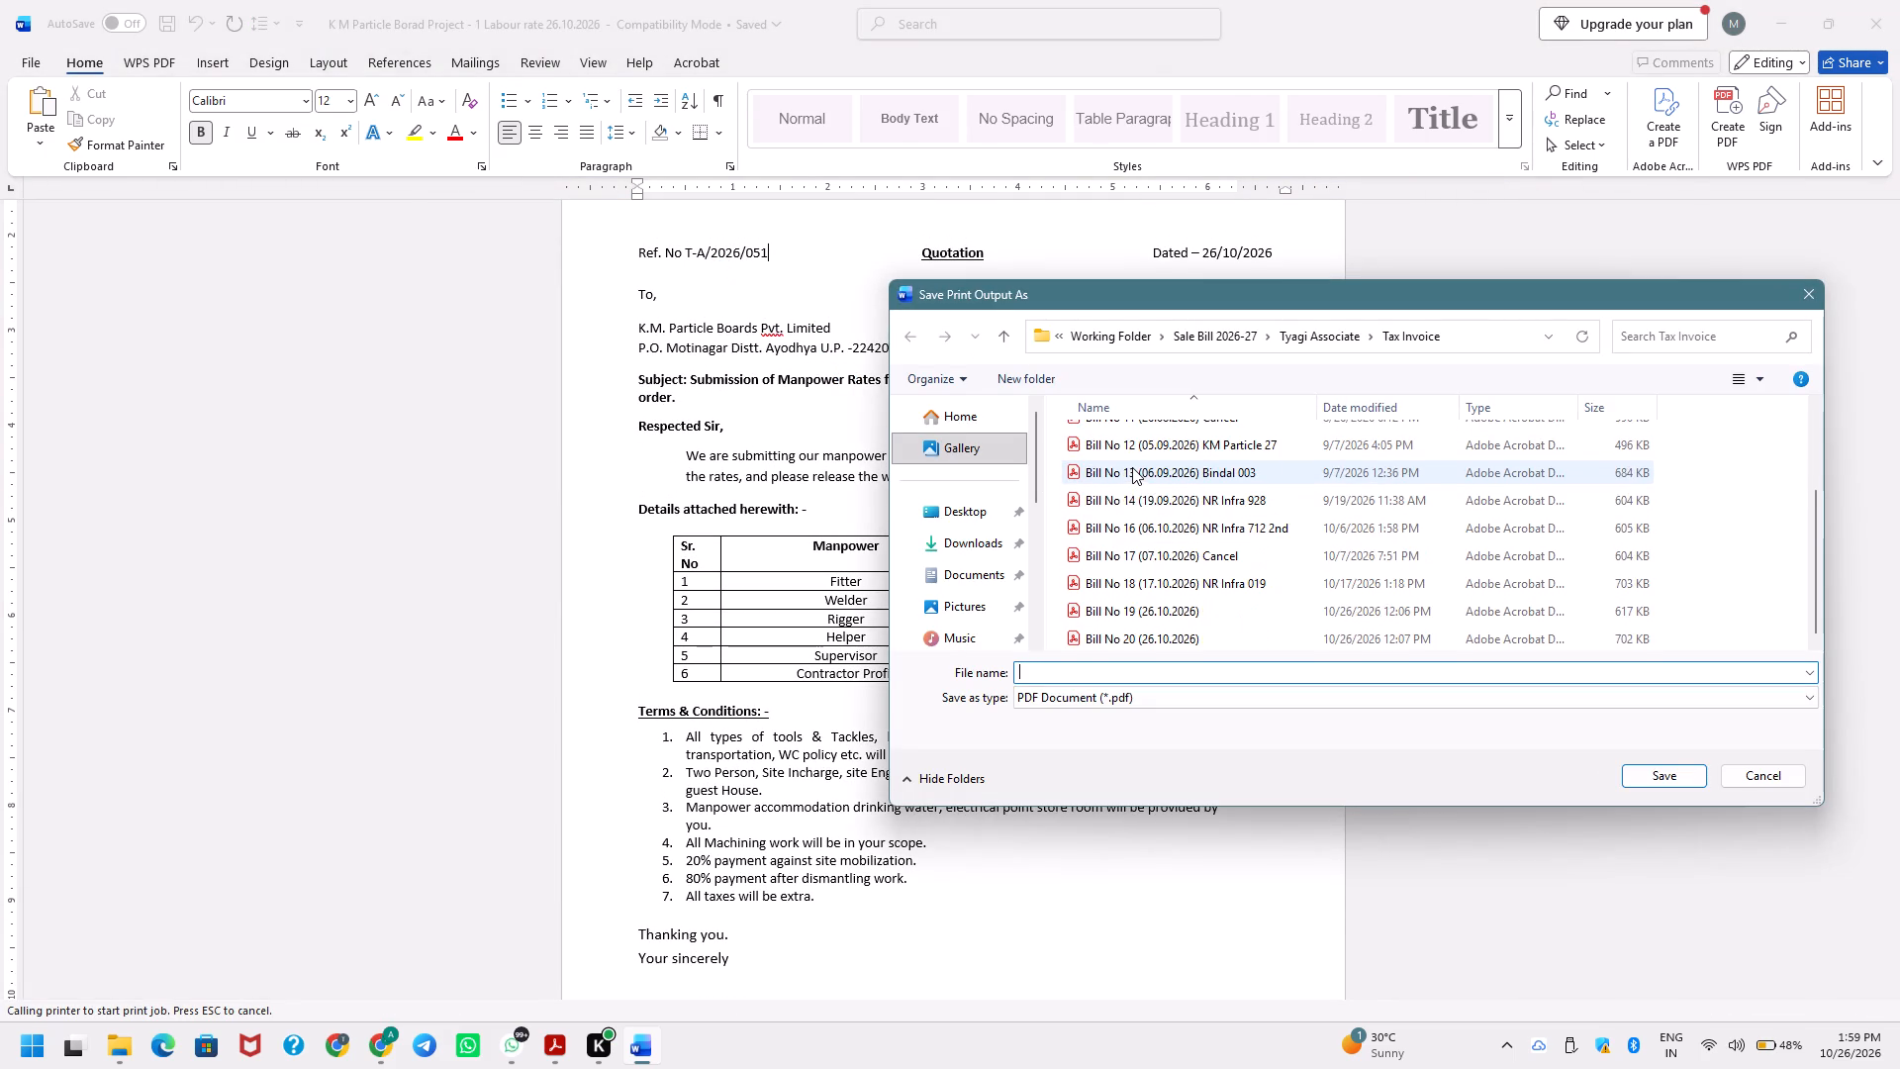
{"action": "scroll", "coordinate": [1132, 467], "scroll_direction": "up", "scroll_amount": 6}
{"action": "scroll", "coordinate": [1132, 467], "scroll_direction": "down", "scroll_amount": 8}
{"action": "scroll", "coordinate": [1132, 467], "scroll_direction": "up", "scroll_amount": 6}
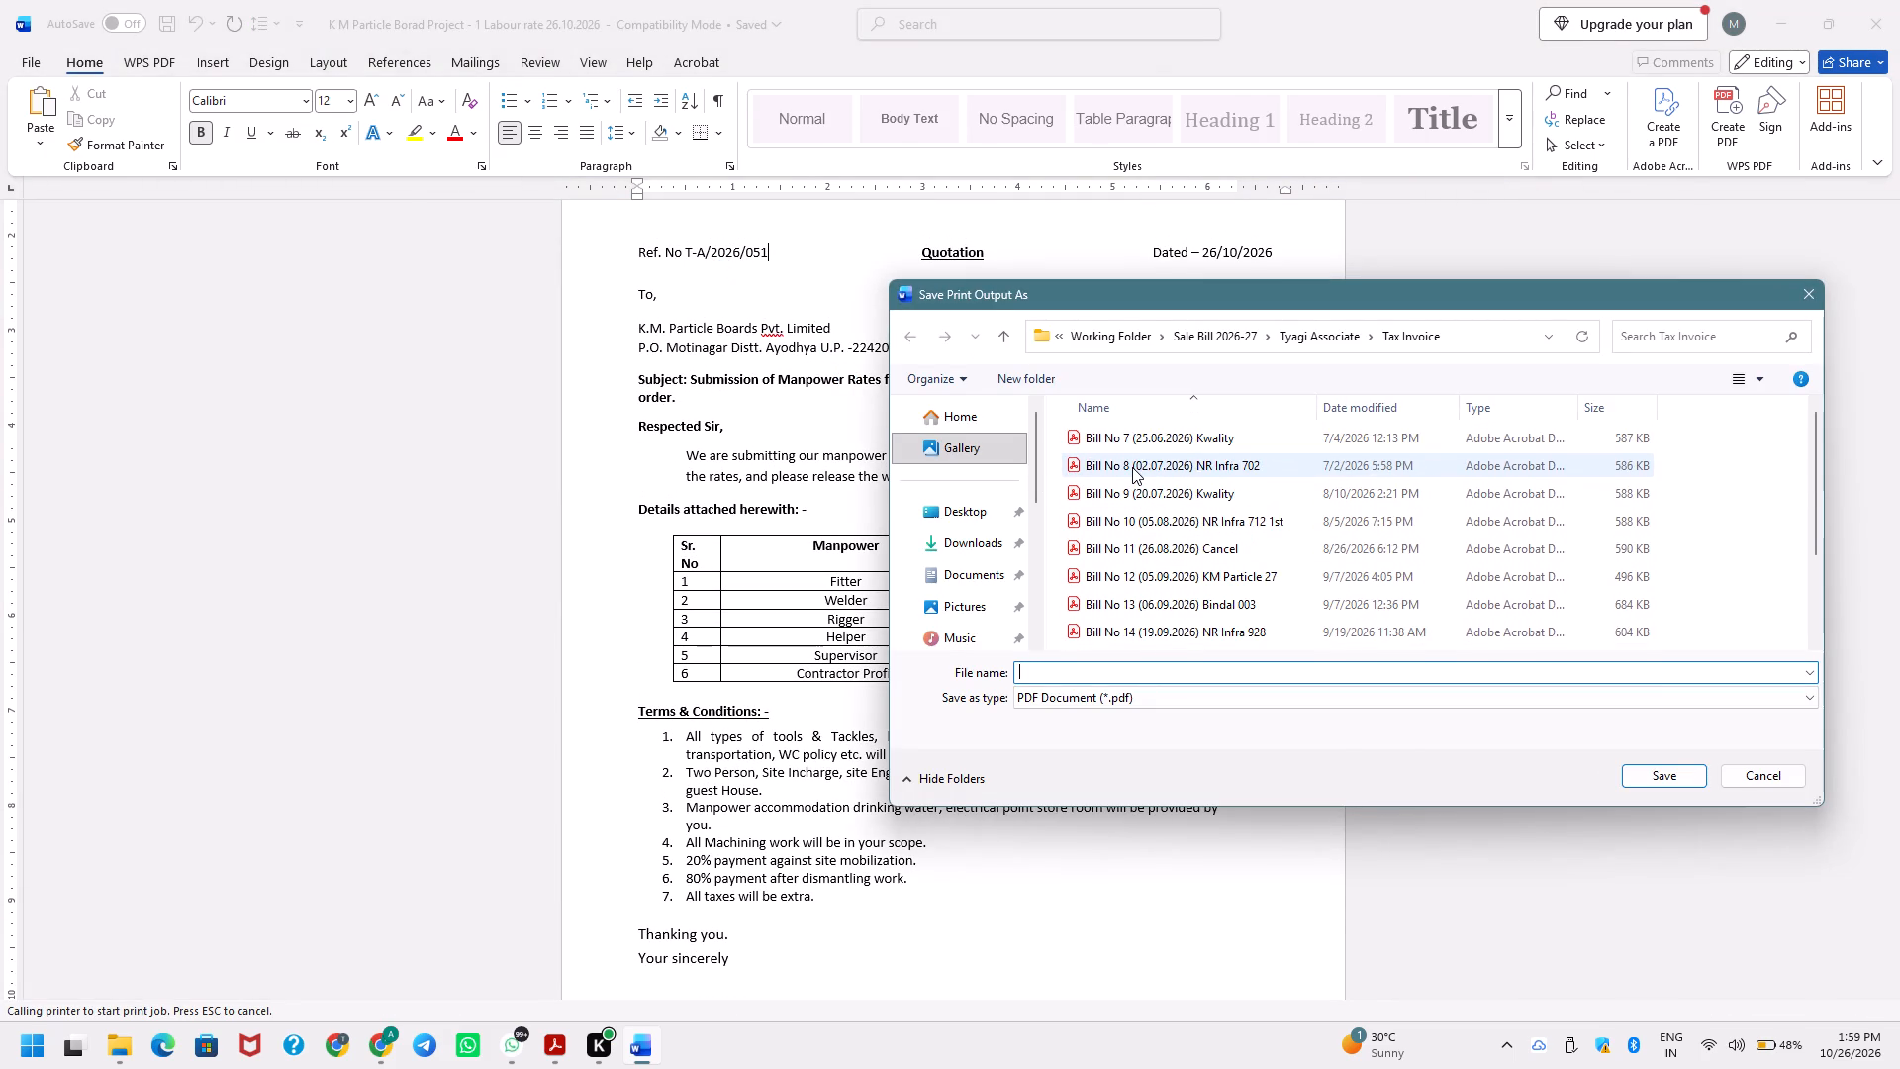
{"action": "scroll", "coordinate": [1132, 467], "scroll_direction": "down", "scroll_amount": 6}
{"action": "scroll", "coordinate": [1132, 467], "scroll_direction": "up", "scroll_amount": 3}
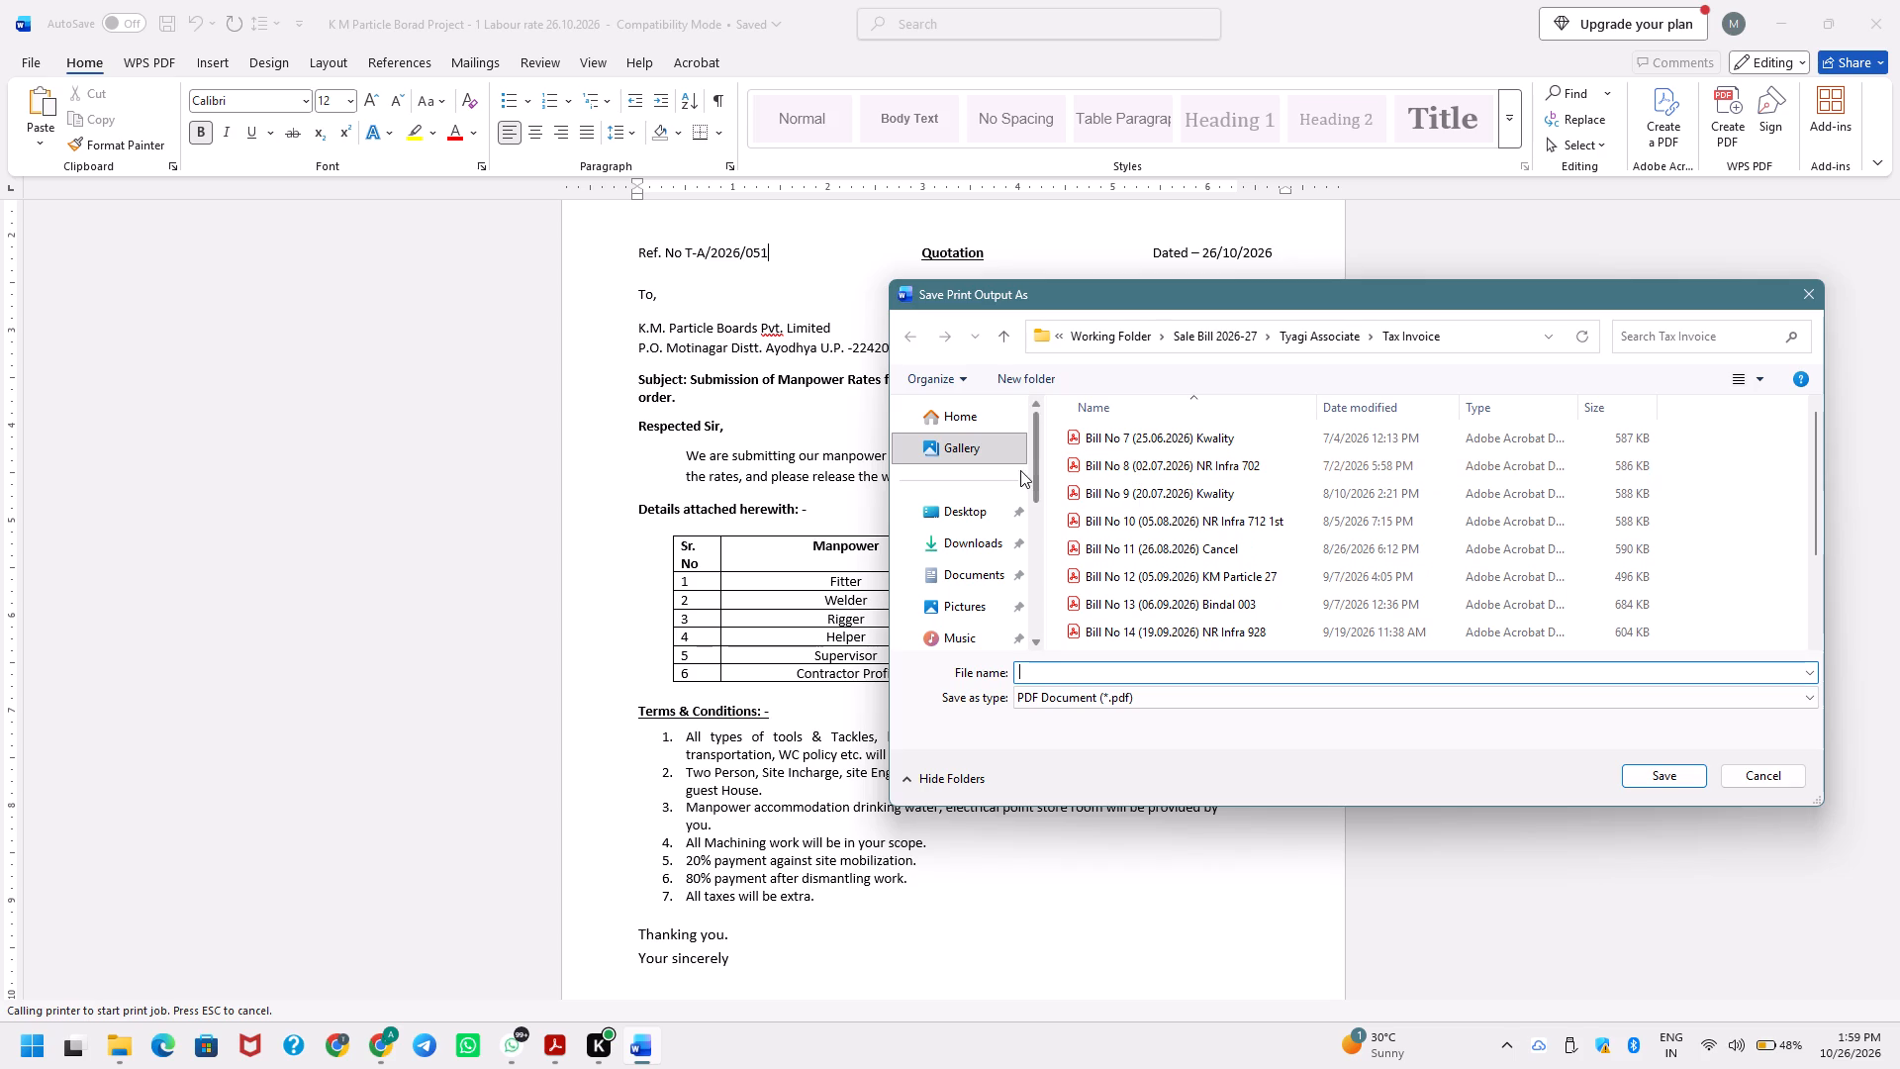
{"action": "left_click", "coordinate": [1118, 346]}
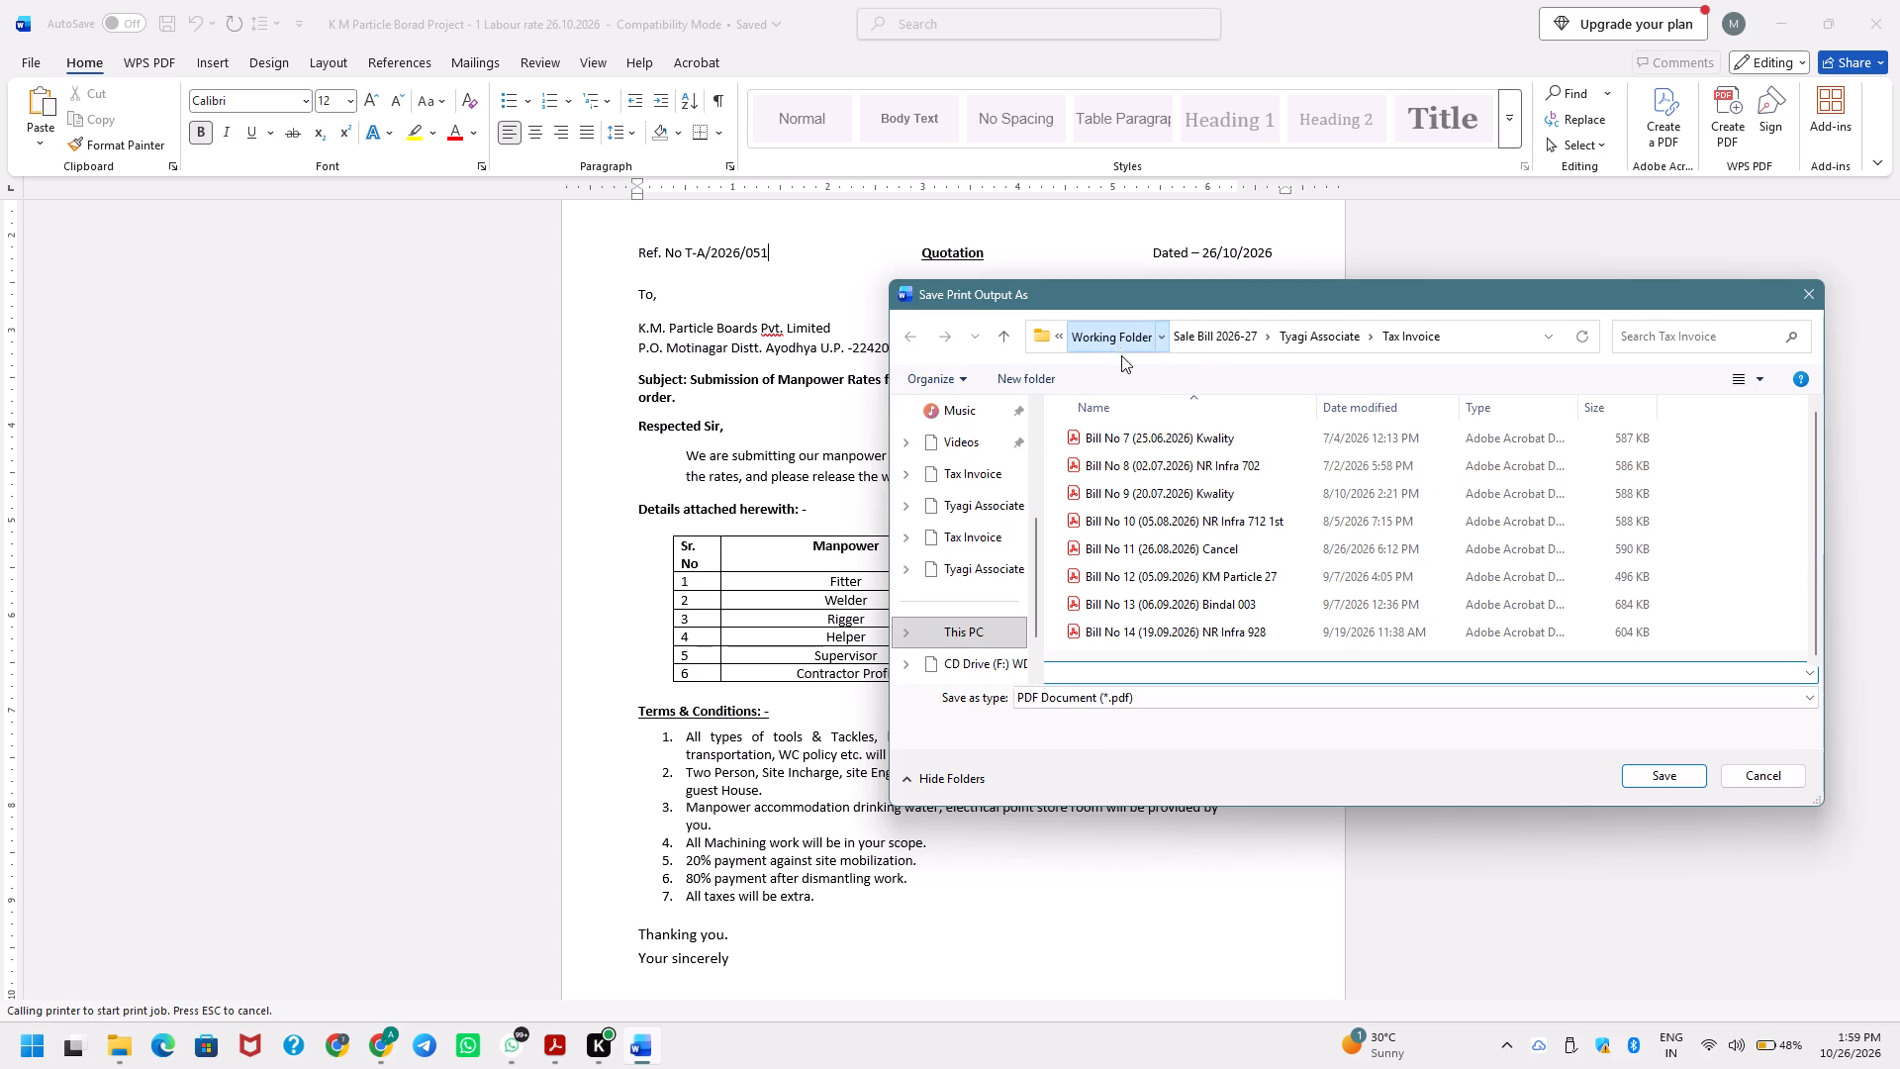
{"action": "left_click", "coordinate": [1099, 555]}
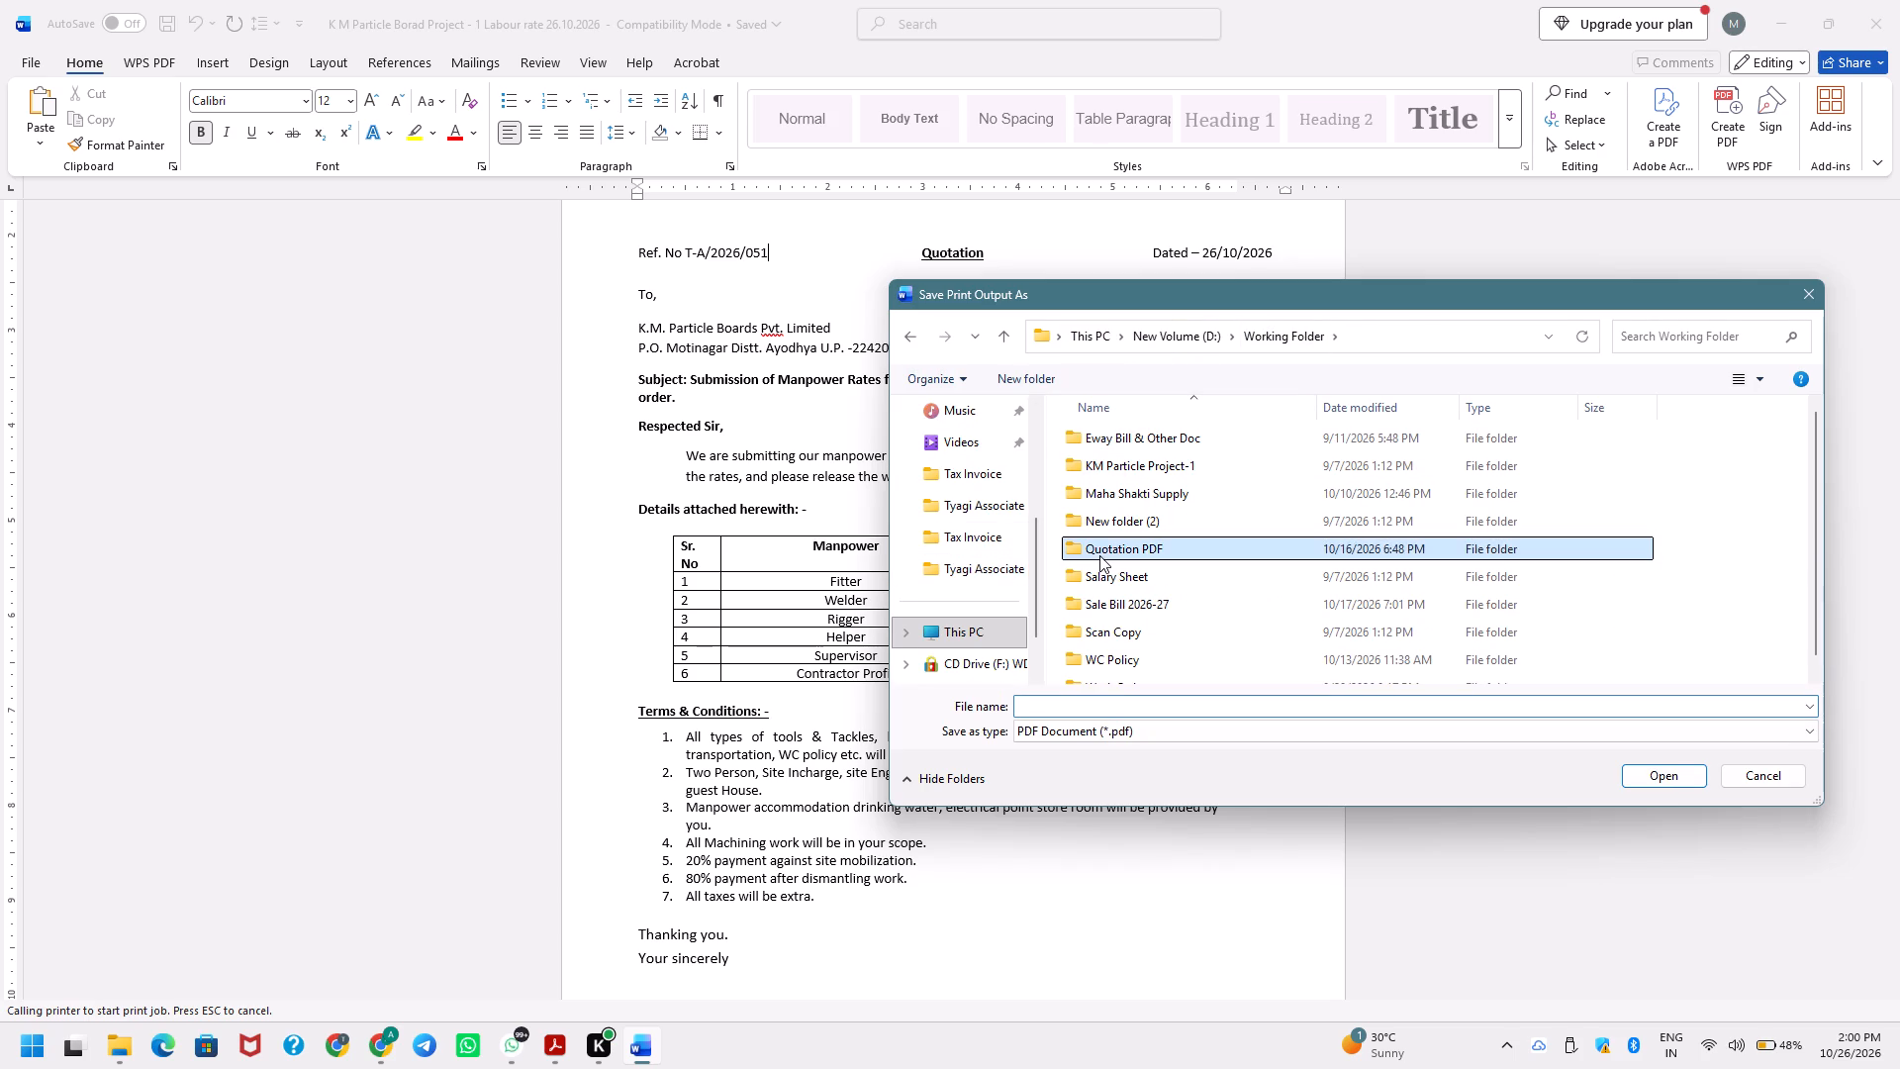
{"action": "key", "text": "Return"}
Enter a file name for the PDF beginning with K M Particle Boards.
{"action": "left_click", "coordinate": [1083, 710]}
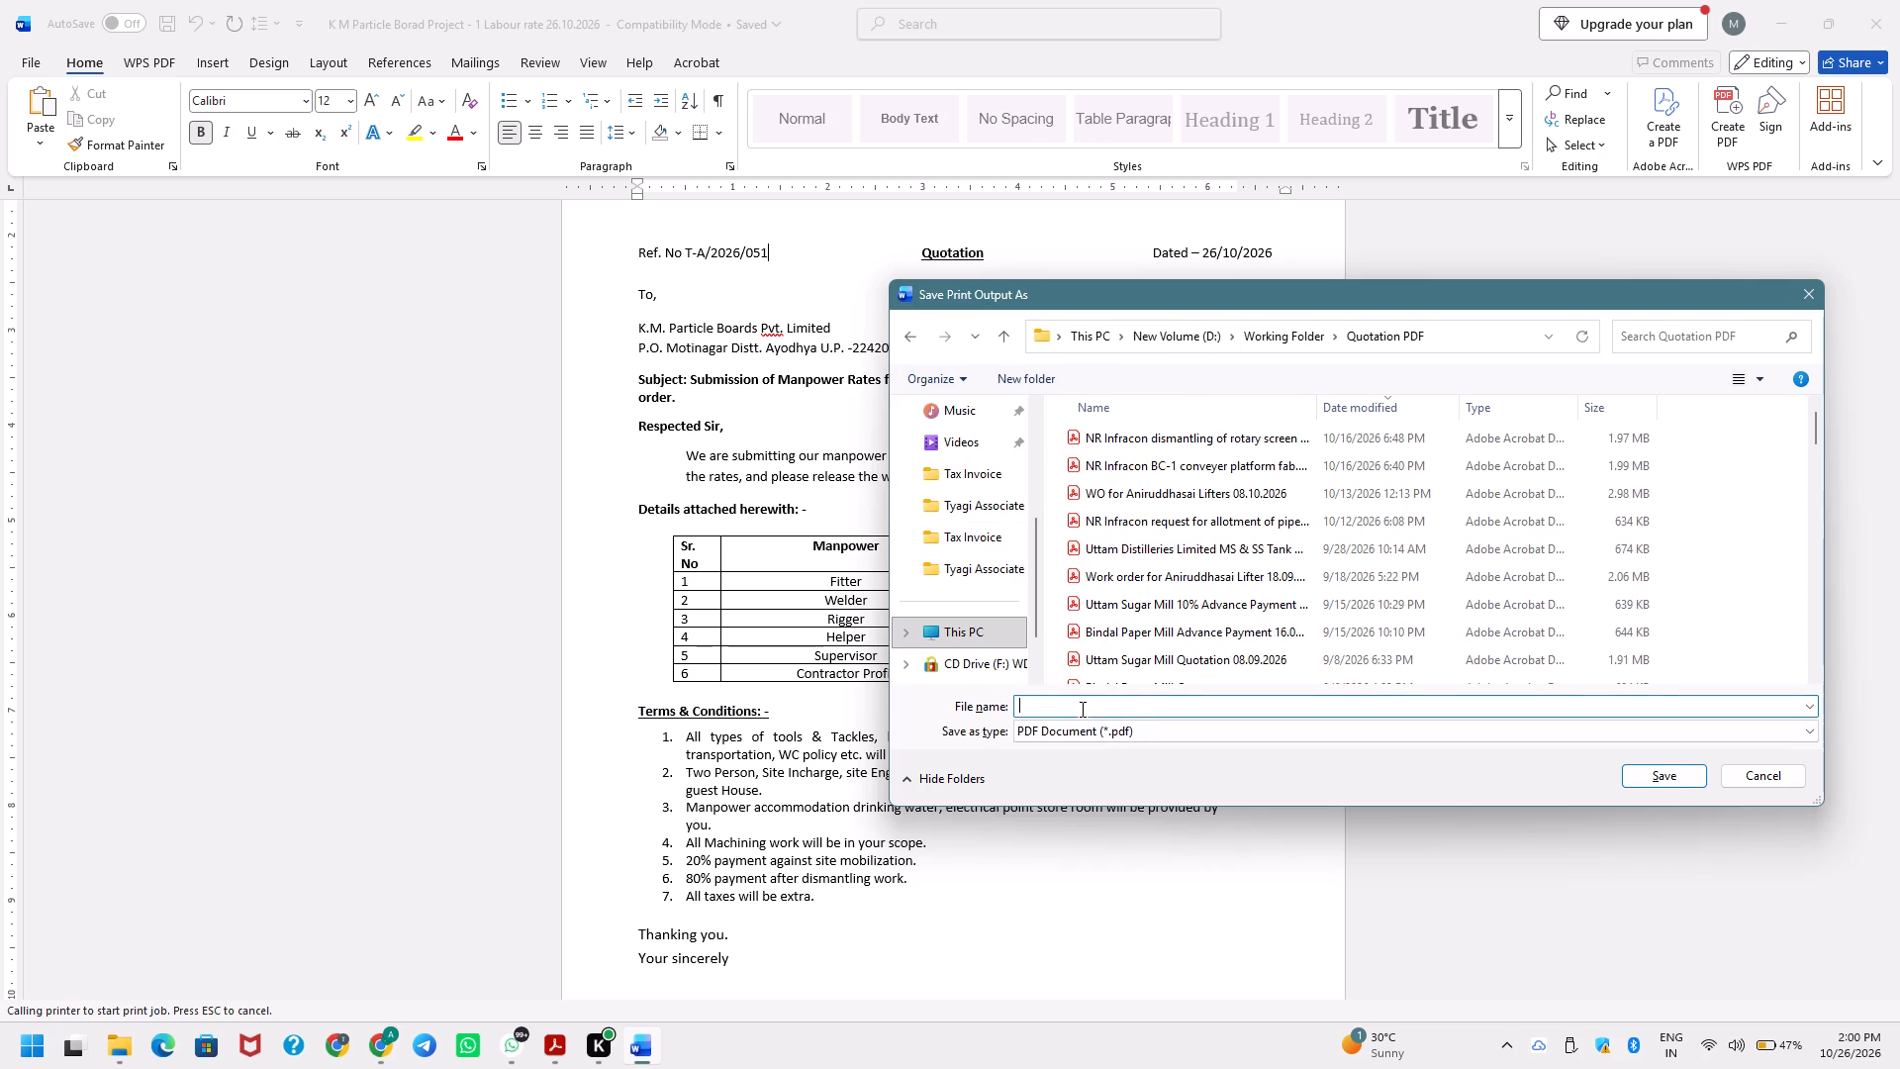
{"action": "type", "text": "K M"}
{"action": "key", "text": "space"}
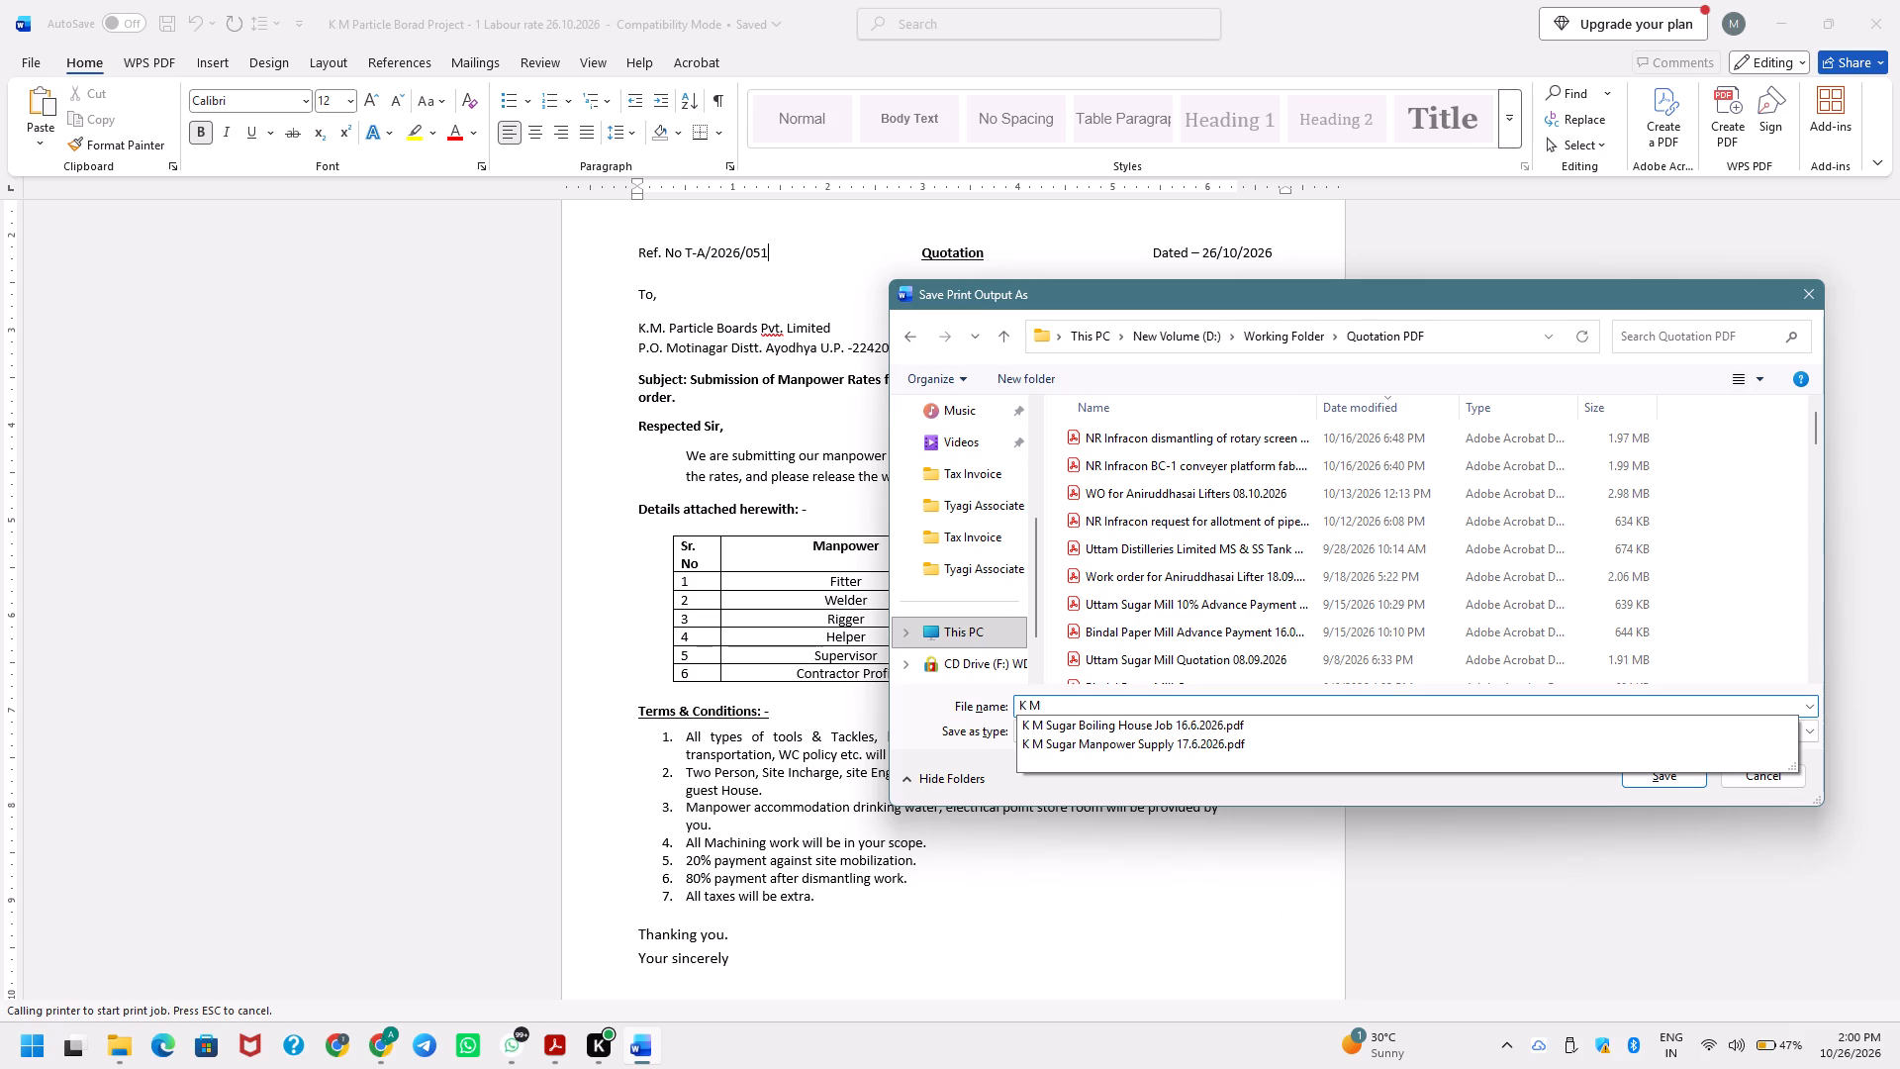
{"action": "type", "text": "Particle Bo"}
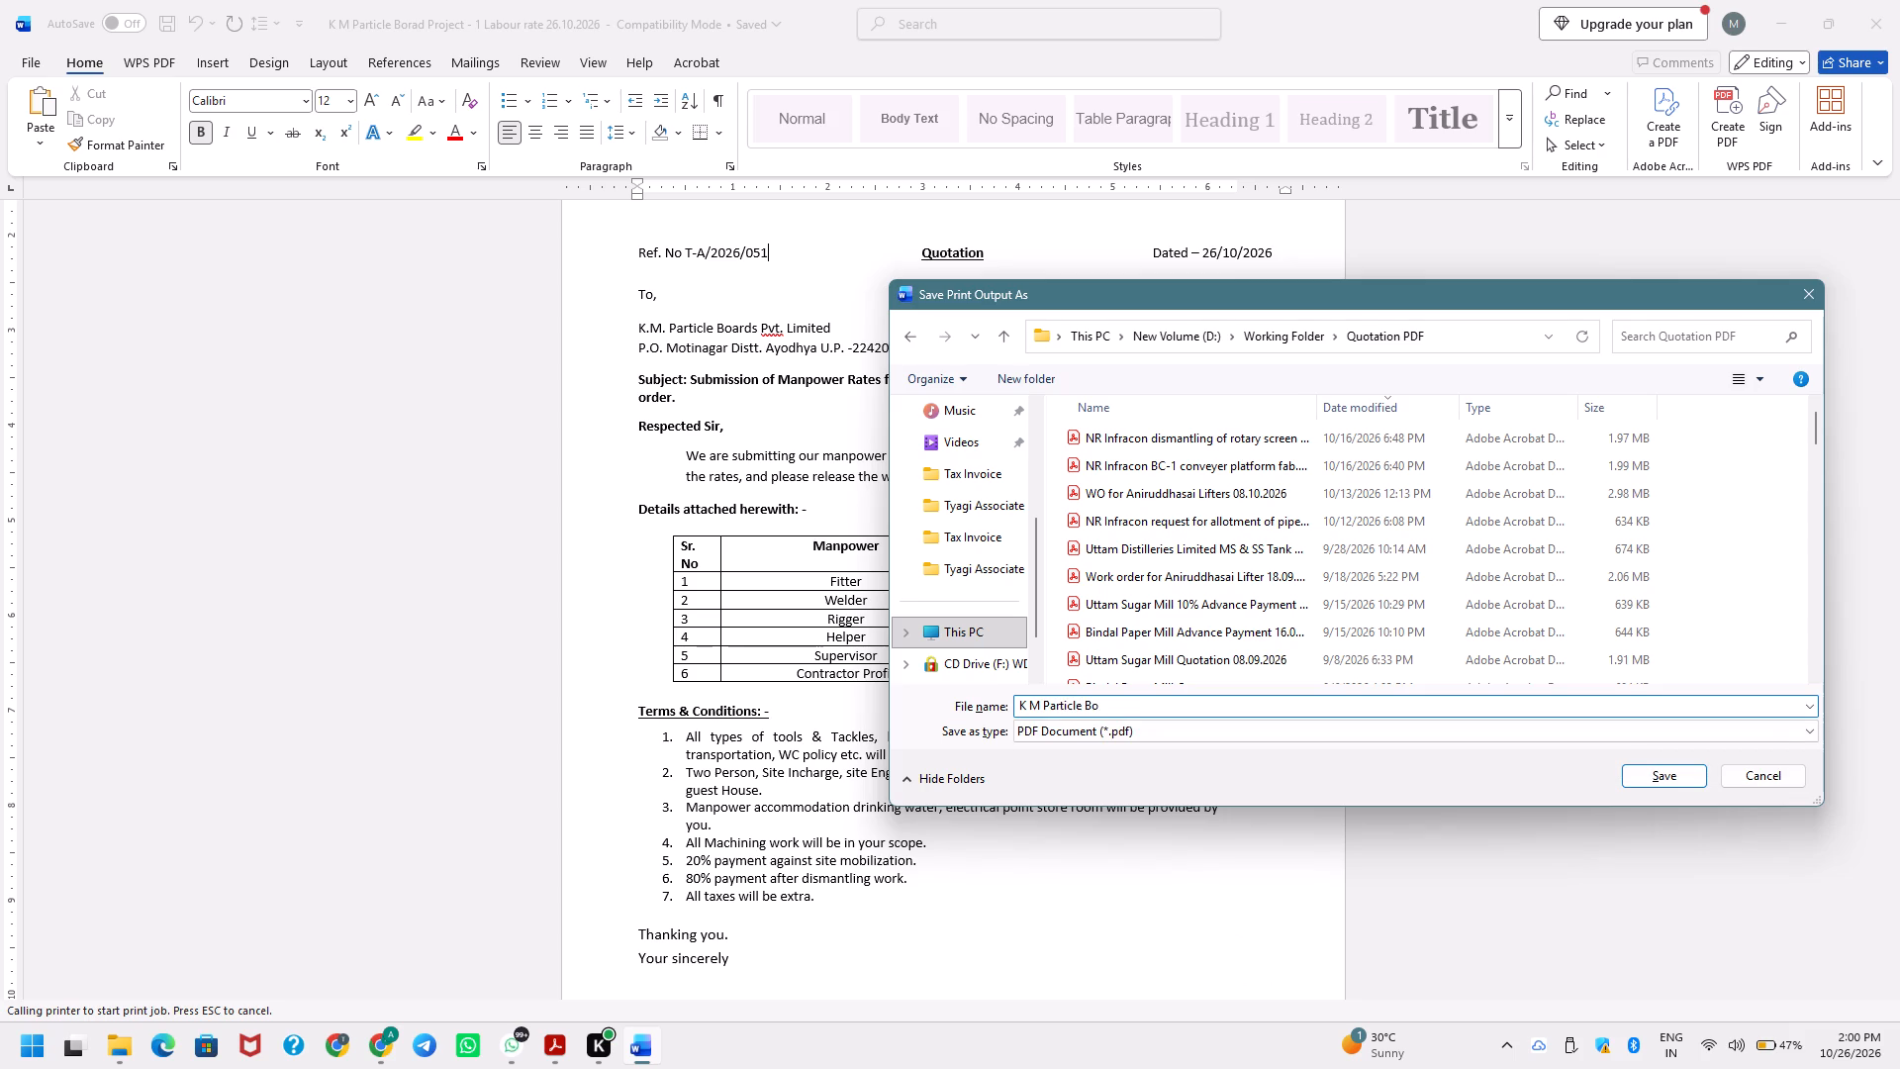
{"action": "type", "text": "ards"}
{"action": "key", "text": "space"}
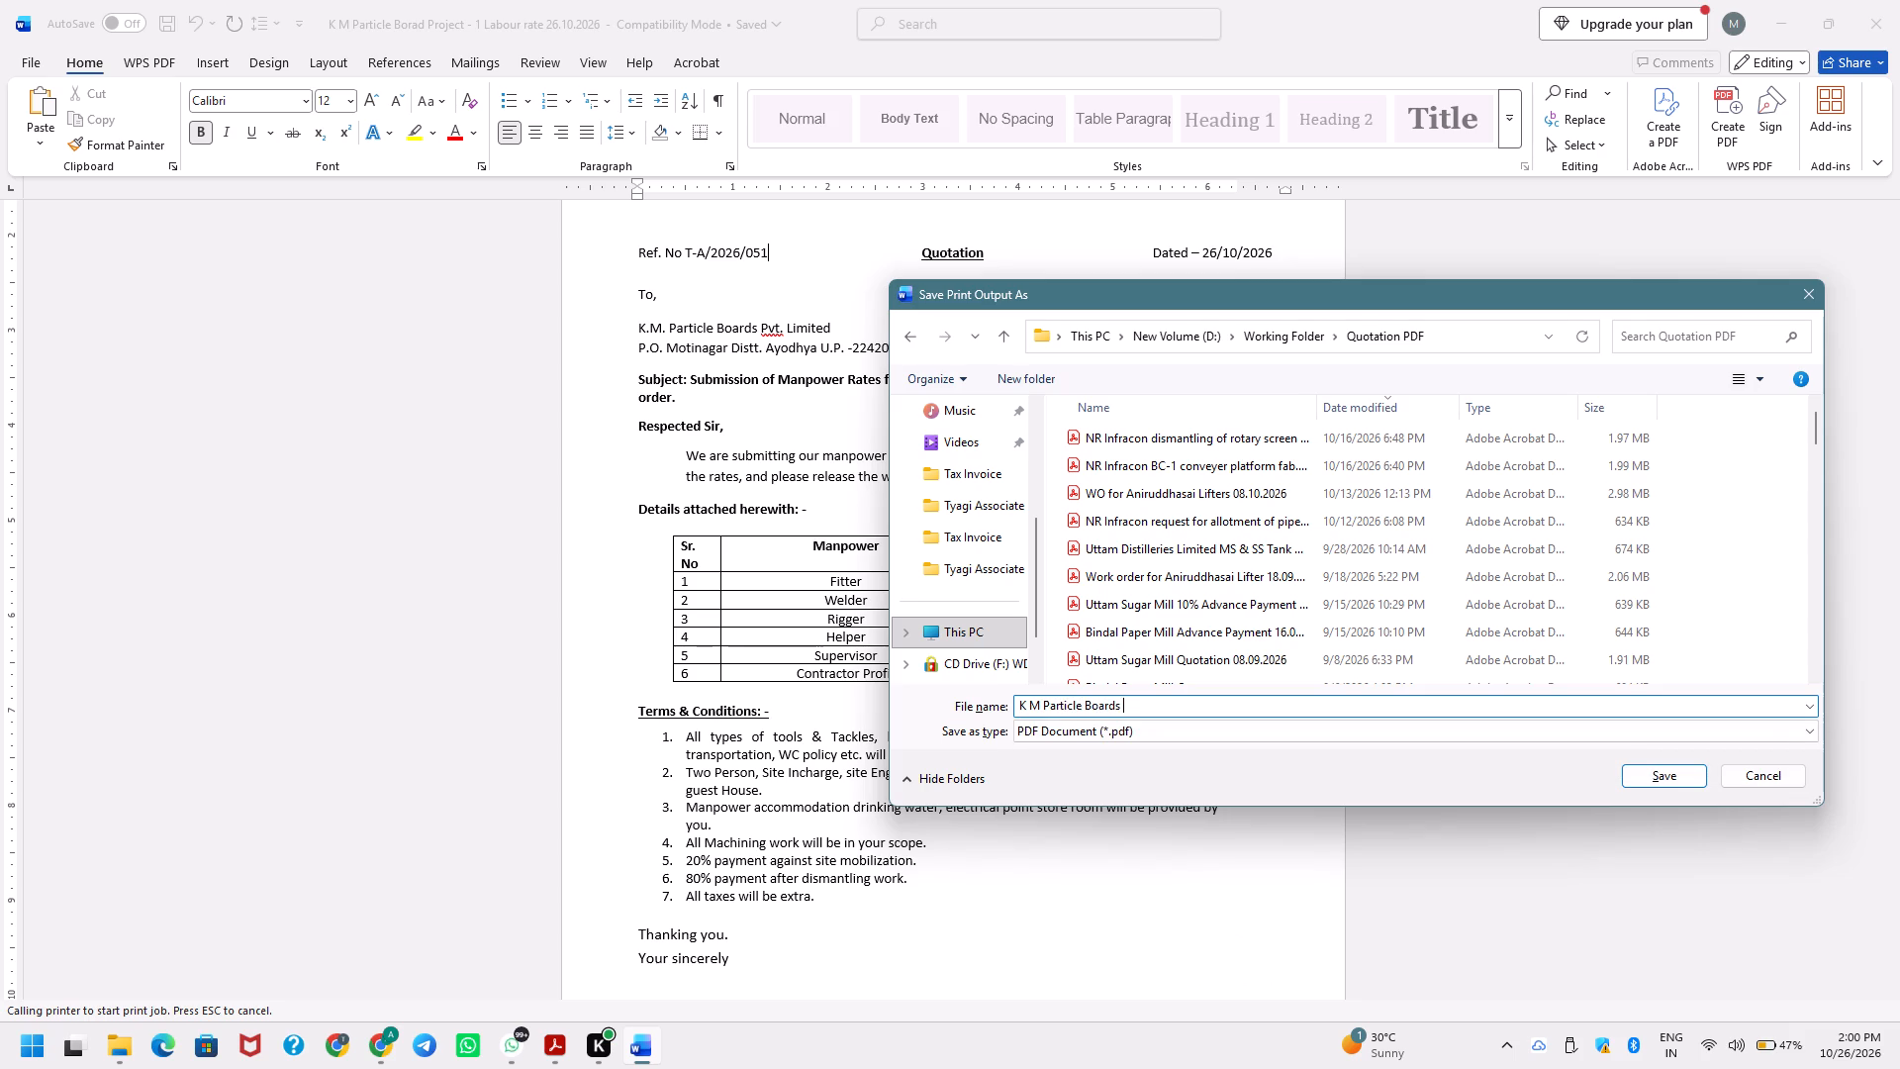
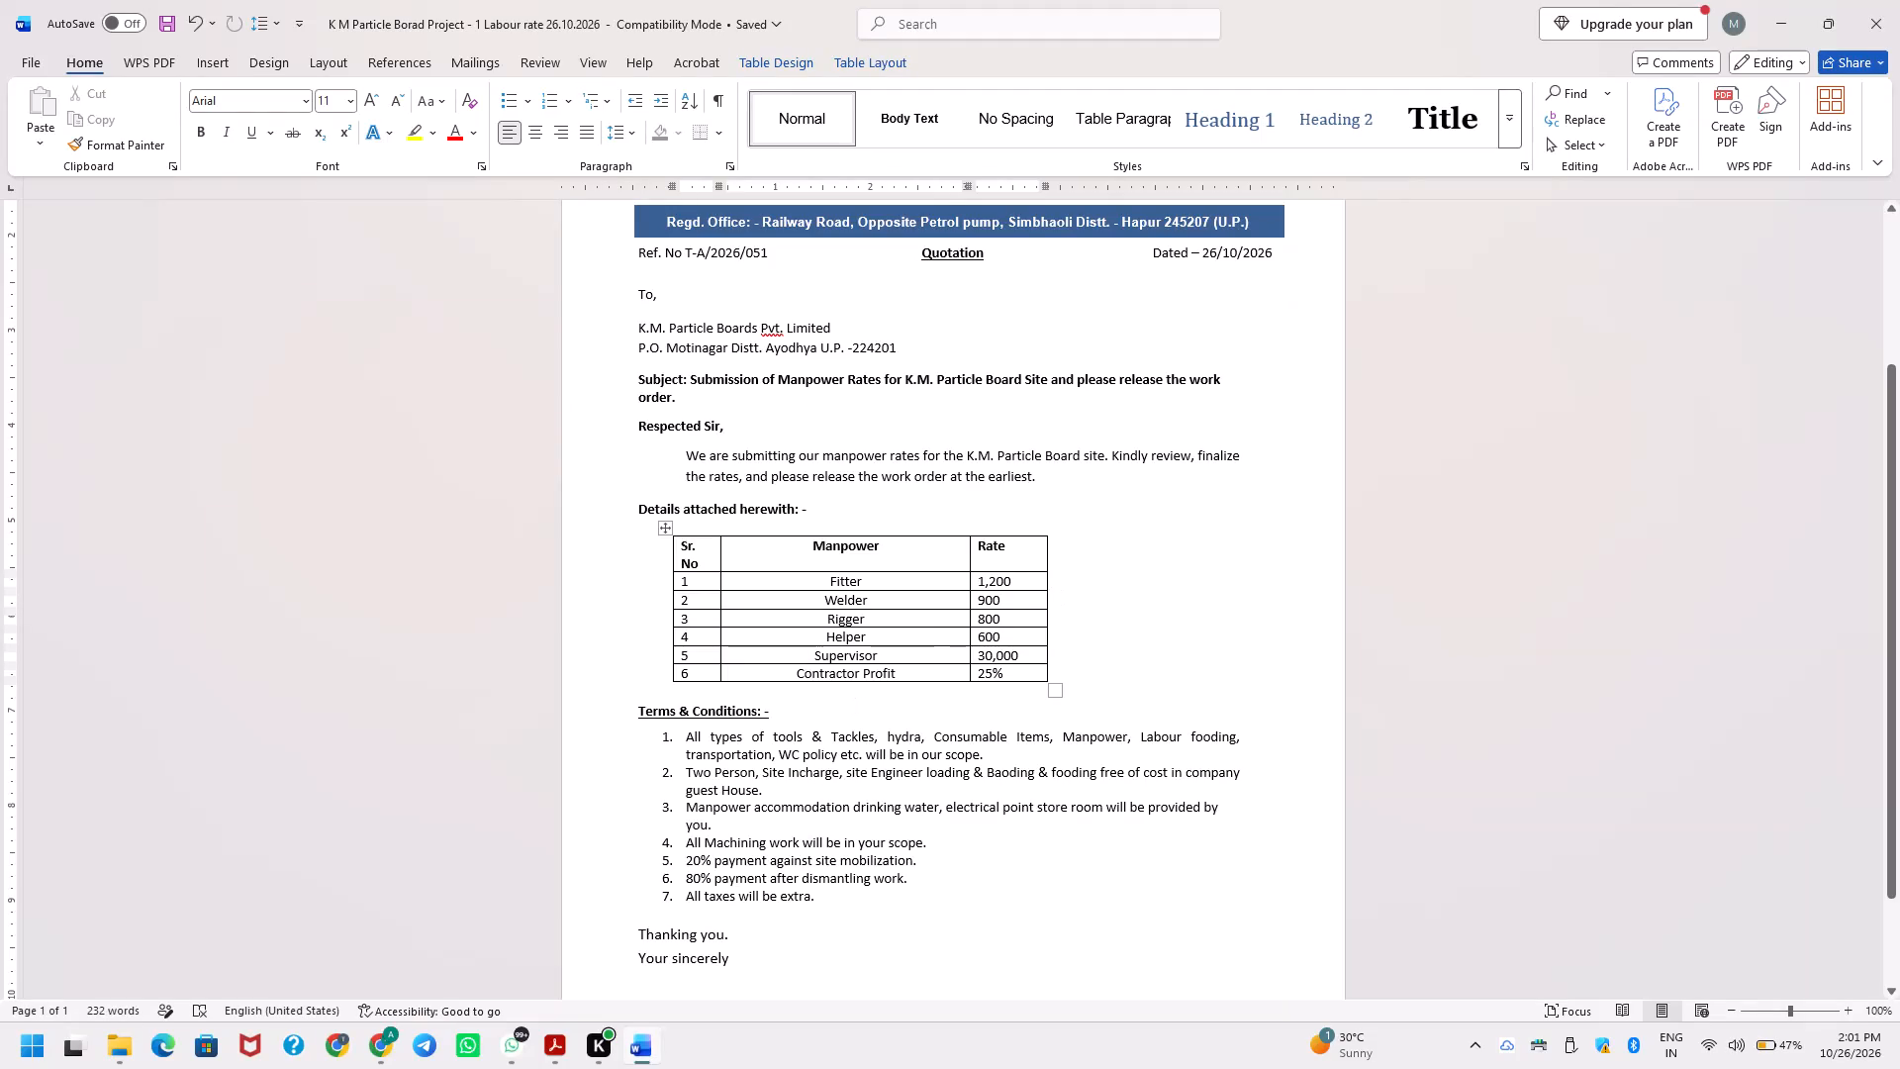
Save the quotation document.
{"action": "left_click", "coordinate": [1152, 568]}
{"action": "key", "text": "ctrl+s"}
{"action": "key", "text": "ctrl+s"}
{"action": "key", "text": "ctrl+s"}
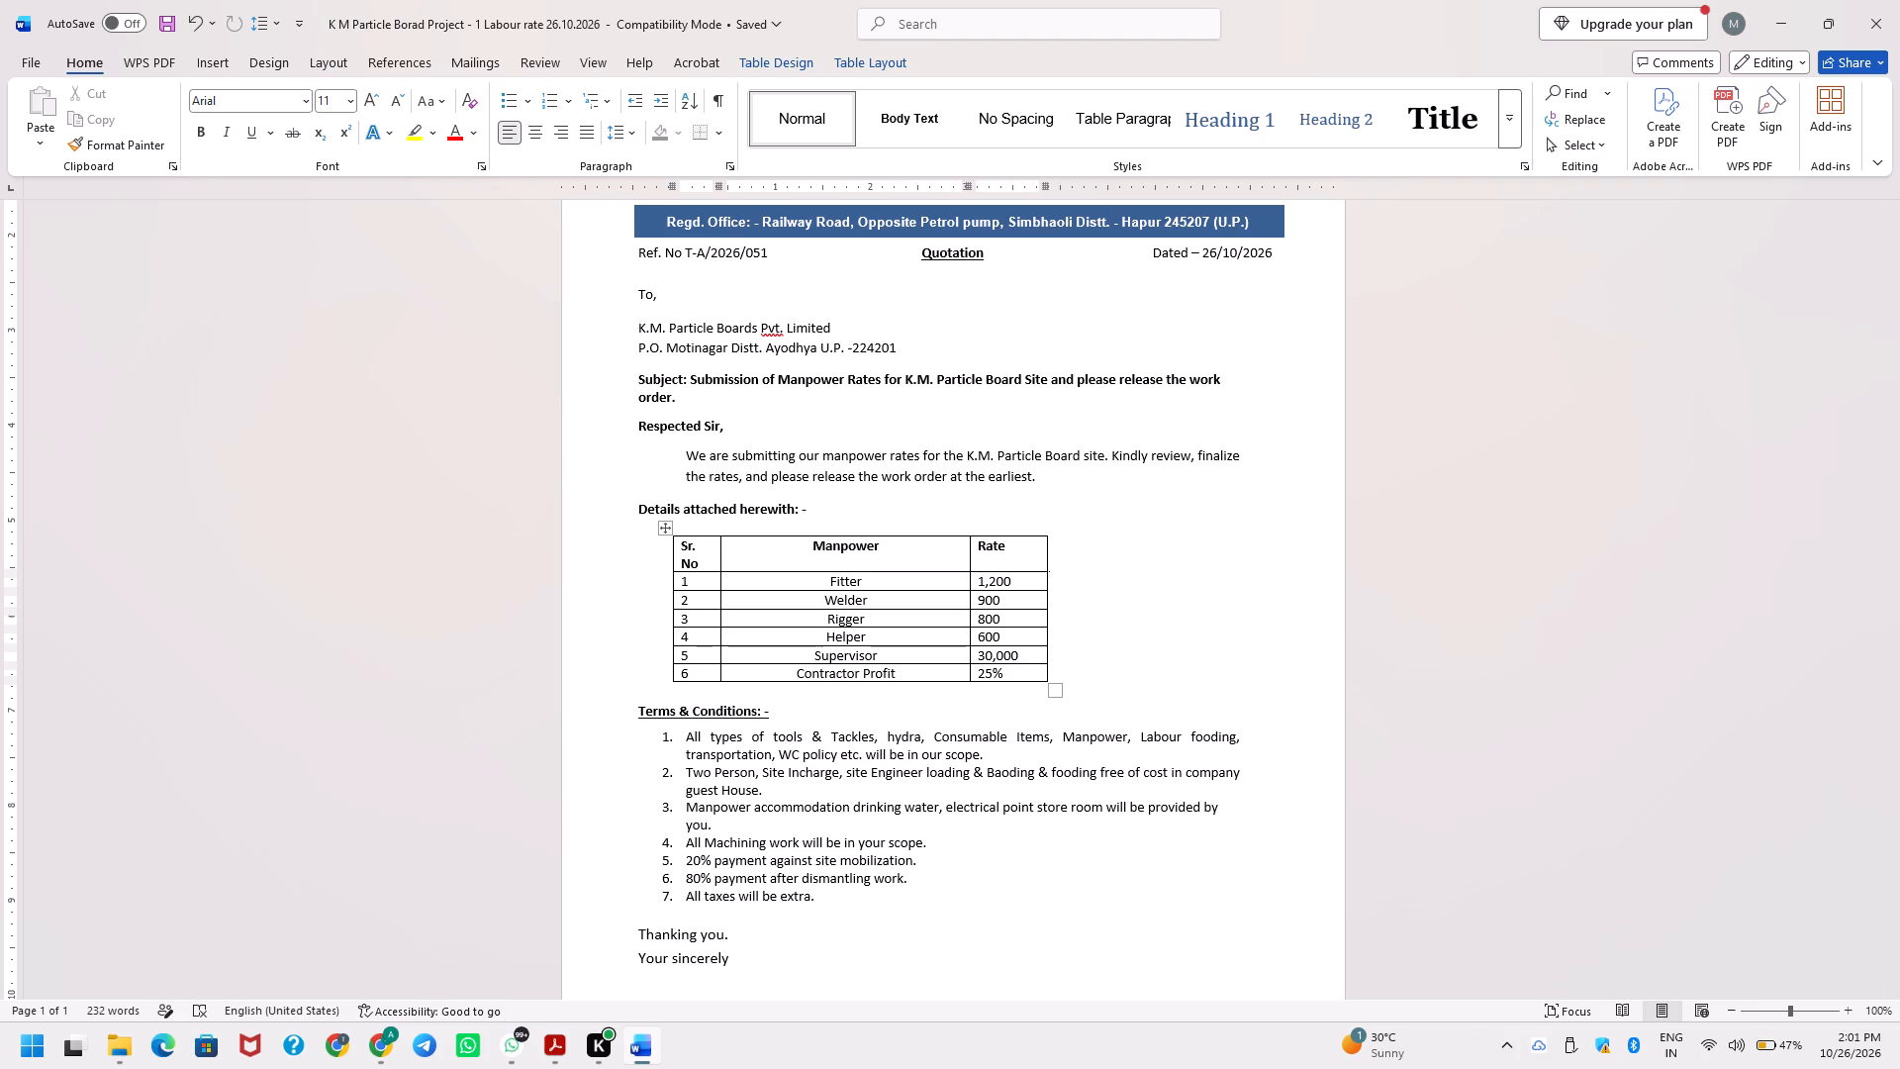
Delete "and please release the work order" from the subject line and end it with a full stop after "Site".
{"action": "left_click", "coordinate": [1056, 382]}
{"action": "key", "text": "Left"}
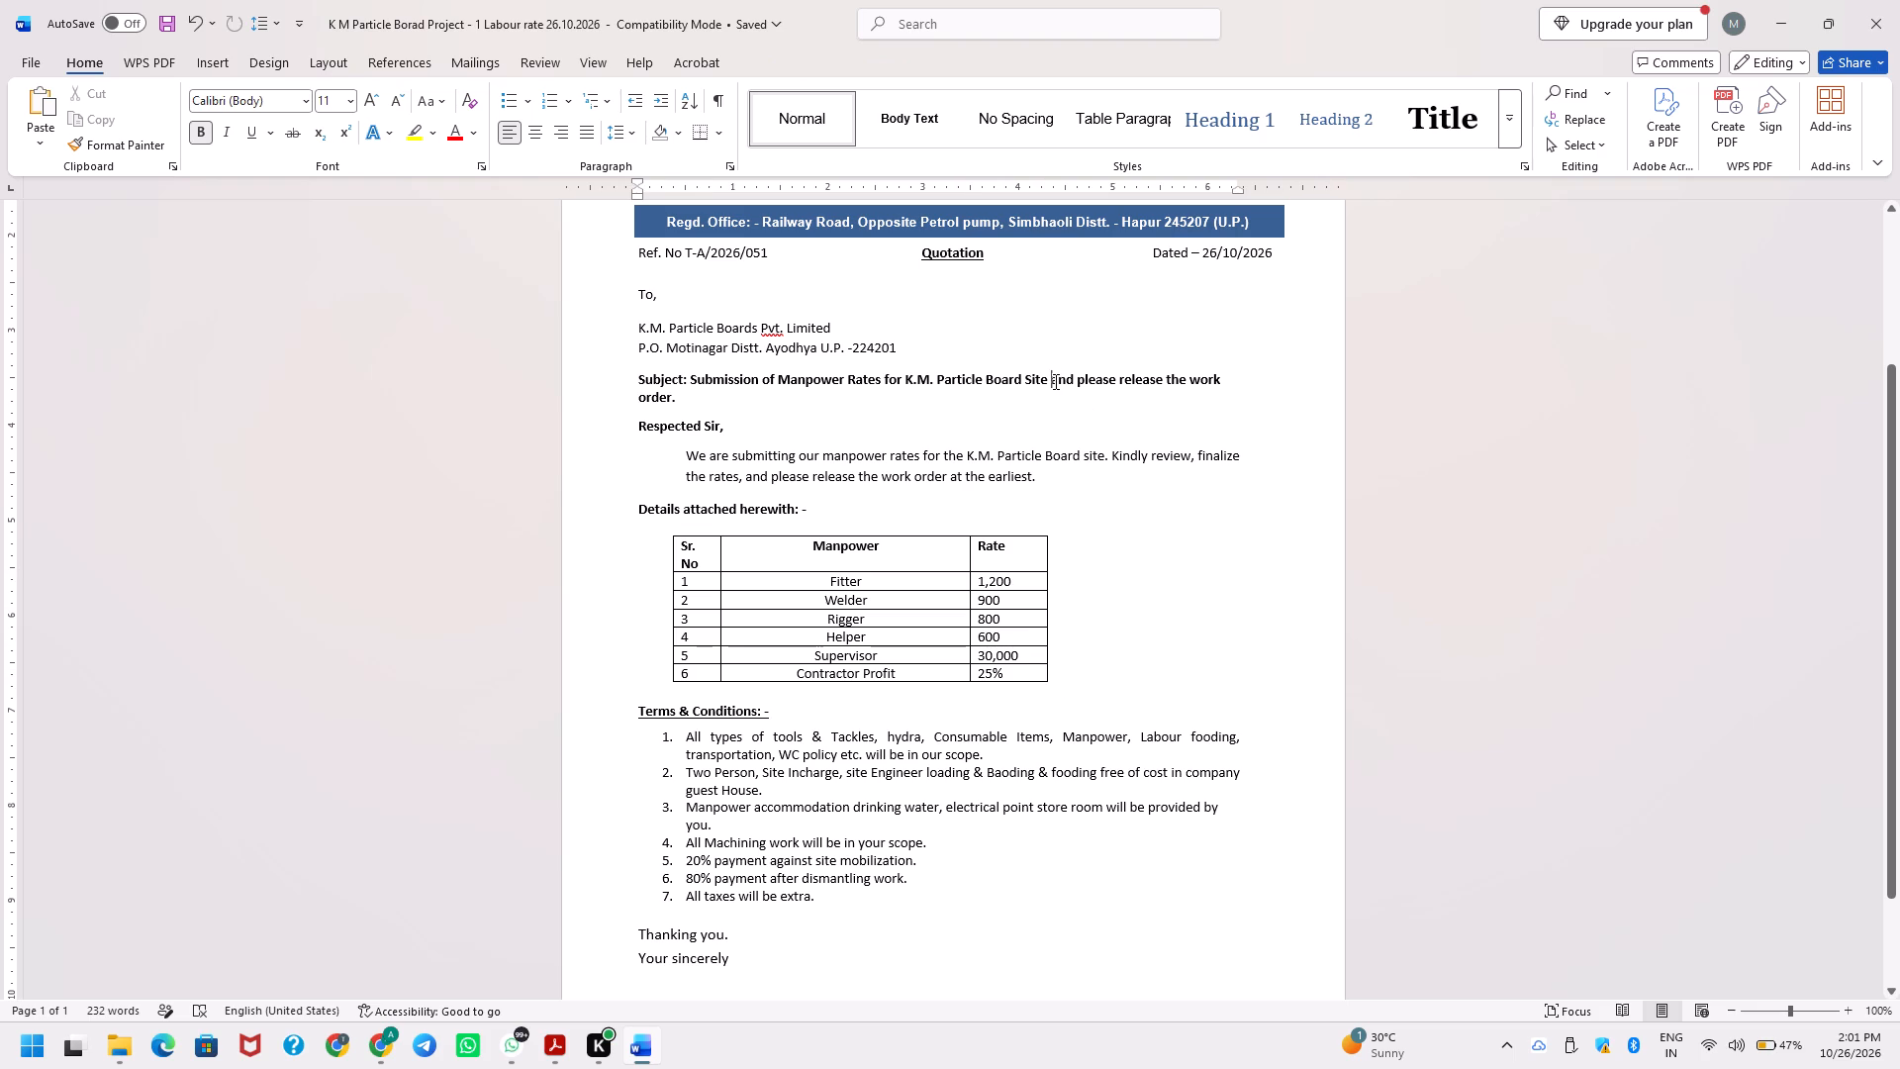
{"action": "key", "text": "ctrl+shift+Right"}
{"action": "key", "text": "ctrl+shift+Right"}
{"action": "key", "text": "ctrl+shift+Right"}
{"action": "key", "text": "ctrl+shift+Right"}
{"action": "key", "text": "ctrl+shift+Right"}
{"action": "key", "text": "Right"}
{"action": "key", "text": "Right"}
{"action": "key", "text": "ctrl+Left"}
{"action": "key", "text": "ctrl+Left"}
{"action": "key", "text": "ctrl+Left"}
{"action": "key", "text": "ctrl+Left"}
{"action": "key", "text": "ctrl+Left"}
{"action": "key", "text": "ctrl+Left"}
{"action": "key", "text": "ctrl+shift+Right"}
{"action": "key", "text": "ctrl+shift+Right"}
{"action": "key", "text": "ctrl+shift+Right"}
{"action": "key", "text": "ctrl+shift+Right"}
{"action": "key", "text": "ctrl+shift+Right"}
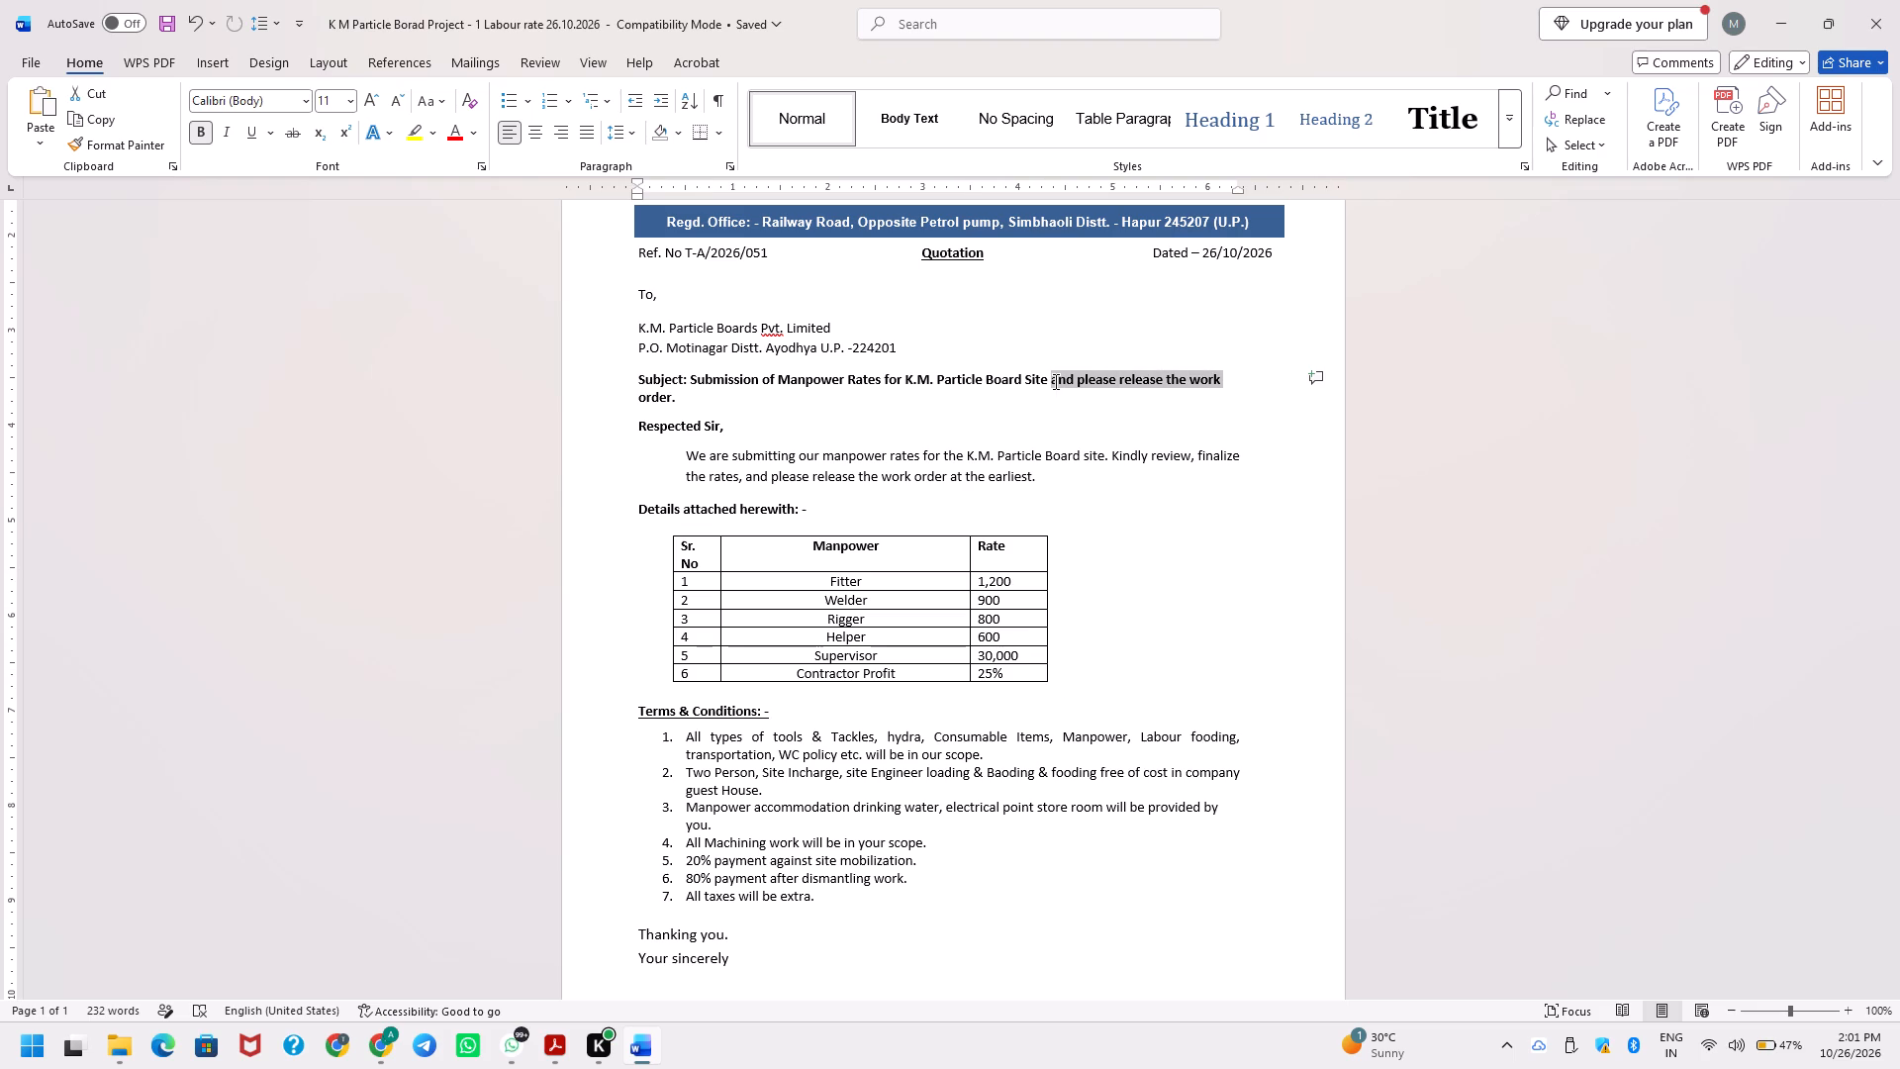
{"action": "key", "text": "ctrl+shift+Right"}
{"action": "key", "text": "ctrl+shift+Right"}
{"action": "key", "text": "BackSpace"}
{"action": "key", "text": "BackSpace"}
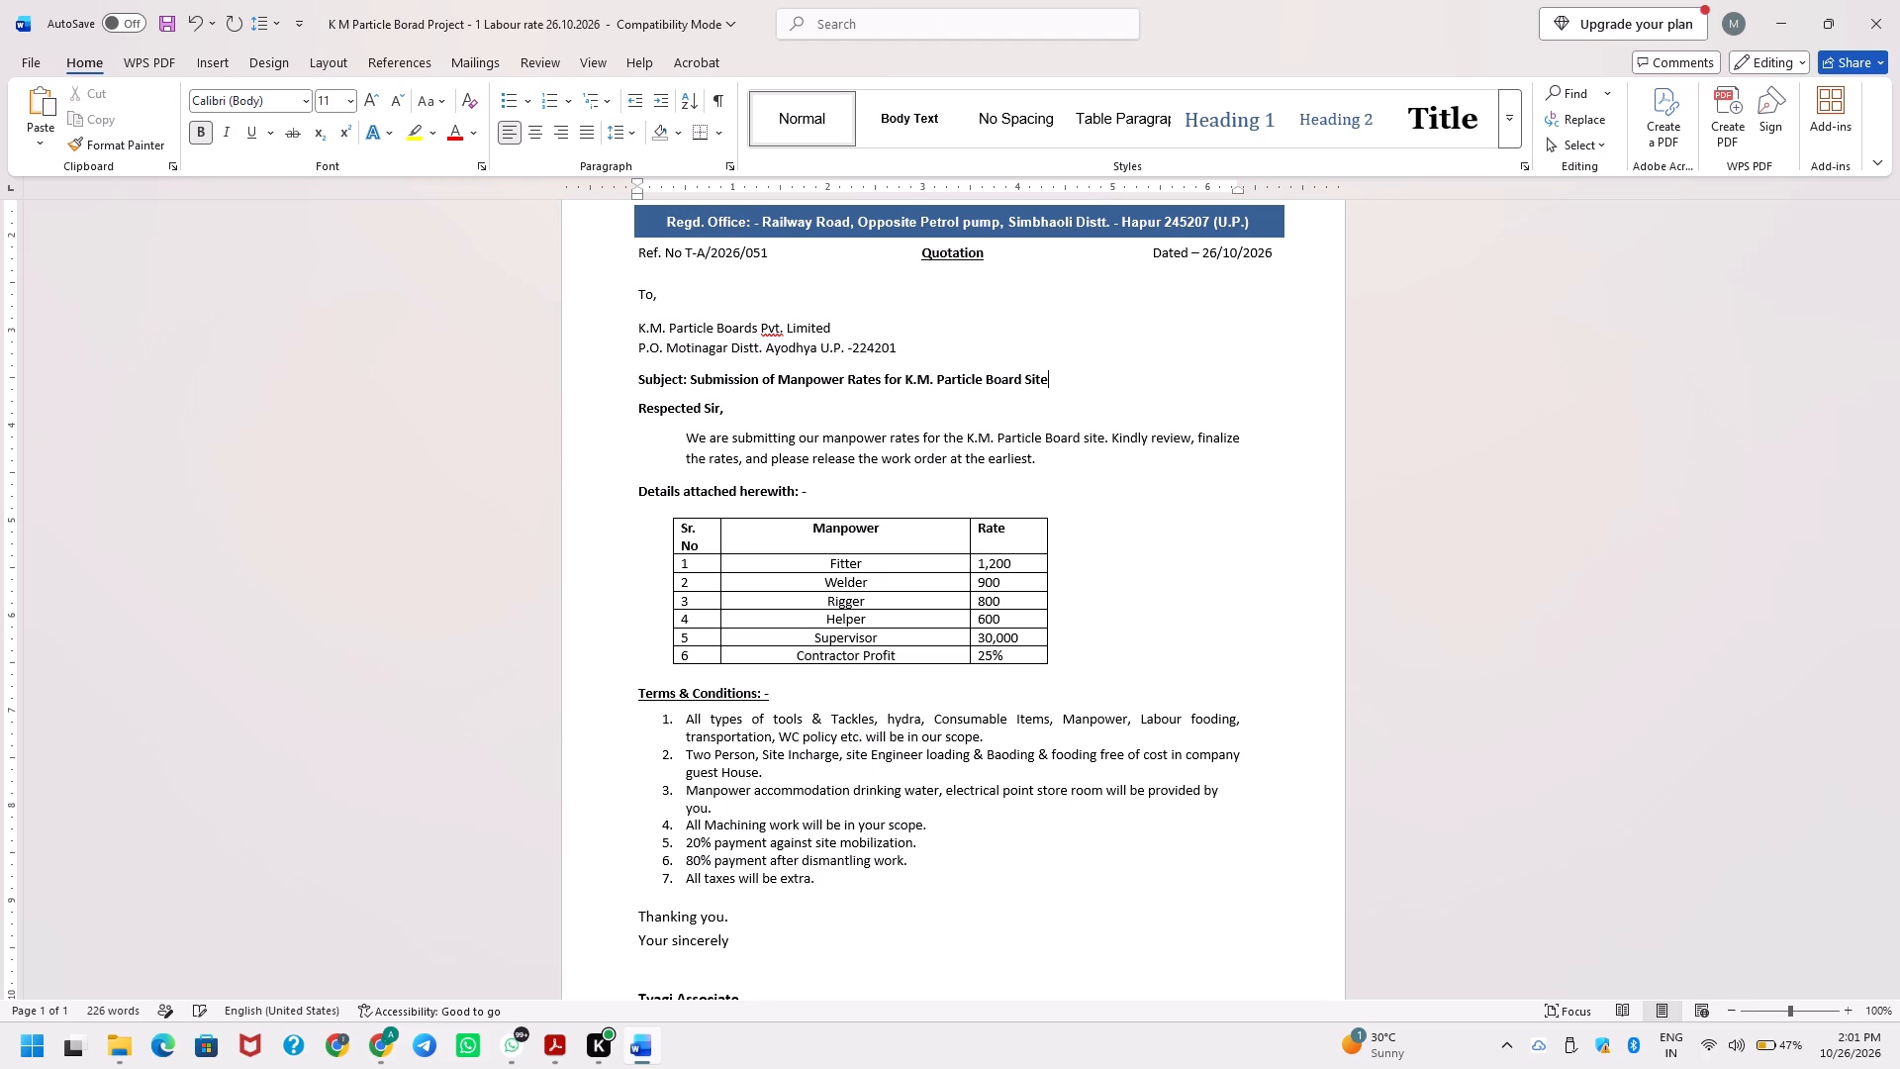
{"action": "key", "text": "period"}
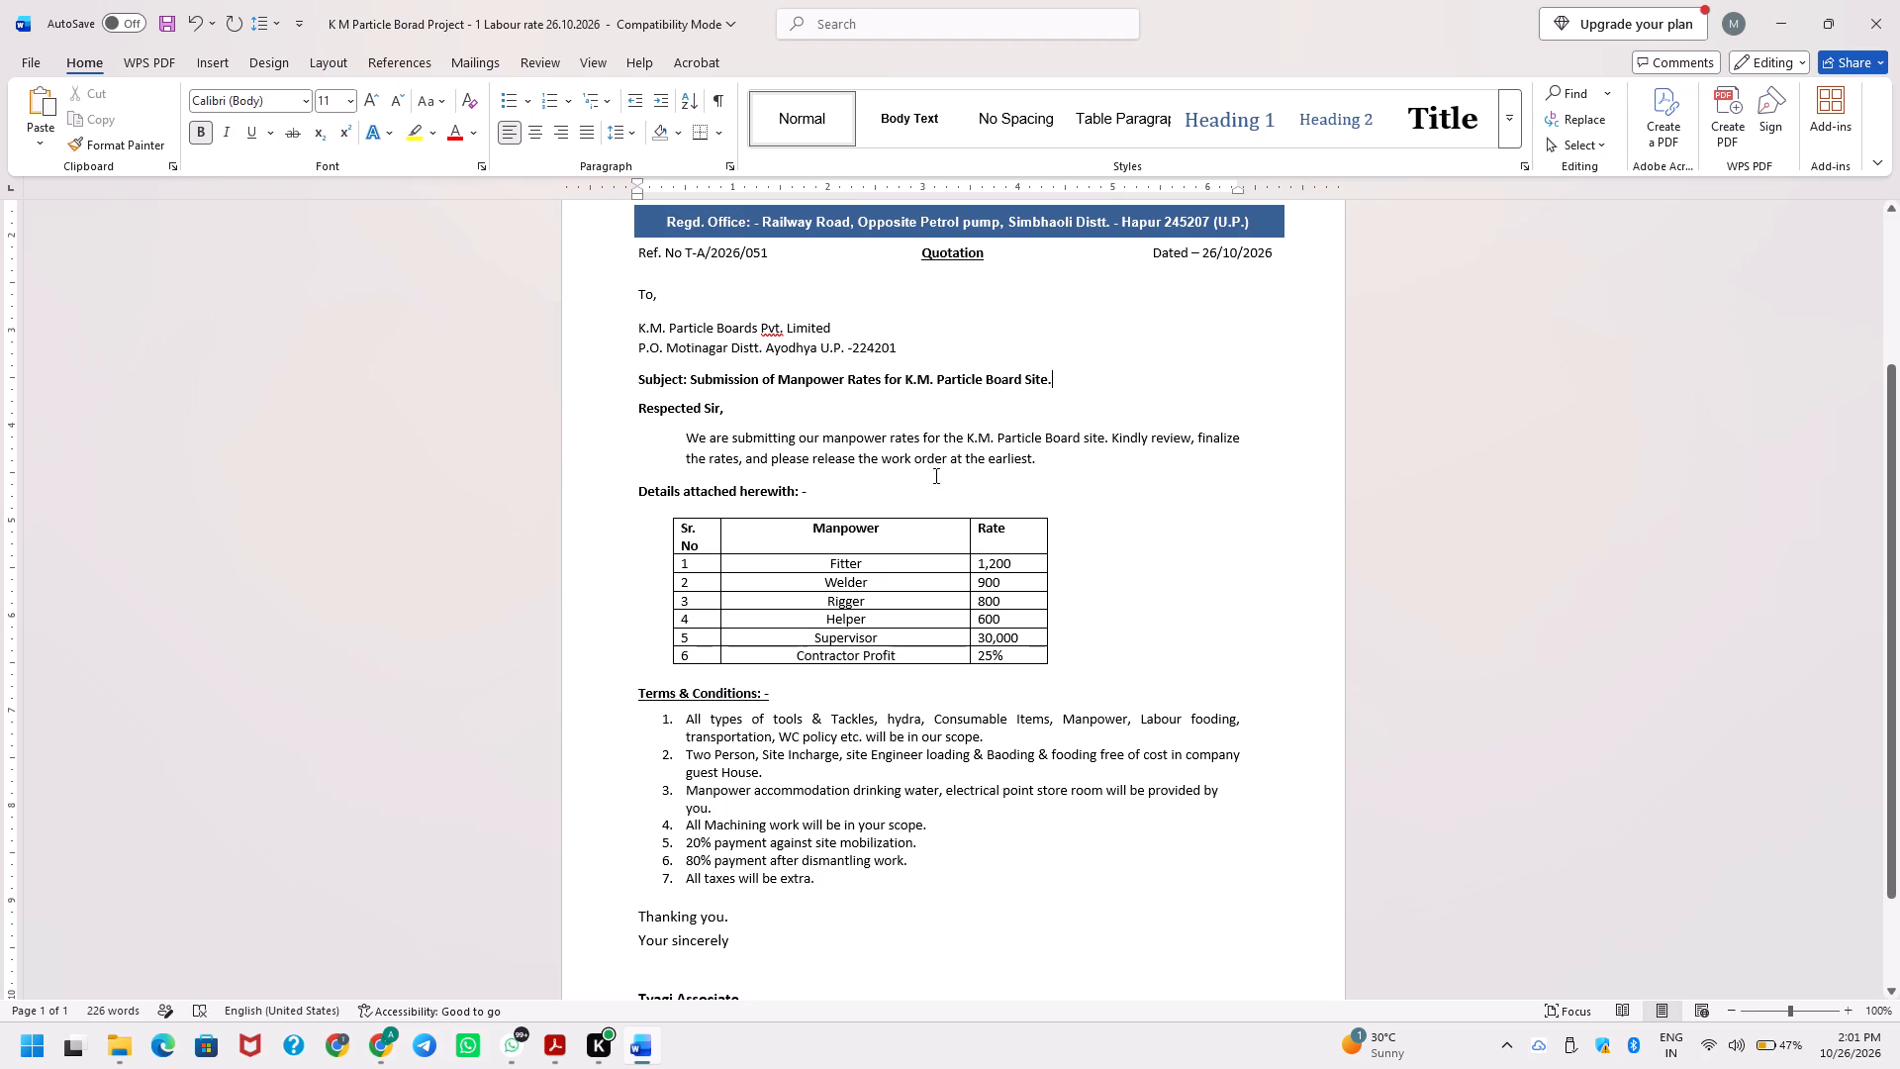
Check the rest of the letter through the rate table and terms down to the Tyagi Associate signature.
{"action": "scroll", "coordinate": [1093, 514], "scroll_direction": "down", "scroll_amount": 1}
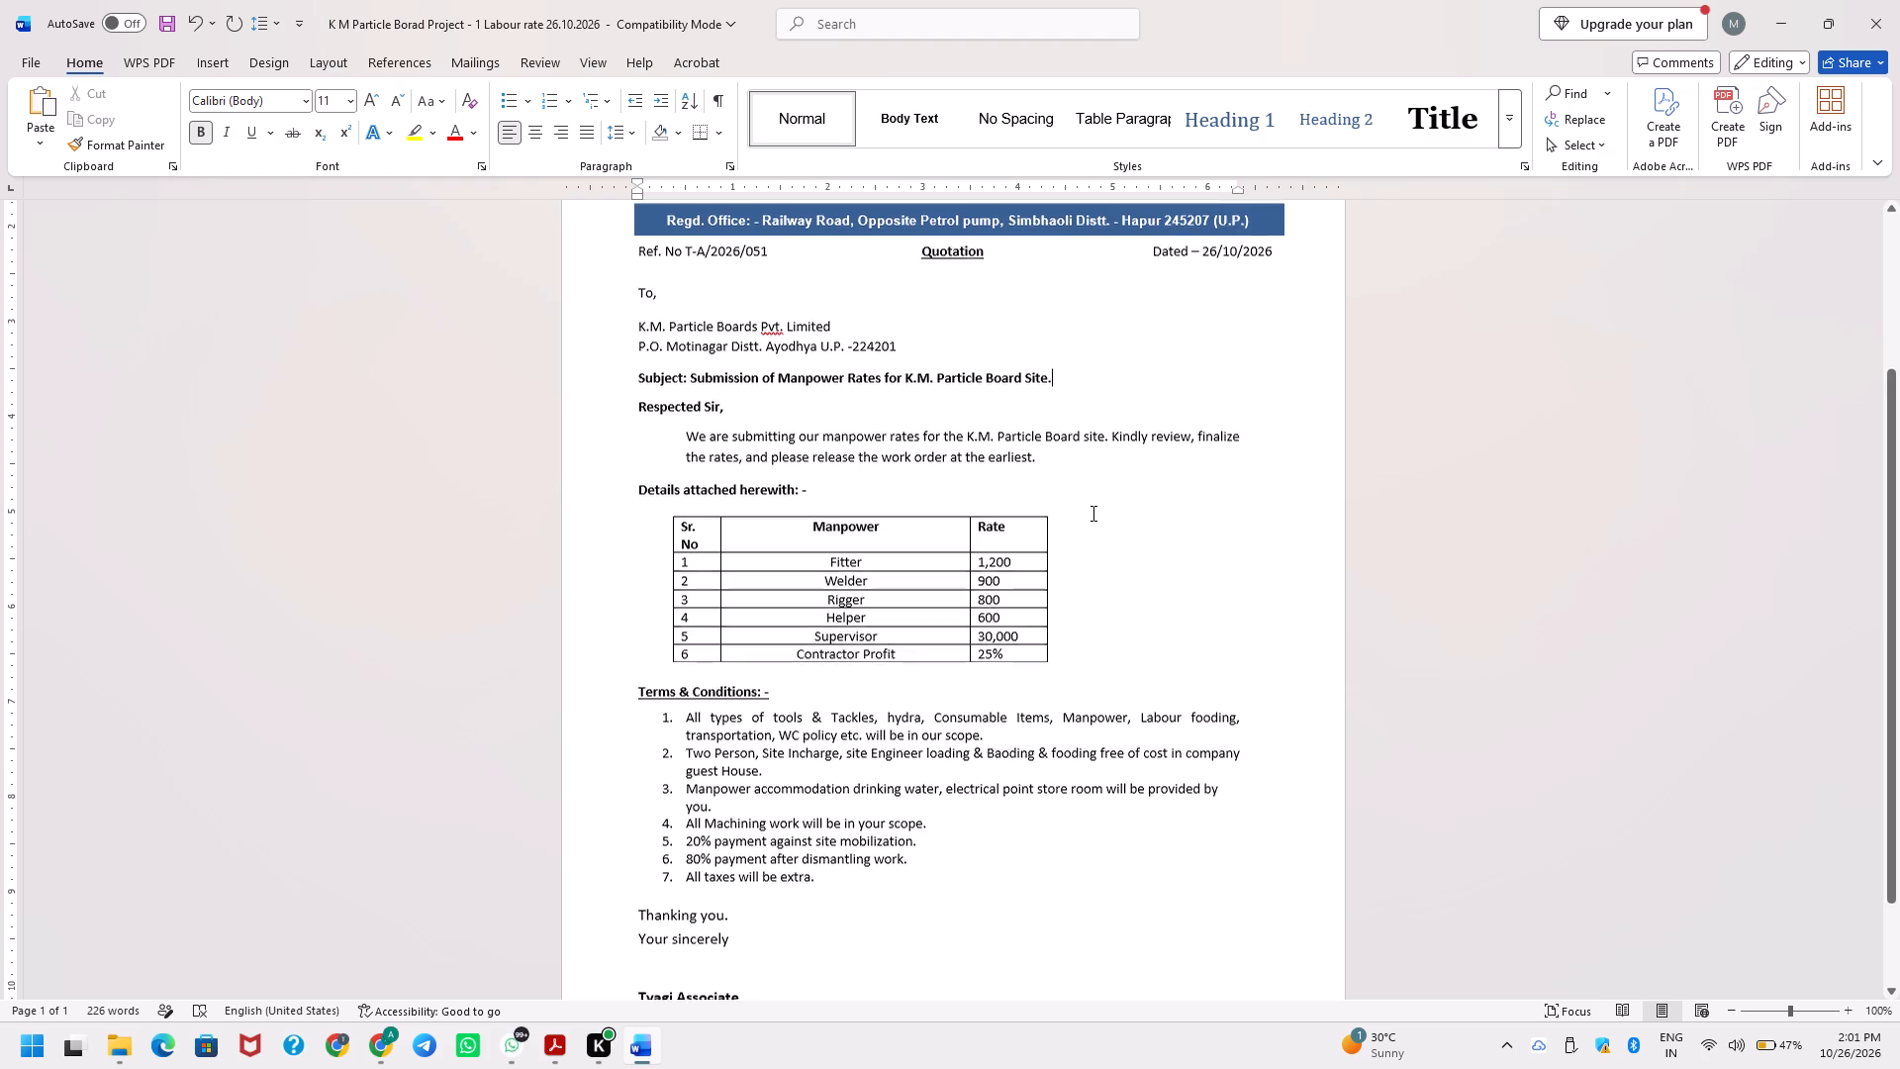
{"action": "scroll", "coordinate": [1093, 514], "scroll_direction": "down", "scroll_amount": 3}
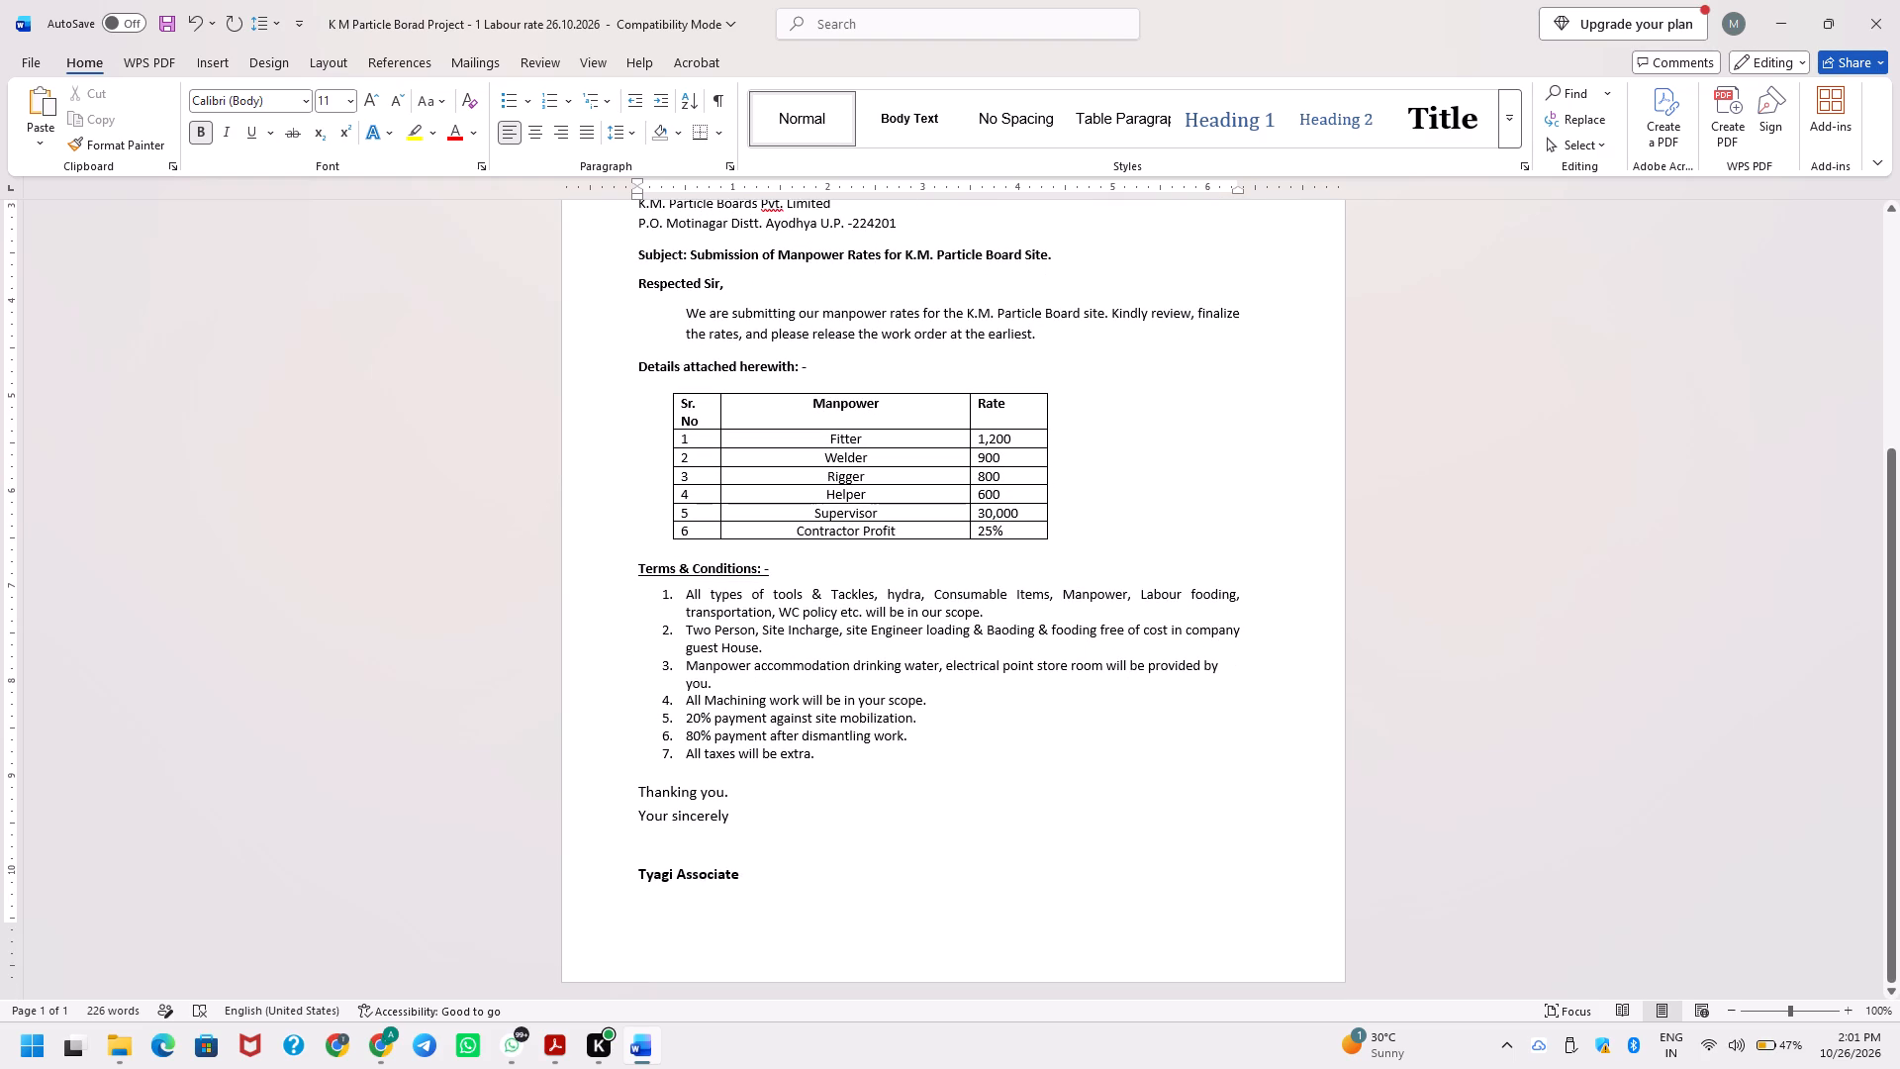
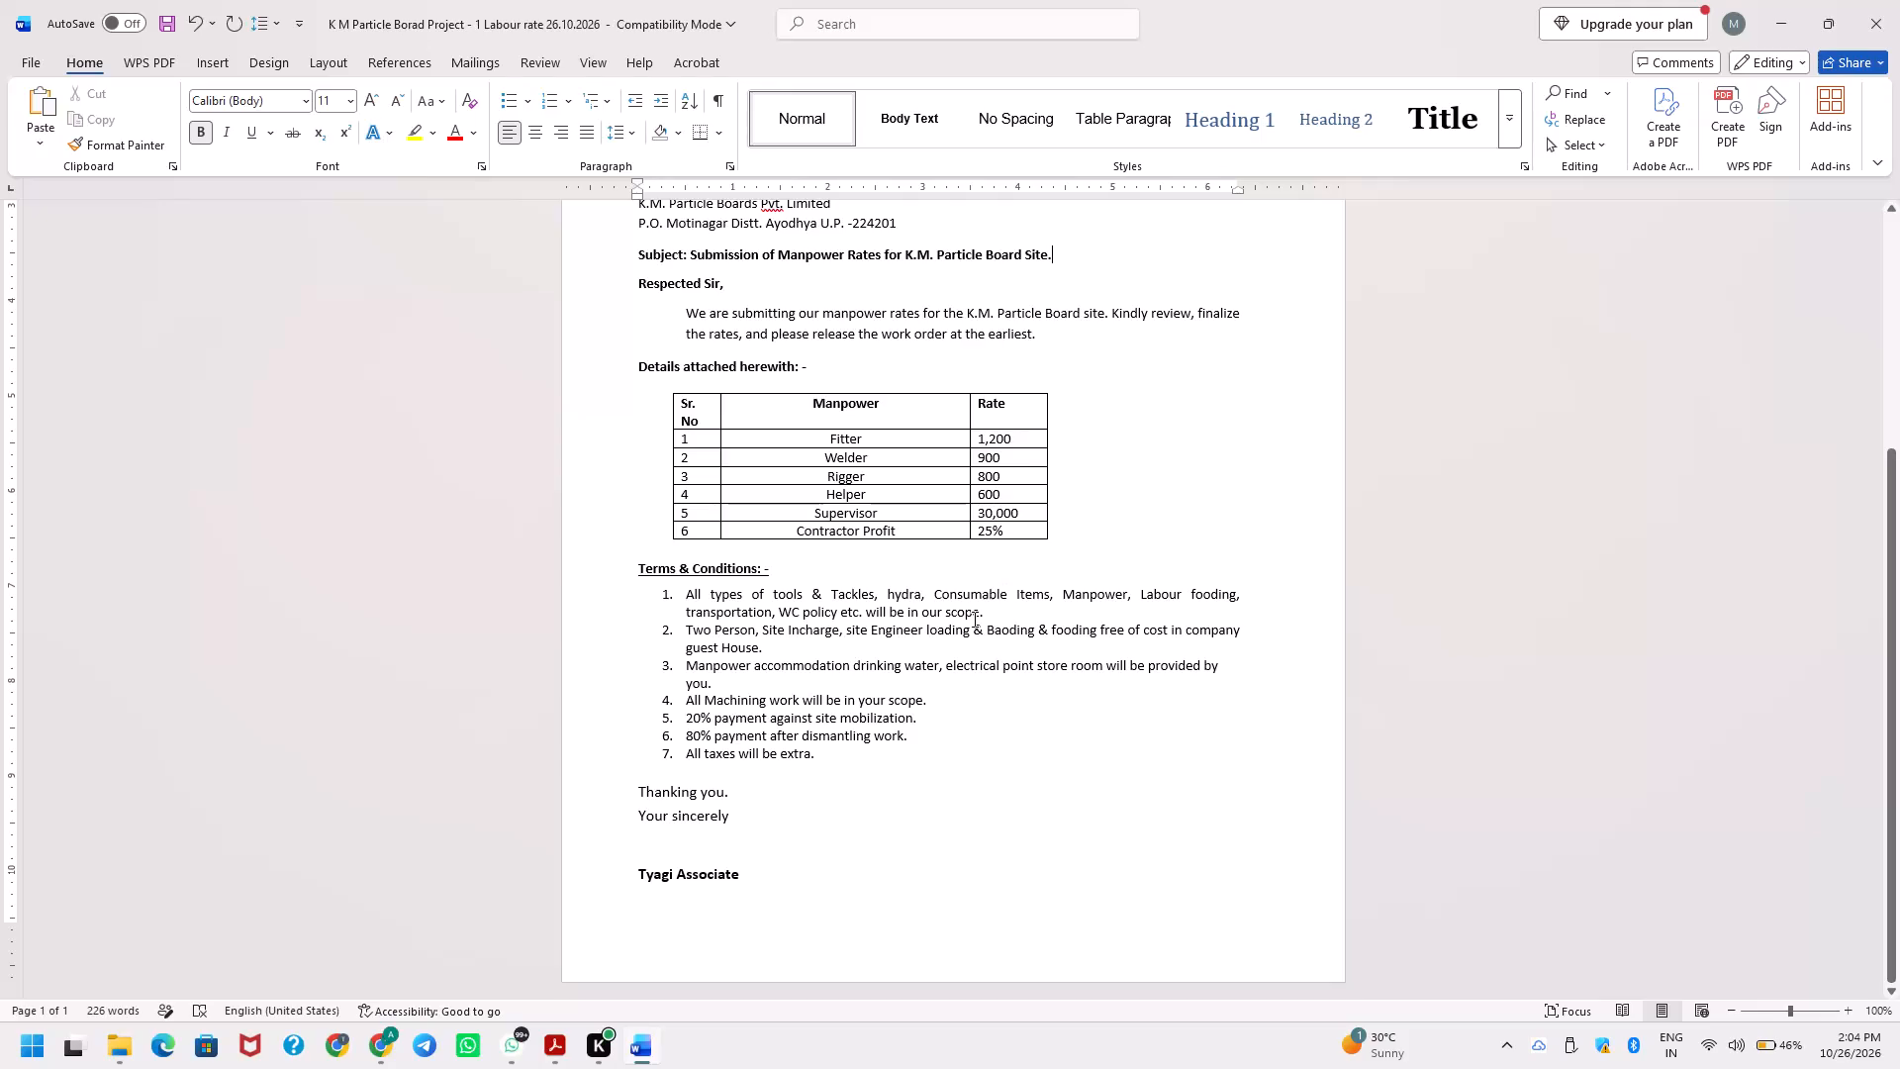
Delete "after dismantling work" from the 80% payment term under Terms & Conditions, keeping the full stop.
{"action": "left_click", "coordinate": [807, 739]}
{"action": "key", "text": "Left"}
{"action": "key", "text": "Left"}
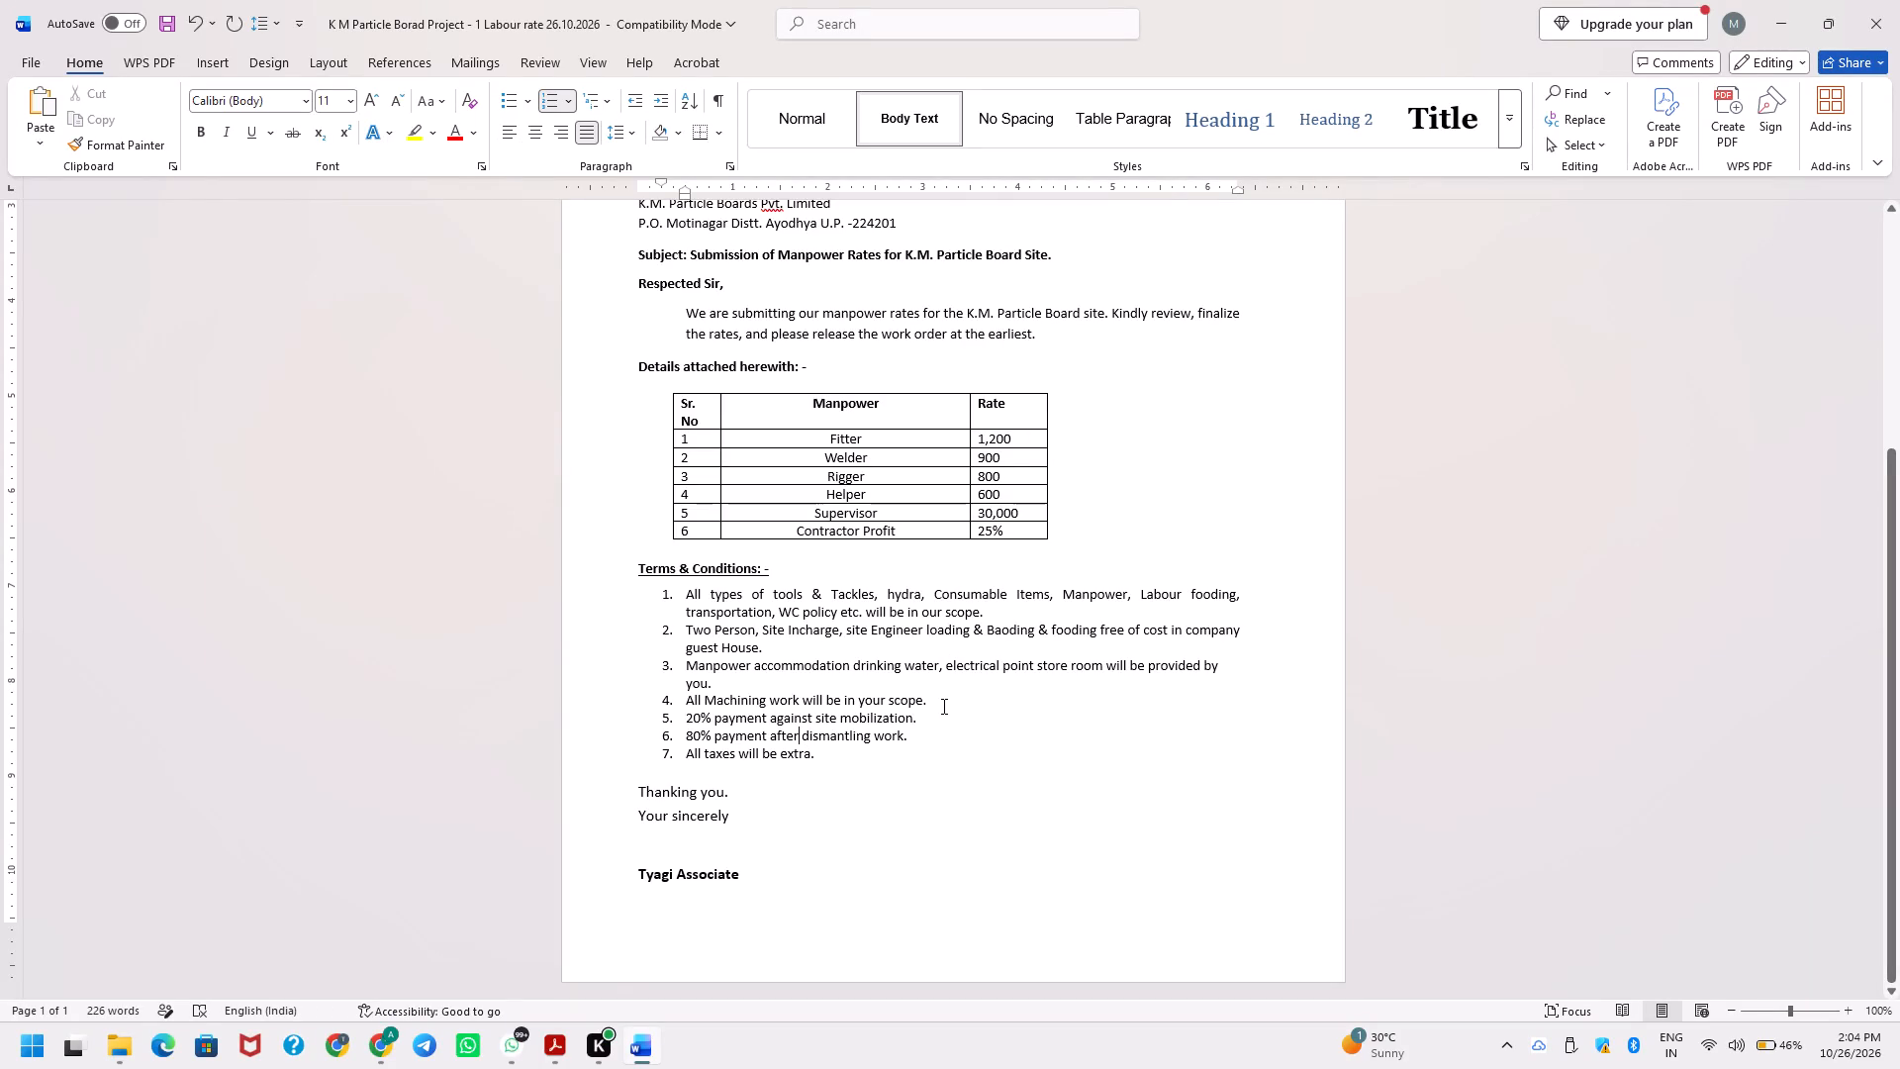
{"action": "key", "text": "Left"}
{"action": "key", "text": "Left"}
{"action": "key", "text": "Left"}
{"action": "key", "text": "Left"}
{"action": "key", "text": "Left"}
{"action": "key", "text": "shift+Right"}
{"action": "key", "text": "shift+Right"}
{"action": "key", "text": "shift+Right"}
{"action": "key", "text": "shift+Right"}
{"action": "key", "text": "shift+Right"}
{"action": "key", "text": "shift+Right"}
{"action": "key", "text": "shift+Right"}
{"action": "key", "text": "shift+Right"}
{"action": "key", "text": "shift+Right"}
{"action": "key", "text": "shift+Right"}
{"action": "key", "text": "shift+Right"}
{"action": "key", "text": "shift+Right"}
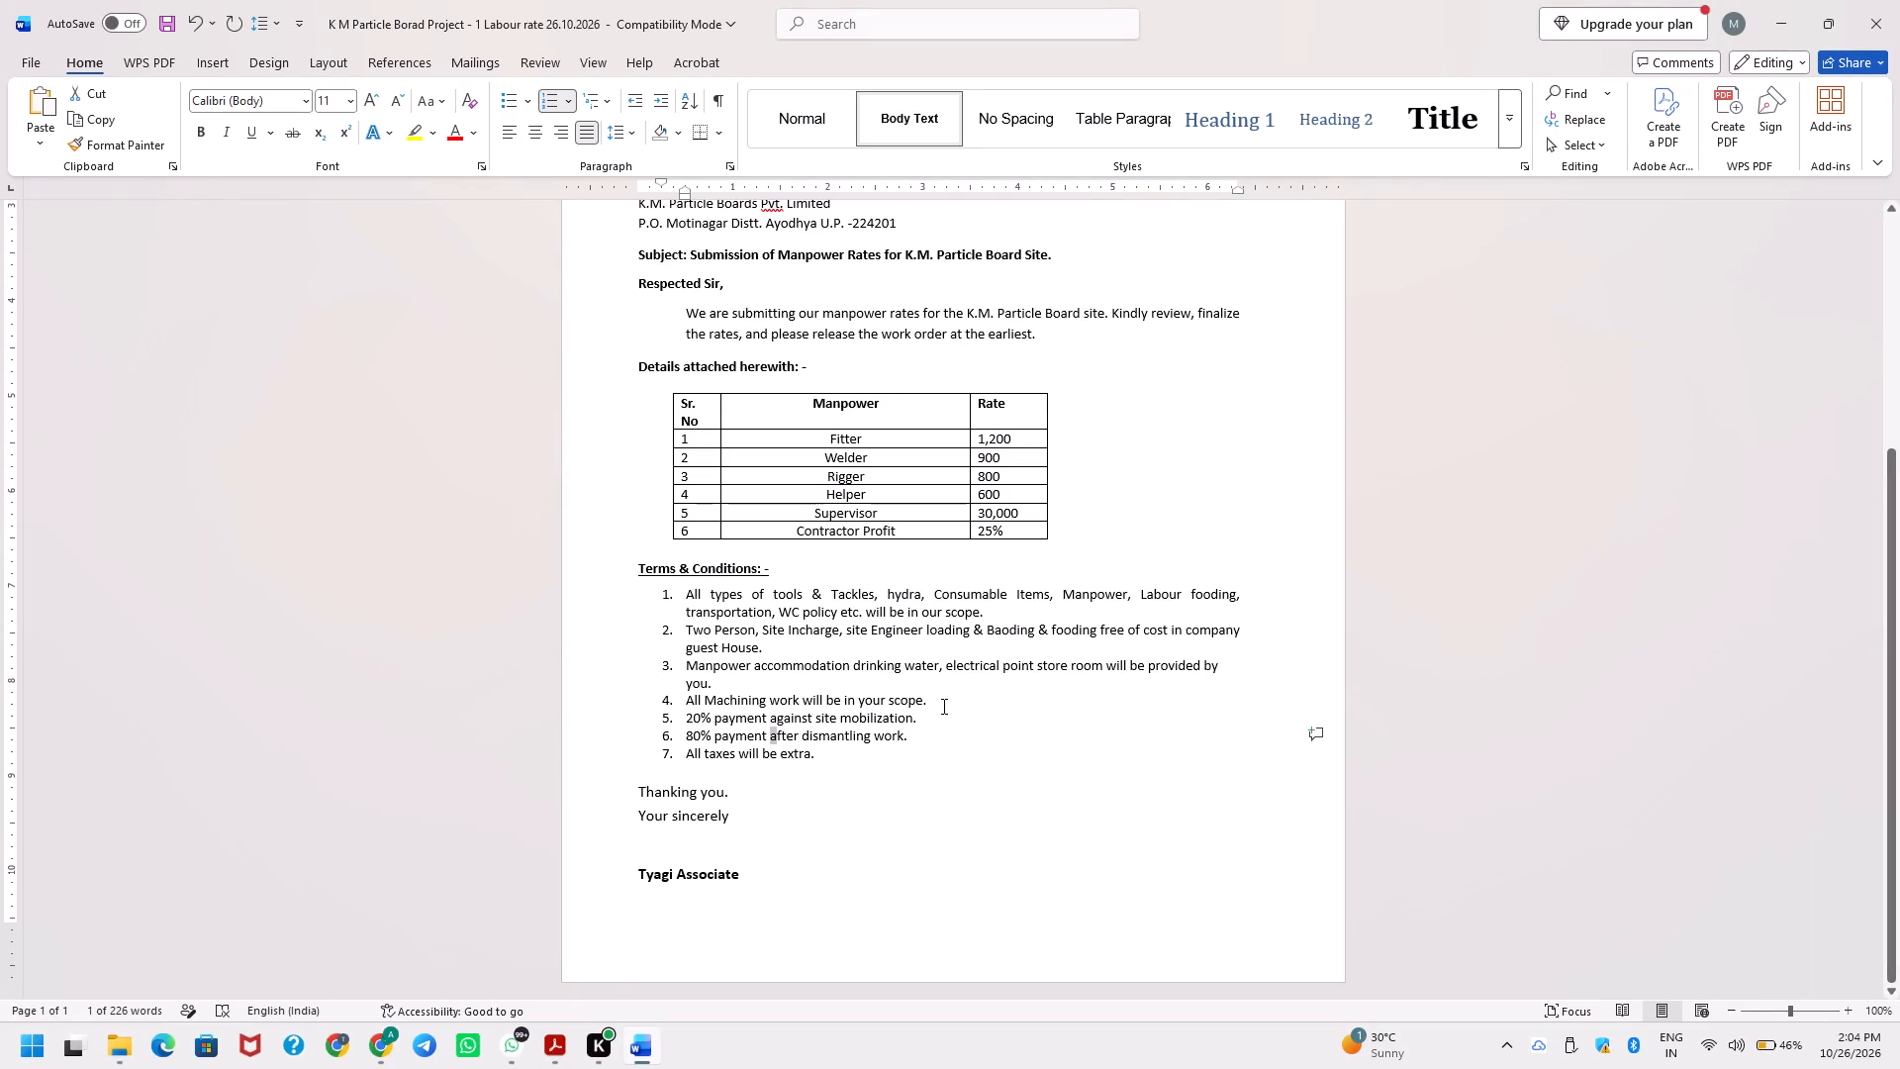
{"action": "key", "text": "shift+Right"}
{"action": "key", "text": "shift+Right"}
{"action": "key", "text": "shift+Right"}
{"action": "key", "text": "shift+Right"}
{"action": "key", "text": "shift+Right"}
{"action": "key", "text": "shift+Right"}
{"action": "key", "text": "shift+Right"}
{"action": "key", "text": "shift+Right"}
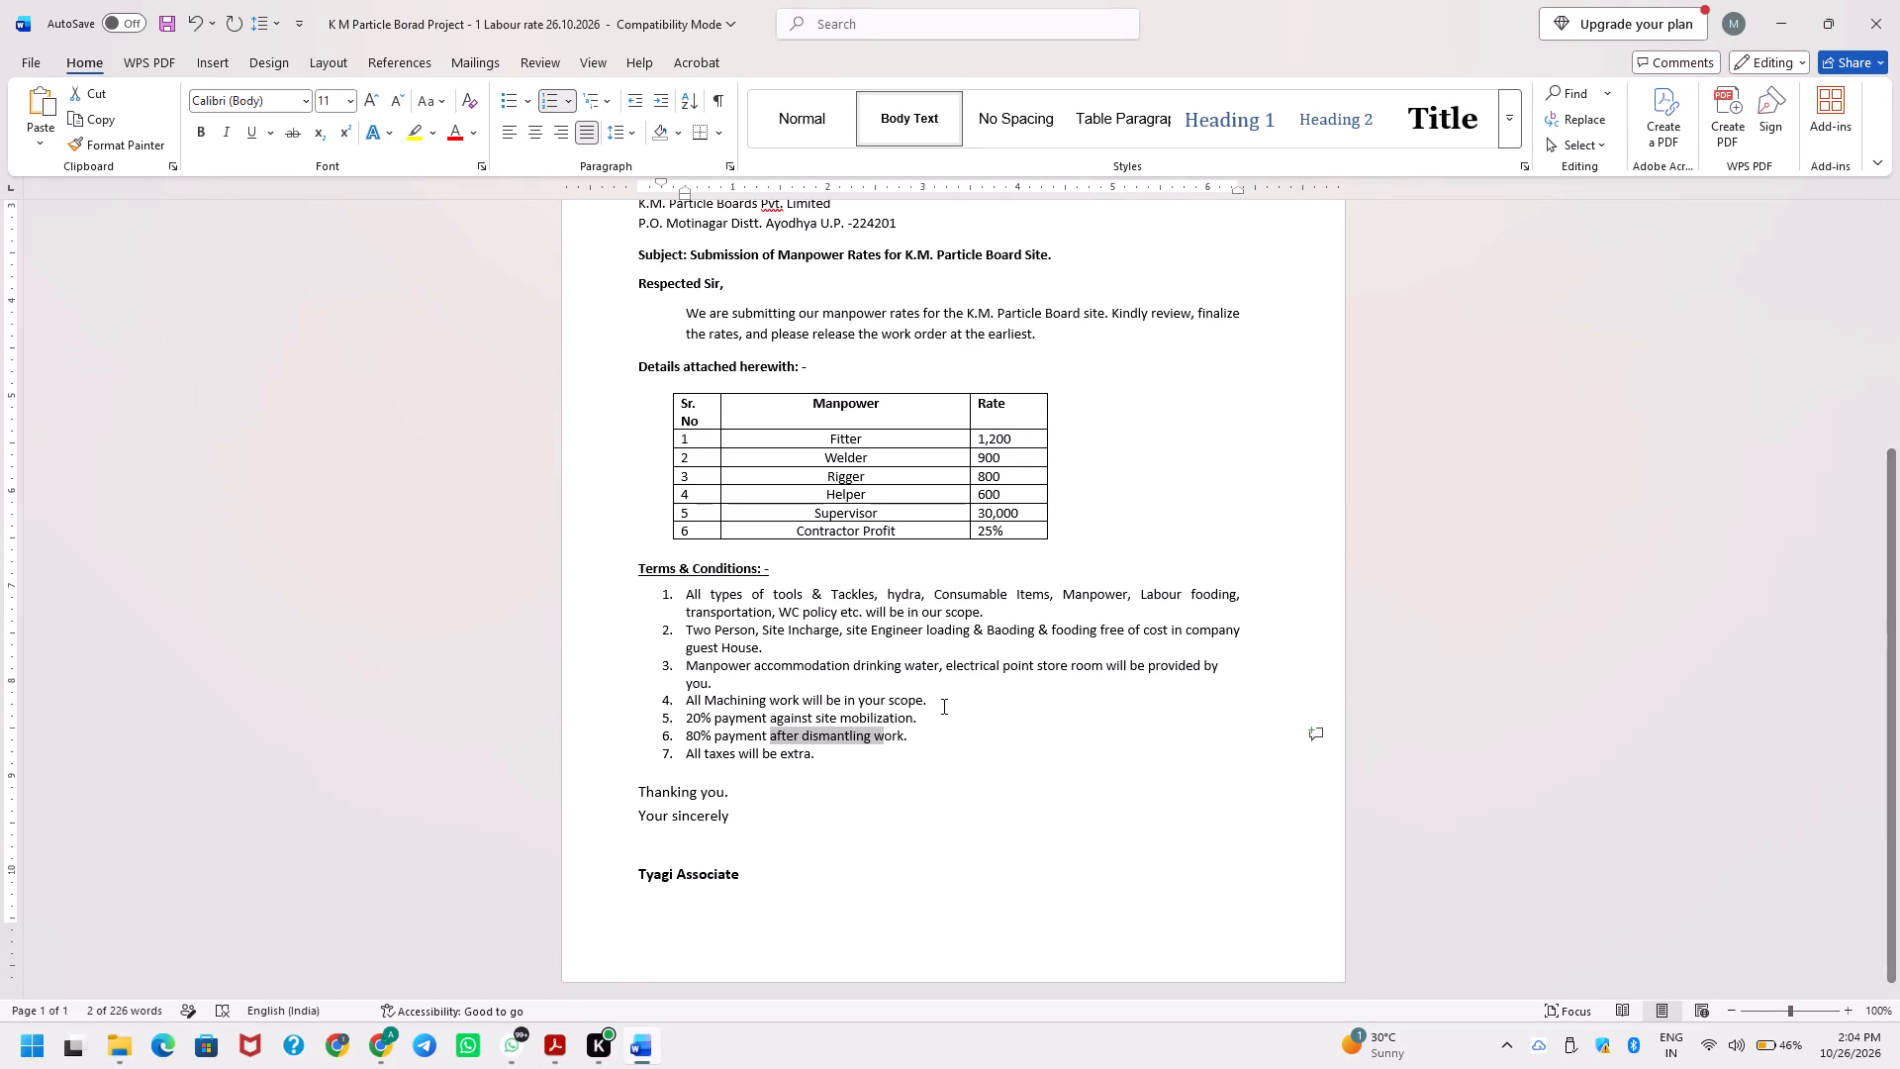
{"action": "key", "text": "shift+Right"}
{"action": "key", "text": "shift+Right"}
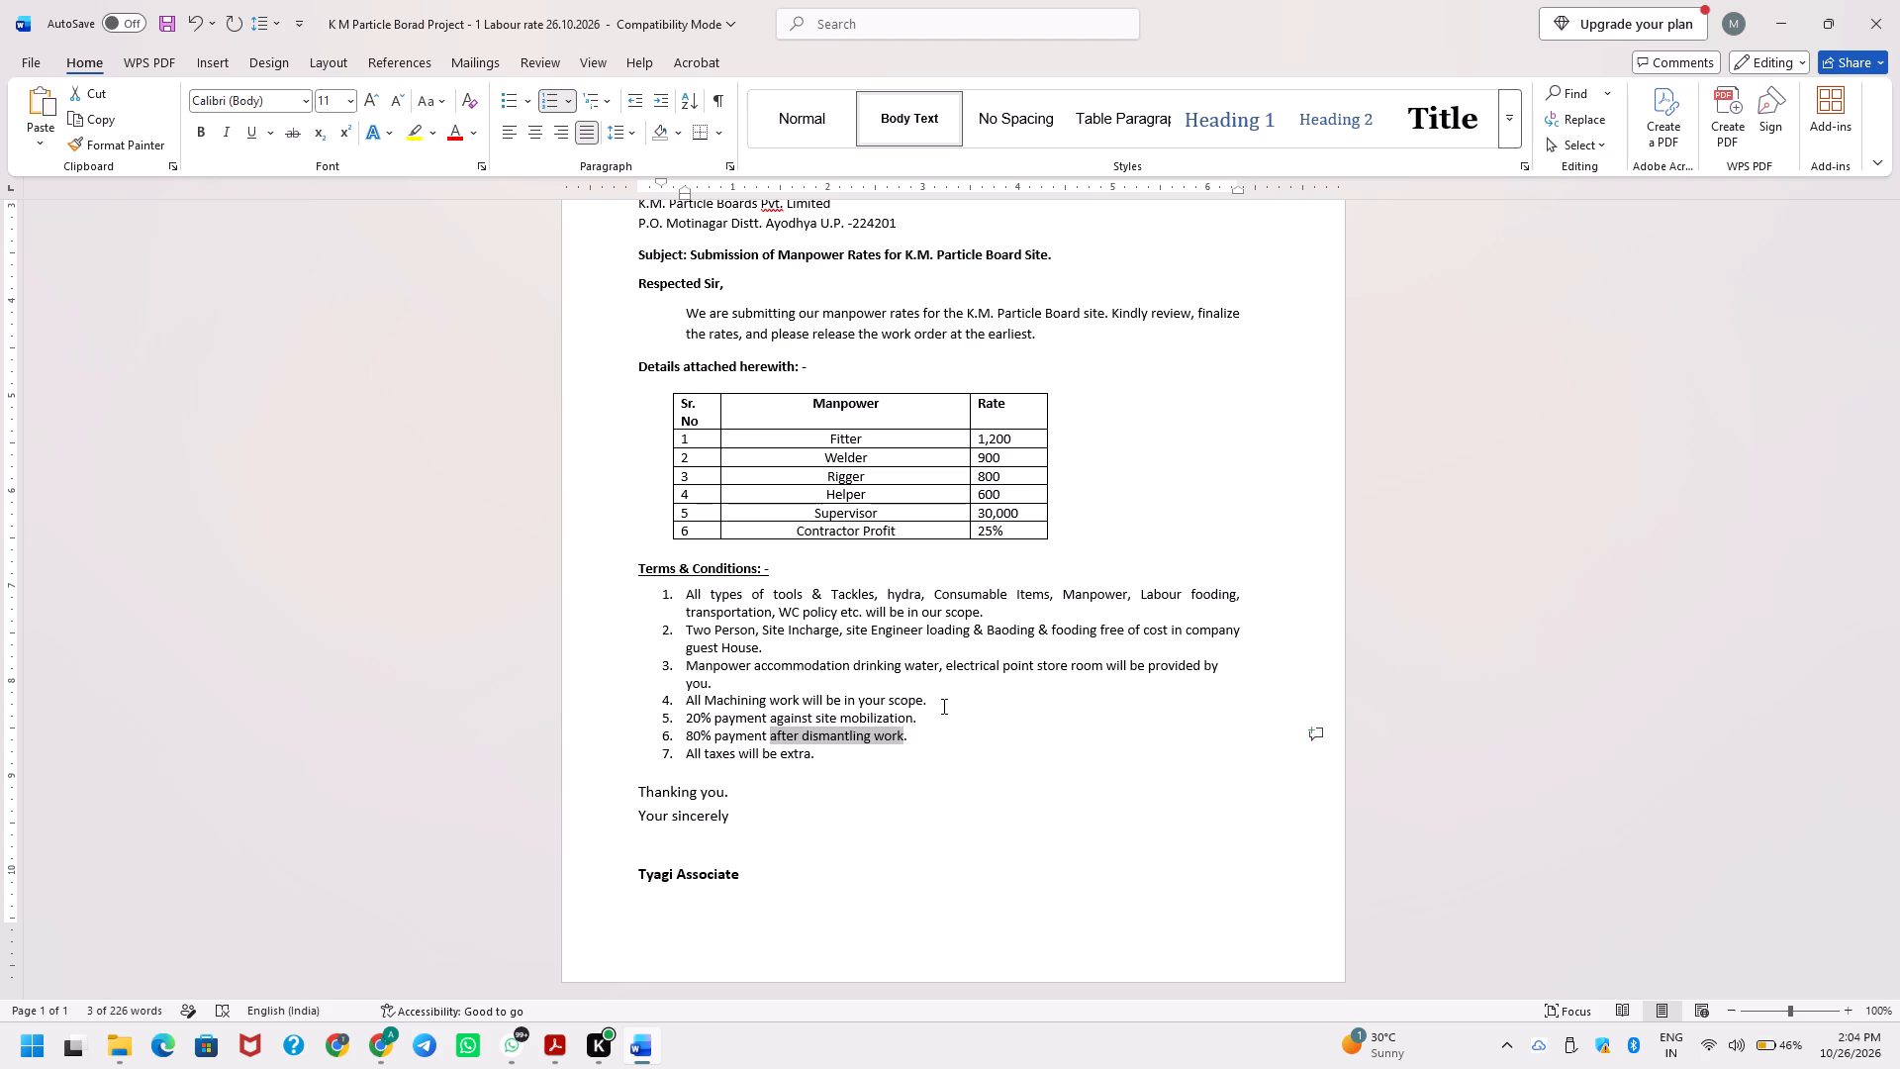
{"action": "key", "text": "BackSpace"}
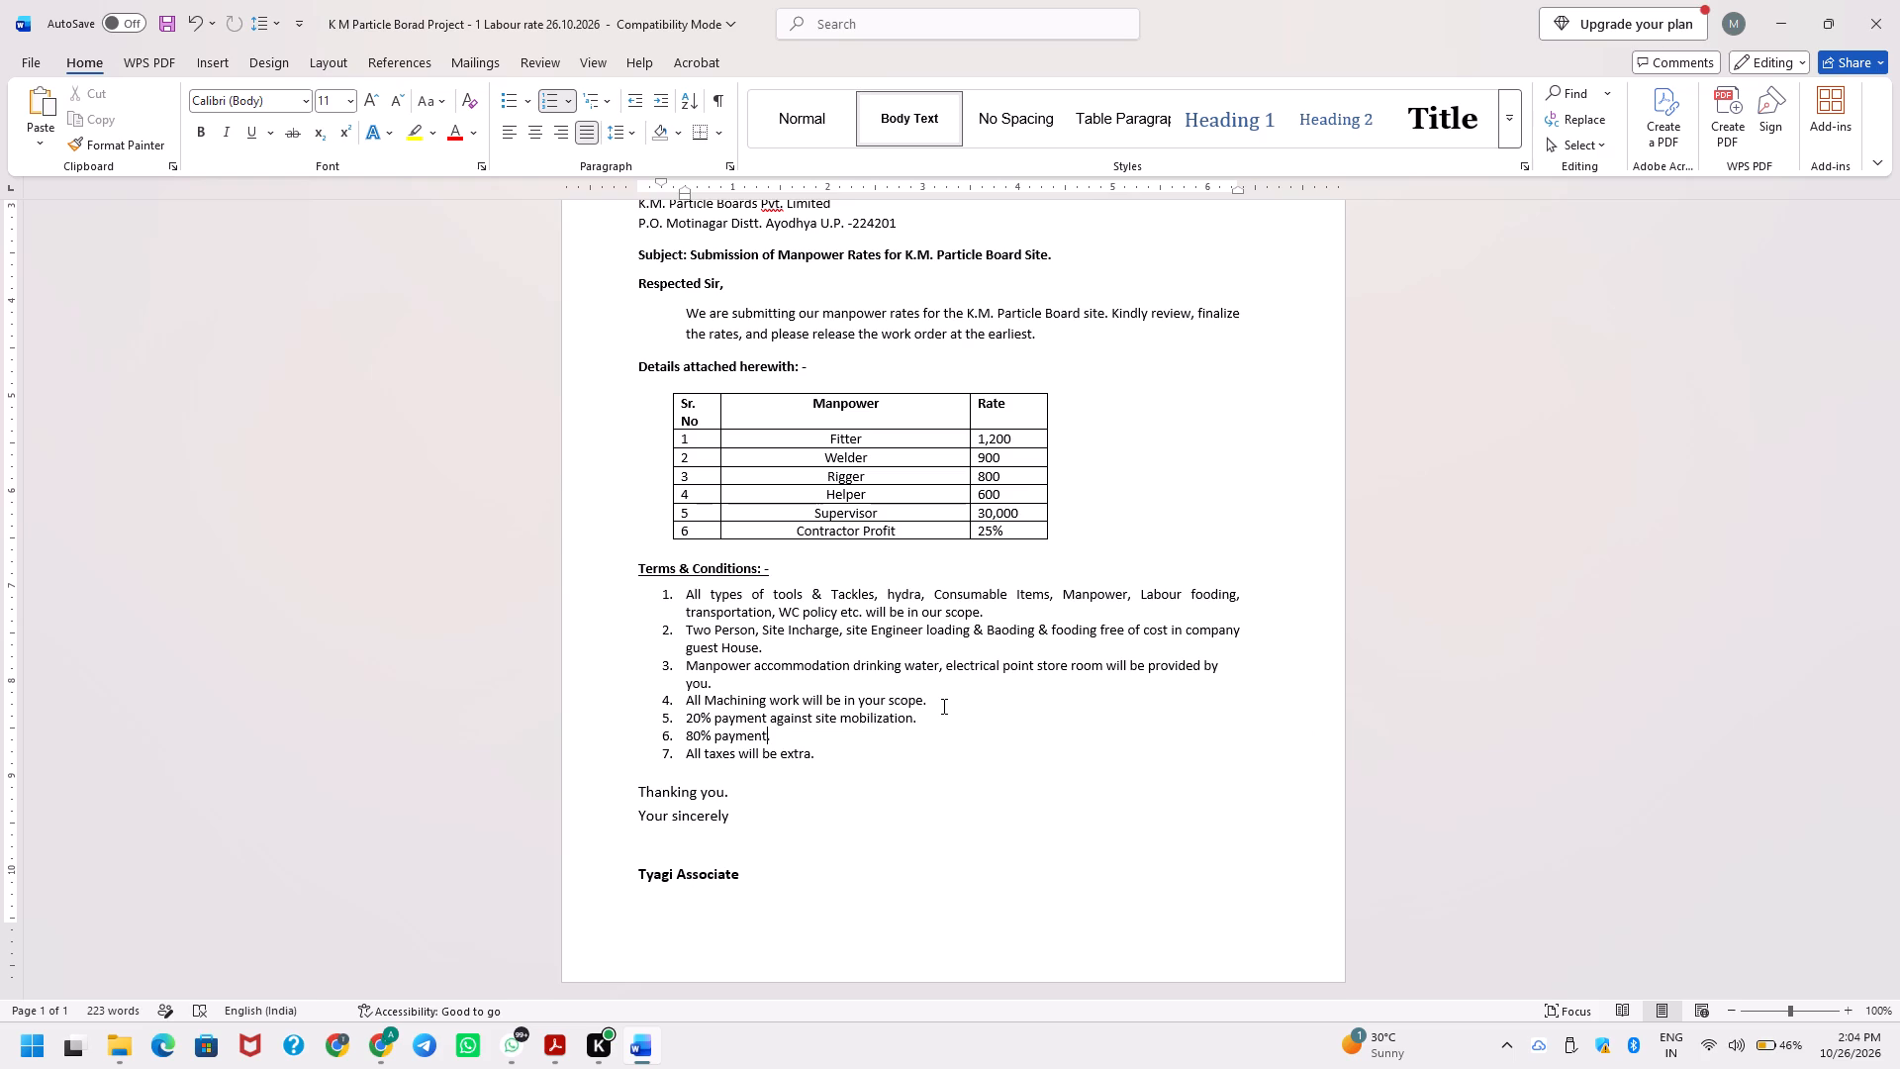
Delete the word "payment" from the 80% term, leaving a space before the full stop.
{"action": "key", "text": "Down"}
{"action": "key", "text": "Right"}
{"action": "key", "text": "Right"}
{"action": "key", "text": "ctrl+Right"}
{"action": "key", "text": "ctrl+Right"}
{"action": "key", "text": "shift+Up"}
{"action": "key", "text": "shift+Up"}
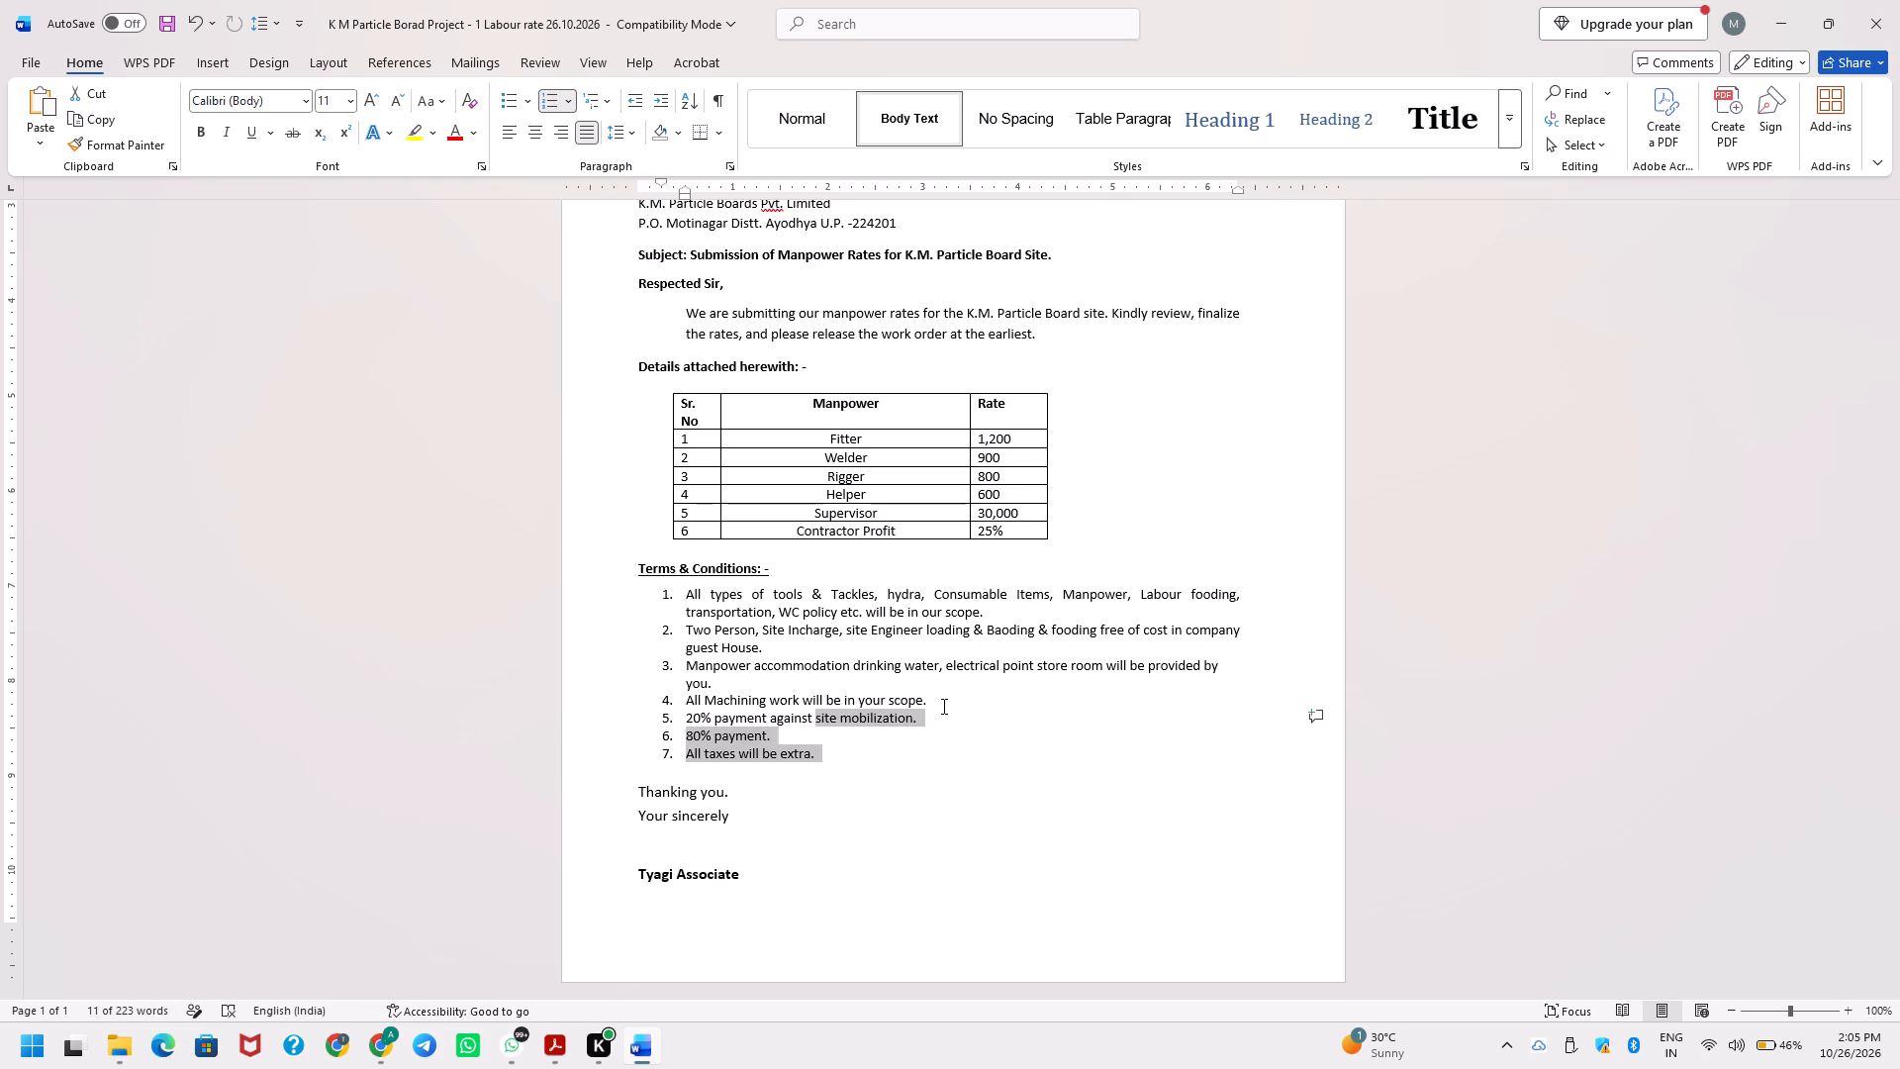
{"action": "key", "text": "Down"}
{"action": "key", "text": "Up"}
{"action": "key", "text": "Up"}
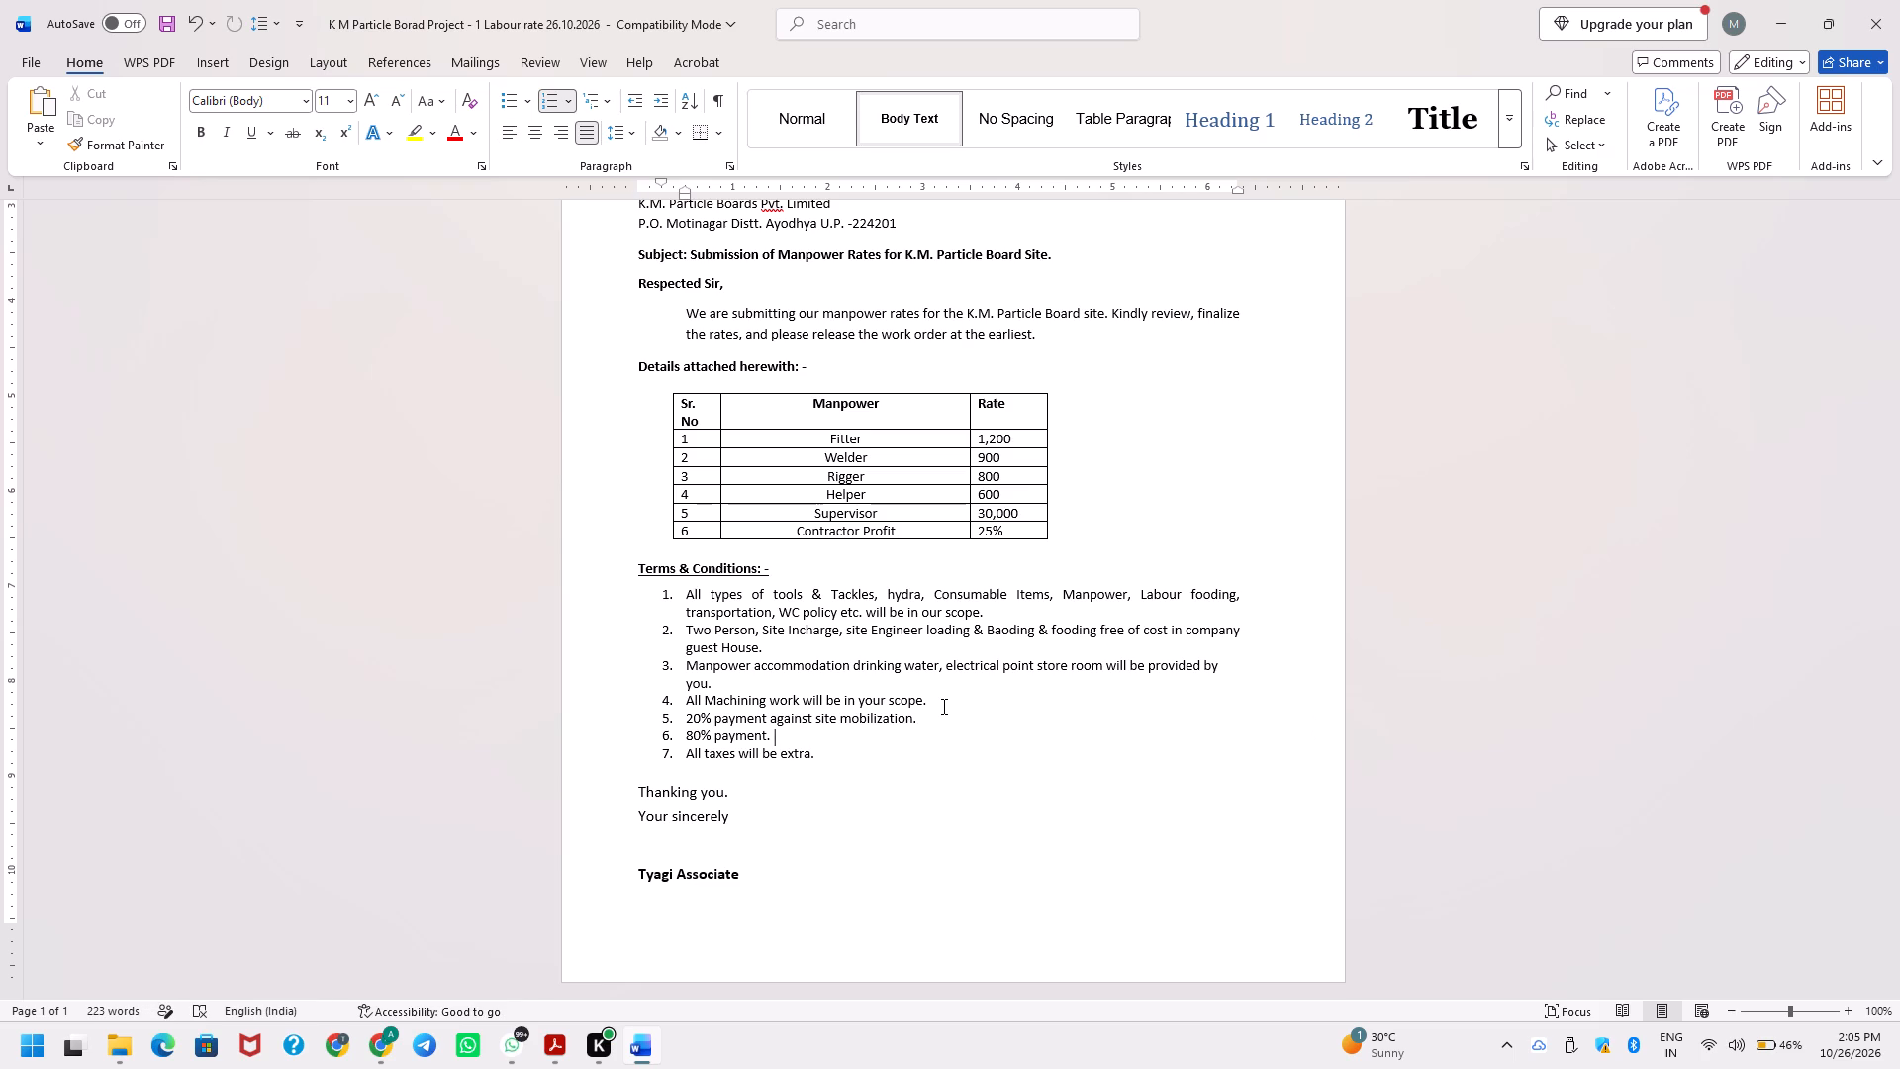
{"action": "key", "text": "ctrl+Left"}
{"action": "key", "text": "ctrl+shift+Left"}
{"action": "key", "text": "BackSpace"}
{"action": "key", "text": "space"}
Delete the entire 20% payment against site mobilization term from the Terms & Conditions list.
{"action": "key", "text": "Up"}
{"action": "key", "text": "ctrl+shift+Right"}
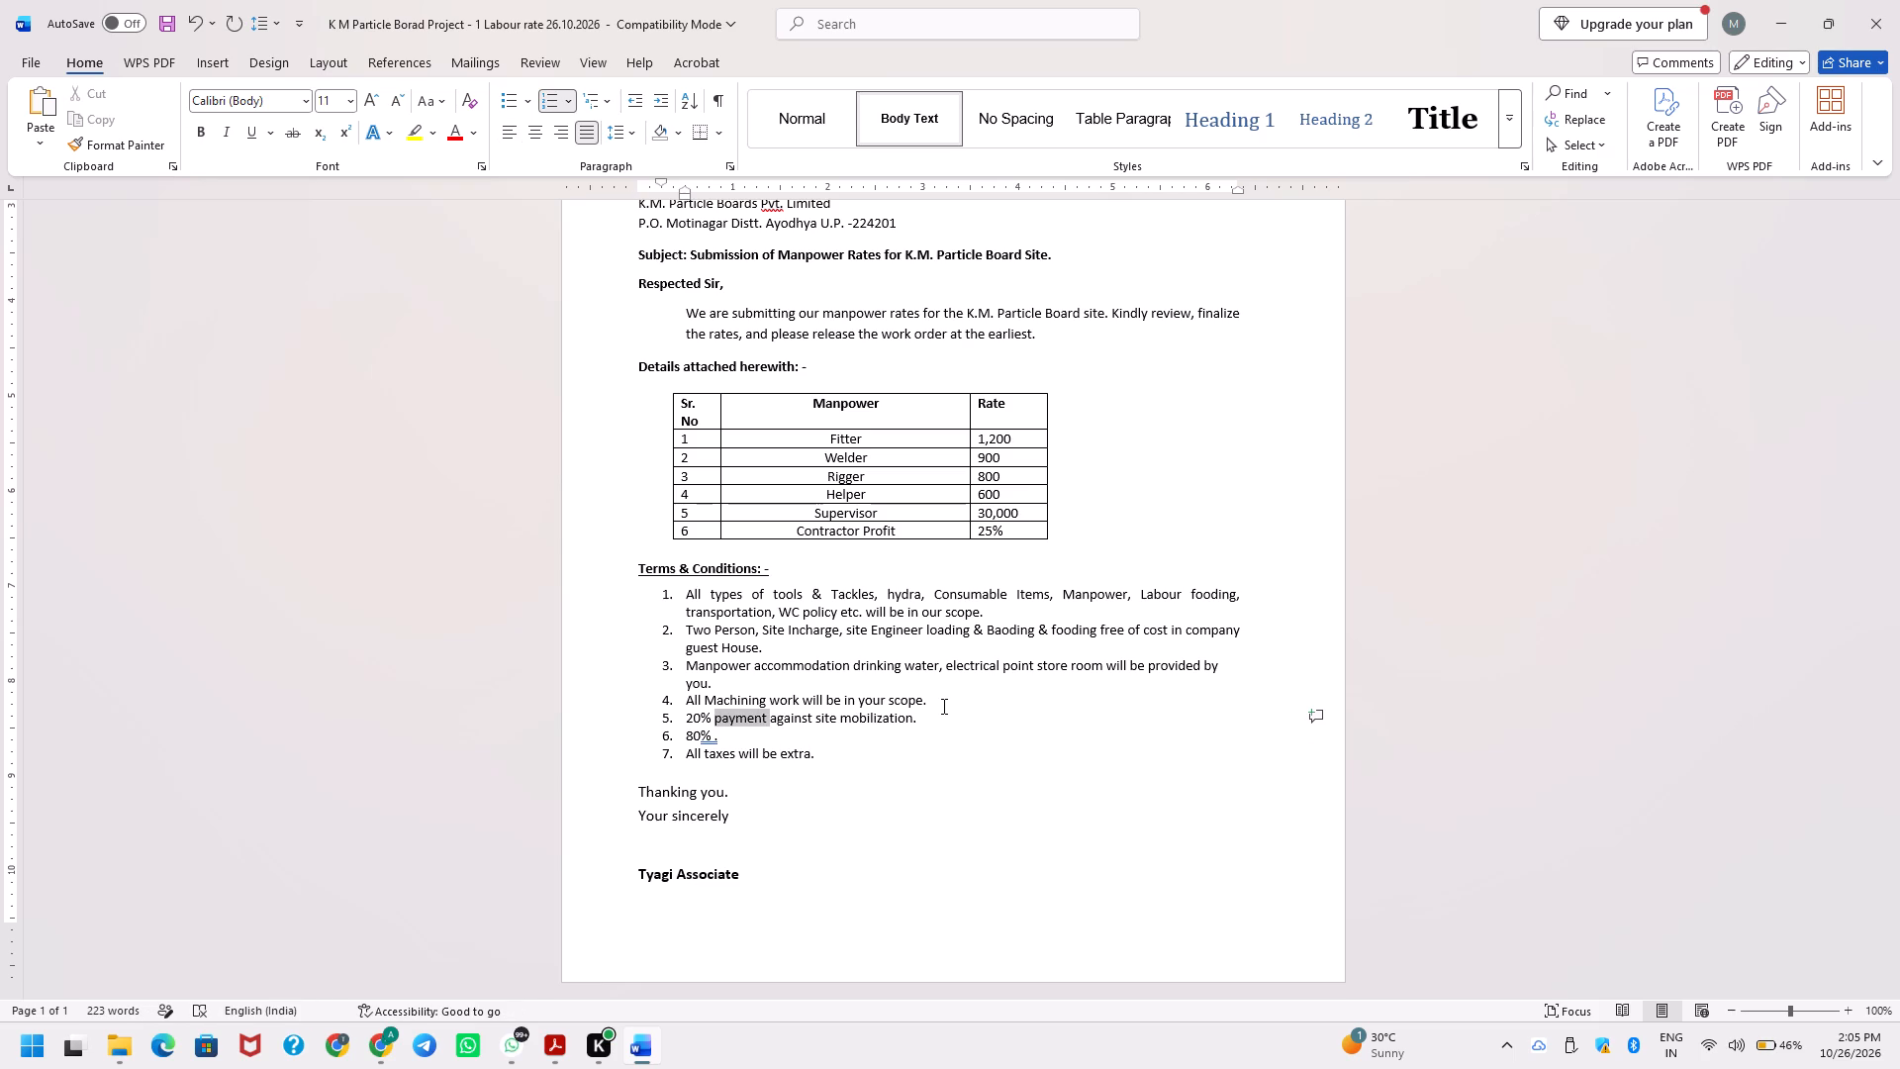
{"action": "key", "text": "BackSpace"}
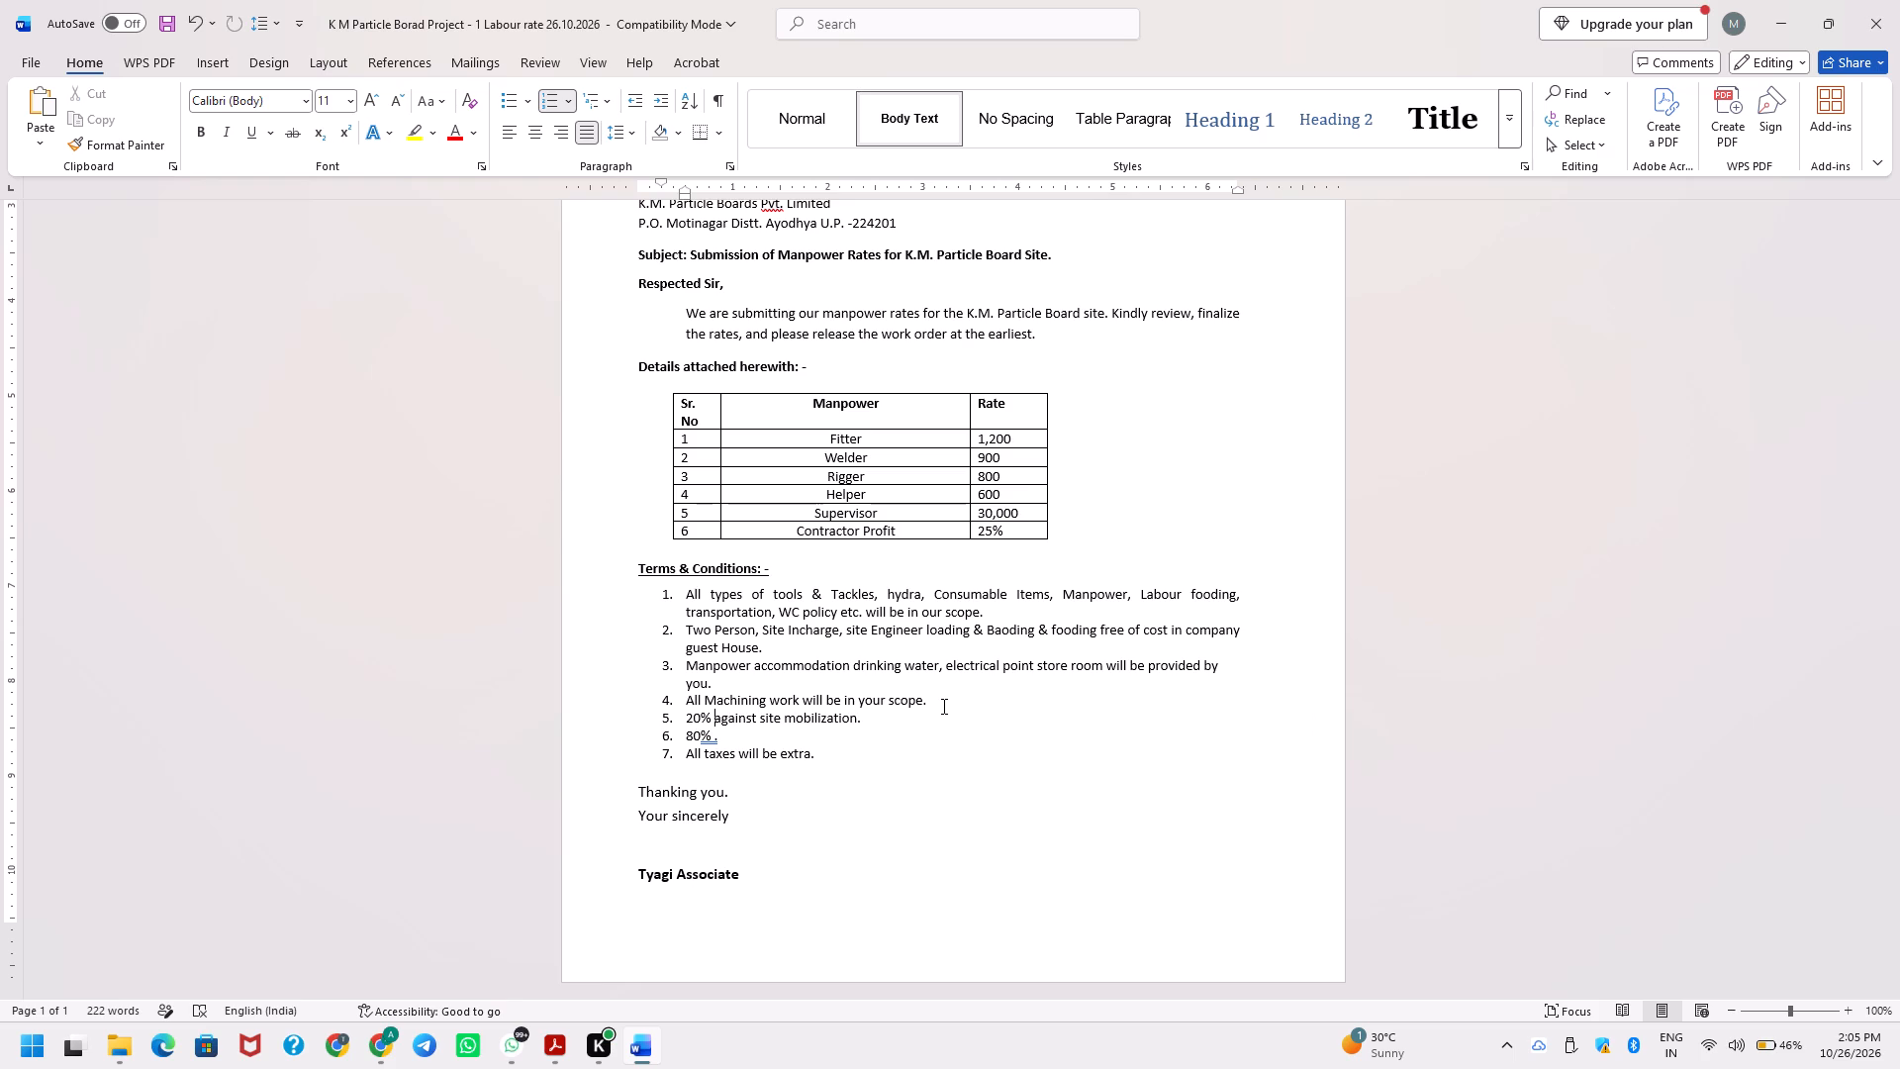
{"action": "key", "text": "Left"}
{"action": "key", "text": "Left"}
{"action": "key", "text": "Left"}
{"action": "key", "text": "Left"}
{"action": "key", "text": "shift+Down"}
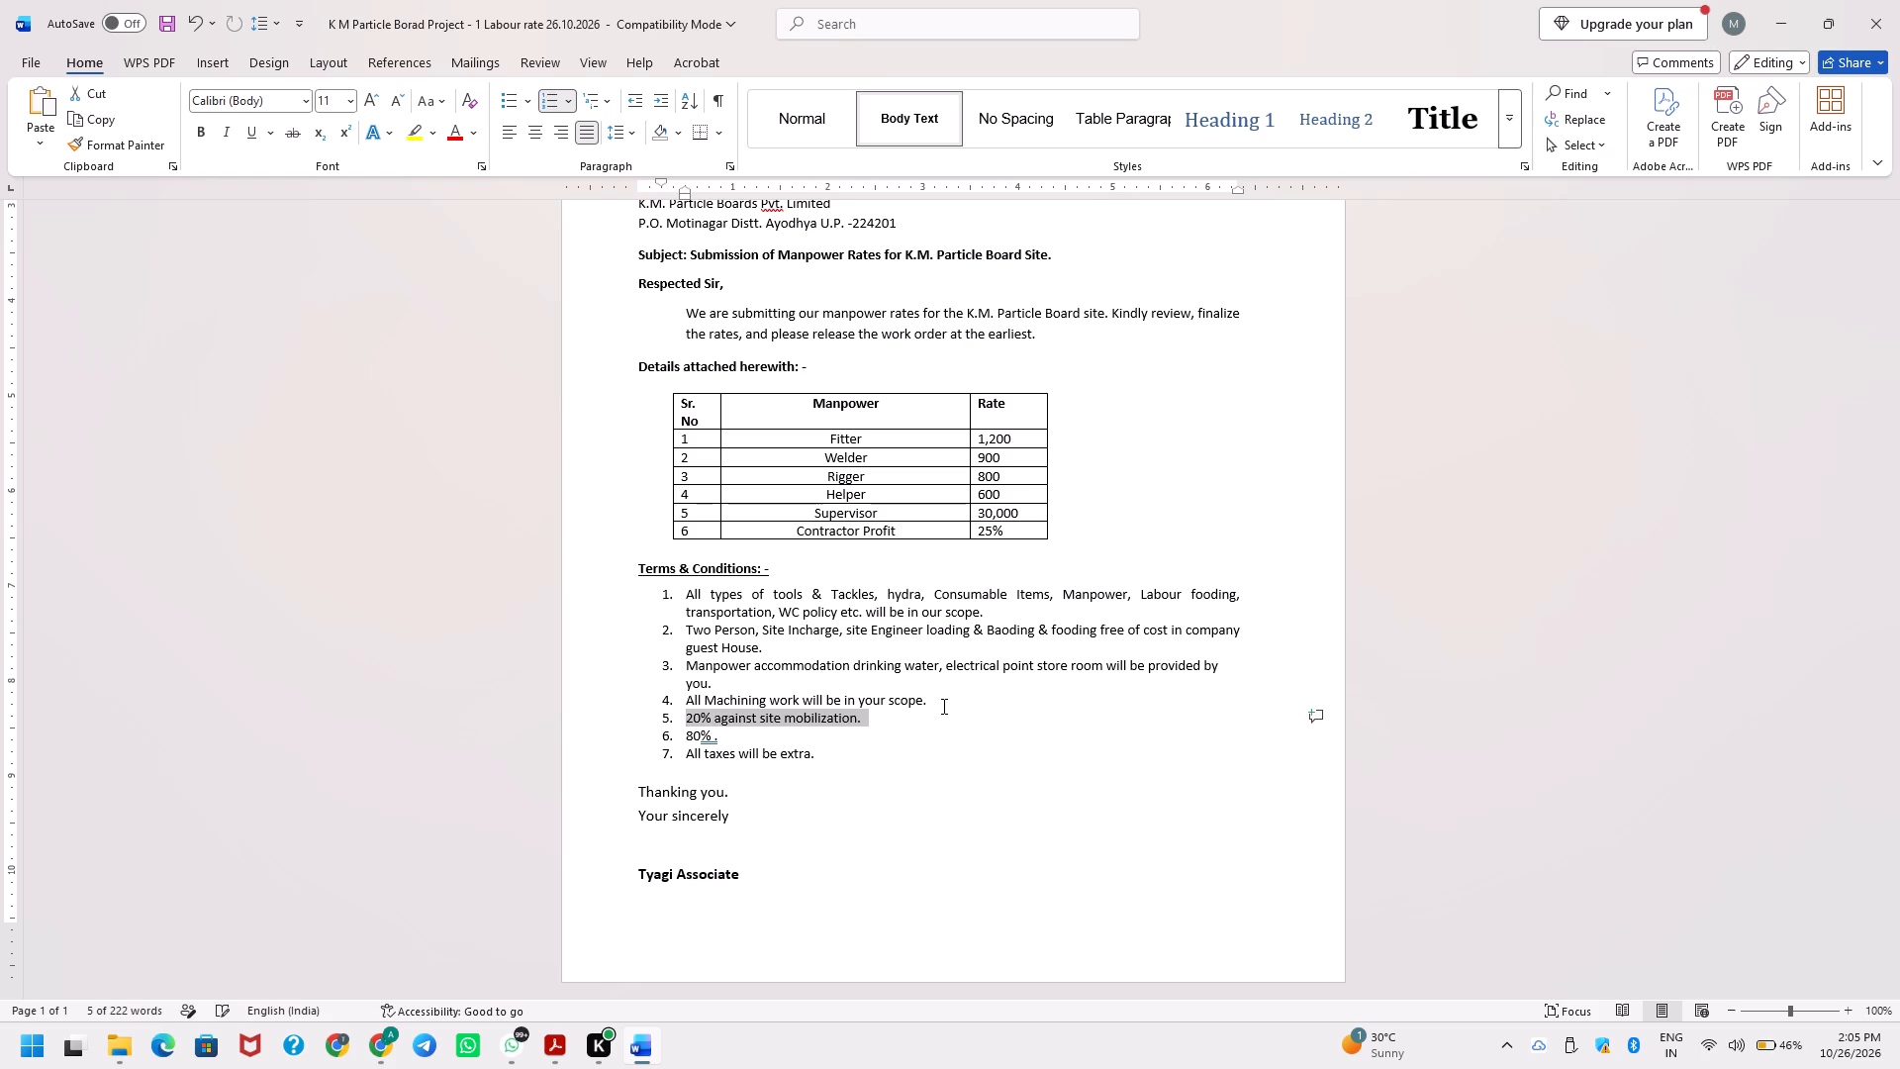
{"action": "key", "text": "BackSpace"}
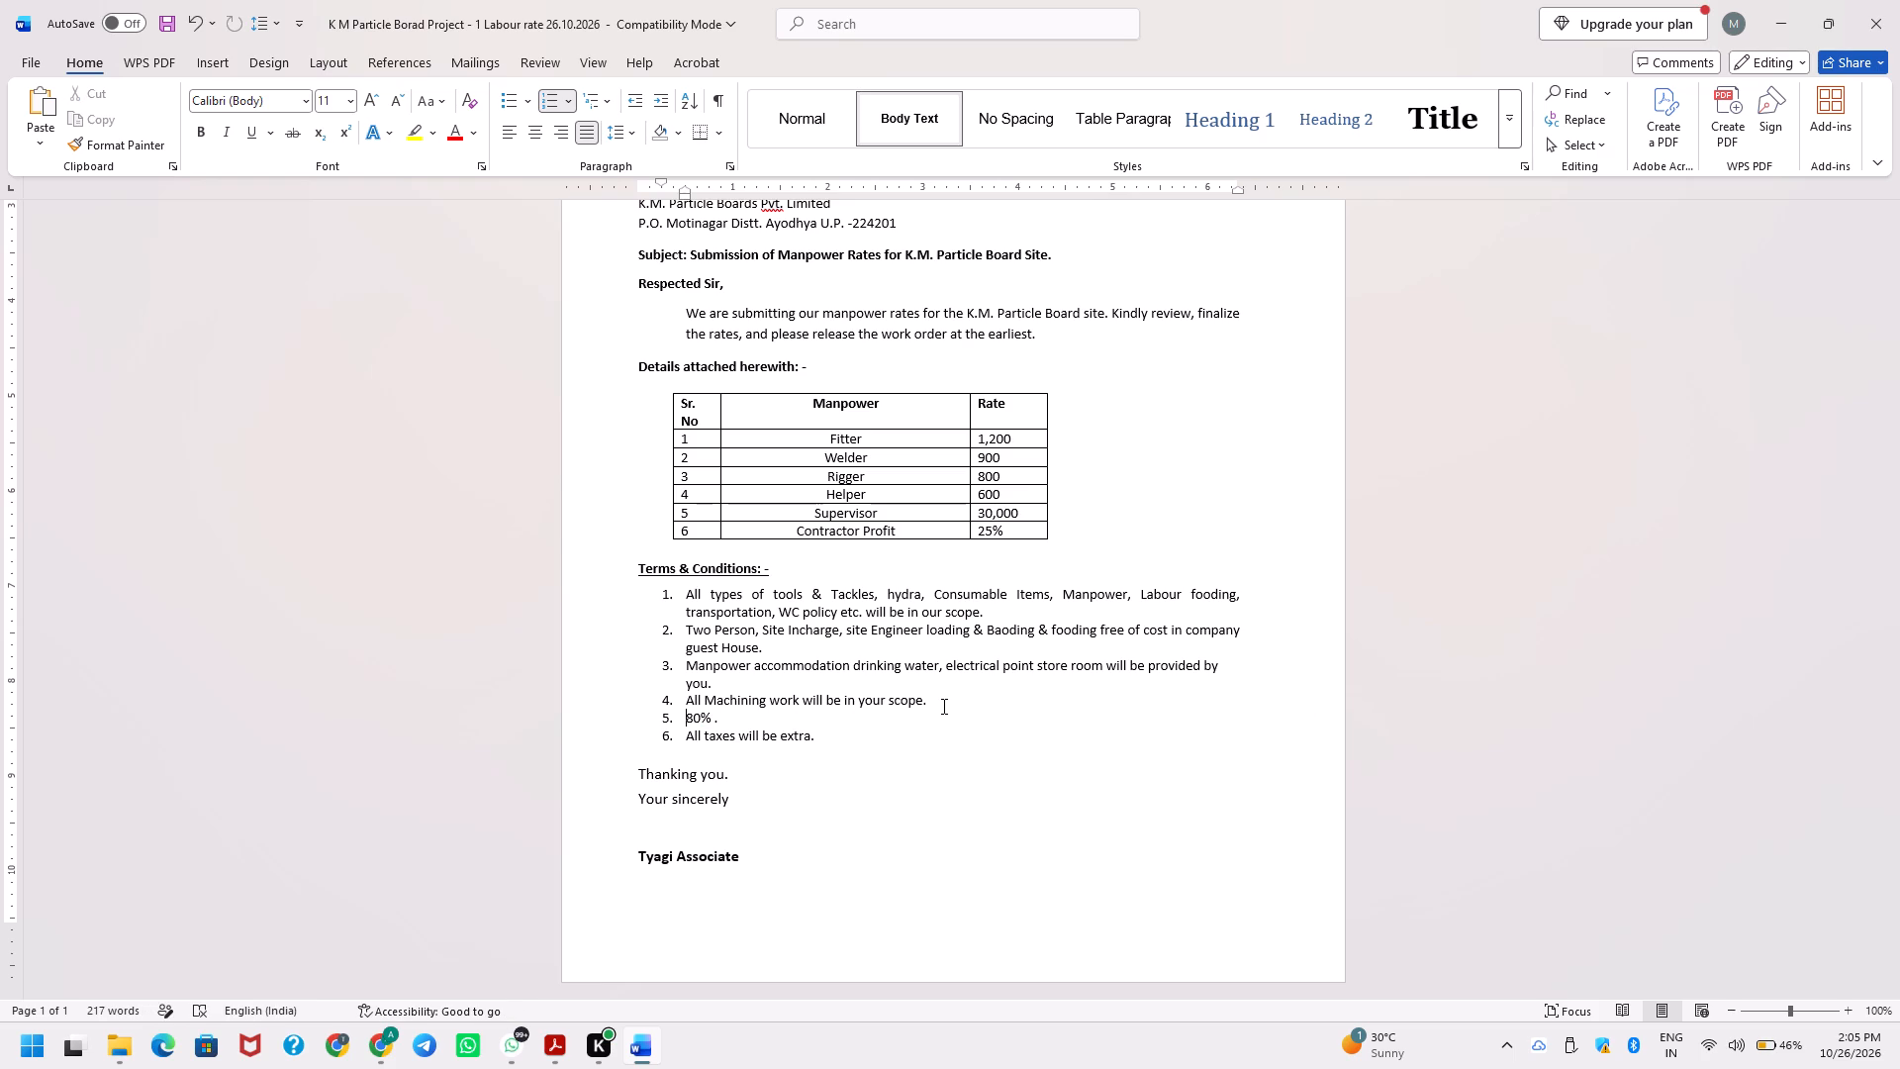
Set the percentage of the remaining payment term, item 5, to 100%.
{"action": "key", "text": "shift+Right"}
{"action": "key", "text": "shift+Right"}
{"action": "type", "text": "10"}
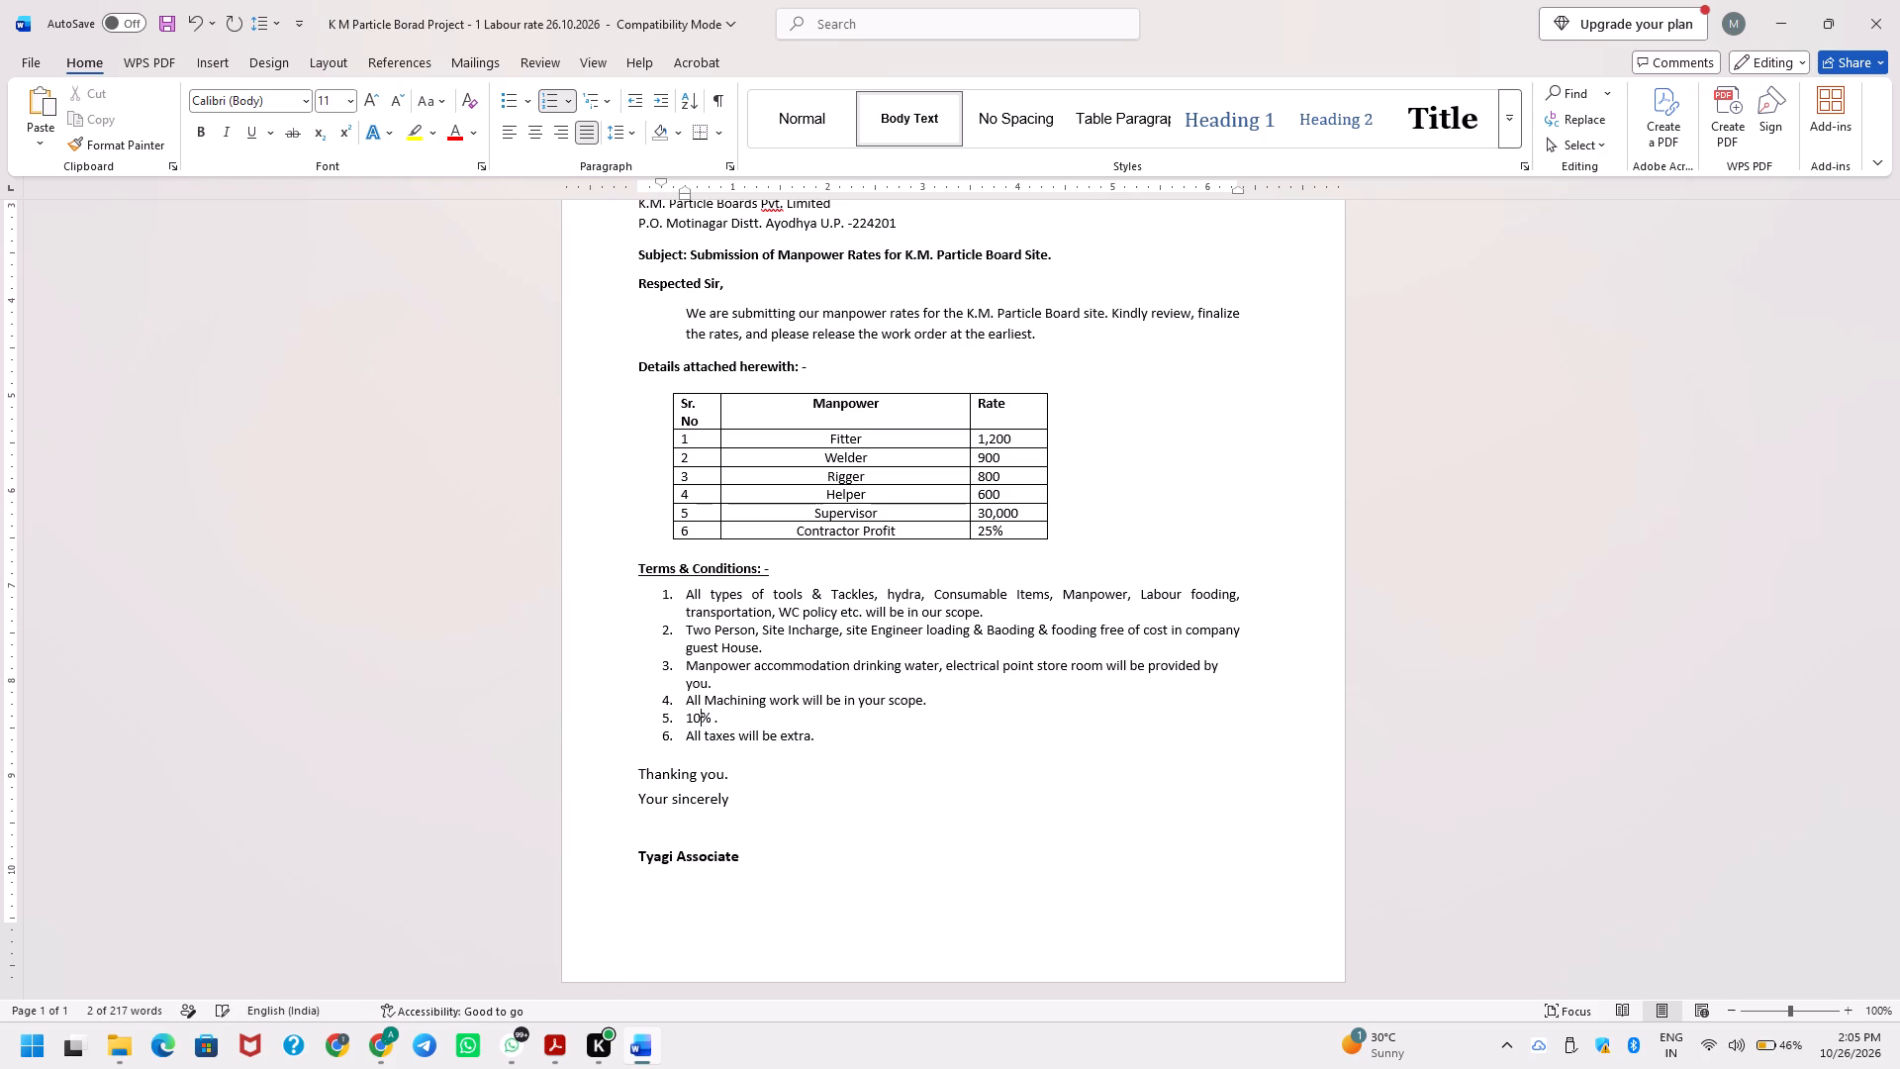
{"action": "key", "text": "0"}
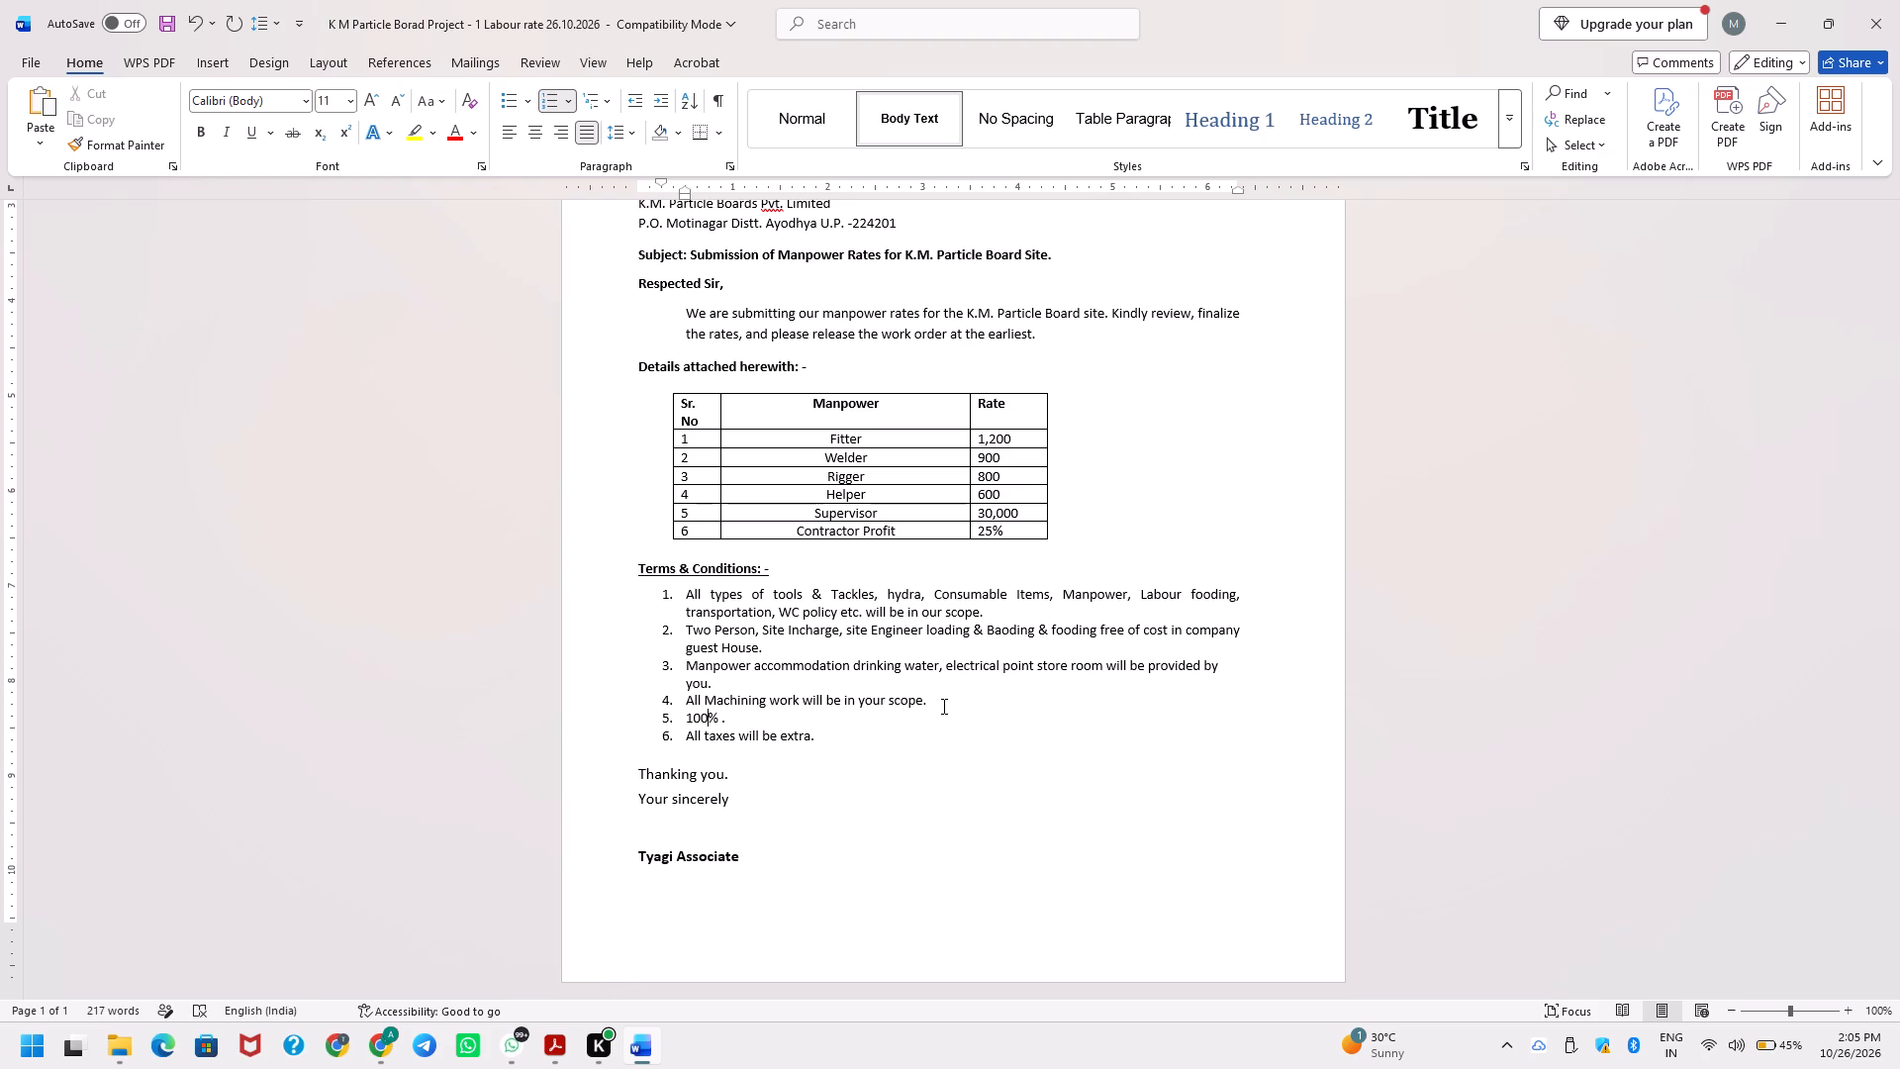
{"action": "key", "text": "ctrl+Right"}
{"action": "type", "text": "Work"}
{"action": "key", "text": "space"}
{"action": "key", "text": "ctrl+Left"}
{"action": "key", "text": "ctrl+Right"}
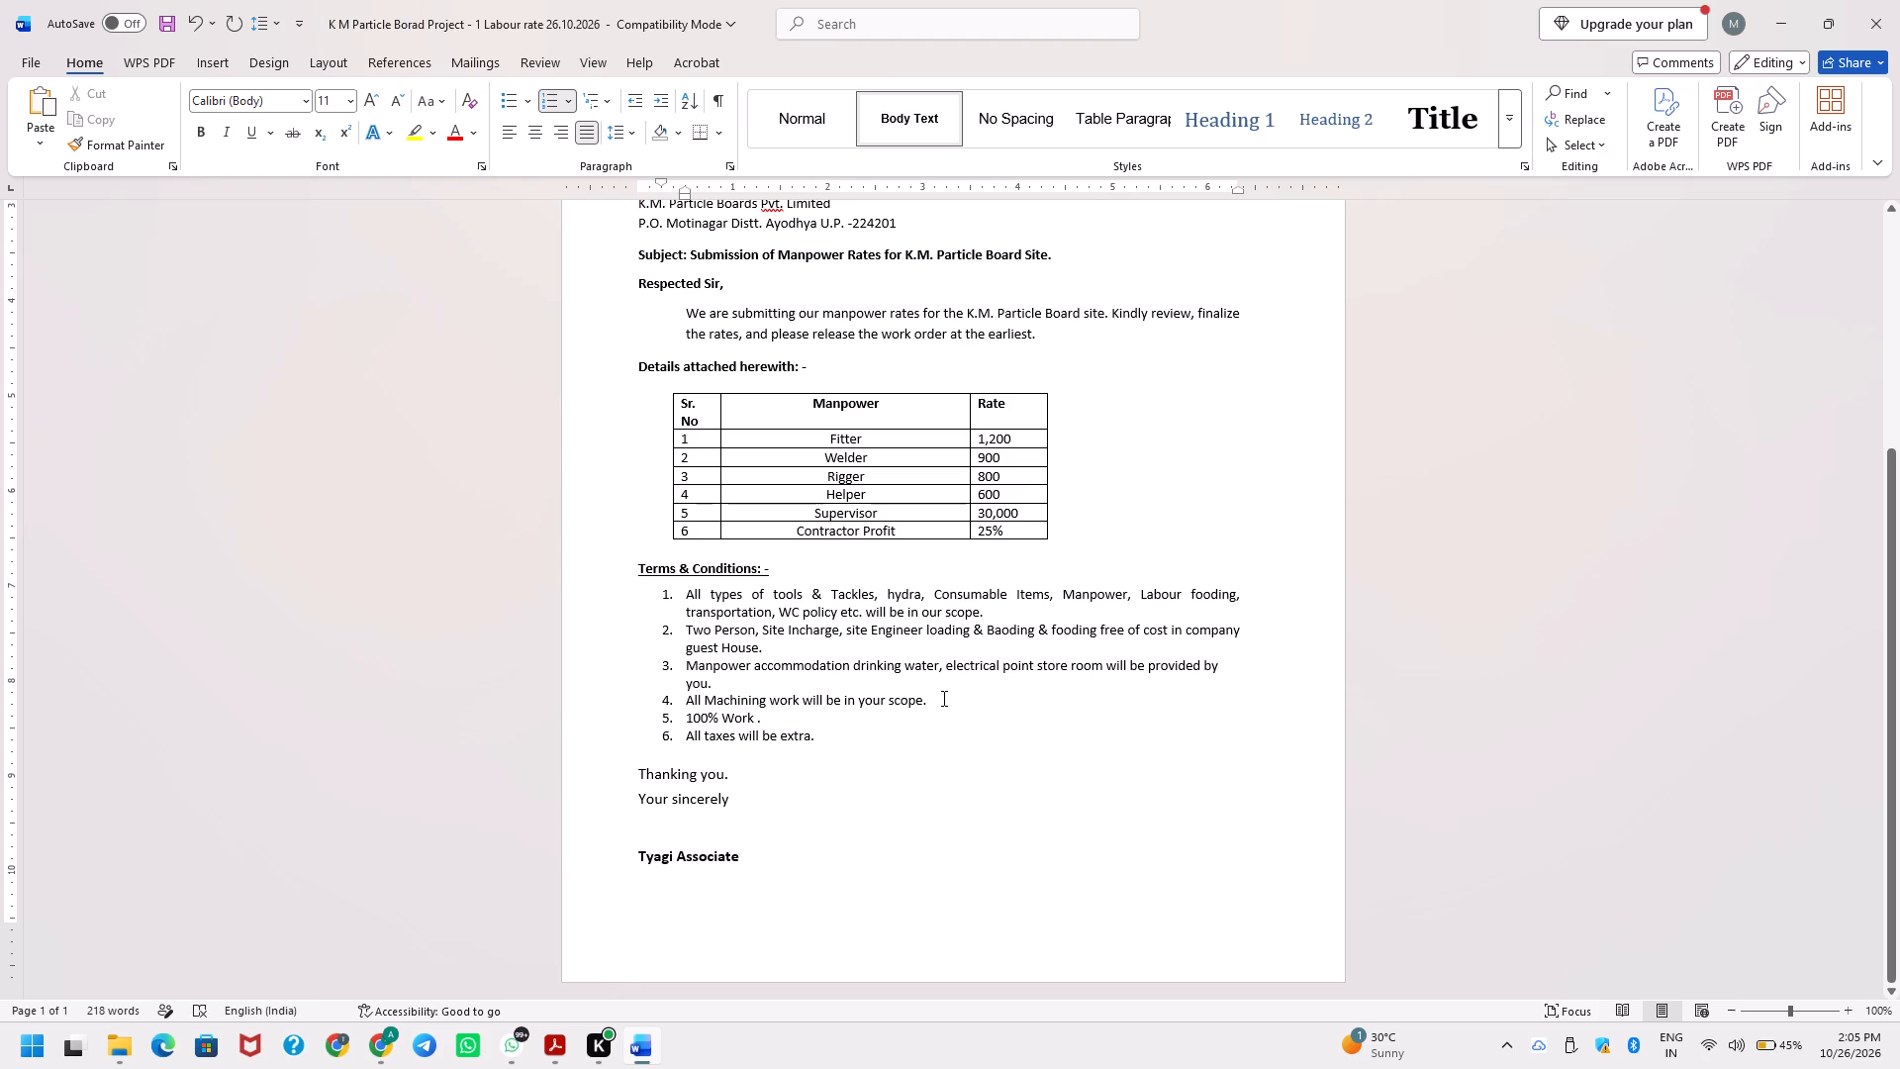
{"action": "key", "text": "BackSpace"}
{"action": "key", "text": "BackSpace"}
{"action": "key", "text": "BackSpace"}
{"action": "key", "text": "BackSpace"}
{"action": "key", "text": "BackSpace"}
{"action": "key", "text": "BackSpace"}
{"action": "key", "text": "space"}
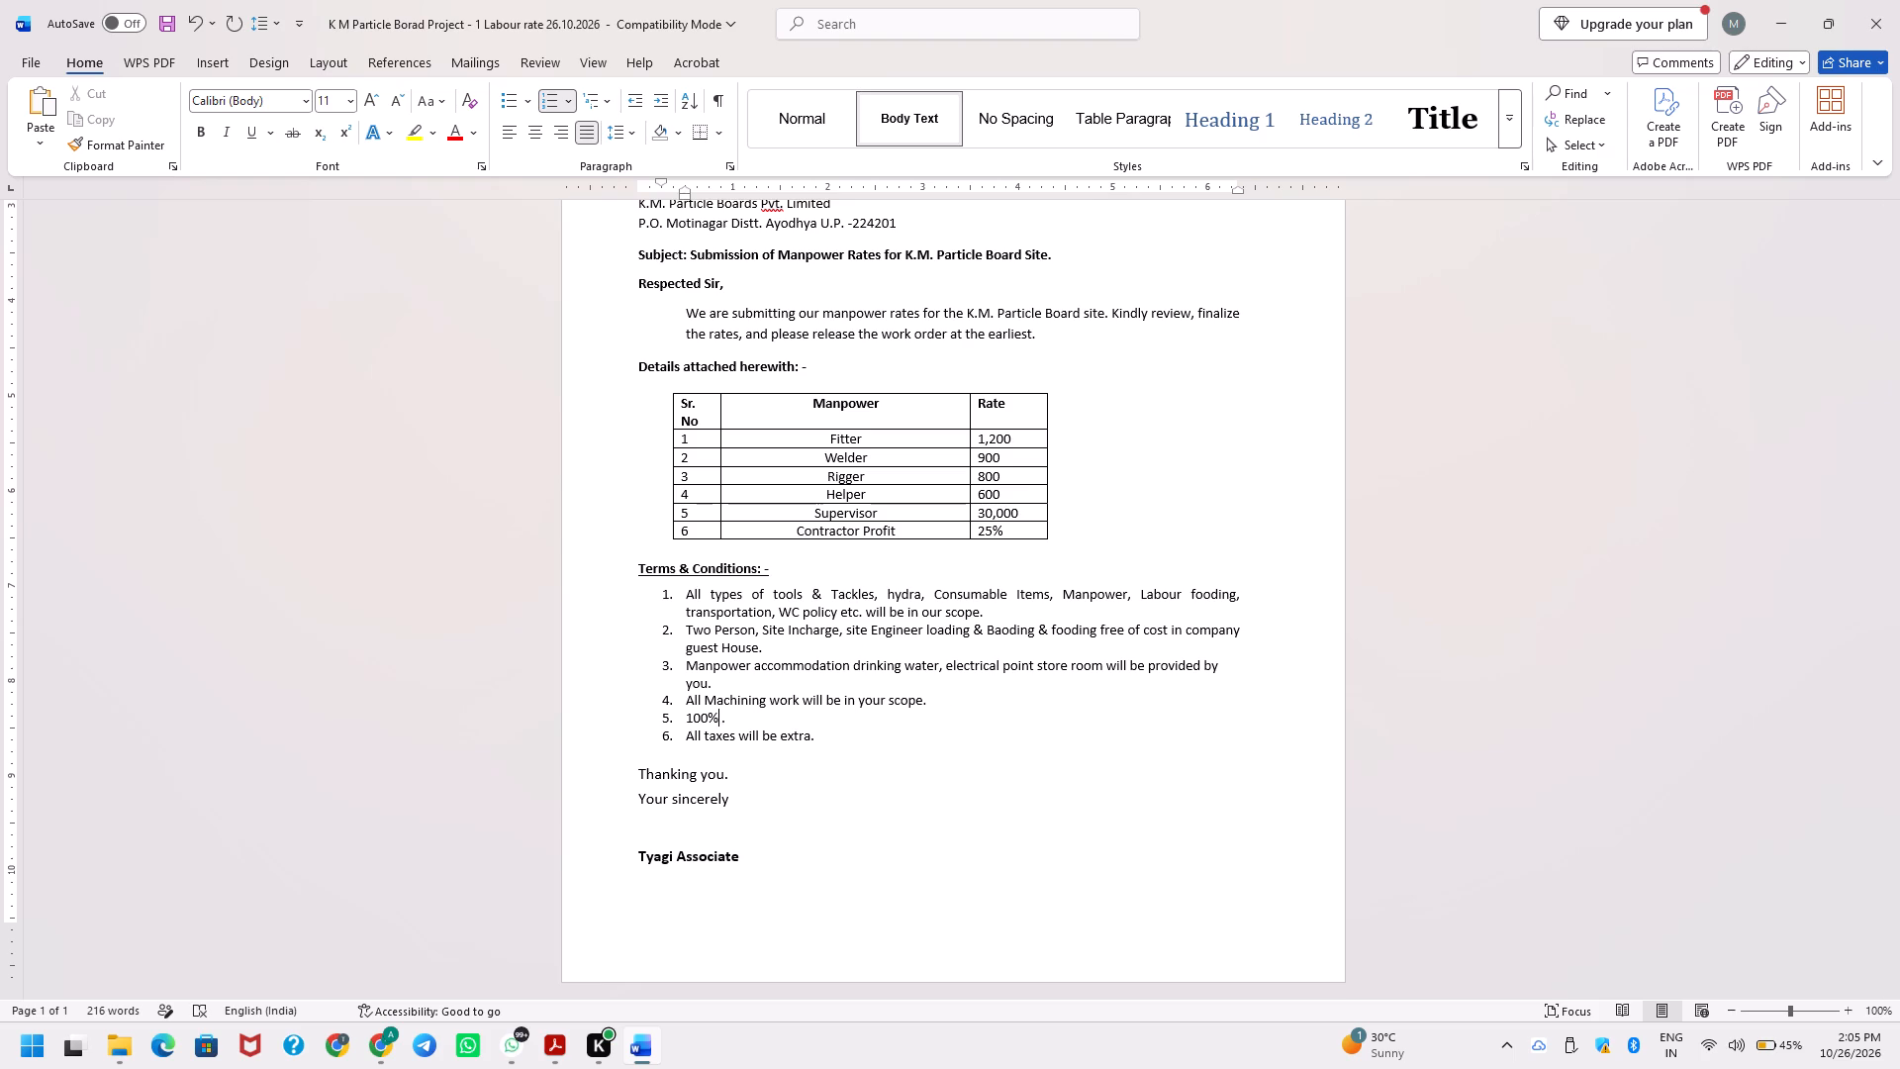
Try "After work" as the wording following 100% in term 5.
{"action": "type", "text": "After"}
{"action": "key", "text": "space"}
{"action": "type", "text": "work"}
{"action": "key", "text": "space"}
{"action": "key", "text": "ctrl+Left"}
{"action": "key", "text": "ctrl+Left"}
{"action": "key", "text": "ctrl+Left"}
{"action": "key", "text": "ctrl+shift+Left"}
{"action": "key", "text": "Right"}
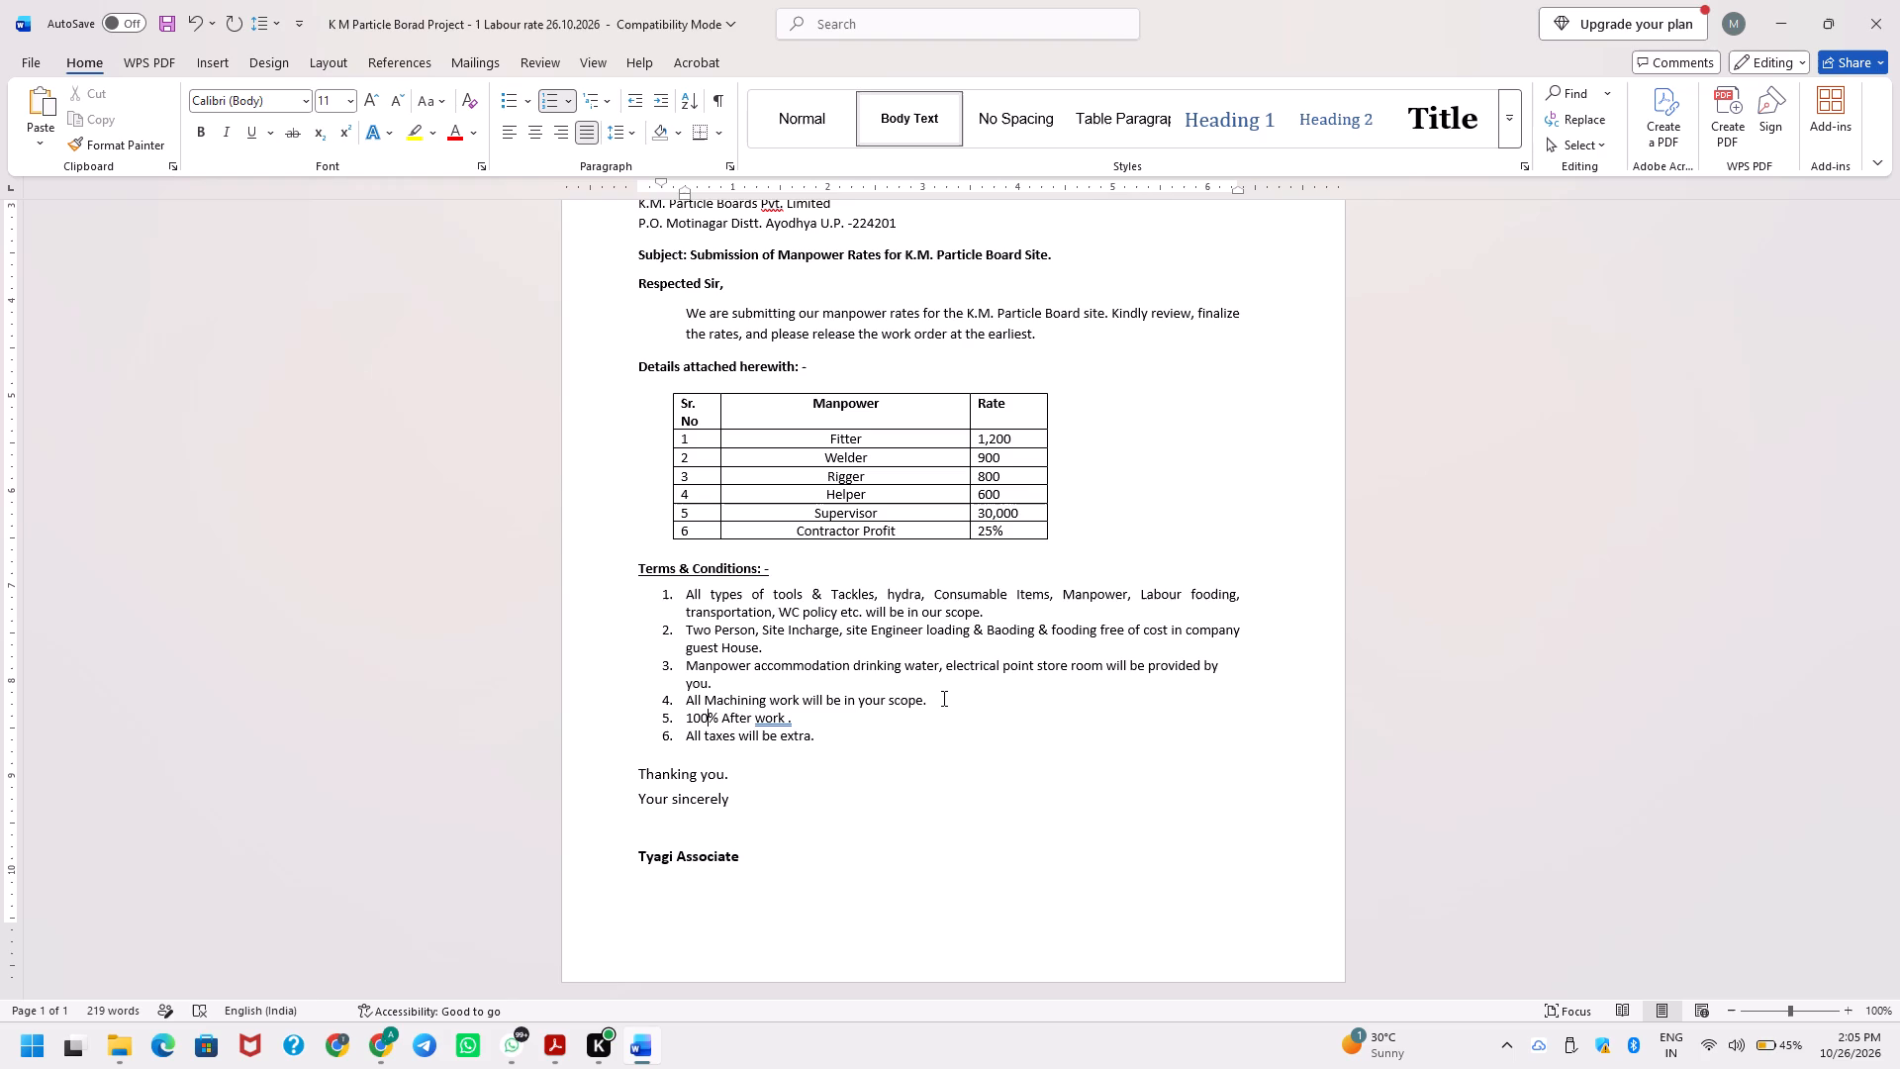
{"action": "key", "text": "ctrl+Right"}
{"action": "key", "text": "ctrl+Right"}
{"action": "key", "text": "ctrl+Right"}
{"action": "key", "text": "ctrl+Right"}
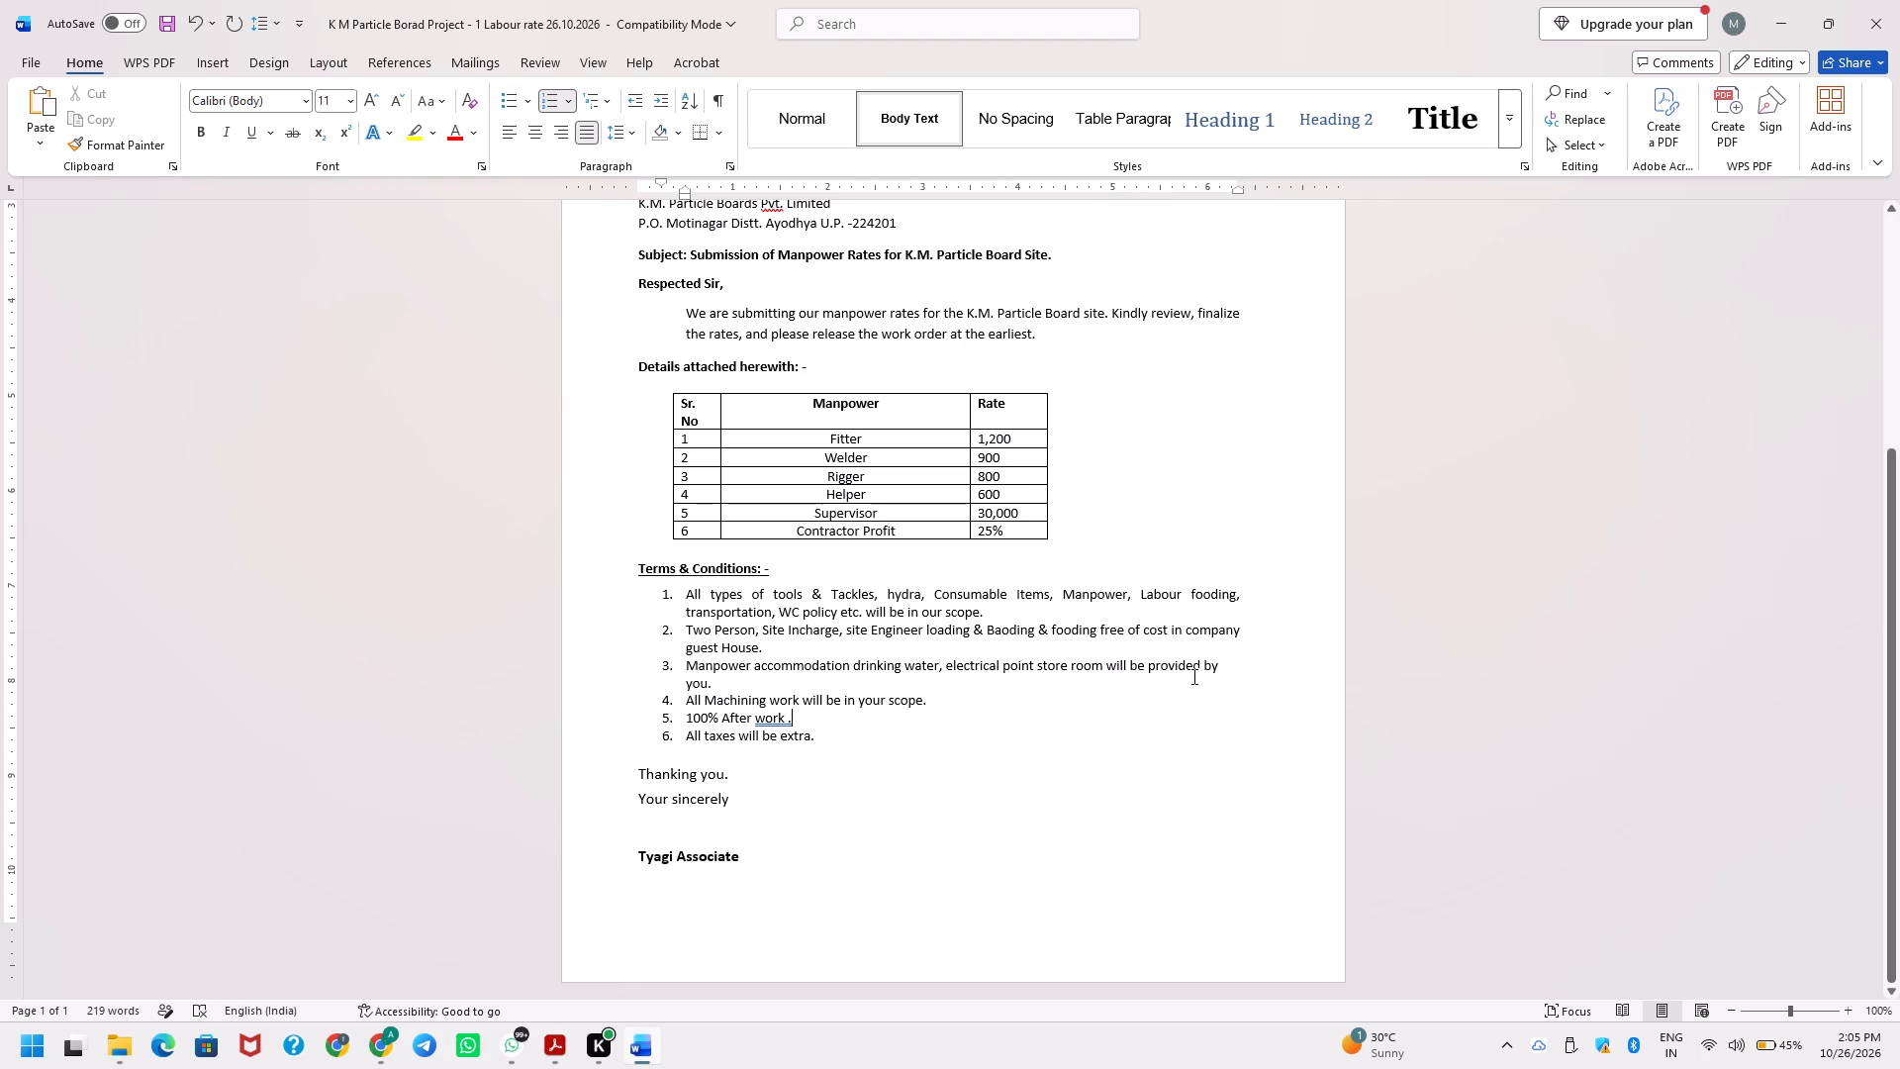
Replace the wording following 100% in term 5 with "Against RA Bill".
{"action": "key", "text": "ctrl+Left"}
{"action": "key", "text": "ctrl+shift+Left"}
{"action": "key", "text": "ctrl+shift+Left"}
{"action": "key", "text": "ctrl+shift+Left"}
{"action": "key", "text": "ctrl+shift+Right"}
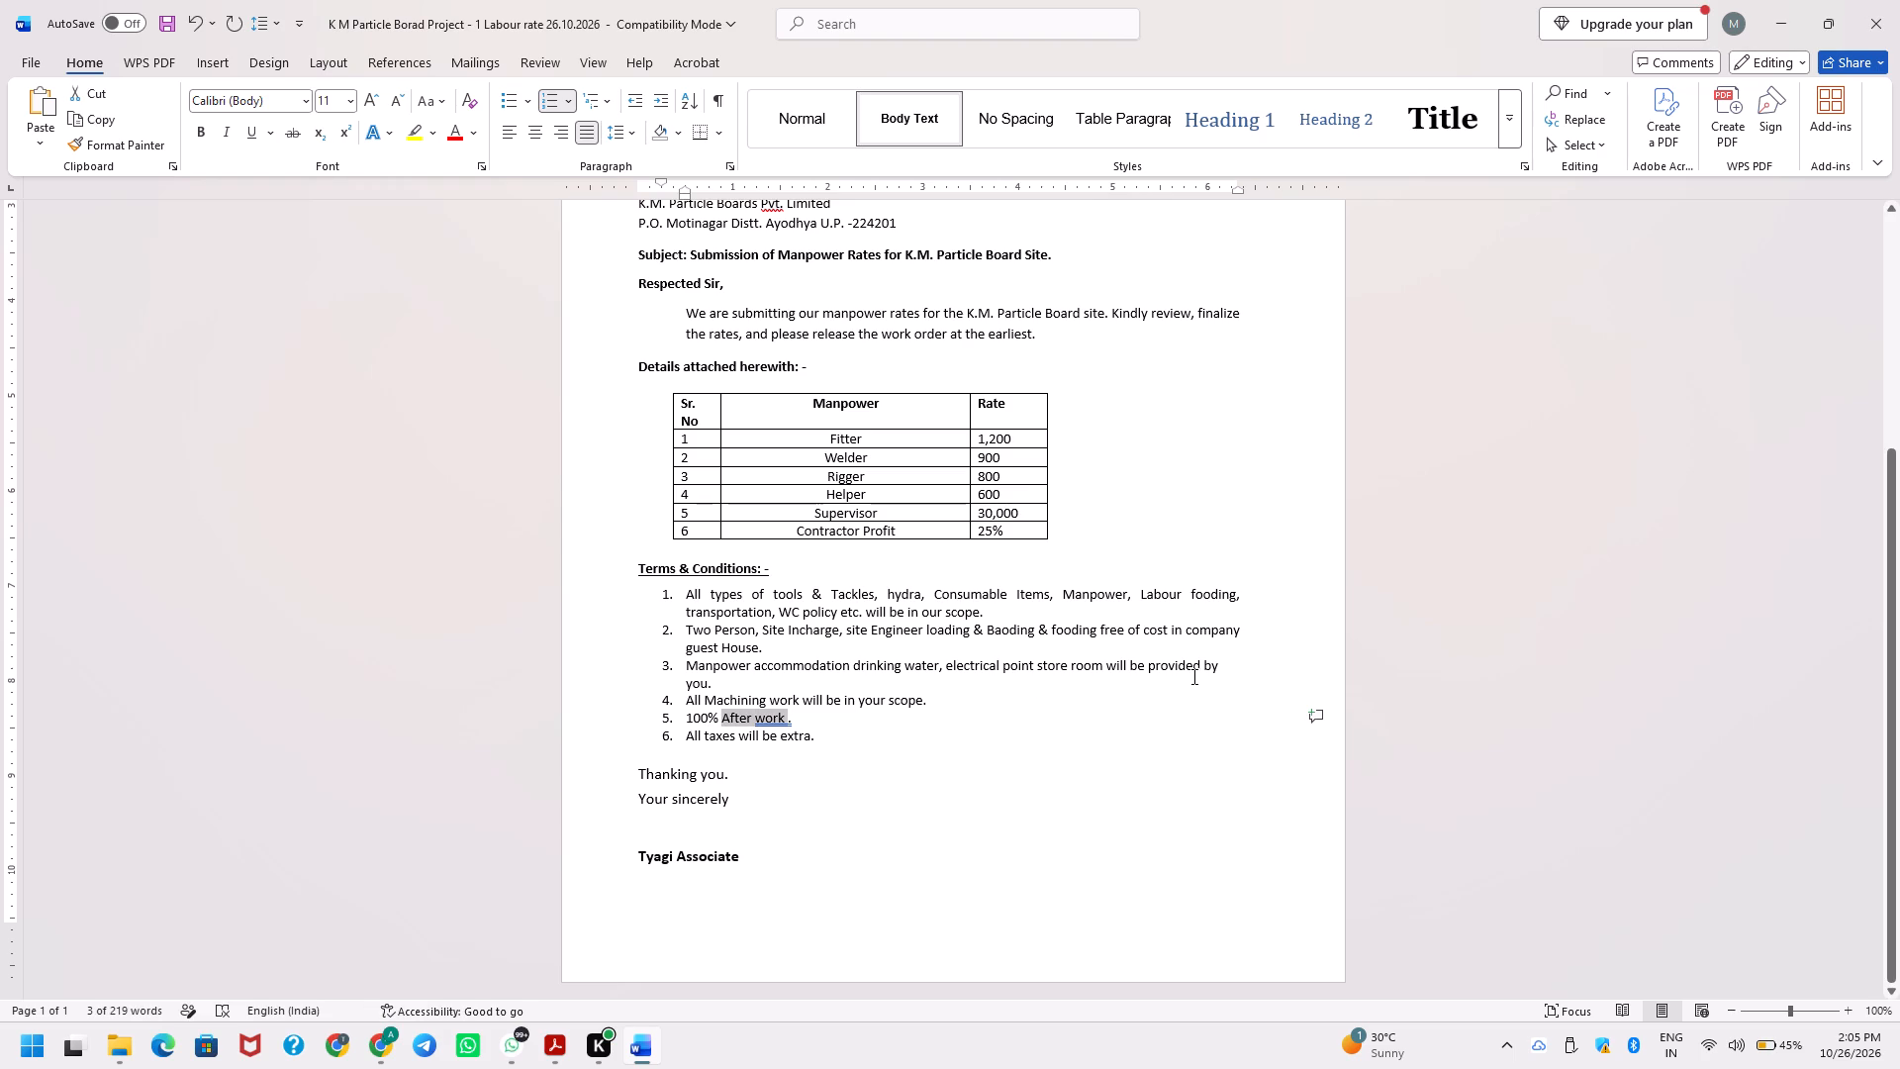
{"action": "type", "text": "Afetr"}
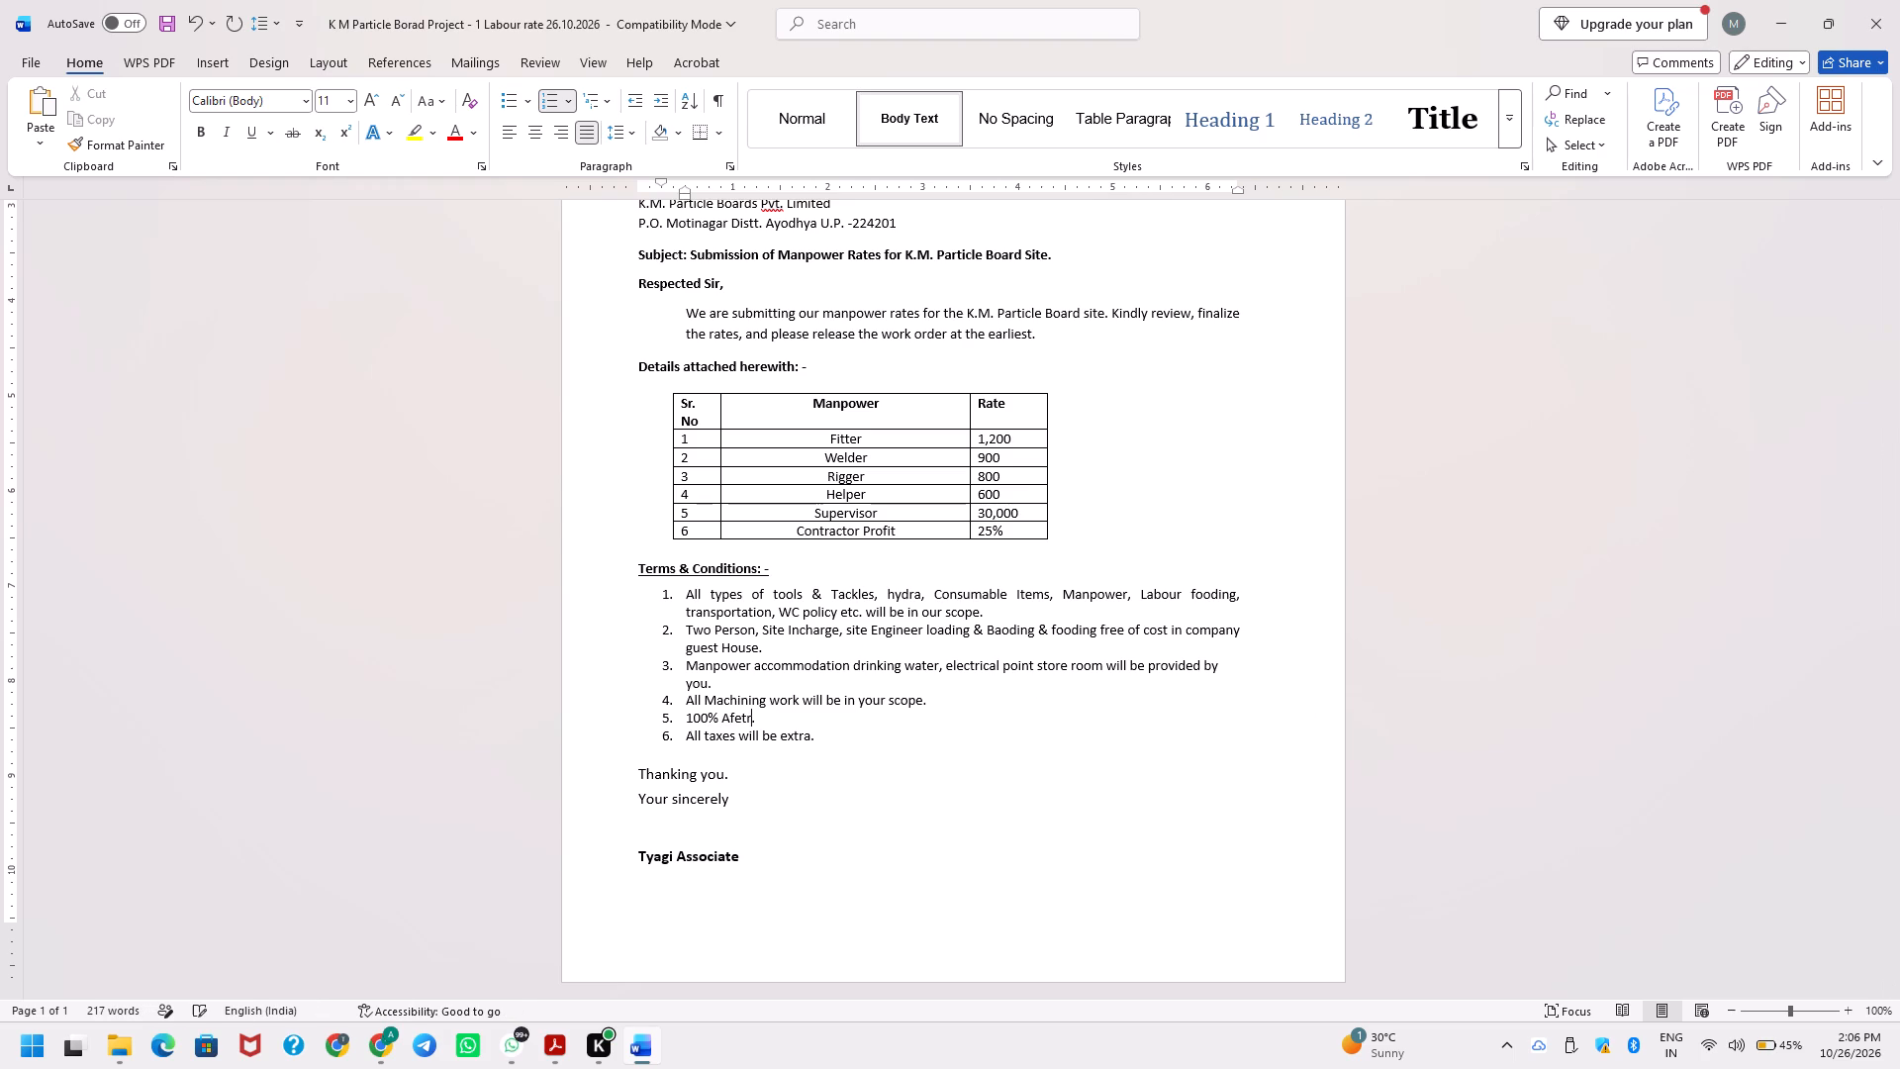
{"action": "key", "text": "BackSpace"}
{"action": "key", "text": "BackSpace"}
{"action": "key", "text": "BackSpace"}
{"action": "key", "text": "BackSpace"}
{"action": "key", "text": "BackSpace"}
{"action": "type", "text": "Ag"}
{"action": "type", "text": "ain"}
{"action": "type", "text": "ts"}
{"action": "key", "text": "BackSpace"}
{"action": "key", "text": "BackSpace"}
{"action": "type", "text": "sy"}
{"action": "key", "text": "BackSpace"}
{"action": "type", "text": "t"}
{"action": "key", "text": "space"}
{"action": "type", "text": "RA Bill"}
Insert an empty numbered term between the RA Bill term and the taxes term.
{"action": "key", "text": "Right"}
{"action": "key", "text": "Return"}
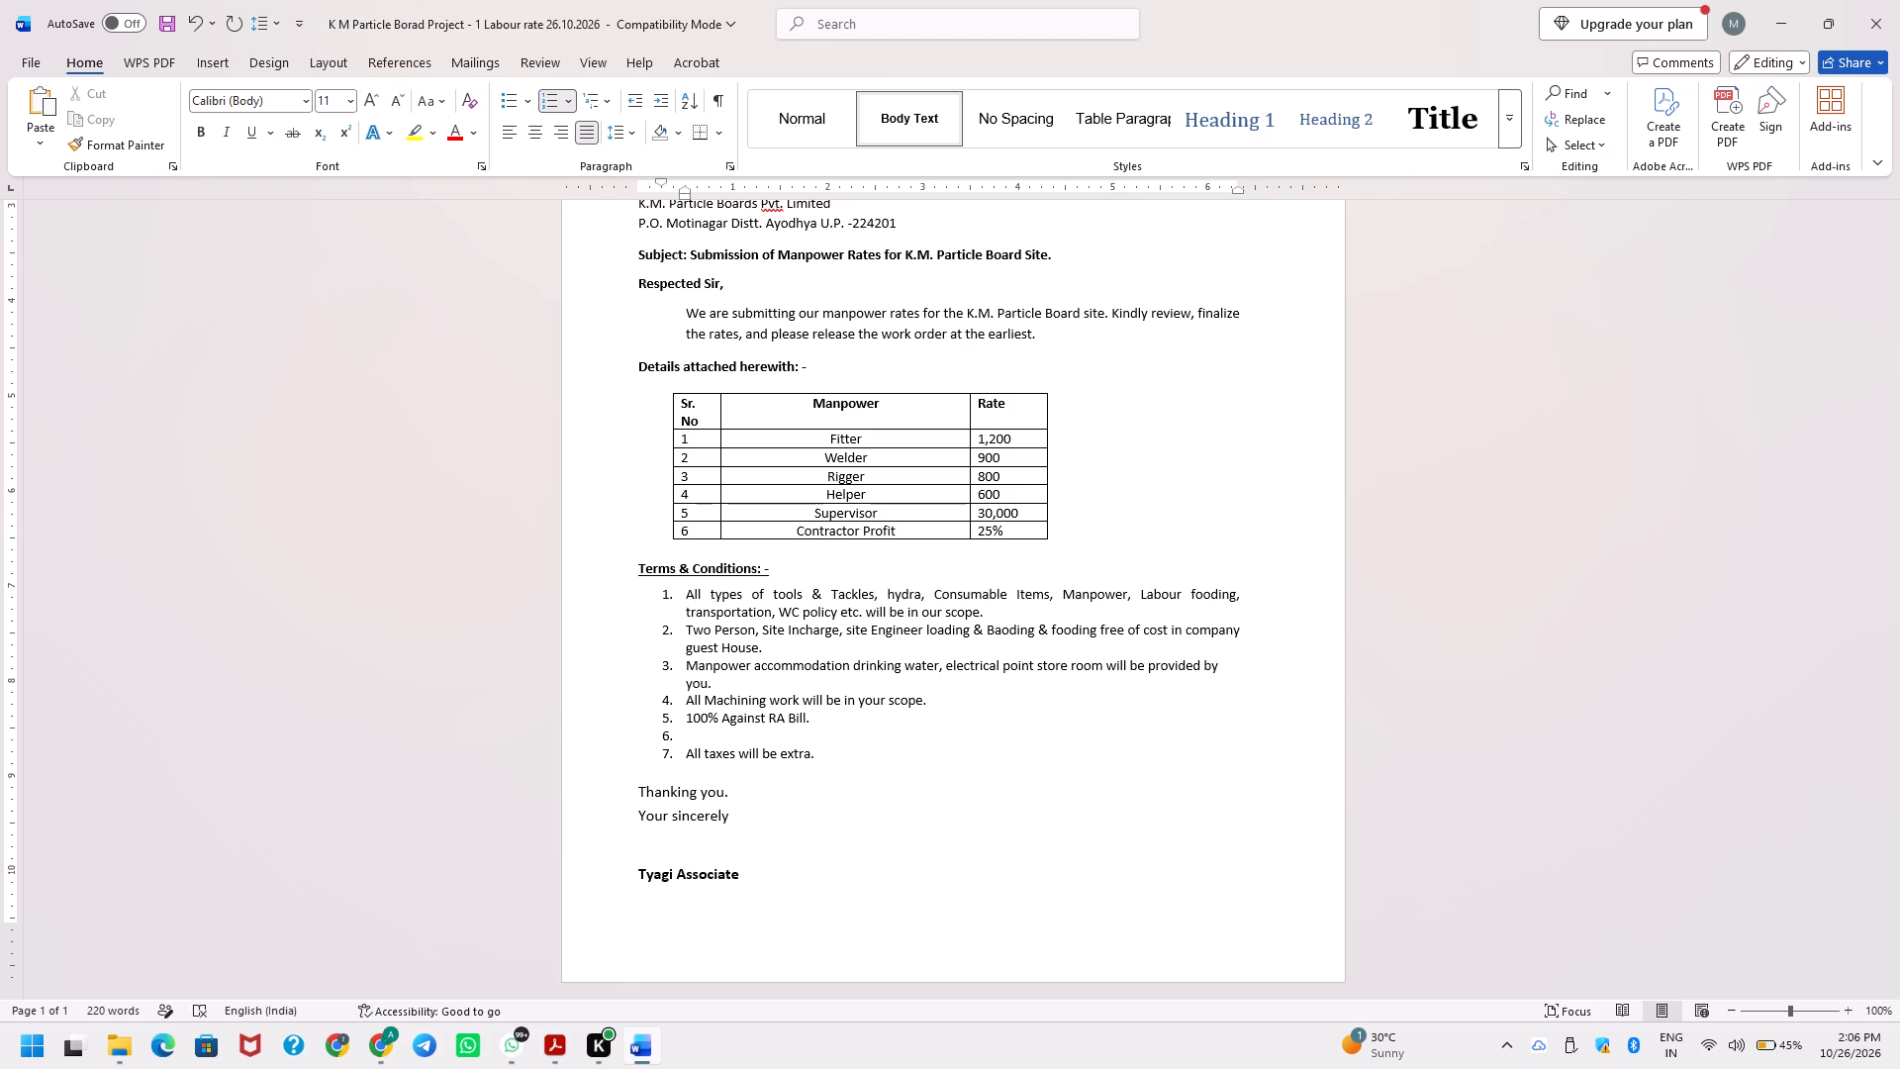
Set the RA Bill term's percentage to 90%.
{"action": "key", "text": "Up"}
{"action": "key", "text": "shift+Right"}
{"action": "key", "text": "shift+Right"}
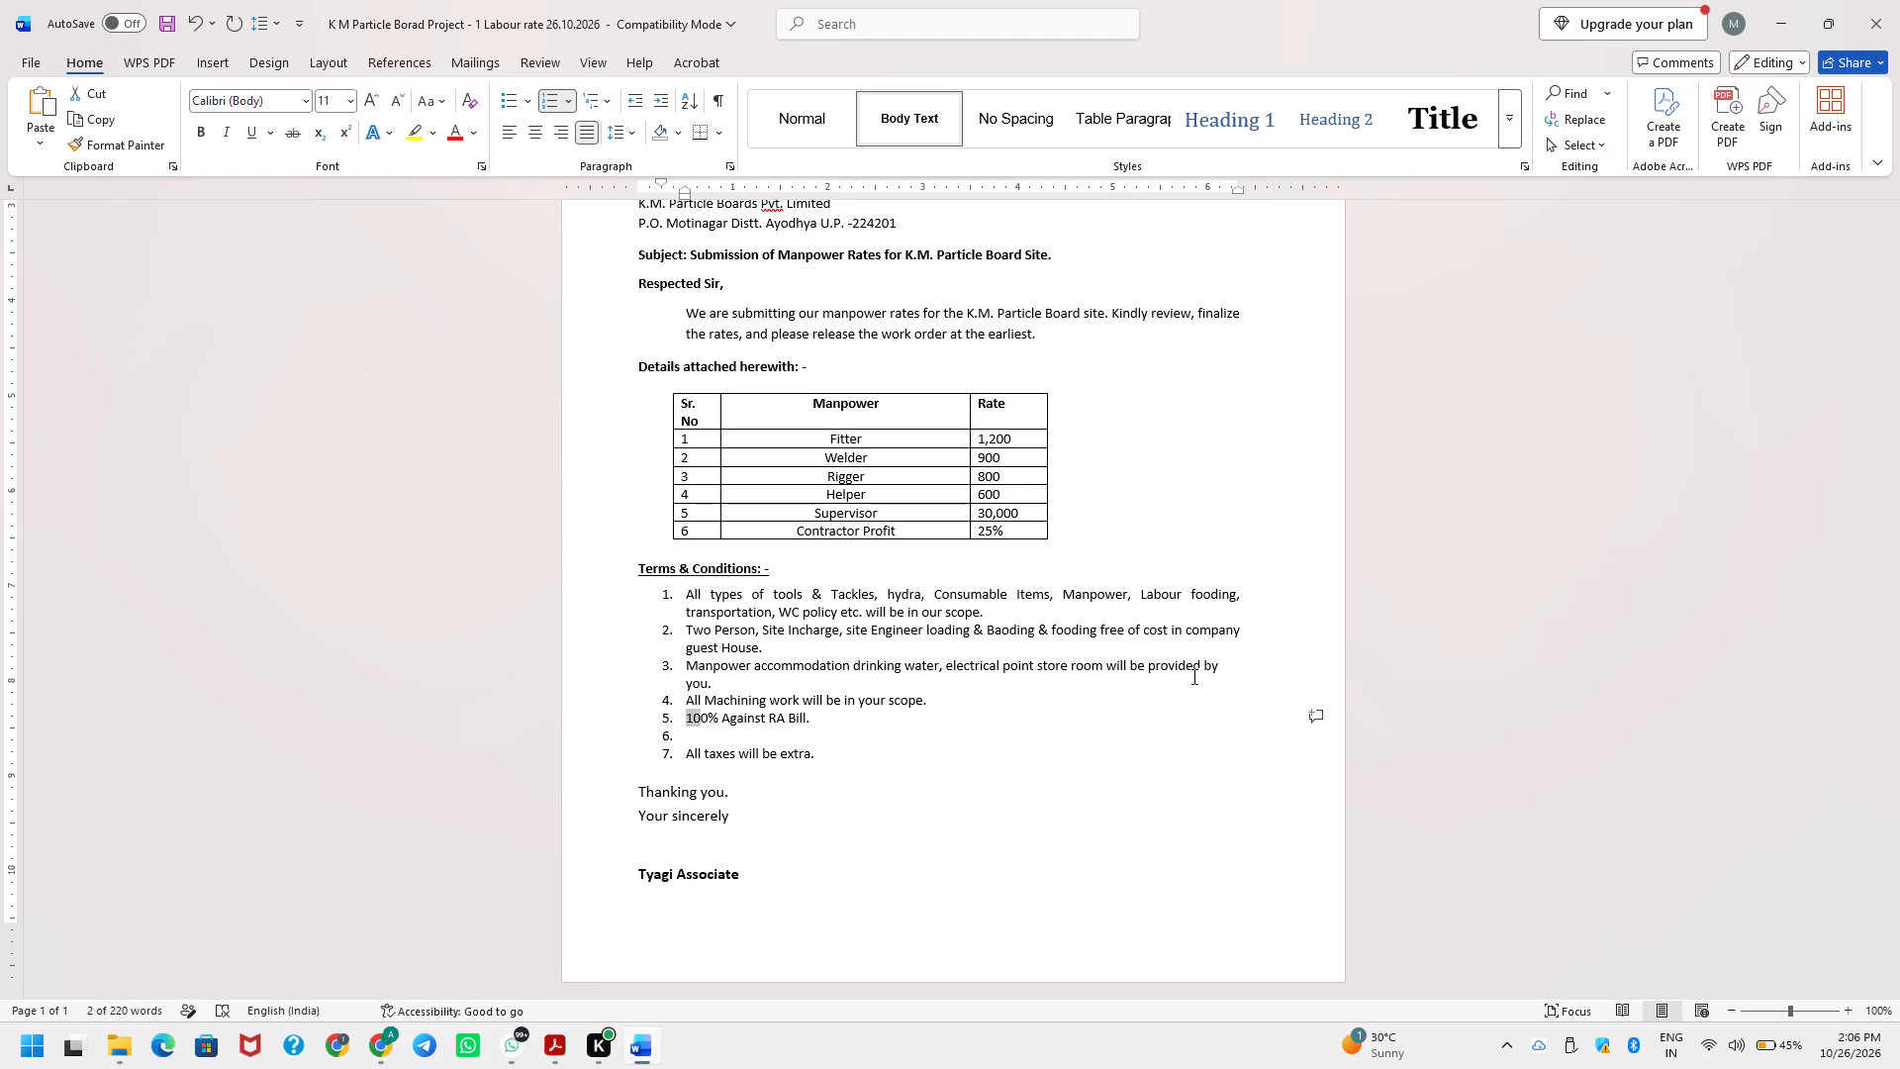
{"action": "key", "text": "9"}
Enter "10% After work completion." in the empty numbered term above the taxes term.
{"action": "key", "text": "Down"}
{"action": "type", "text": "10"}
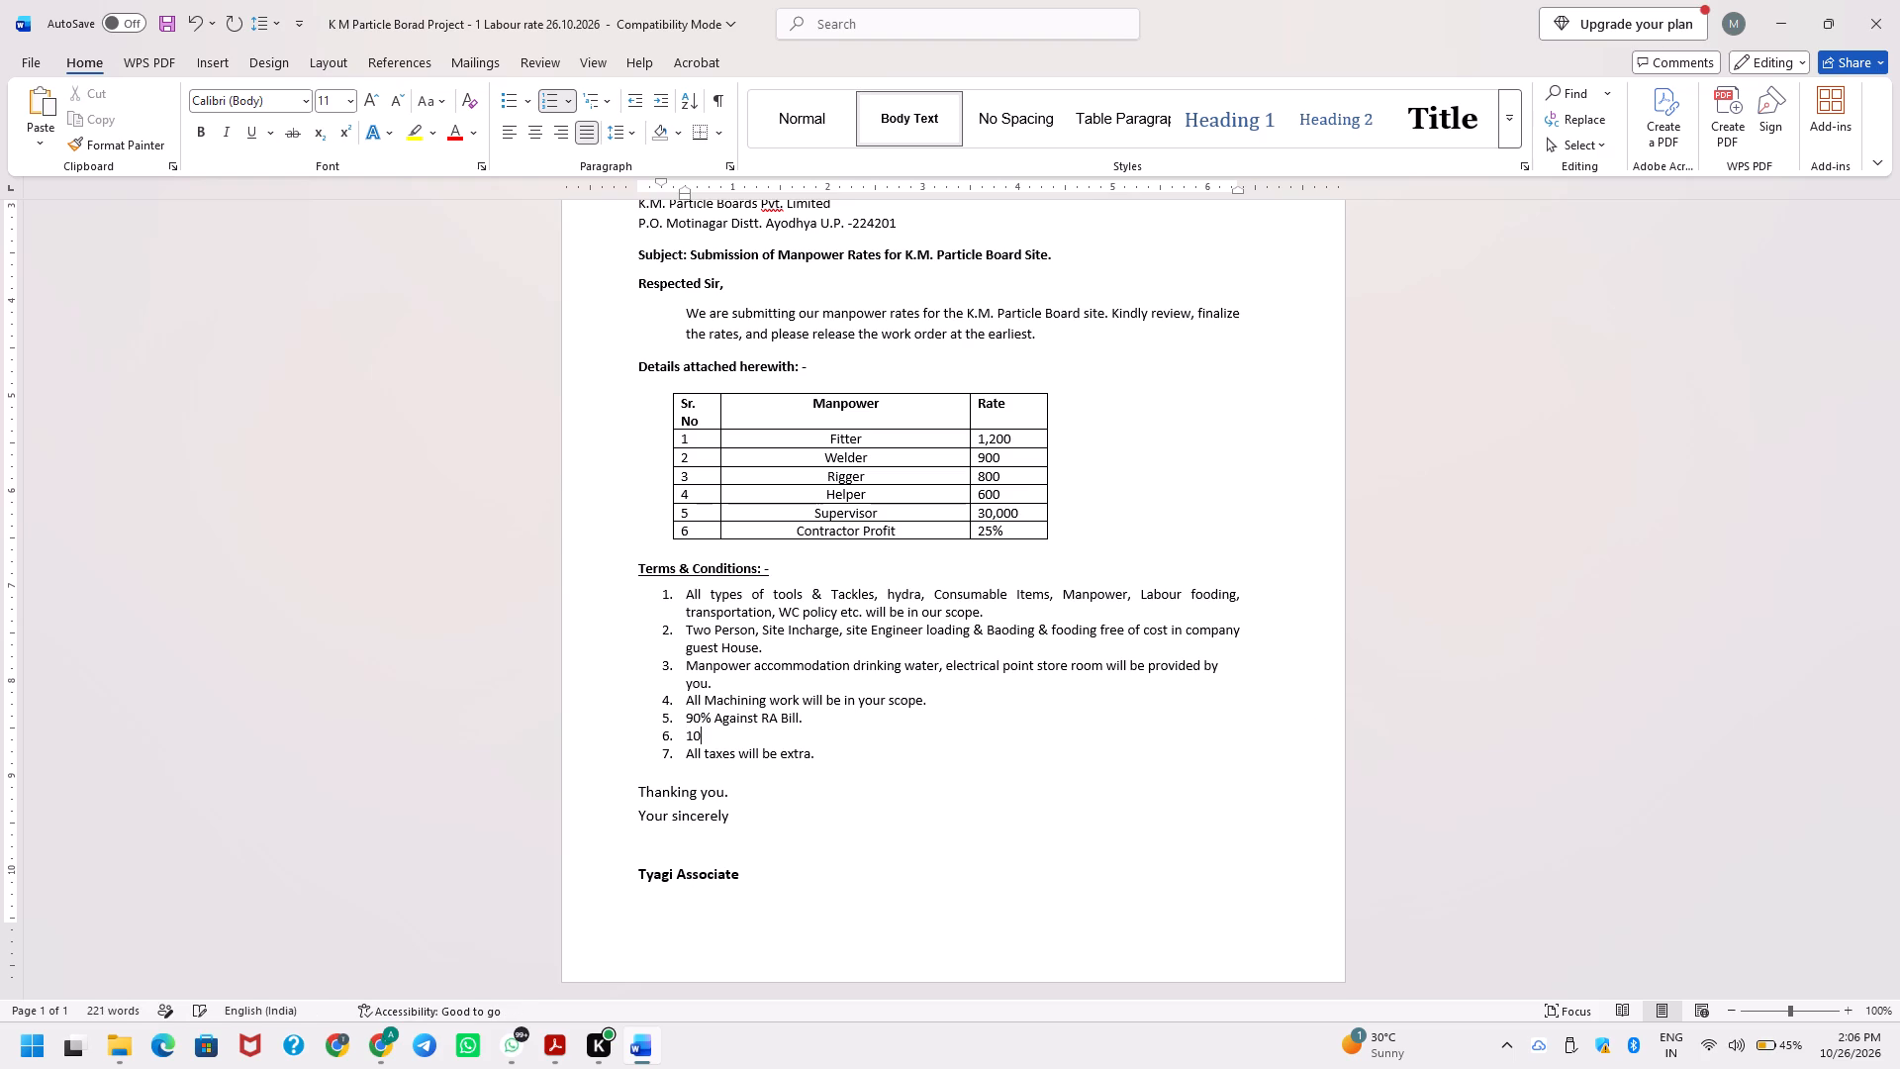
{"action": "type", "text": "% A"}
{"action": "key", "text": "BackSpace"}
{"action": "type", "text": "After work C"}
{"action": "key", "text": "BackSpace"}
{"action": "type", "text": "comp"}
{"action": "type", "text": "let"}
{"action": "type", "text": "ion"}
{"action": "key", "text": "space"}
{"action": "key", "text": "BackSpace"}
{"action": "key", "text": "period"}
Replace the whole text of term 5 with "100% against work completion".
{"action": "key", "text": "Up"}
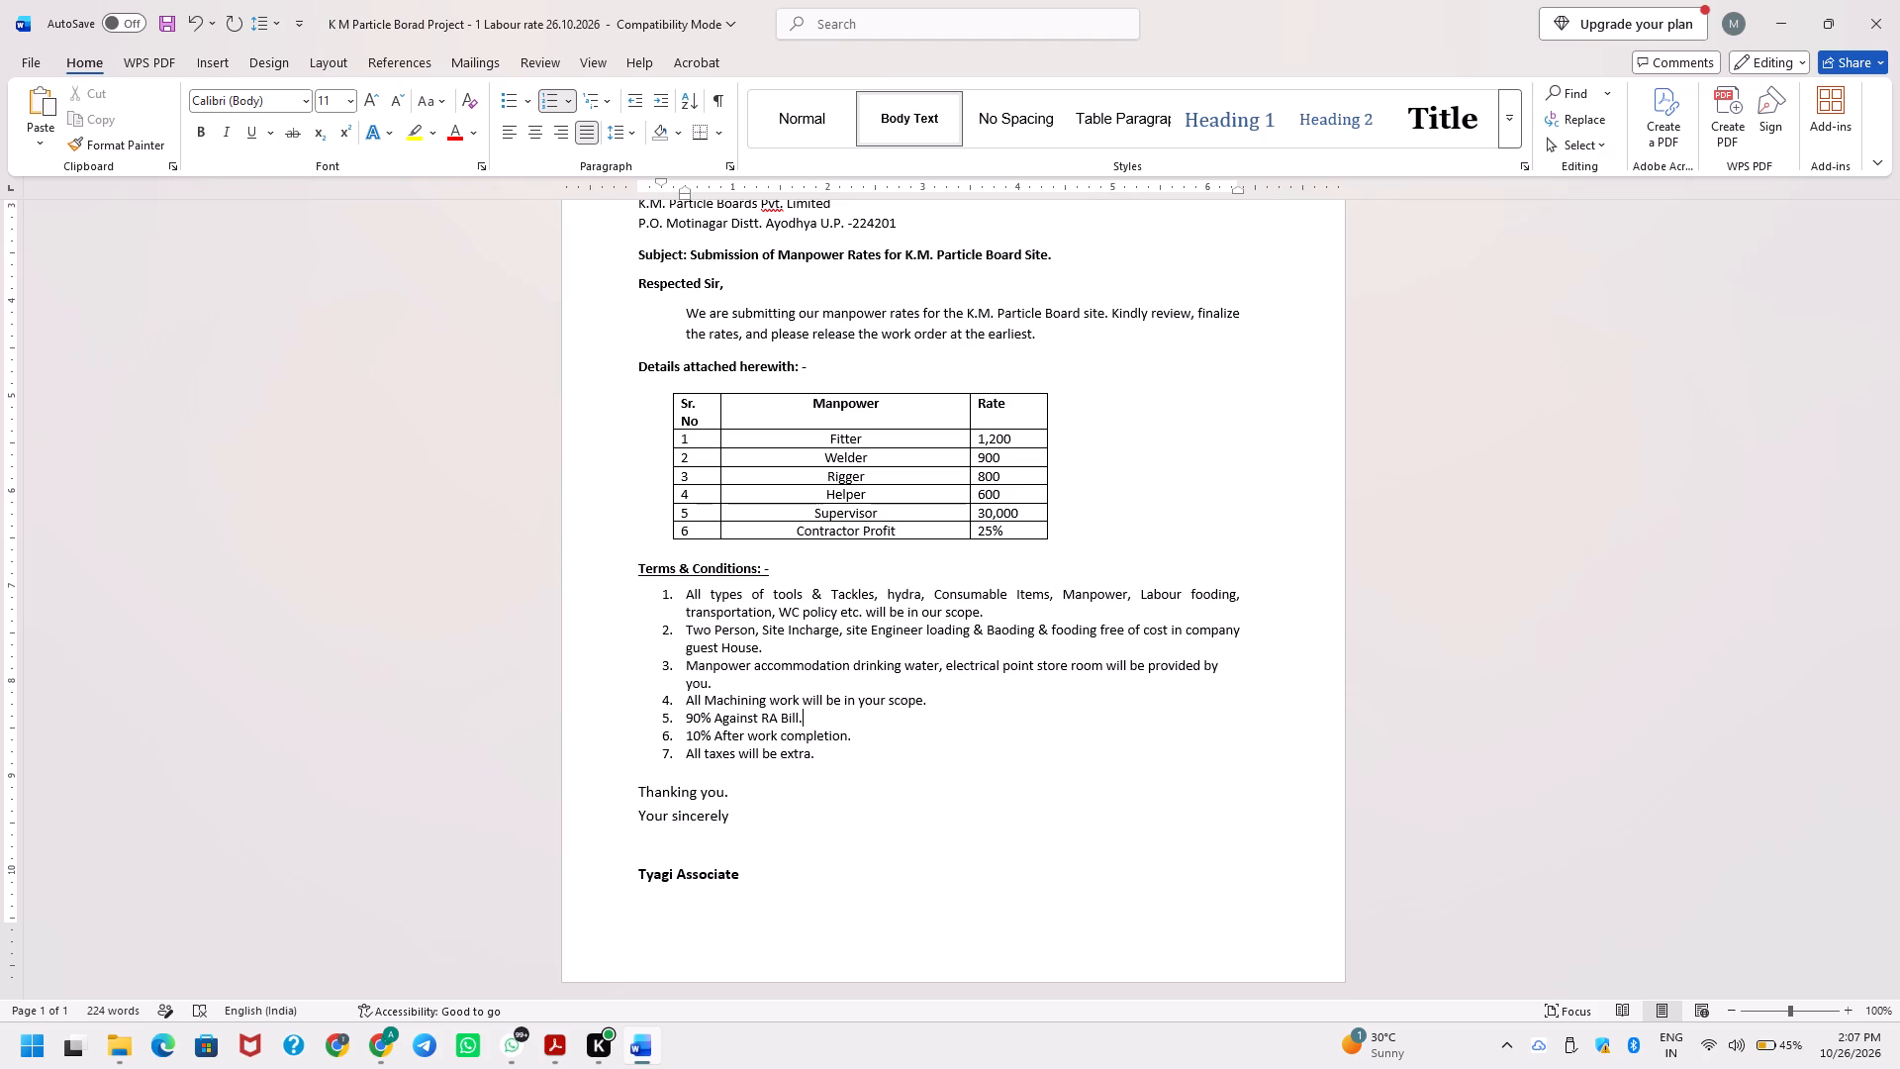
{"action": "key", "text": "ctrl+shift+Left"}
{"action": "key", "text": "ctrl+shift+Left"}
{"action": "key", "text": "ctrl+shift+Left"}
{"action": "key", "text": "ctrl+shift+Left"}
{"action": "key", "text": "ctrl+shift+Left"}
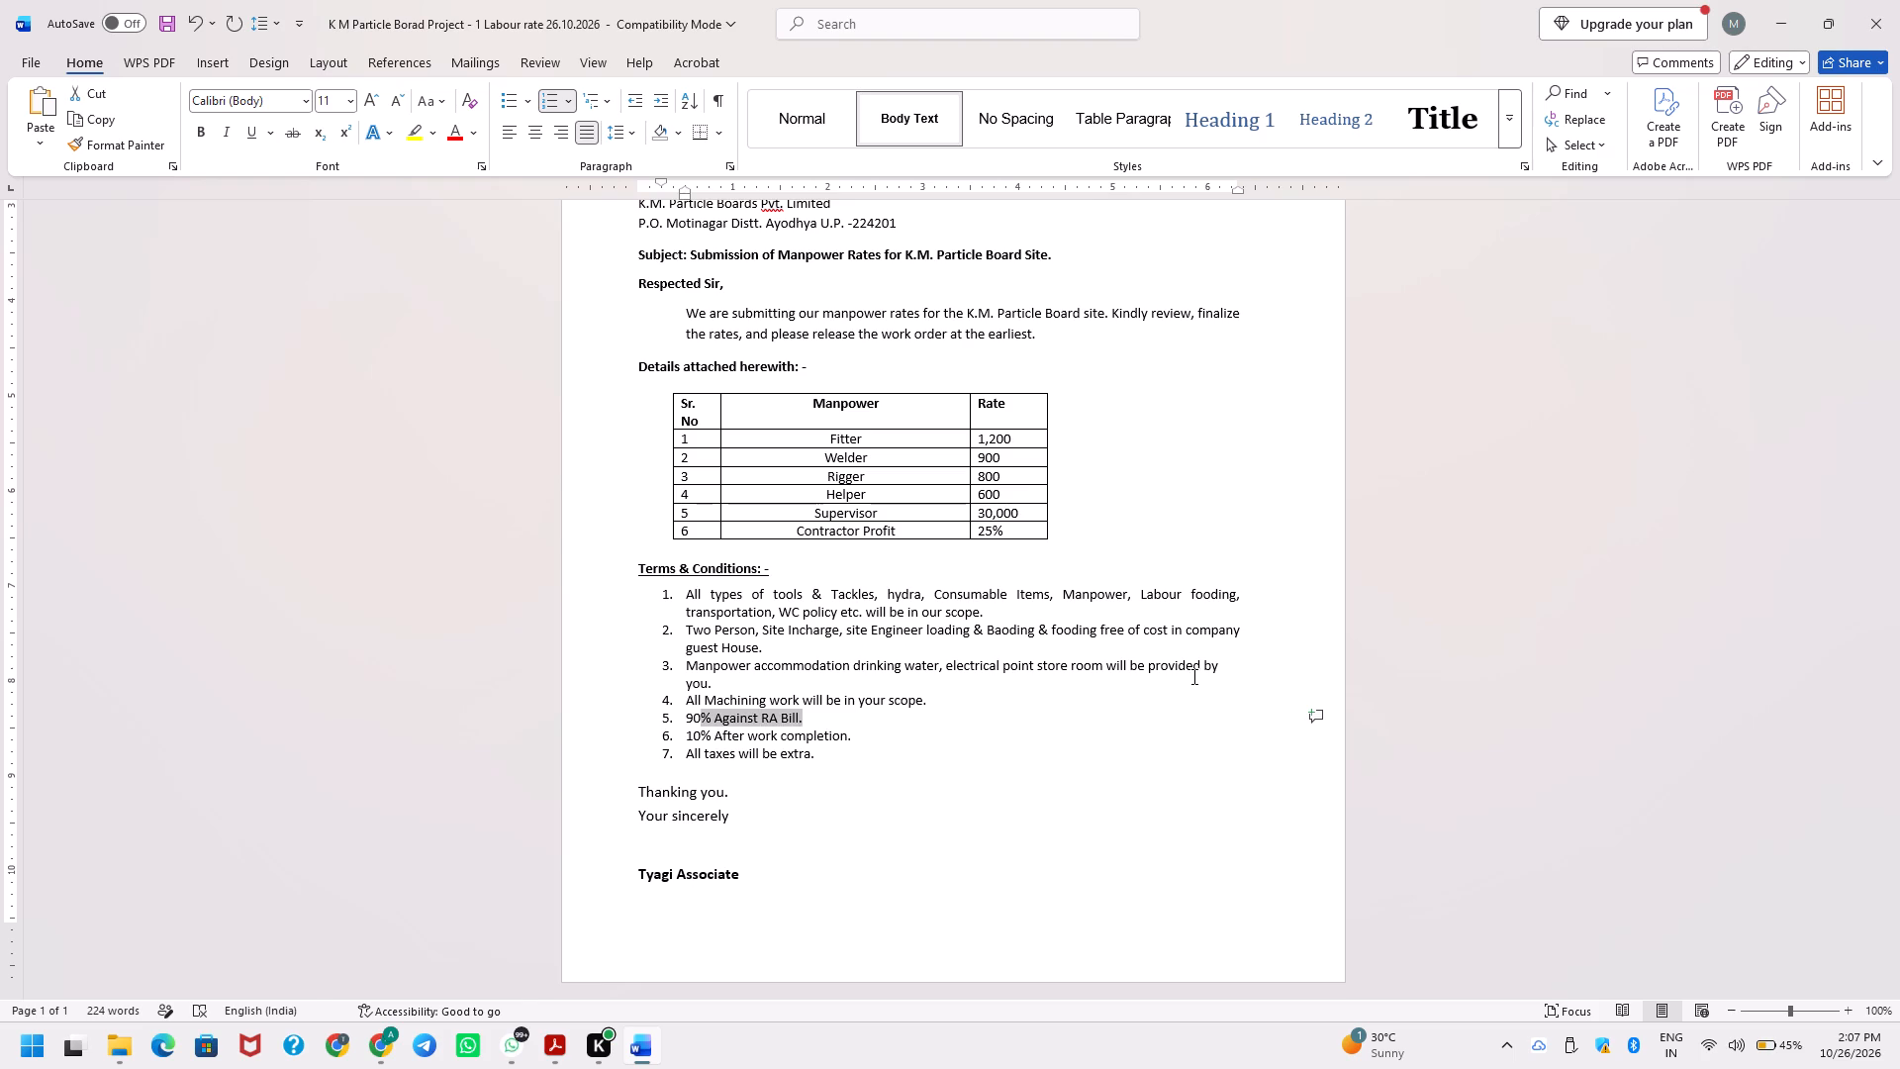
{"action": "key", "text": "ctrl+shift+Left"}
{"action": "type", "text": "10"}
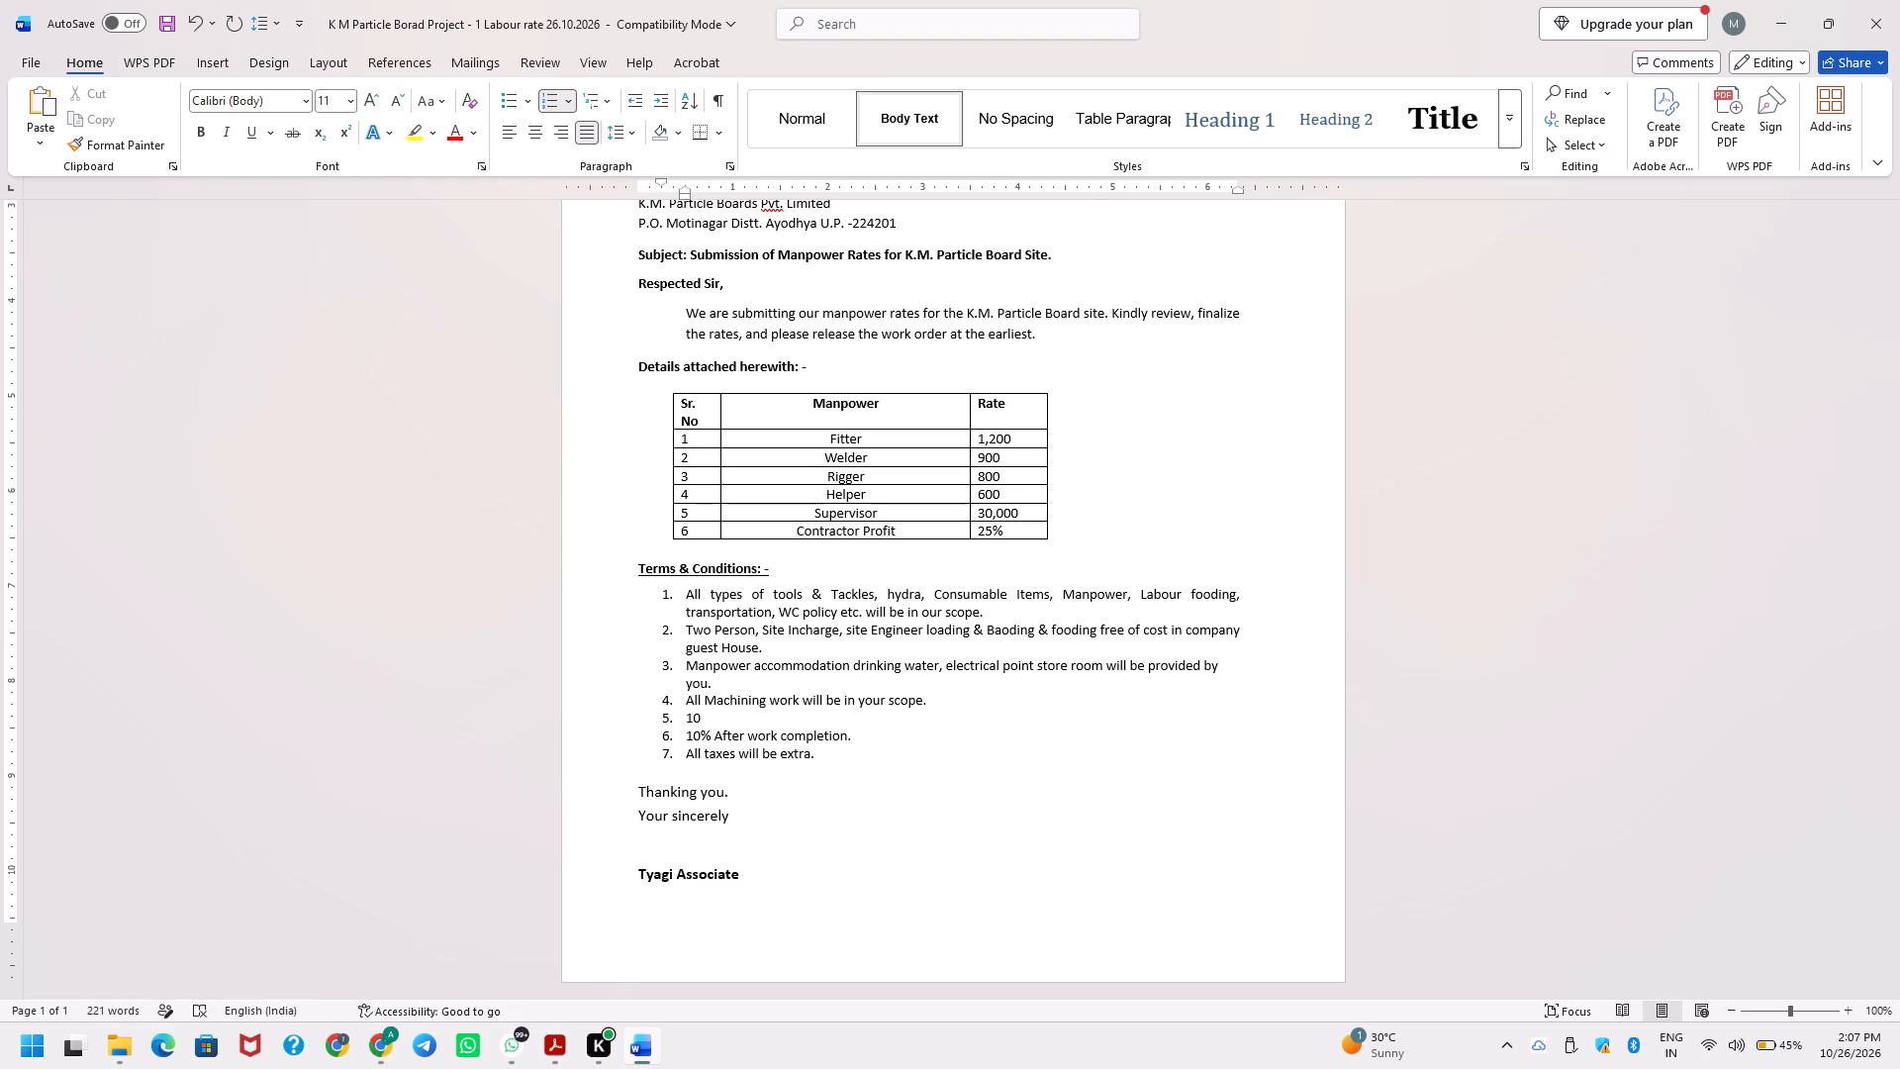
{"action": "key", "text": "0"}
{"action": "key", "text": "shift+percent"}
{"action": "key", "text": "space"}
{"action": "key", "text": "g"}
{"action": "key", "text": "BackSpace"}
{"action": "type", "text": "again"}
{"action": "type", "text": "st"}
{"action": "key", "text": "space"}
{"action": "type", "text": "work comple"}
{"action": "key", "text": "t"}
{"action": "type", "text": "ion"}
{"action": "key", "text": "space"}
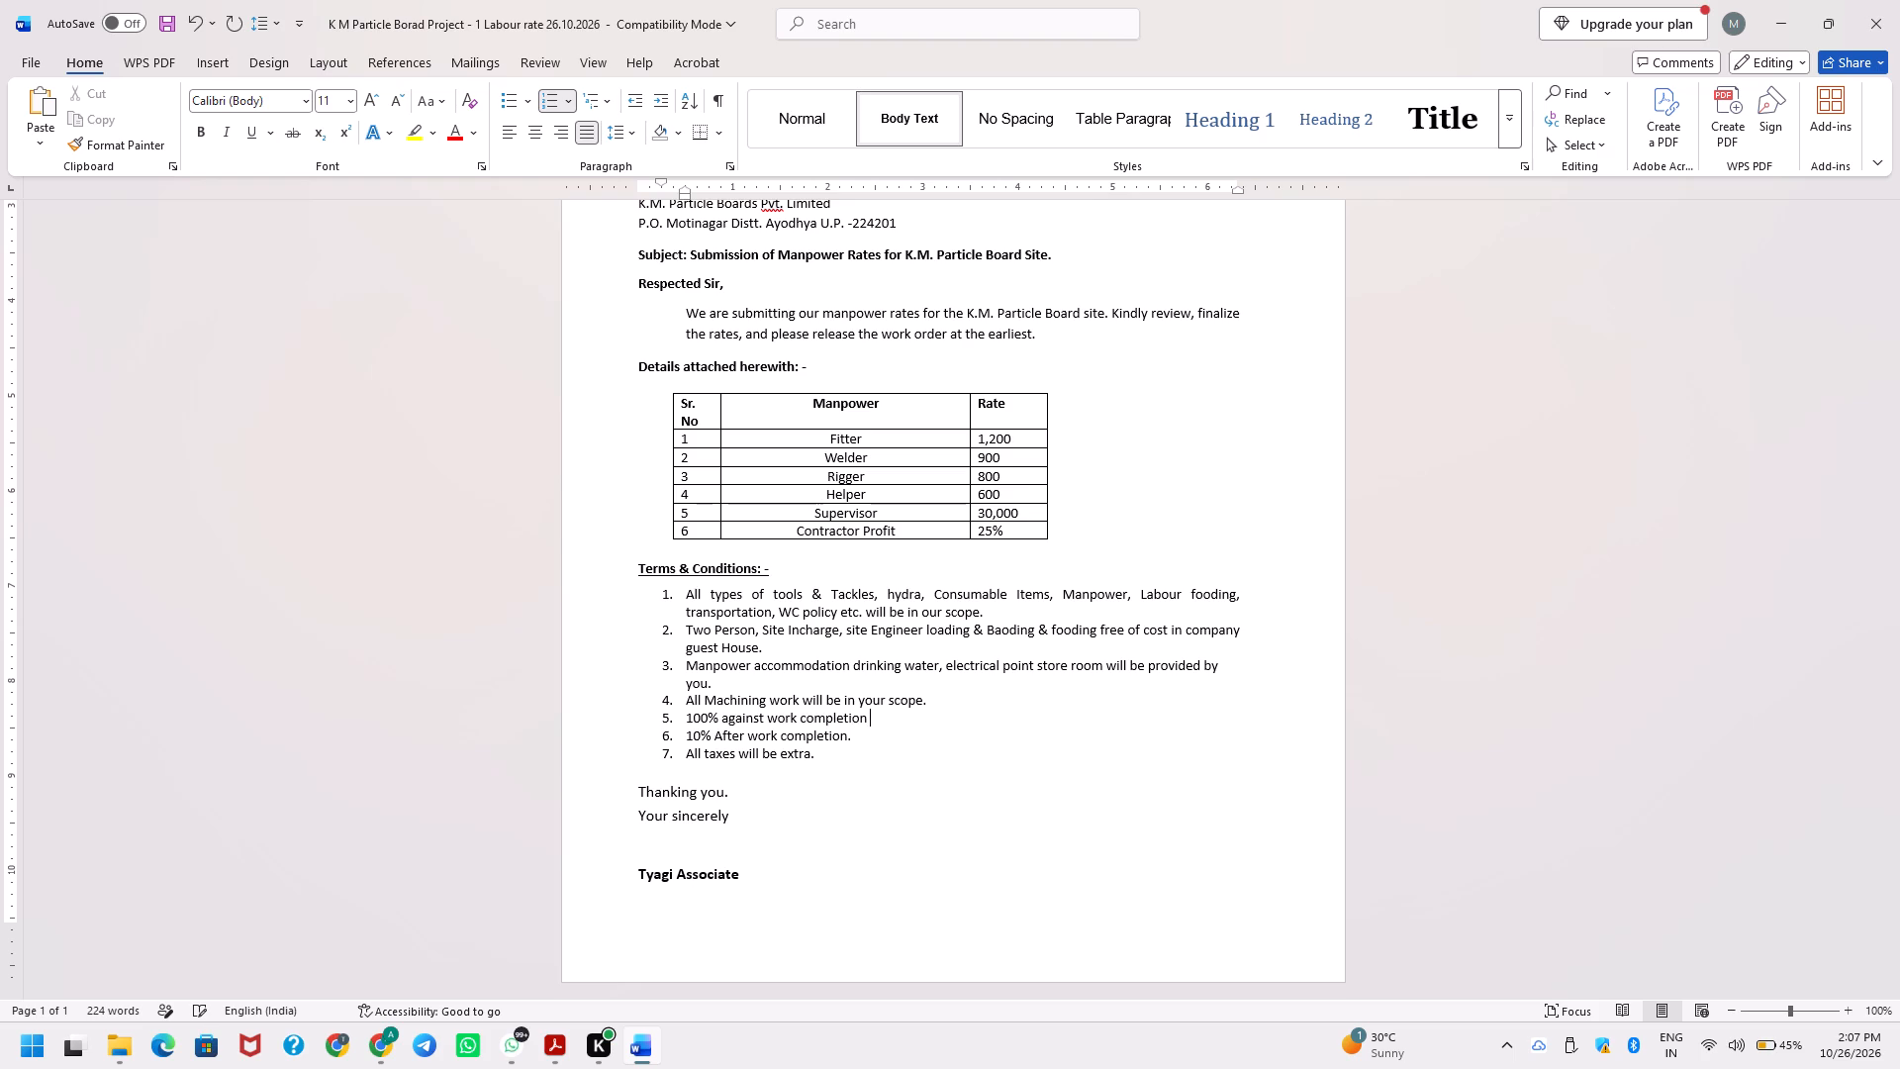
Insert "after" before "work completion" in term 5 and end the term with a period.
{"action": "key", "text": "ctrl+Left"}
{"action": "key", "text": "ctrl+Left"}
{"action": "key", "text": "a"}
{"action": "type", "text": "fter"}
{"action": "key", "text": "space"}
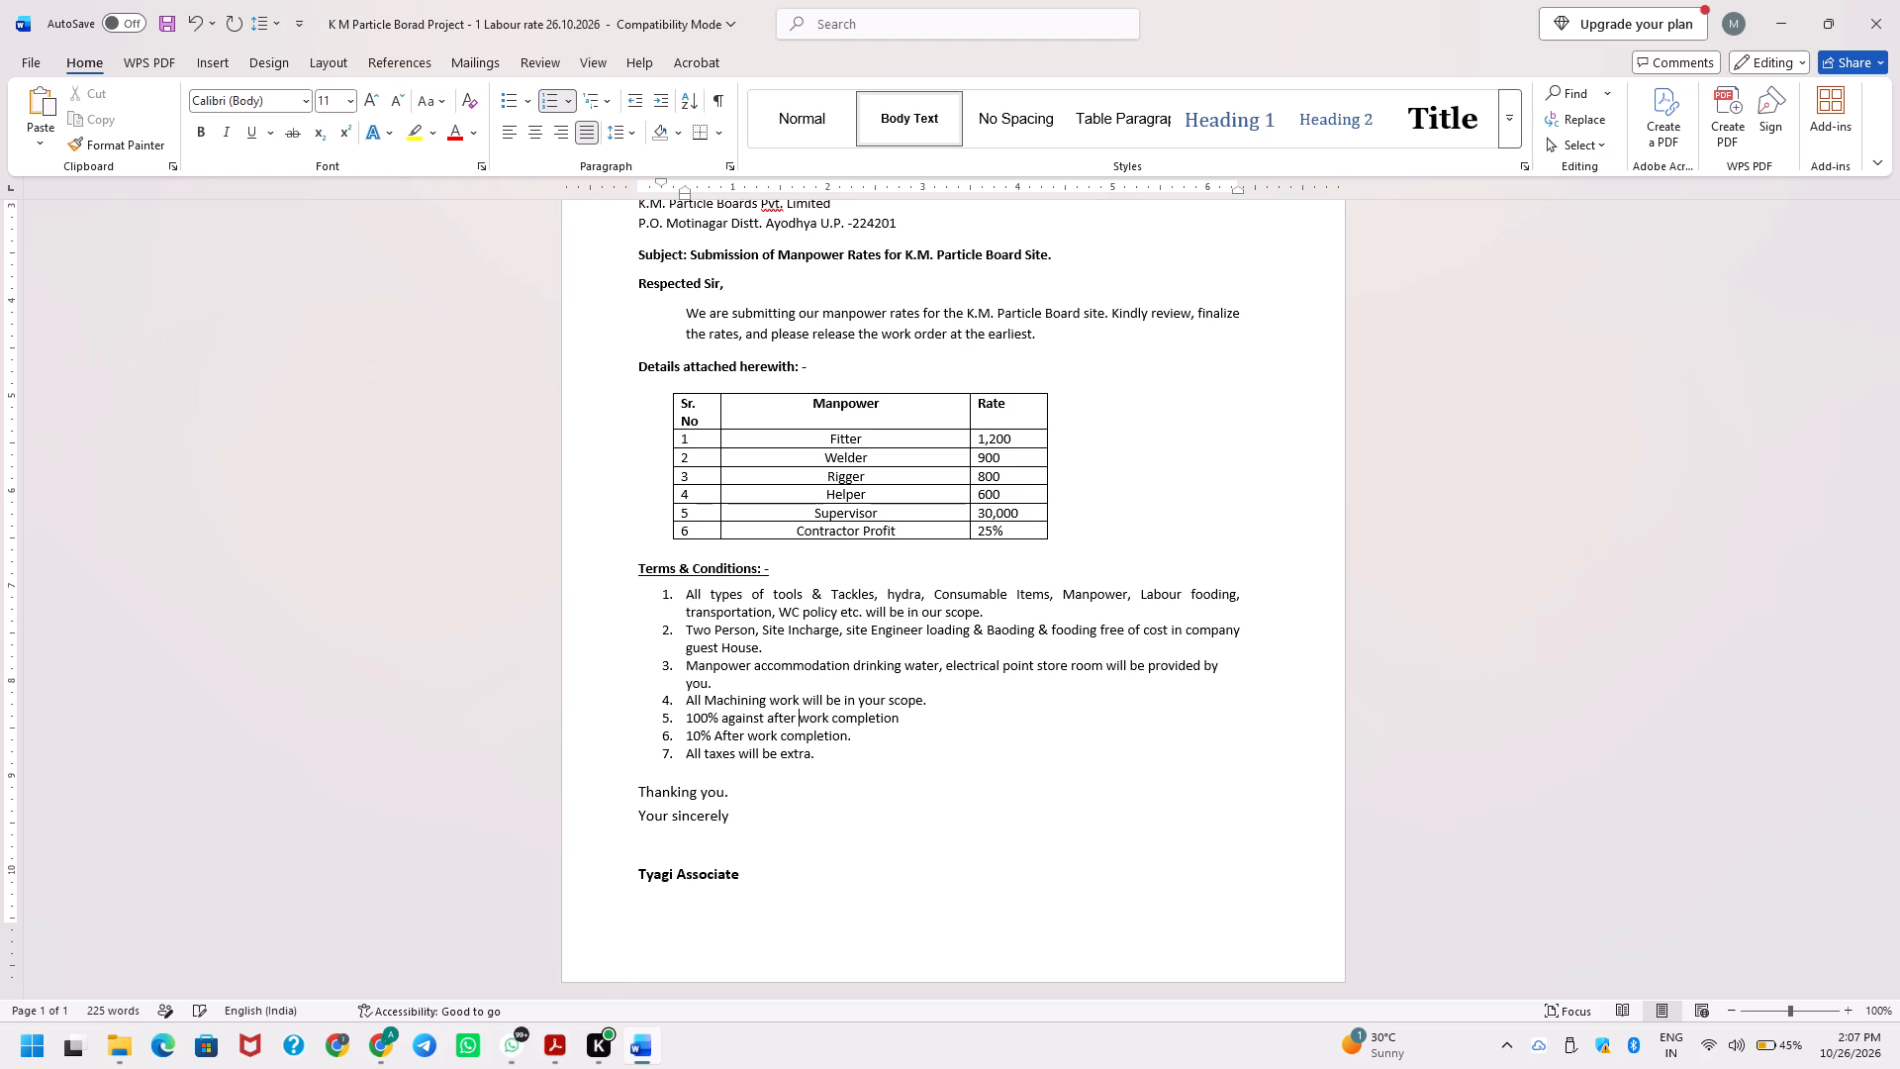
{"action": "key", "text": "ctrl+Right"}
{"action": "key", "text": "ctrl+Right"}
{"action": "key", "text": "ctrl+Right"}
{"action": "key", "text": "ctrl+Left"}
{"action": "key", "text": "BackSpace"}
{"action": "key", "text": "period"}
Delete term 6, "10% After work completion.", together with its number.
{"action": "key", "text": "Down"}
{"action": "key", "text": "ctrl+shift+Left"}
{"action": "key", "text": "ctrl+shift+Left"}
{"action": "key", "text": "ctrl+shift+Left"}
{"action": "key", "text": "ctrl+shift+Left"}
{"action": "key", "text": "ctrl+shift+Left"}
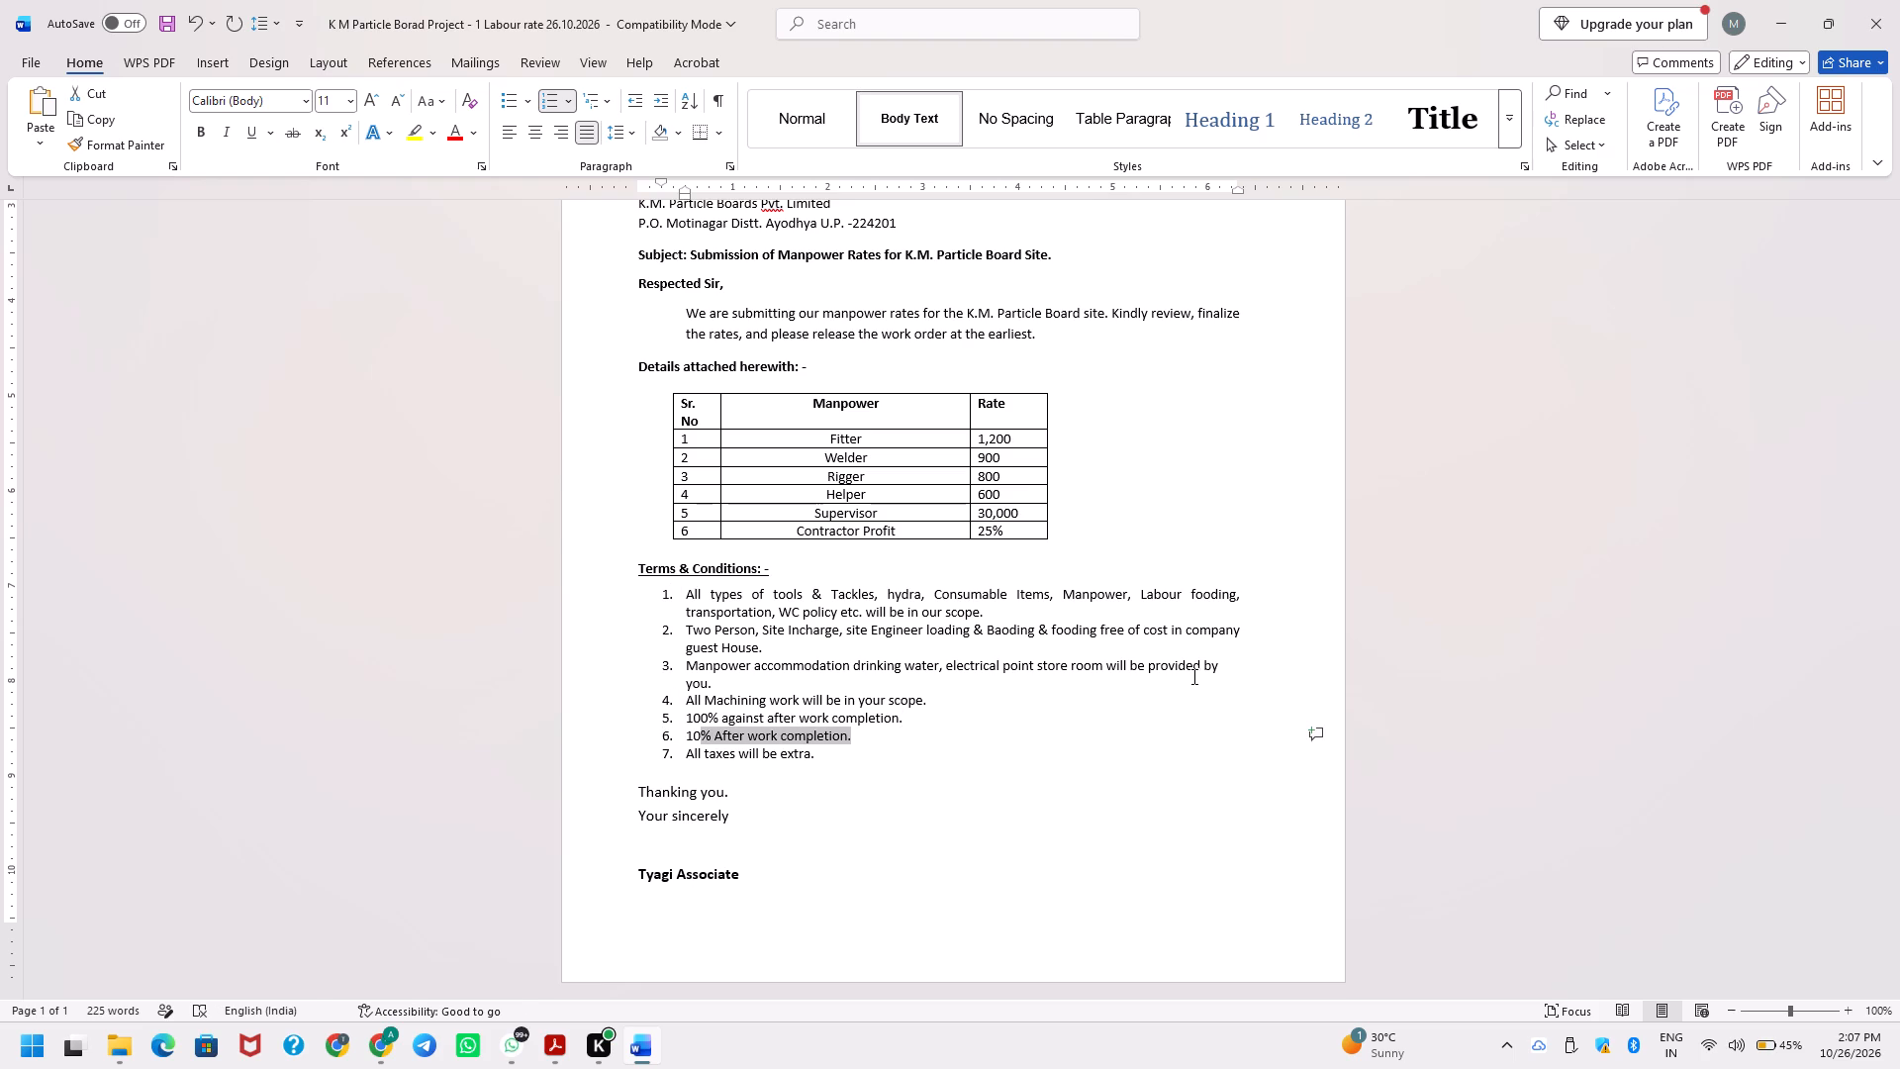
{"action": "key", "text": "ctrl+shift+Left"}
{"action": "key", "text": "BackSpace"}
Save the quotation document with the revised payment term.
{"action": "key", "text": "Up"}
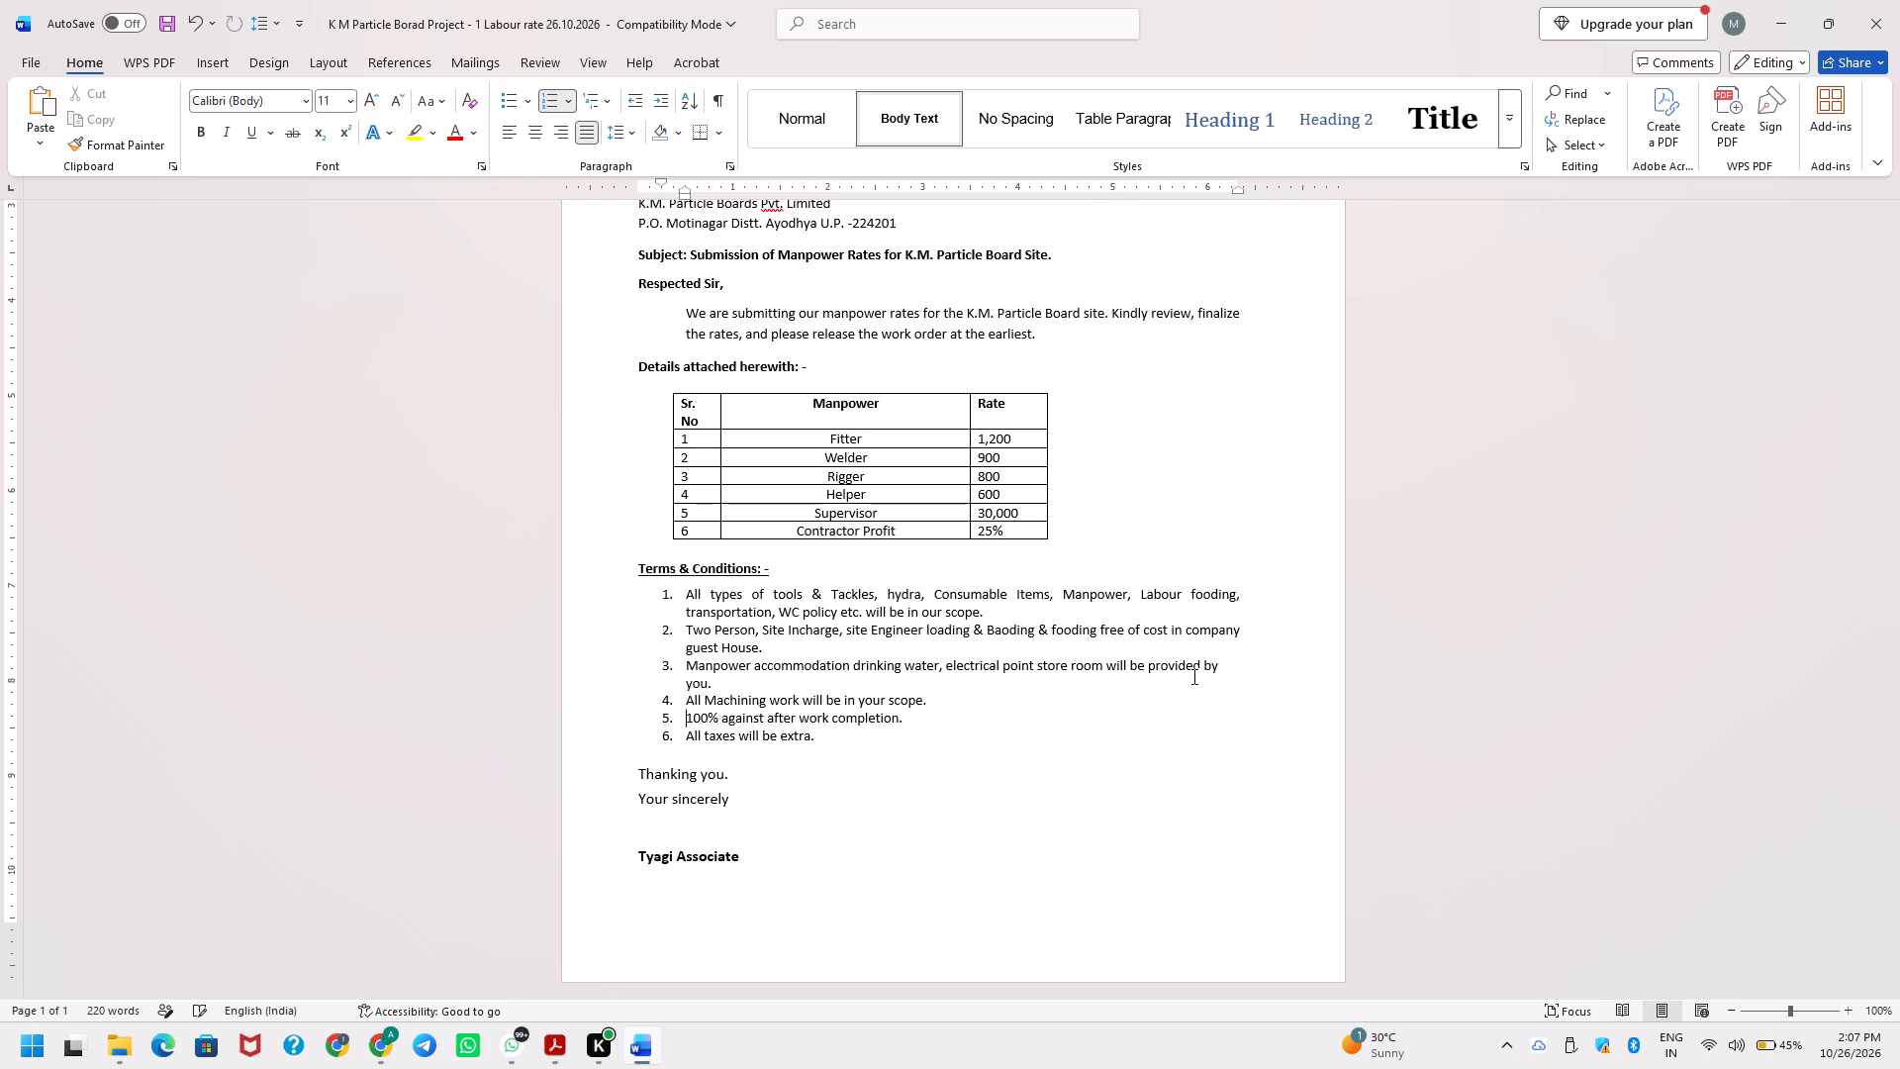
{"action": "key", "text": "Right"}
{"action": "key", "text": "Right"}
{"action": "key", "text": "Right"}
{"action": "key", "text": "ctrl+s"}
{"action": "key", "text": "ctrl+s"}
{"action": "key", "text": "ctrl+s"}
{"action": "key", "text": "ctrl+s"}
{"action": "key", "text": "ctrl+s"}
{"action": "key", "text": "ctrl+s"}
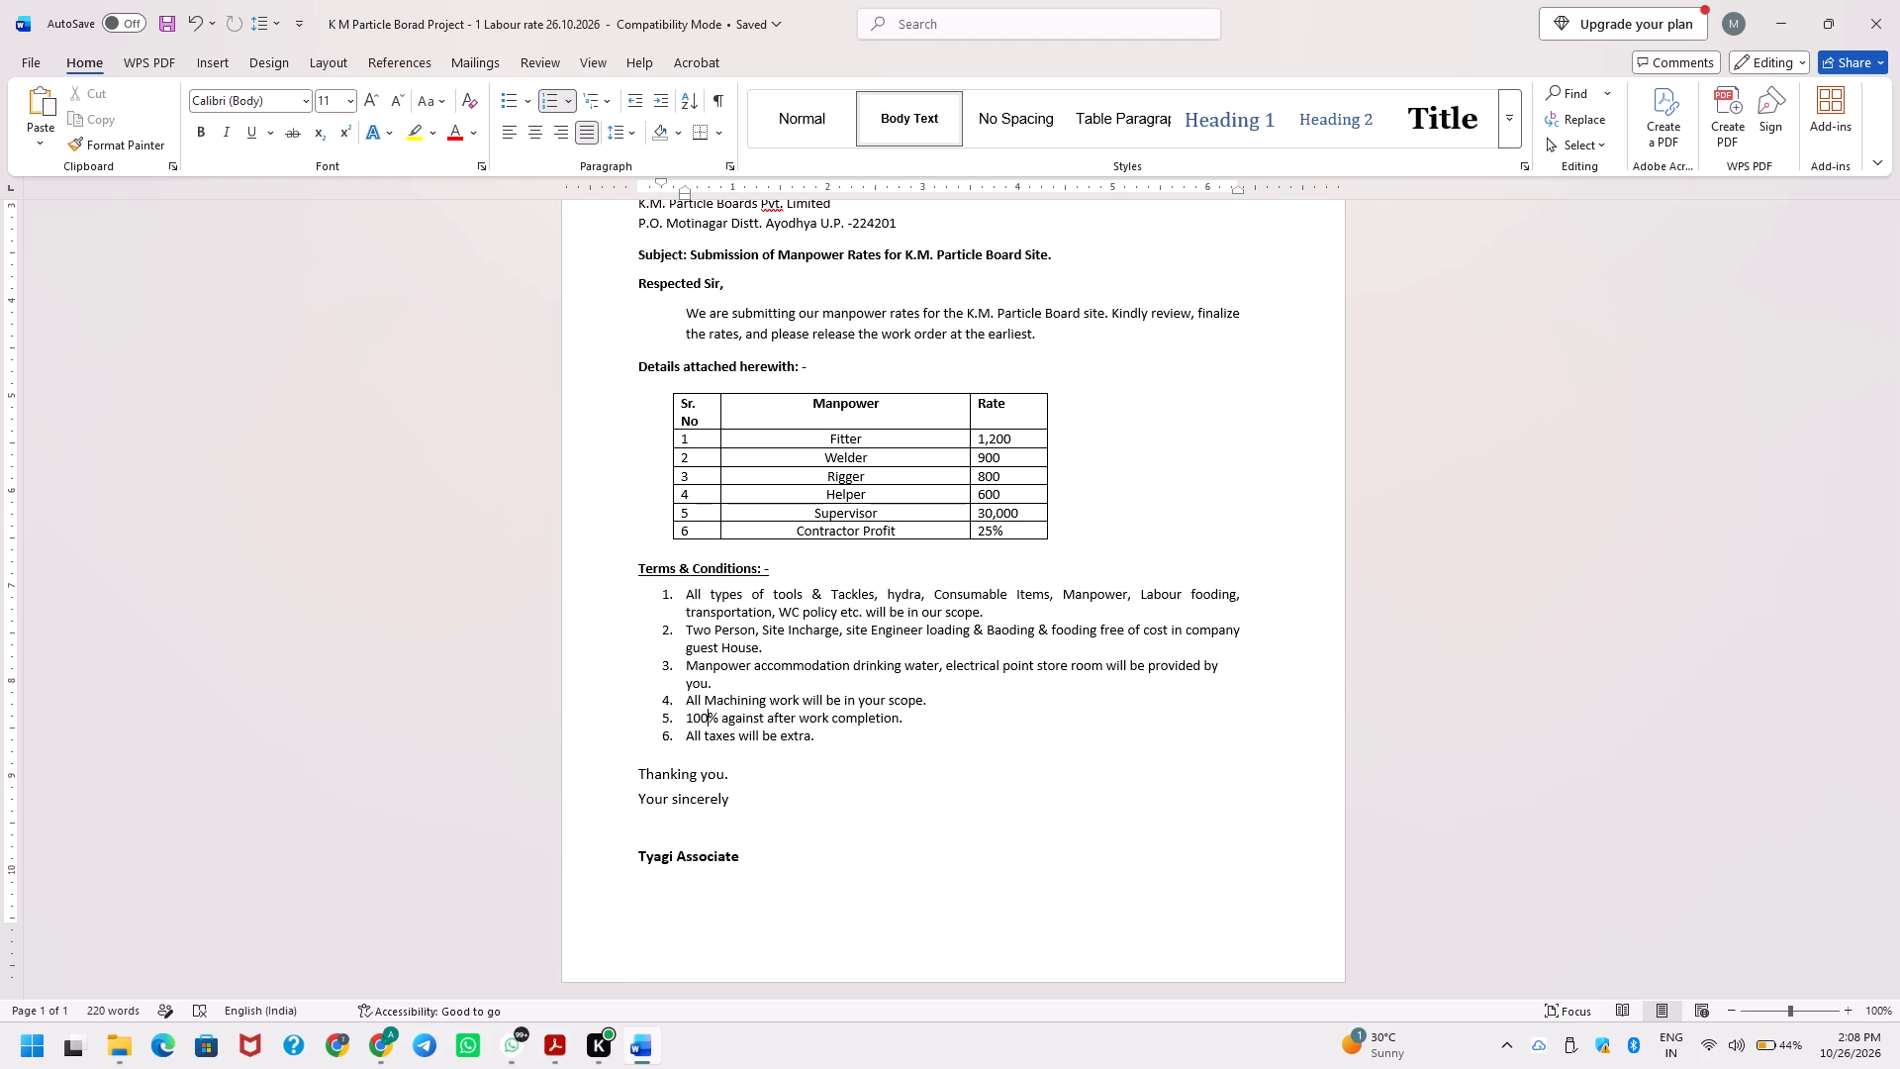
{"action": "key", "text": "ctrl+s"}
{"action": "key", "text": "ctrl+s"}
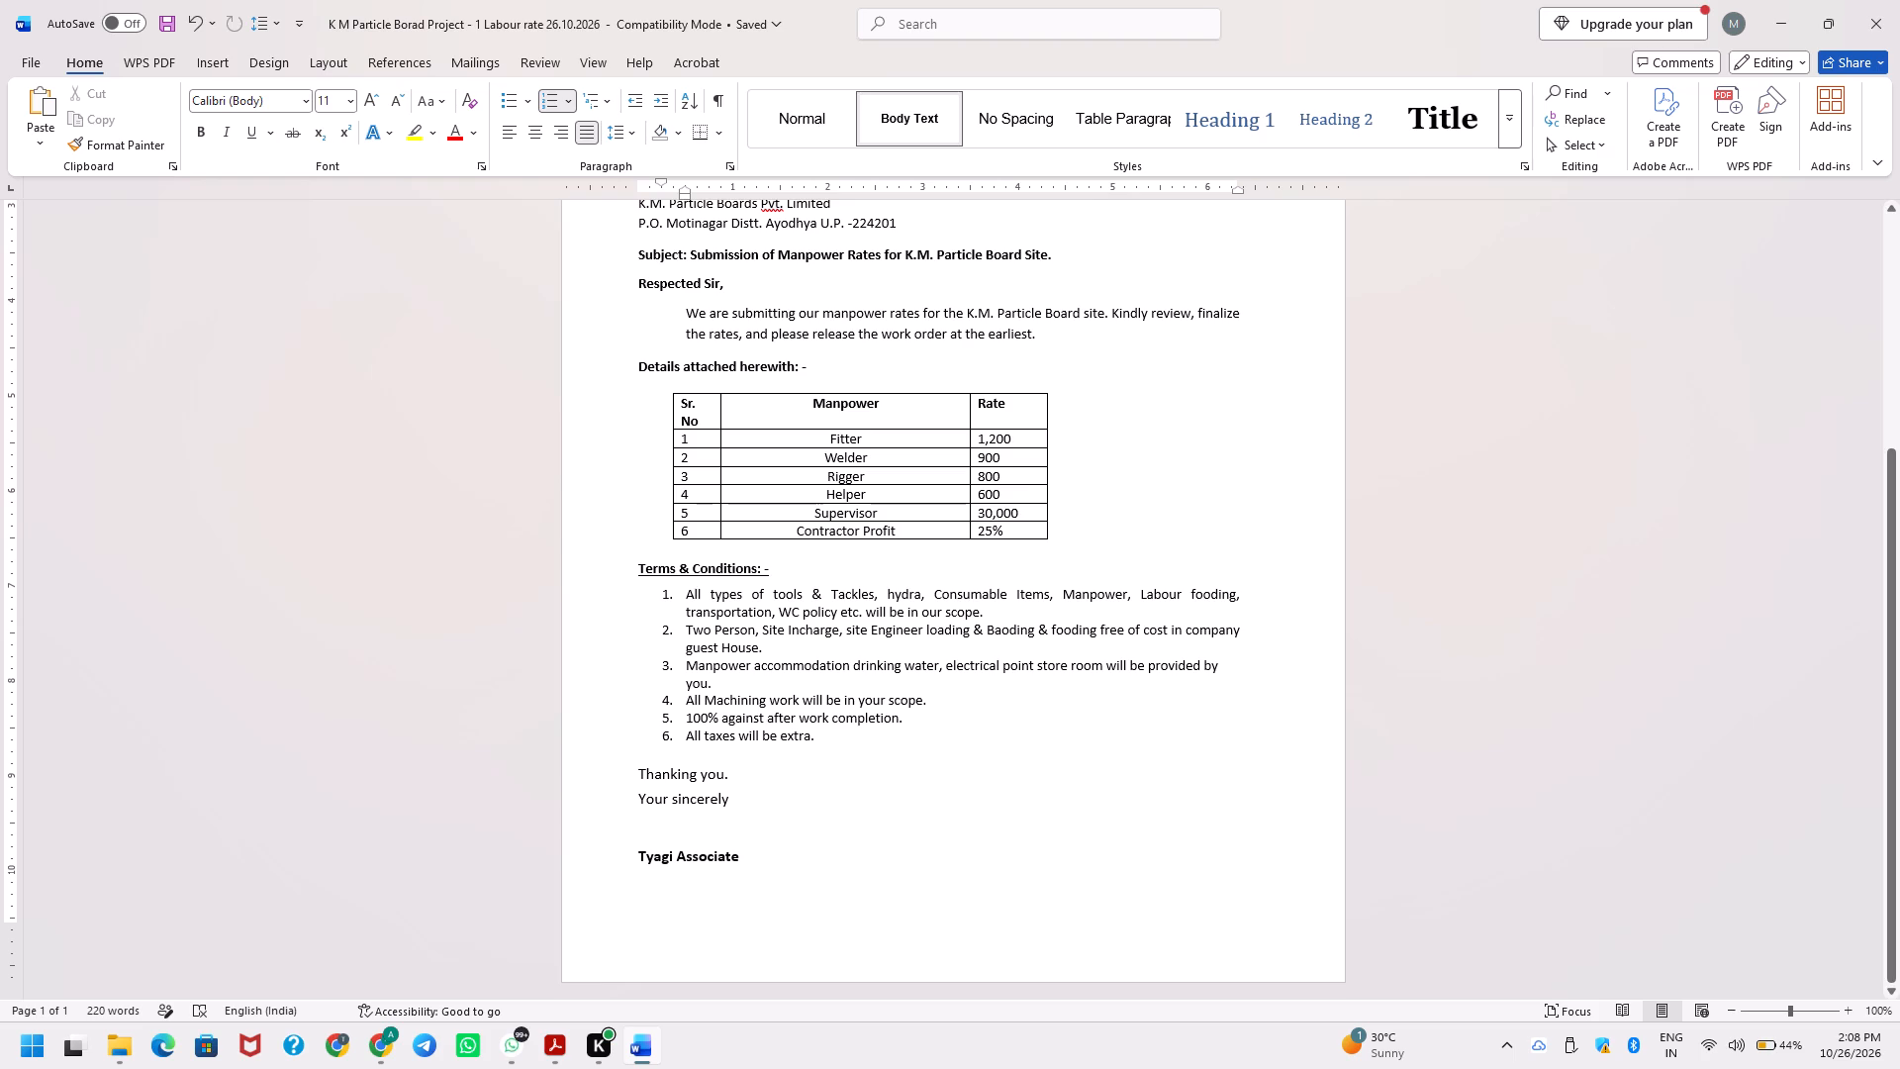
Replace "against" with "Payment" in term 5 and save the document.
{"action": "left_click", "coordinate": [722, 716]}
{"action": "key", "text": "ctrl+shift+Right"}
{"action": "key", "text": "BackSpace"}
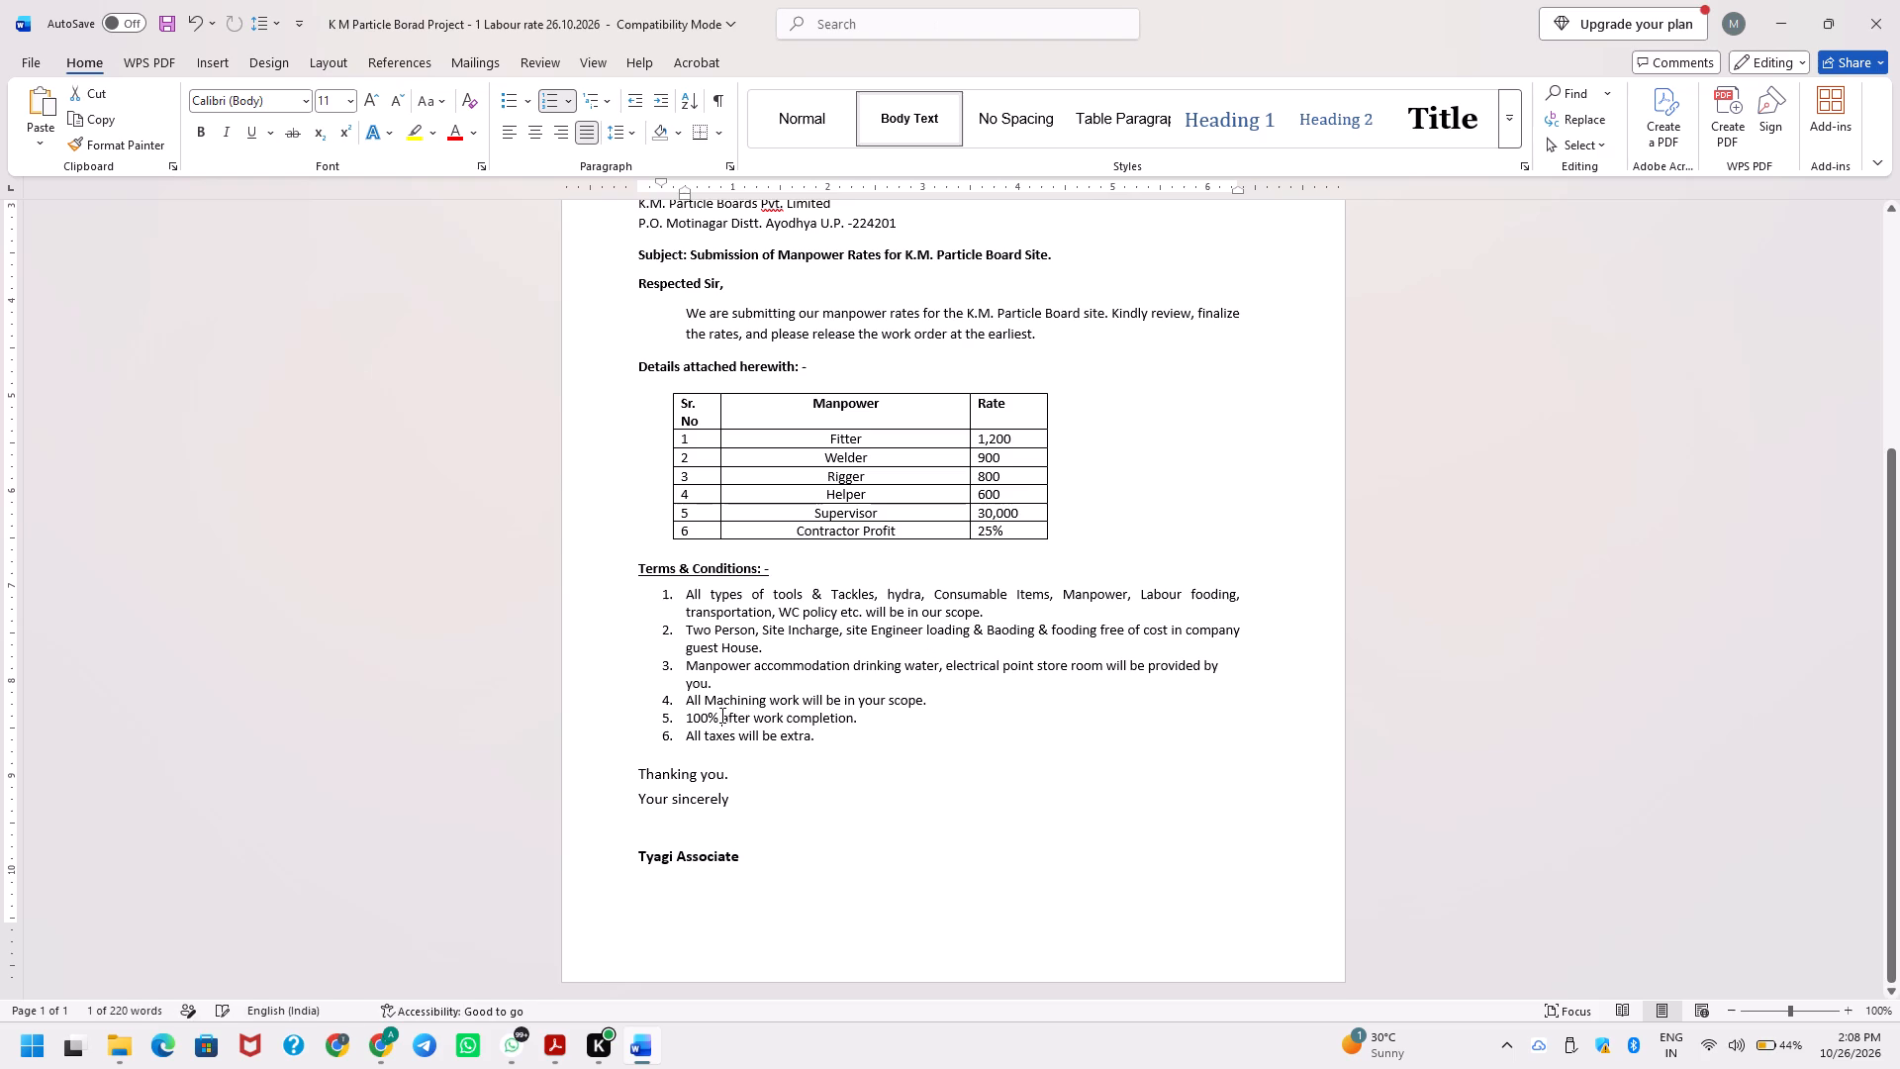
{"action": "type", "text": "Payment"}
{"action": "key", "text": "space"}
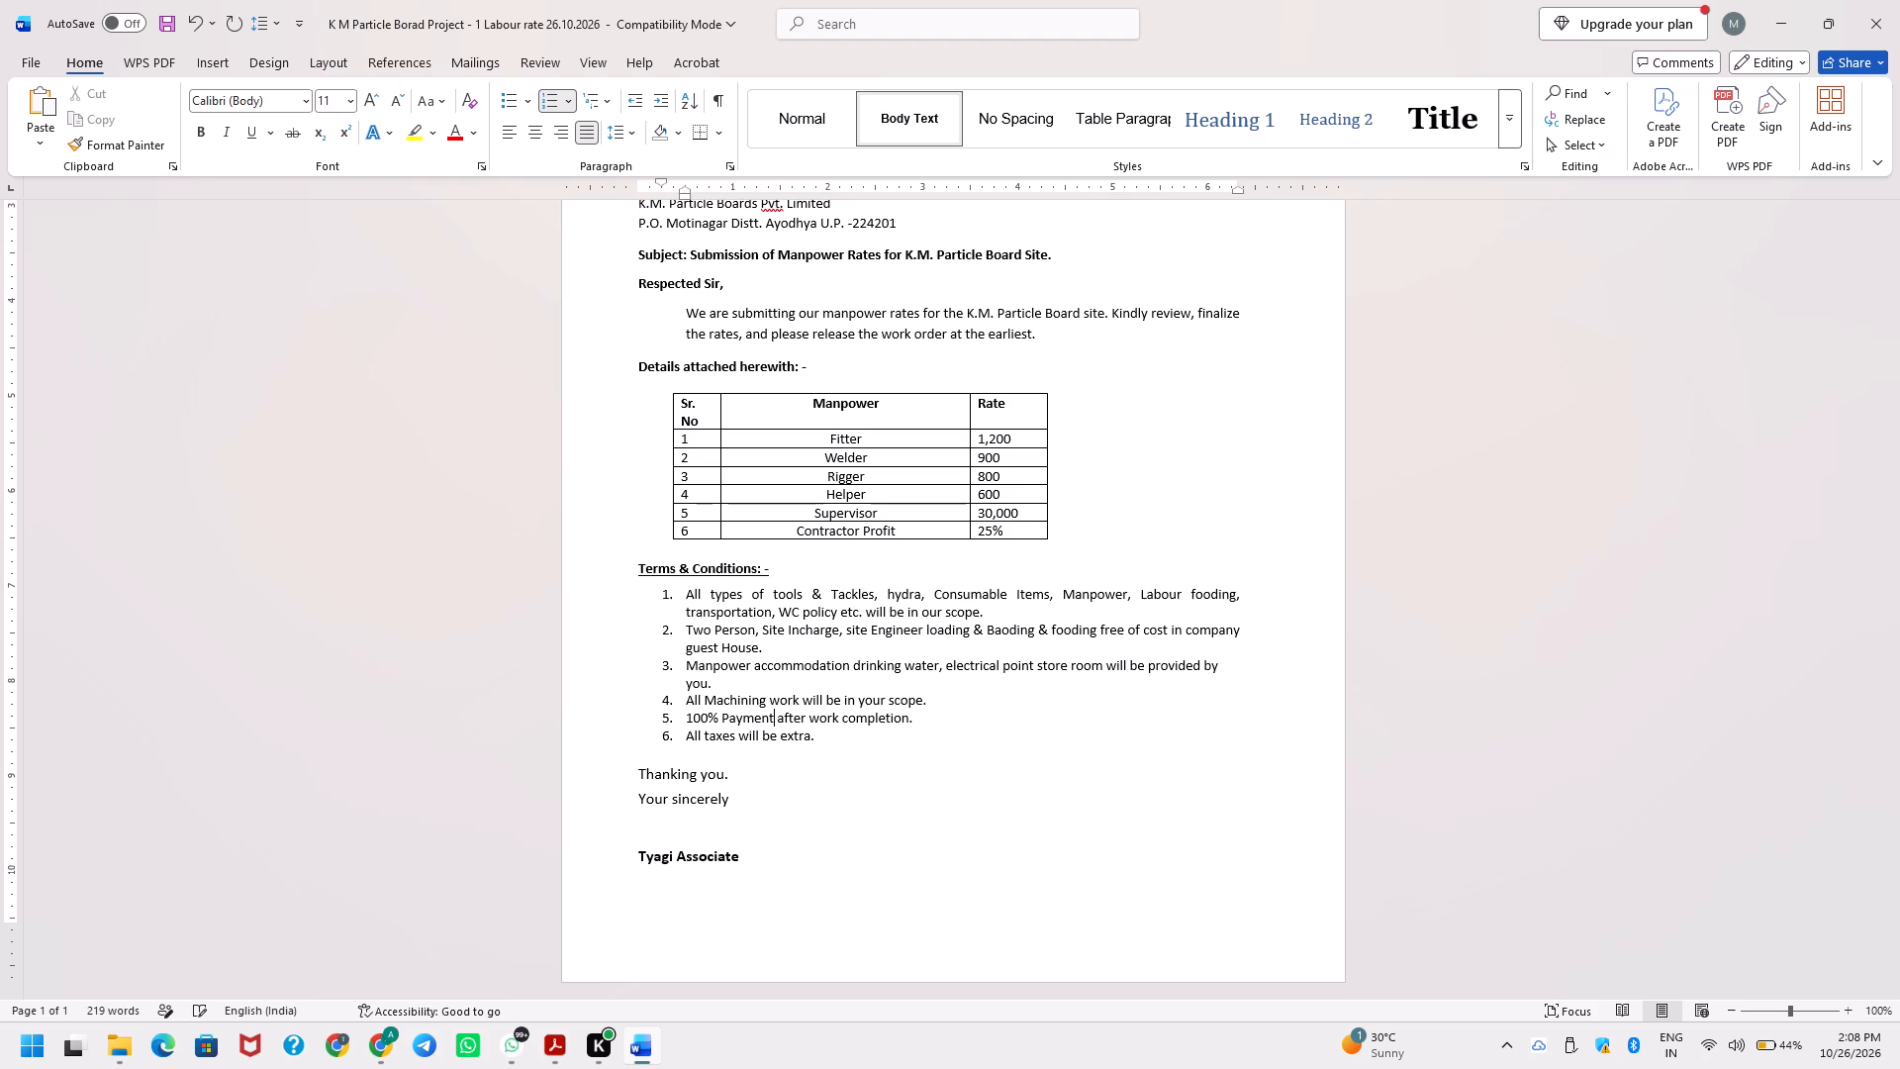
{"action": "key", "text": "ctrl+s"}
{"action": "key", "text": "ctrl+s"}
Copy the full text of payment term 5.
{"action": "left_click", "coordinate": [924, 726]}
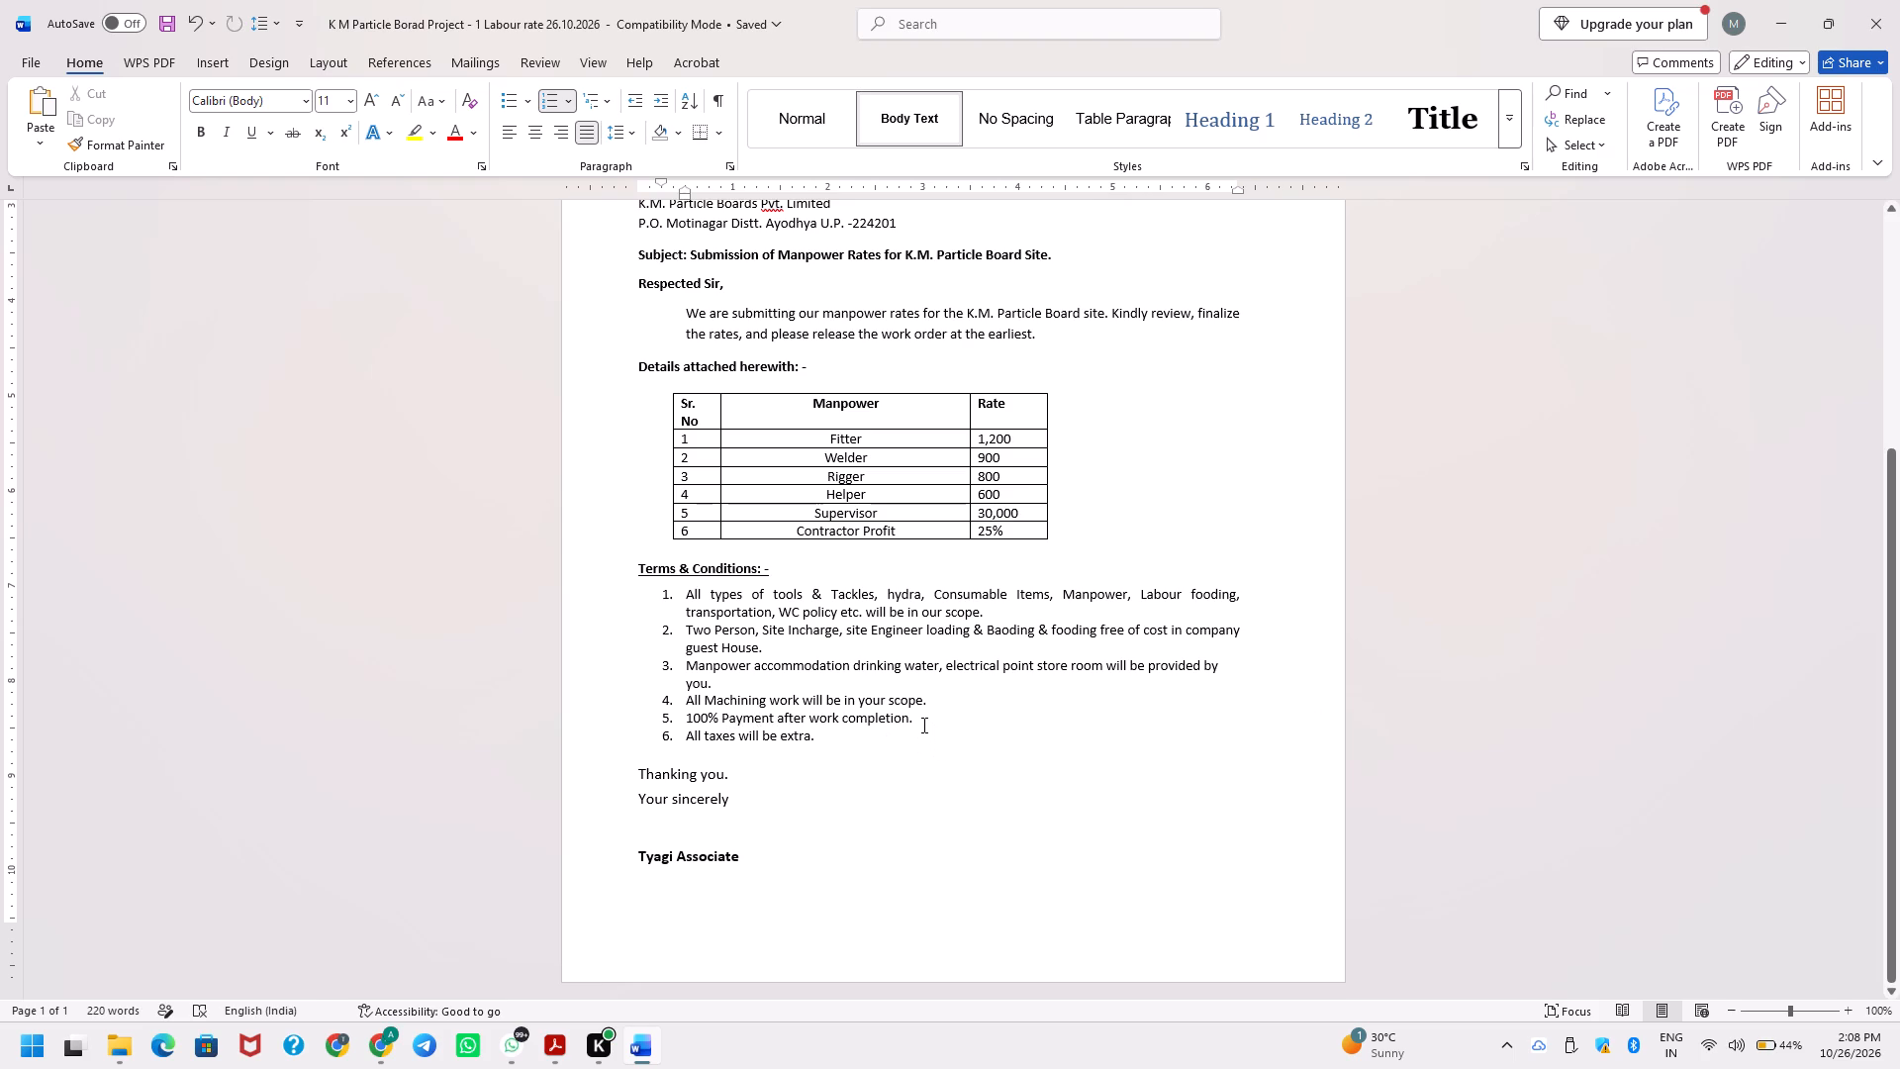
{"action": "key", "text": "ctrl+shift+Left"}
{"action": "key", "text": "ctrl+shift+Left"}
{"action": "key", "text": "ctrl+shift+Left"}
{"action": "key", "text": "ctrl+shift+Left"}
{"action": "key", "text": "ctrl+shift+Left"}
{"action": "key", "text": "ctrl+shift+Left"}
{"action": "key", "text": "ctrl+shift+Left"}
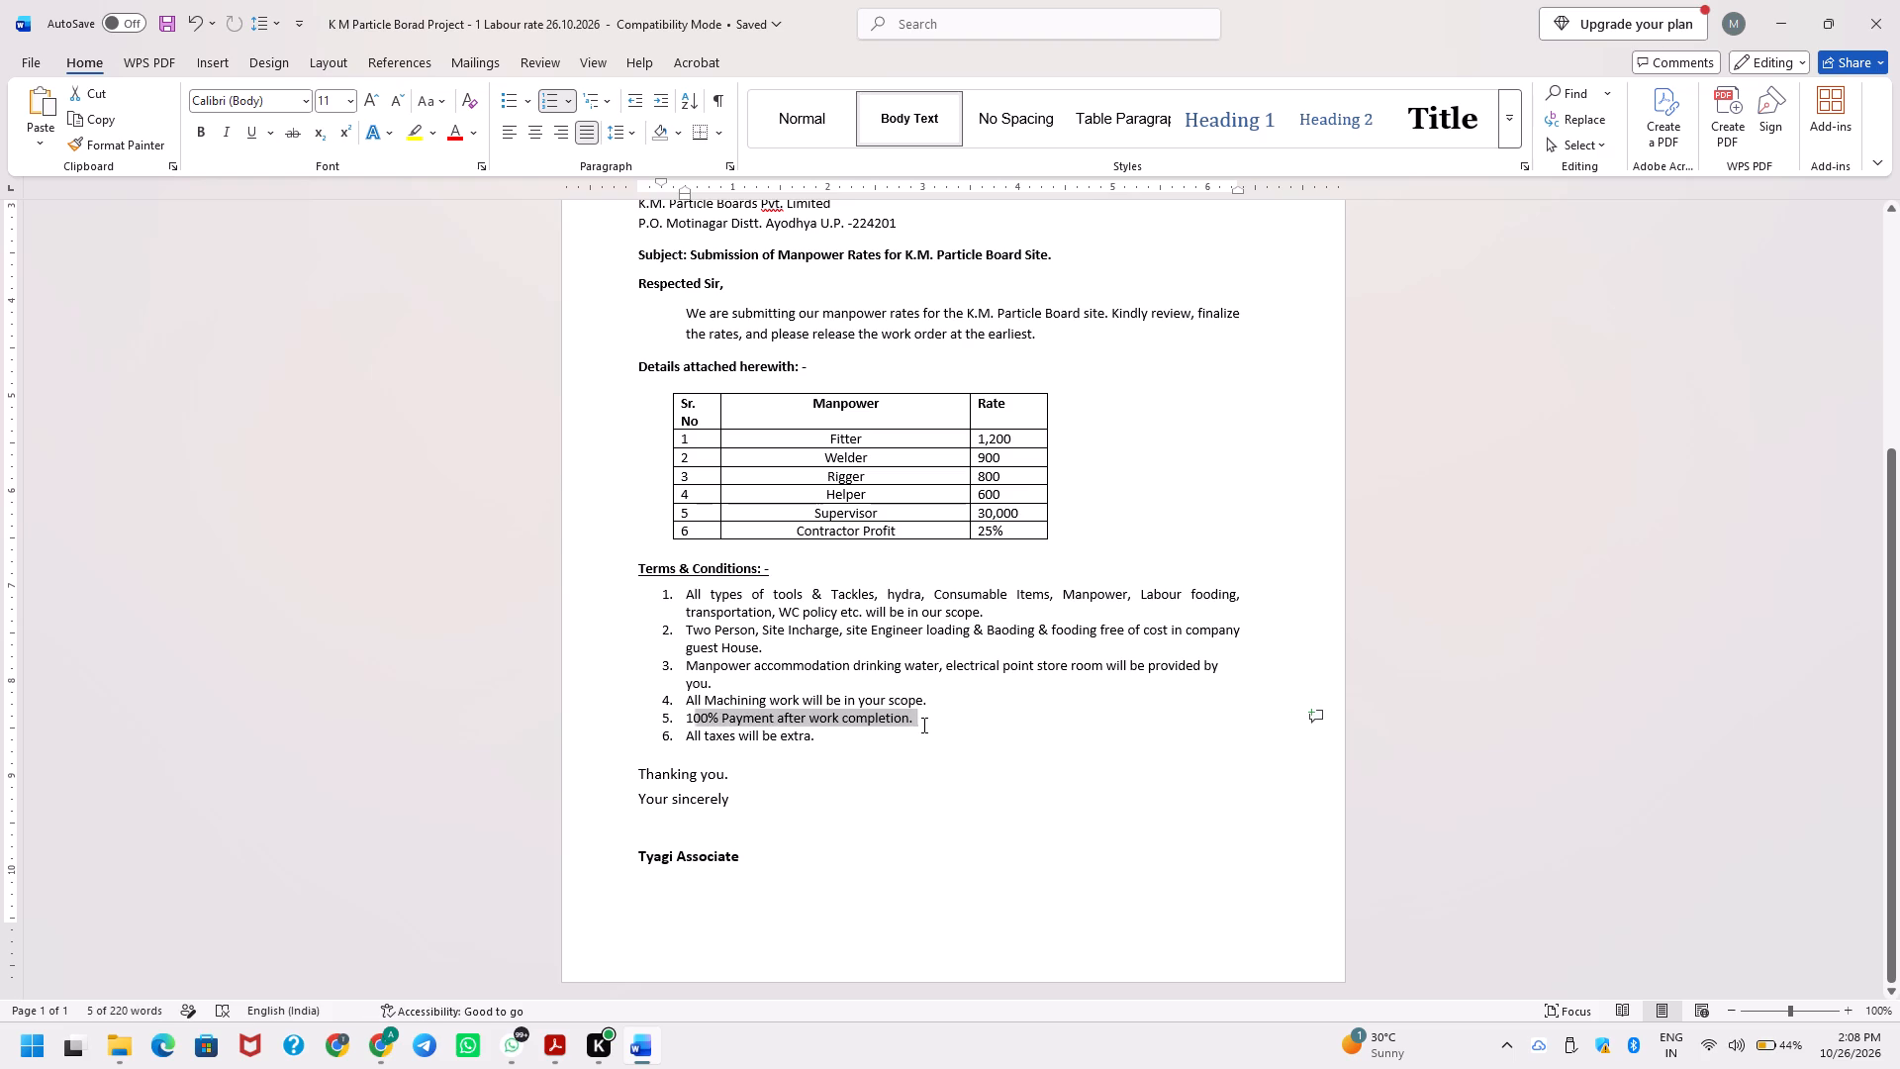
{"action": "key", "text": "ctrl+c"}
{"action": "key", "text": "ctrl+c"}
Switch to Chrome and search for "english to hindi translation" in a new tab.
{"action": "key", "text": "alt+Tab"}
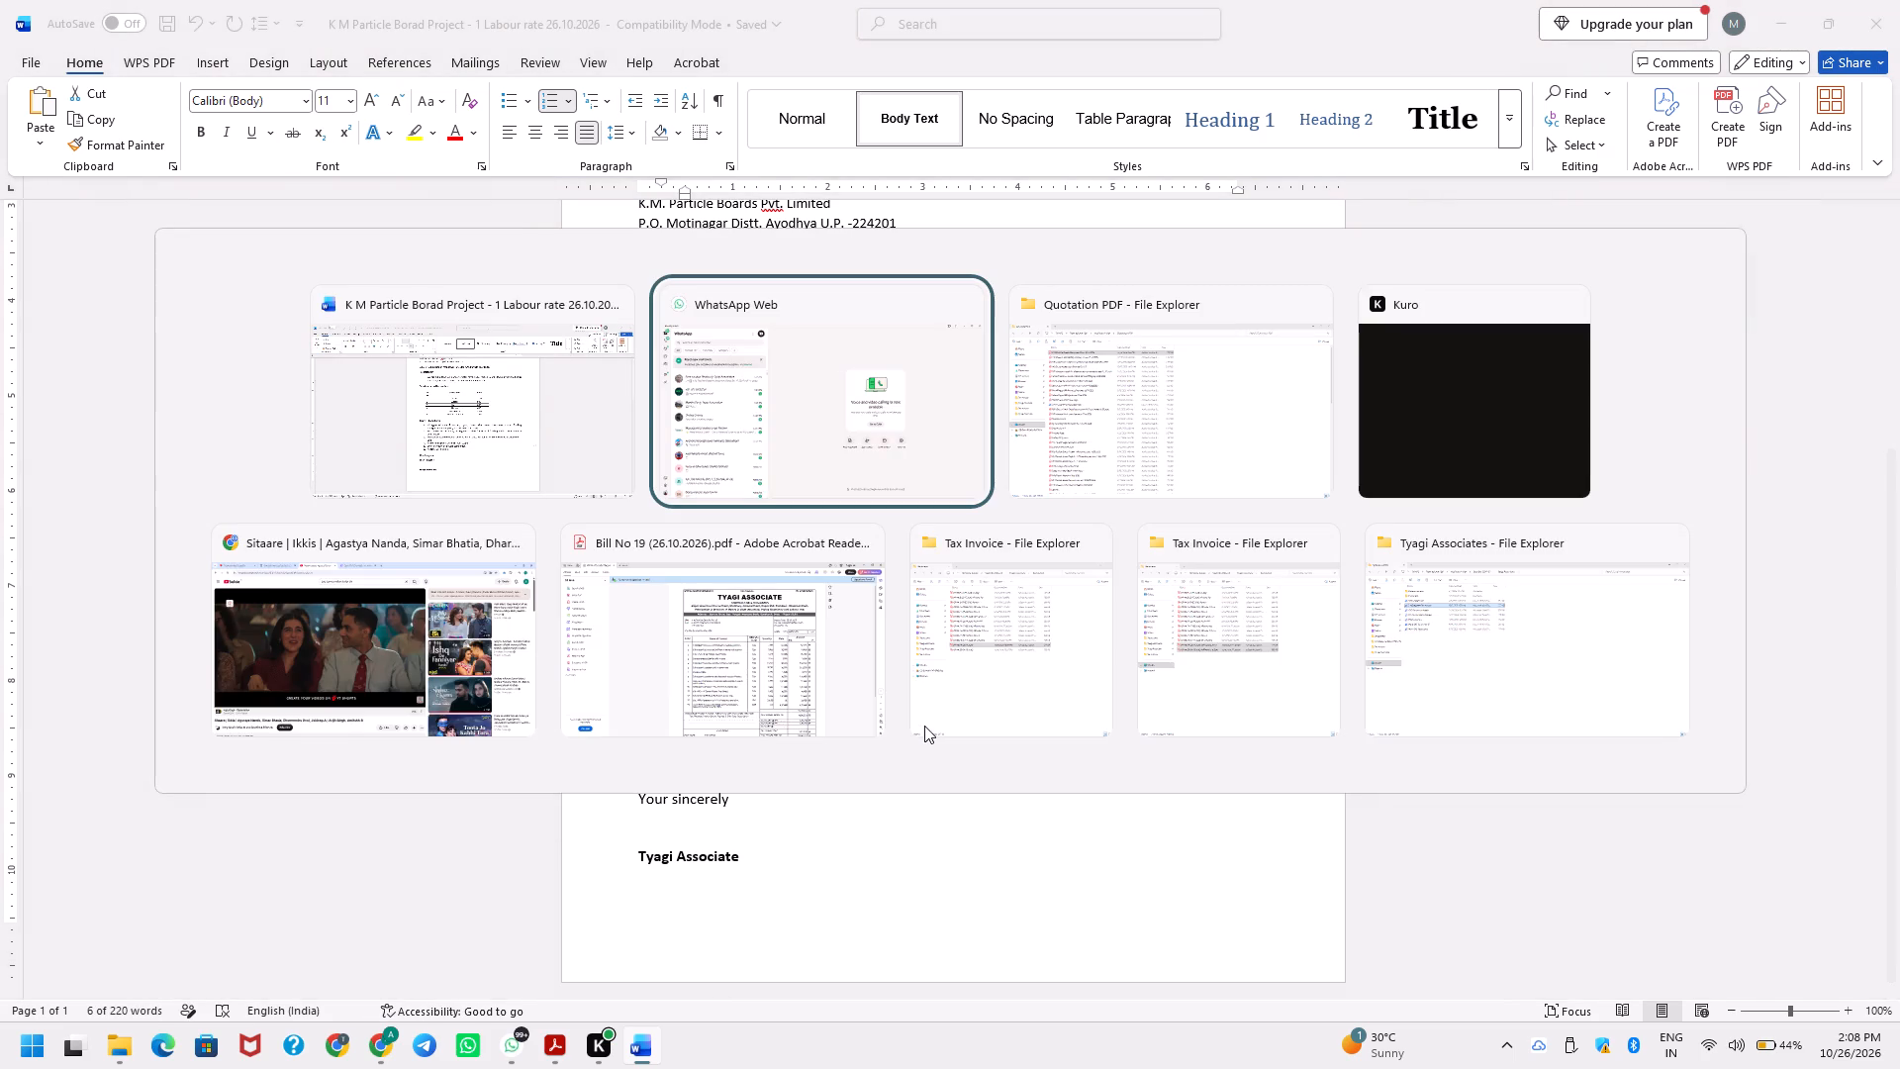
{"action": "key", "text": "alt+Tab"}
{"action": "key", "text": "alt+Tab"}
{"action": "key", "text": "alt+Tab"}
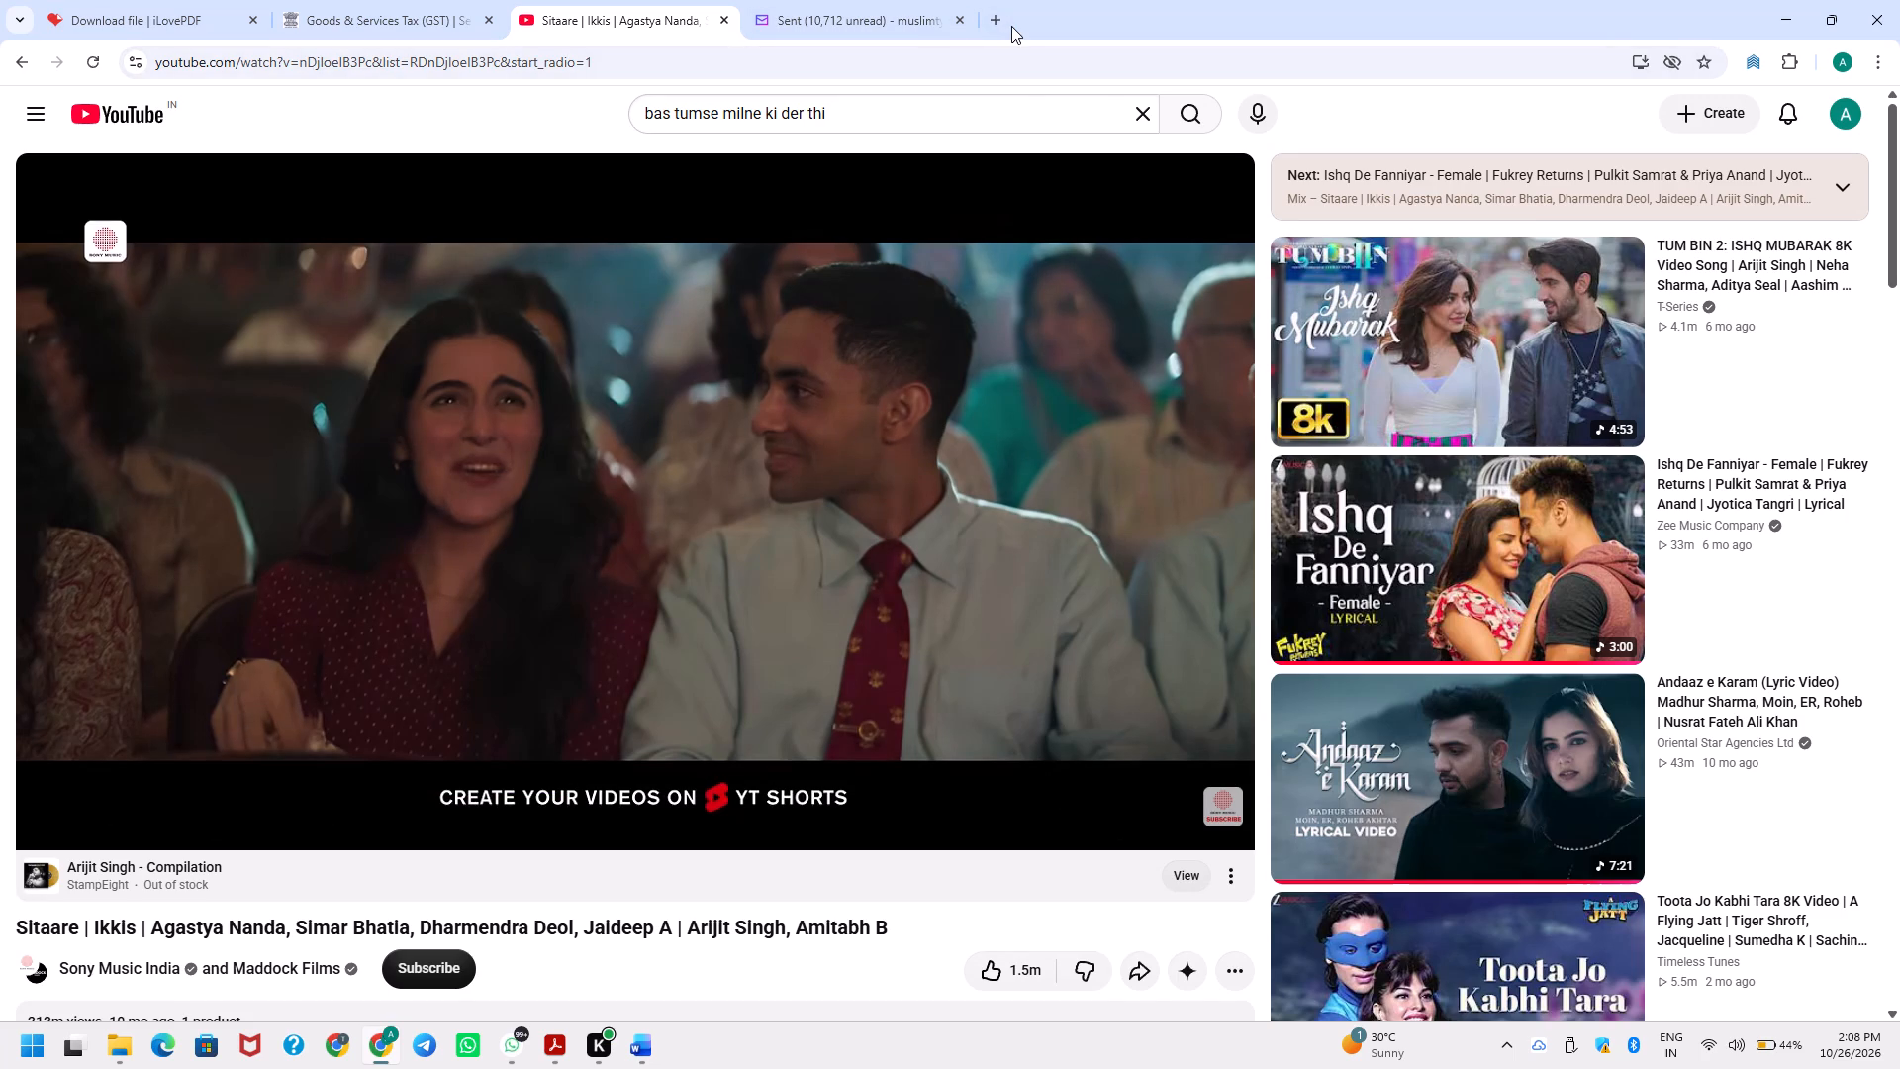
{"action": "left_click", "coordinate": [997, 24]}
{"action": "type", "text": "engli"}
{"action": "key", "text": "Return"}
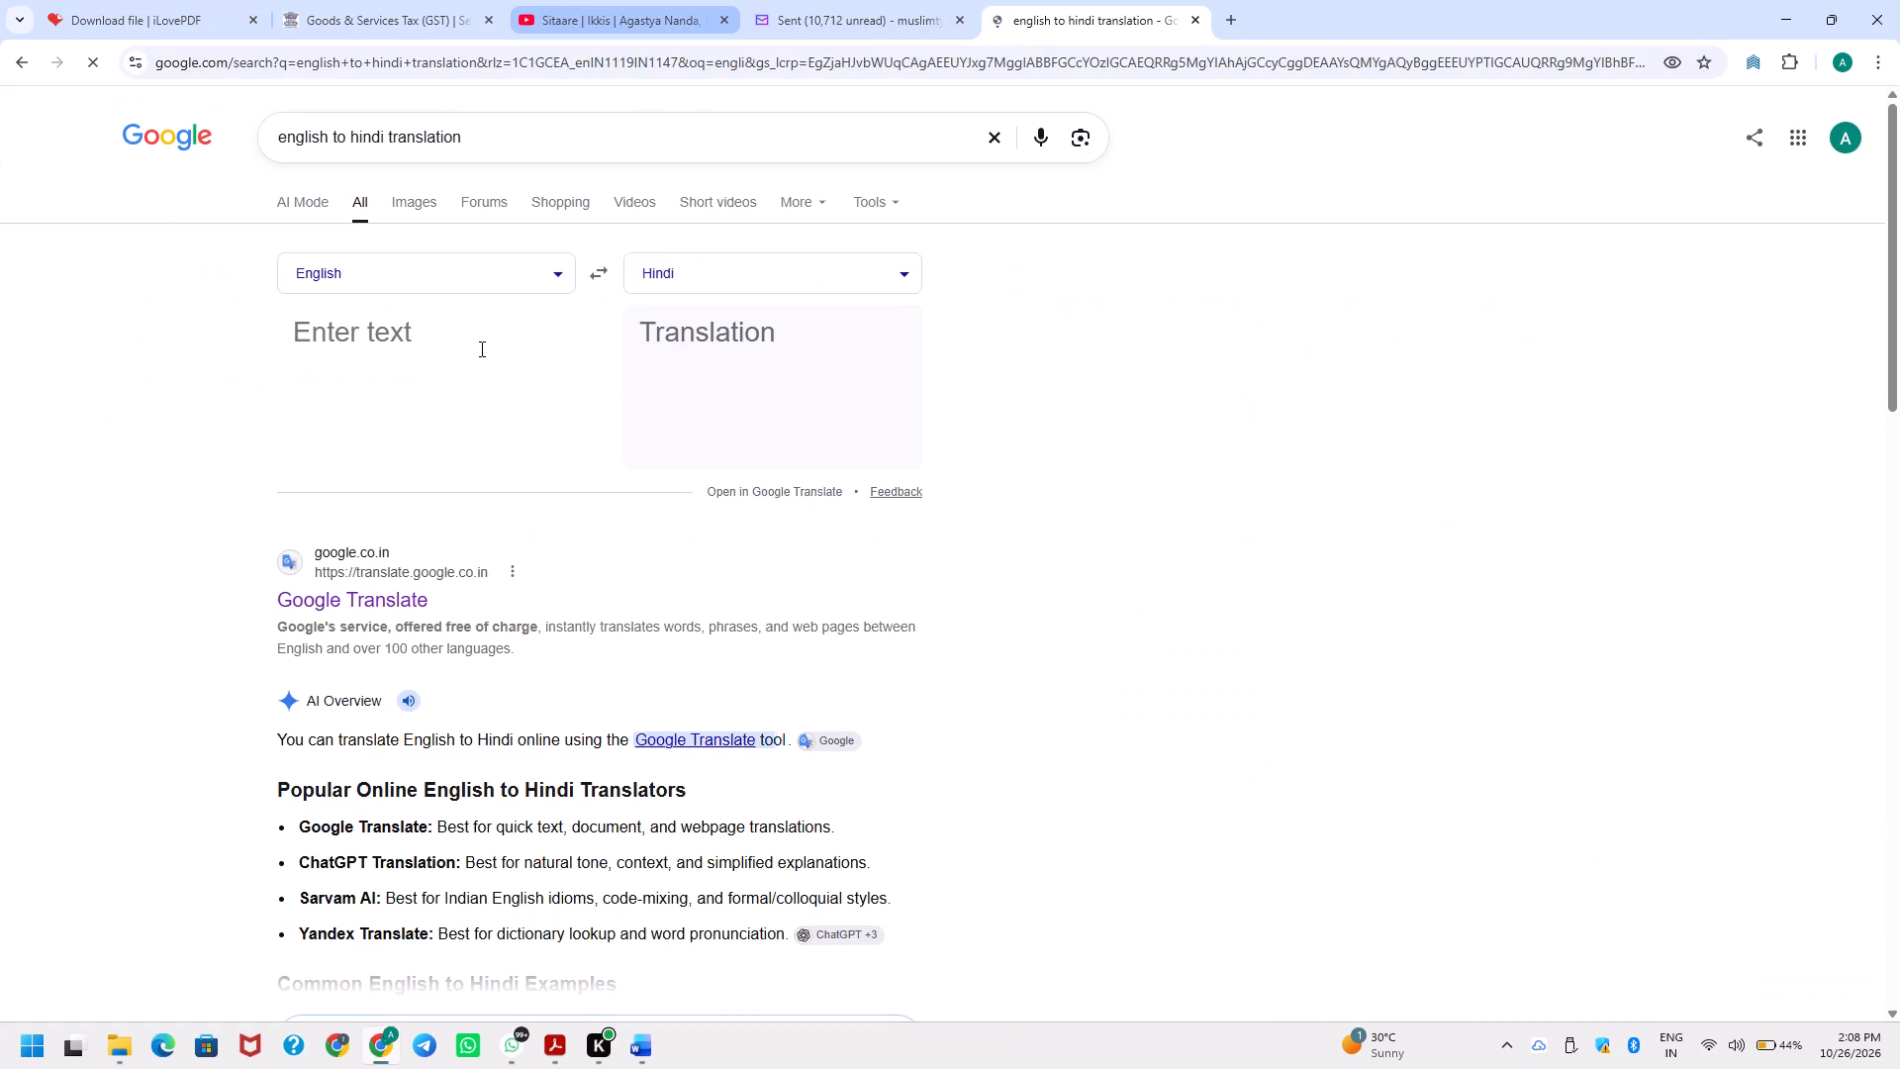
Translate the quotation's payment term 5 from English into Hindi, copying it afresh from the Word document.
{"action": "left_click", "coordinate": [482, 349]}
{"action": "key", "text": "ctrl+v"}
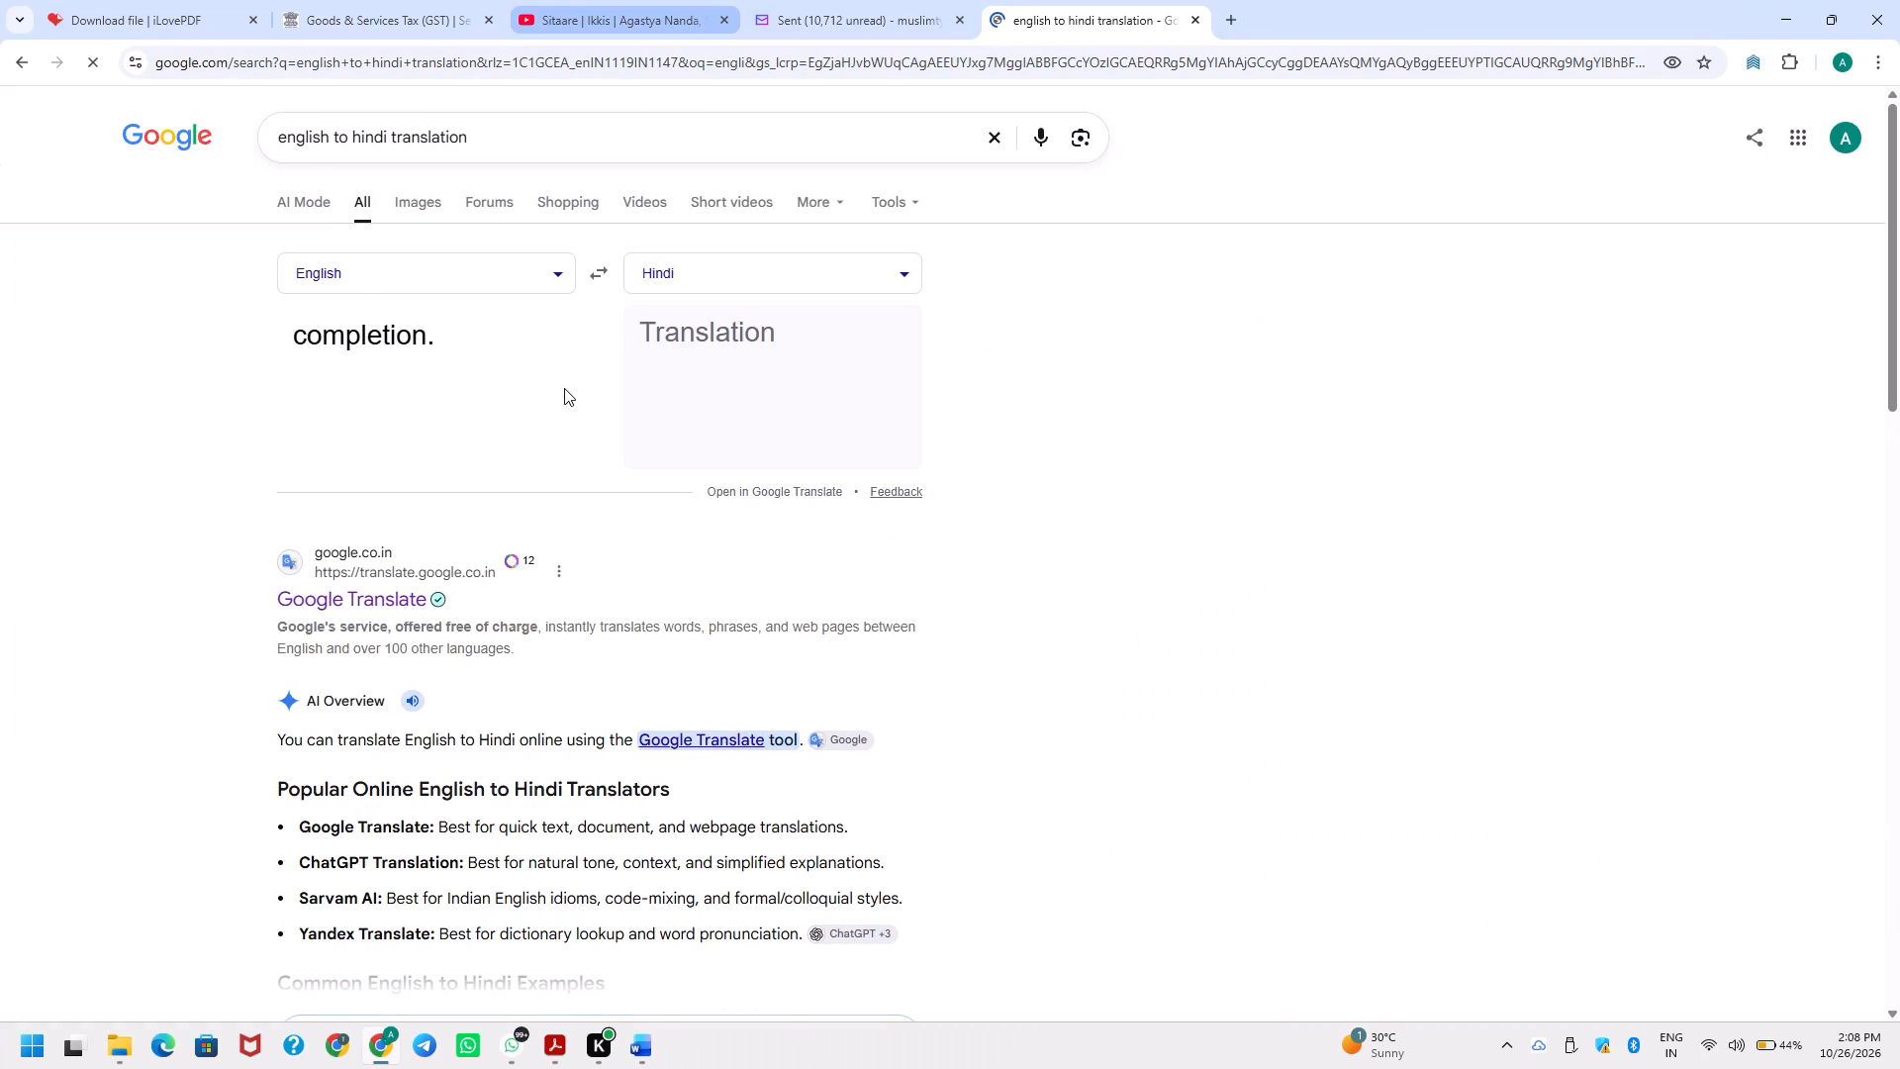
{"action": "key", "text": "alt+Tab"}
{"action": "key", "text": "ctrl+c"}
{"action": "key", "text": "ctrl+c"}
{"action": "key", "text": "alt+Tab"}
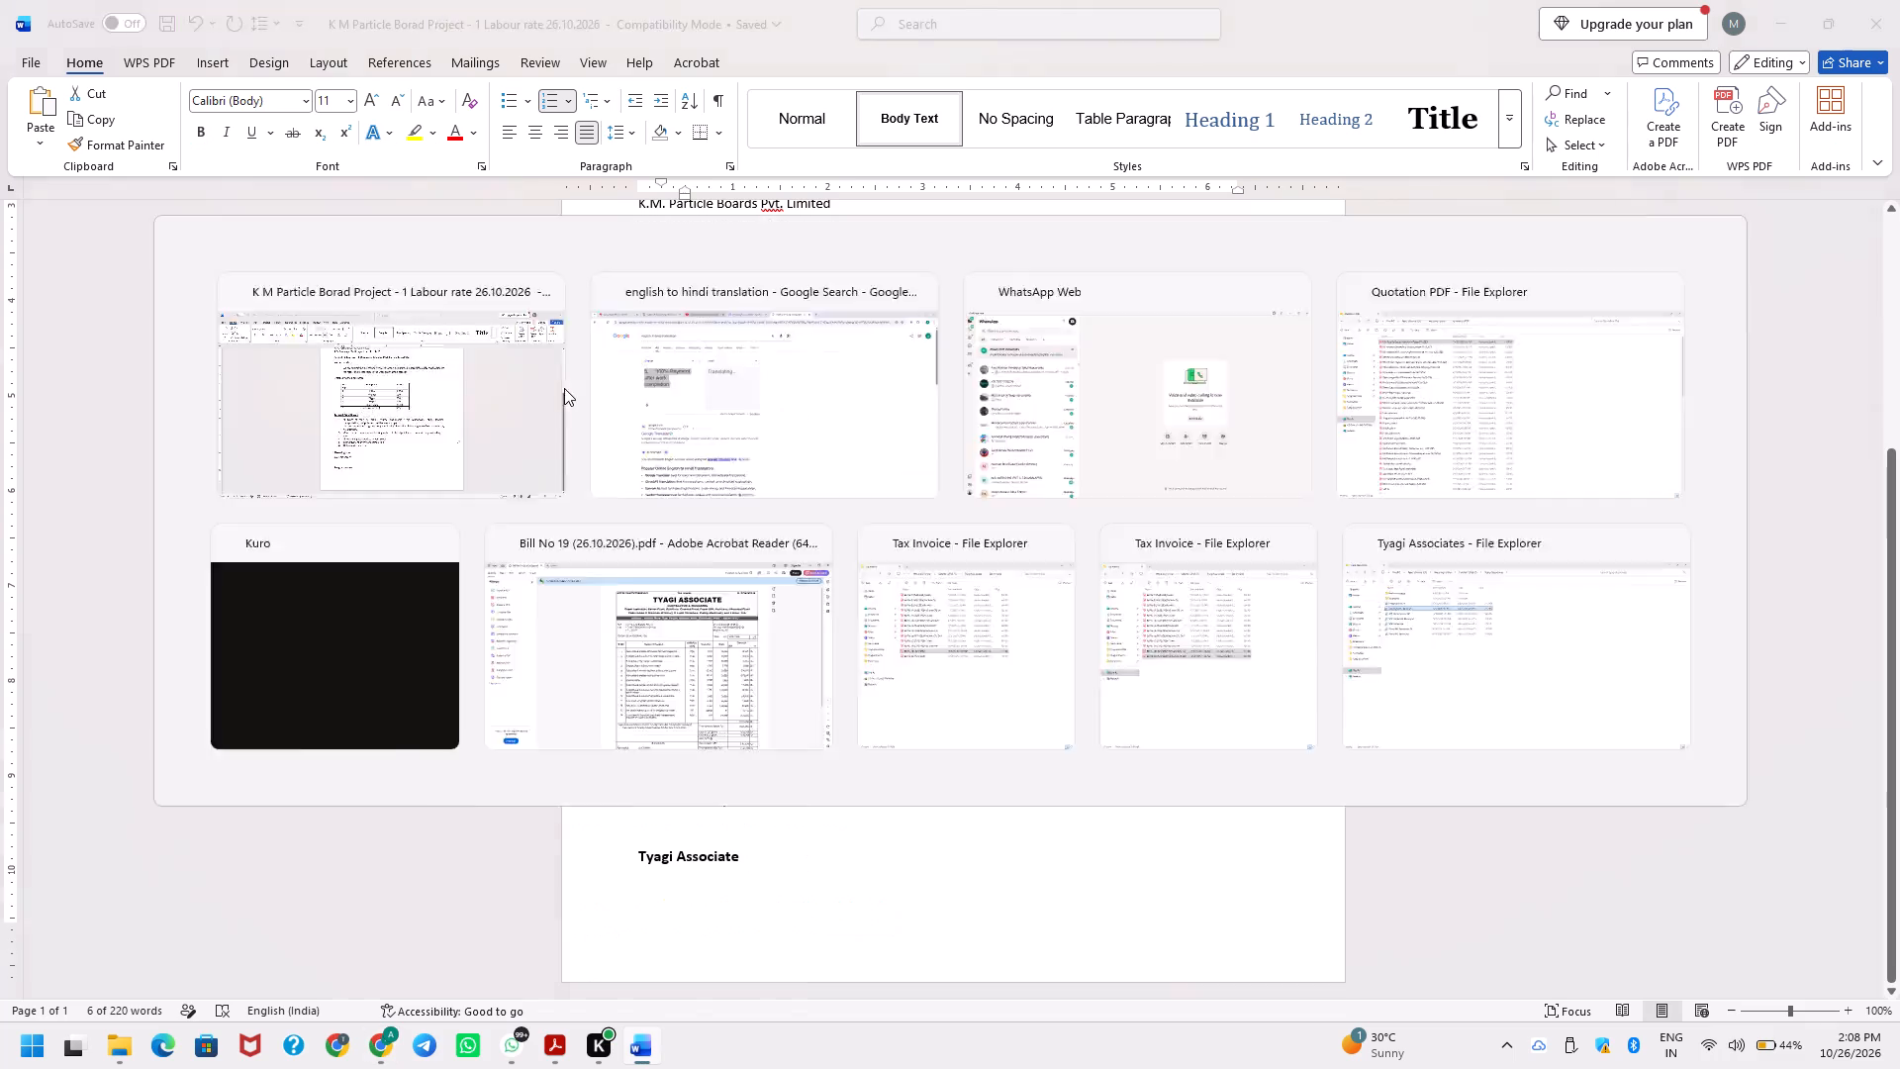
{"action": "key", "text": "ctrl+v"}
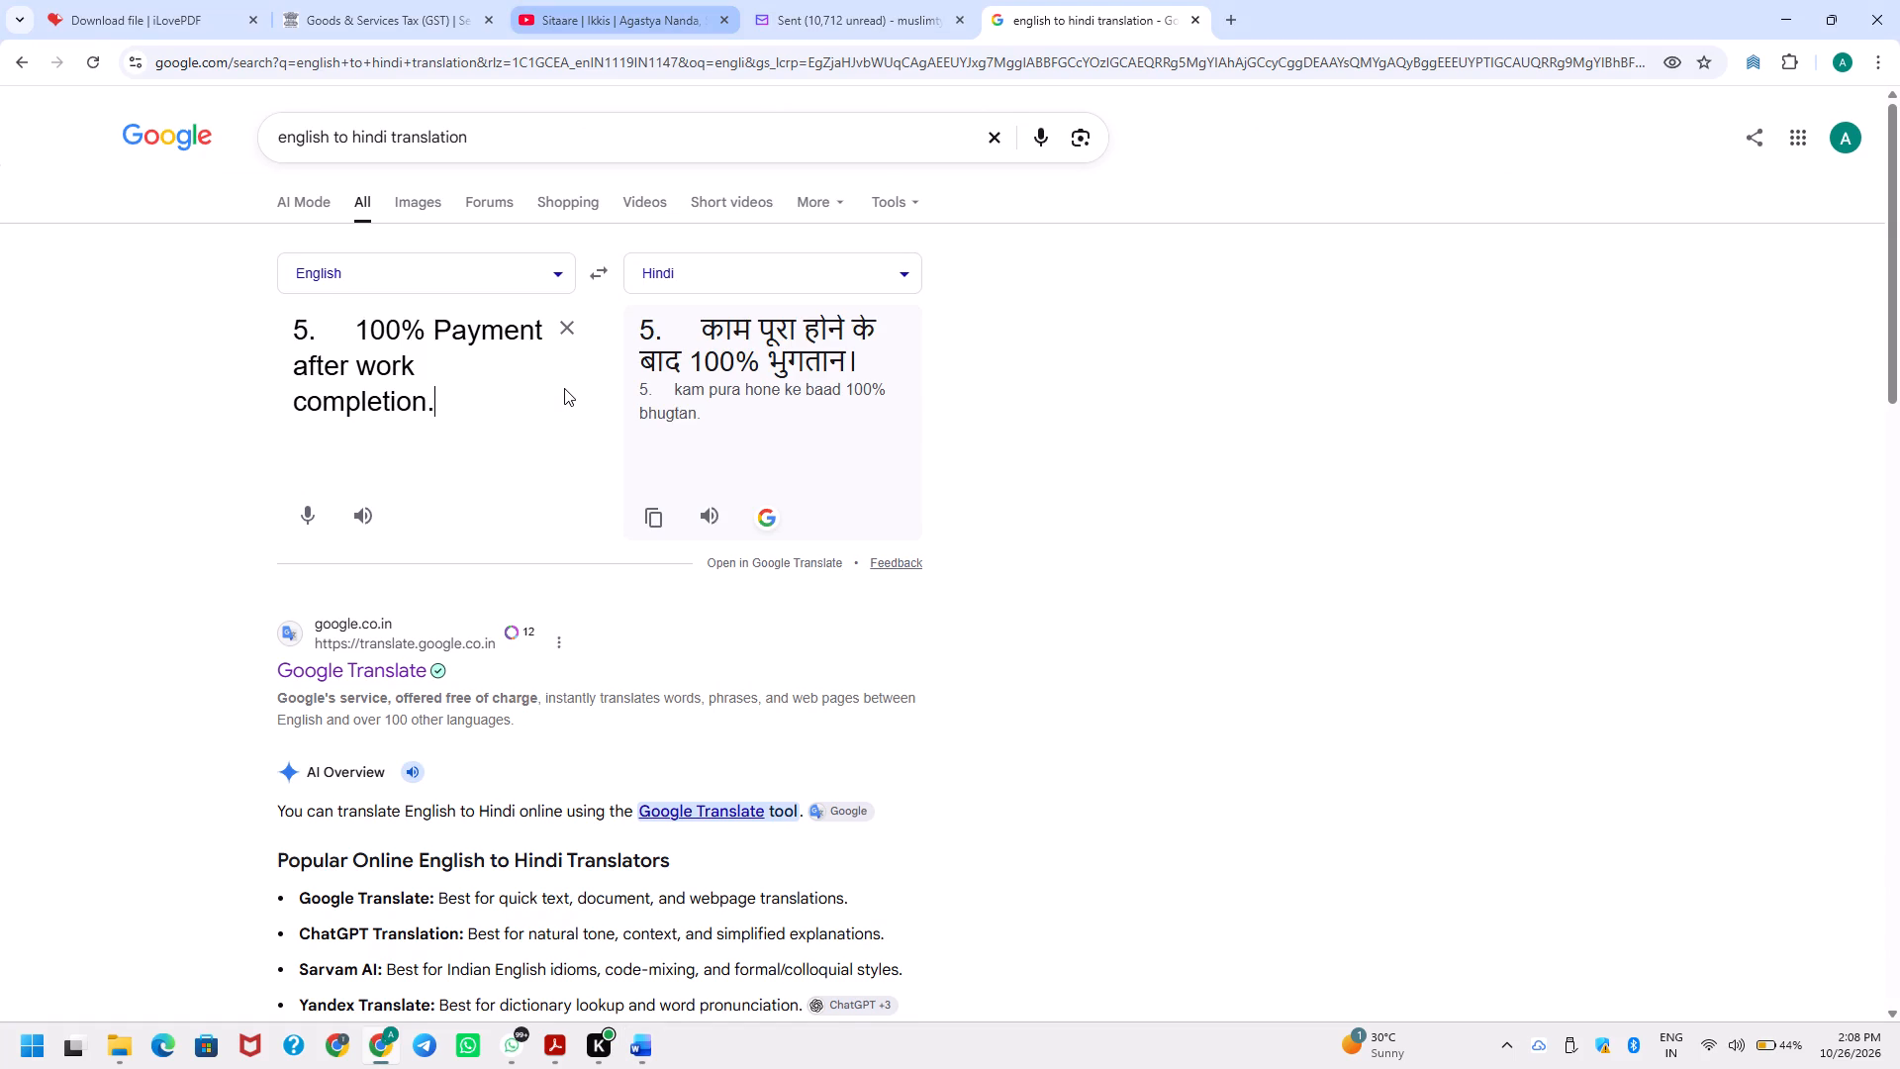
Compare payment term 5 in the Word quotation with its Hindi translation, ending in the Word document.
{"action": "key", "text": "alt+Tab"}
{"action": "key", "text": "alt+Tab"}
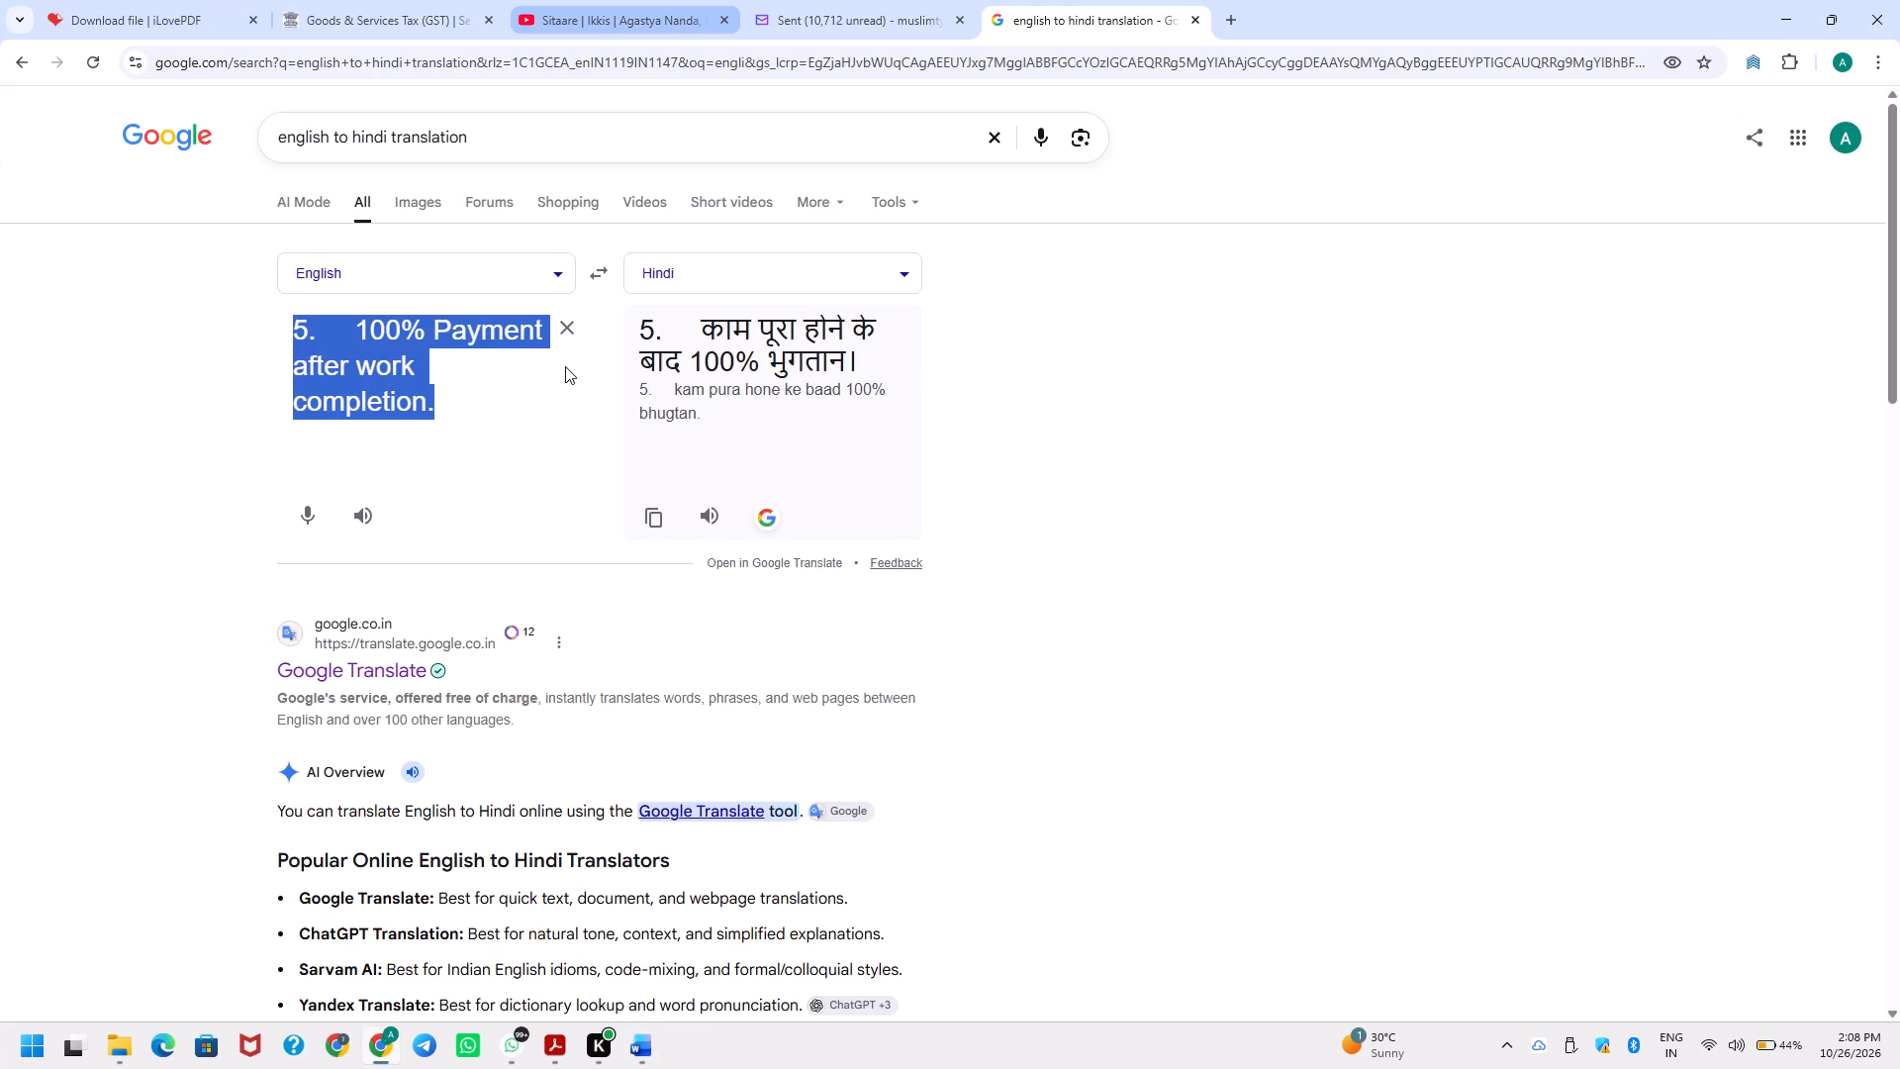
{"action": "key", "text": "alt+Tab"}
{"action": "left_click", "coordinate": [999, 709]}
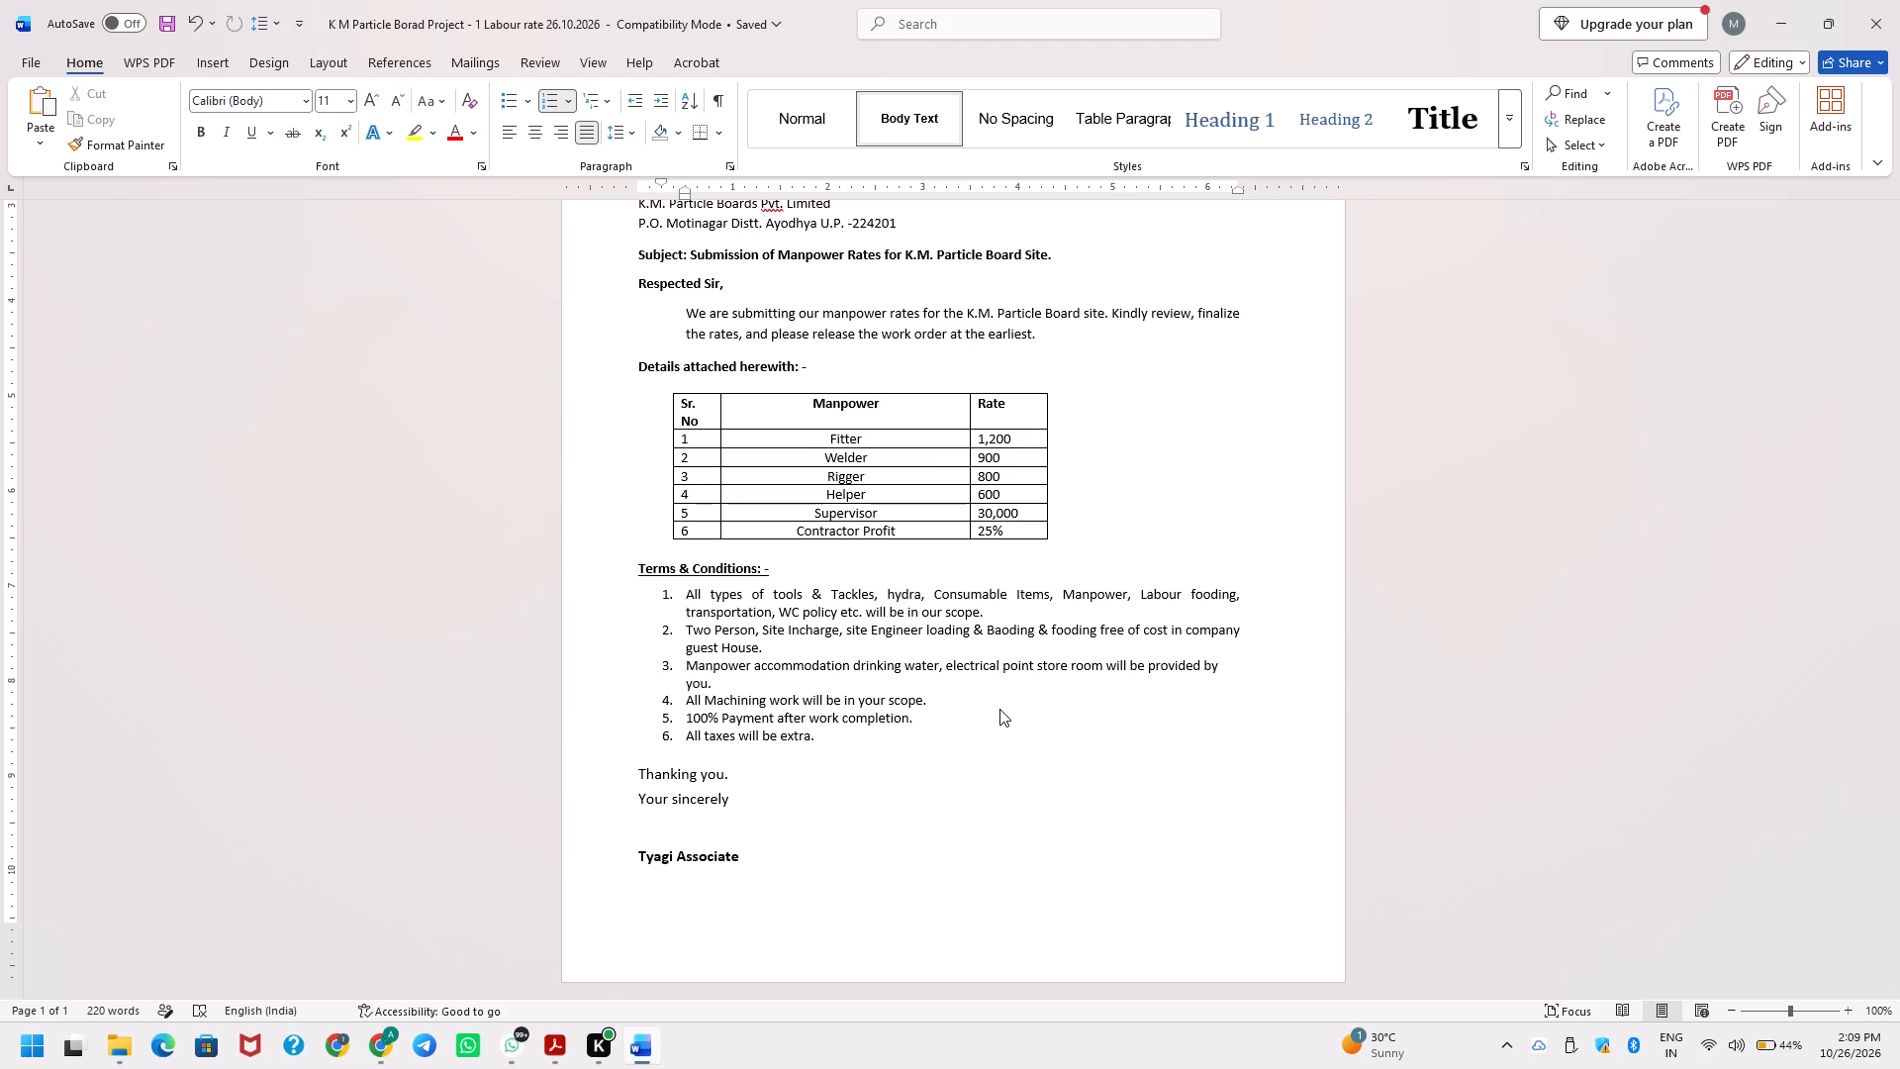
Switch to File Explorer from the desktop and open Working Folder on New Volume (D:).
{"action": "key", "text": "super+d"}
{"action": "left_click", "coordinate": [37, 490]}
{"action": "key", "text": "Return"}
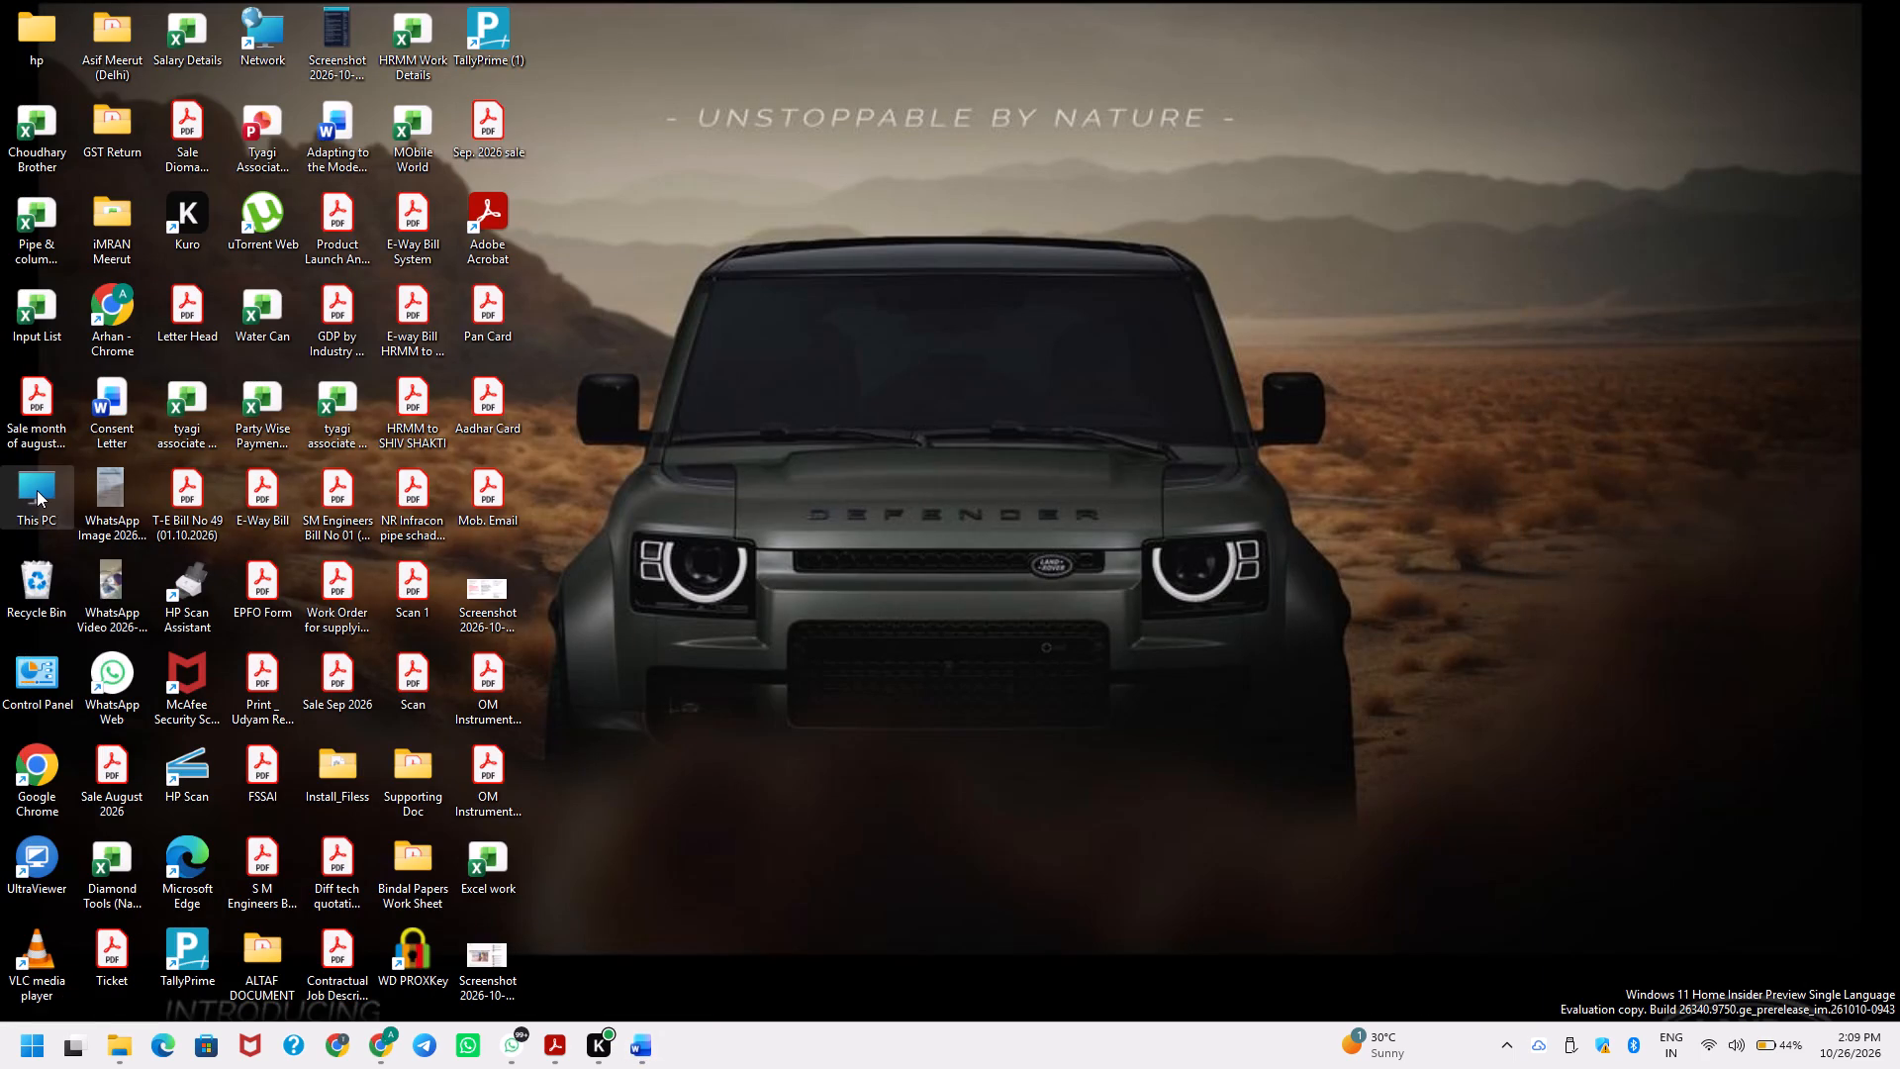
{"action": "key", "text": "Right"}
{"action": "key", "text": "Return"}
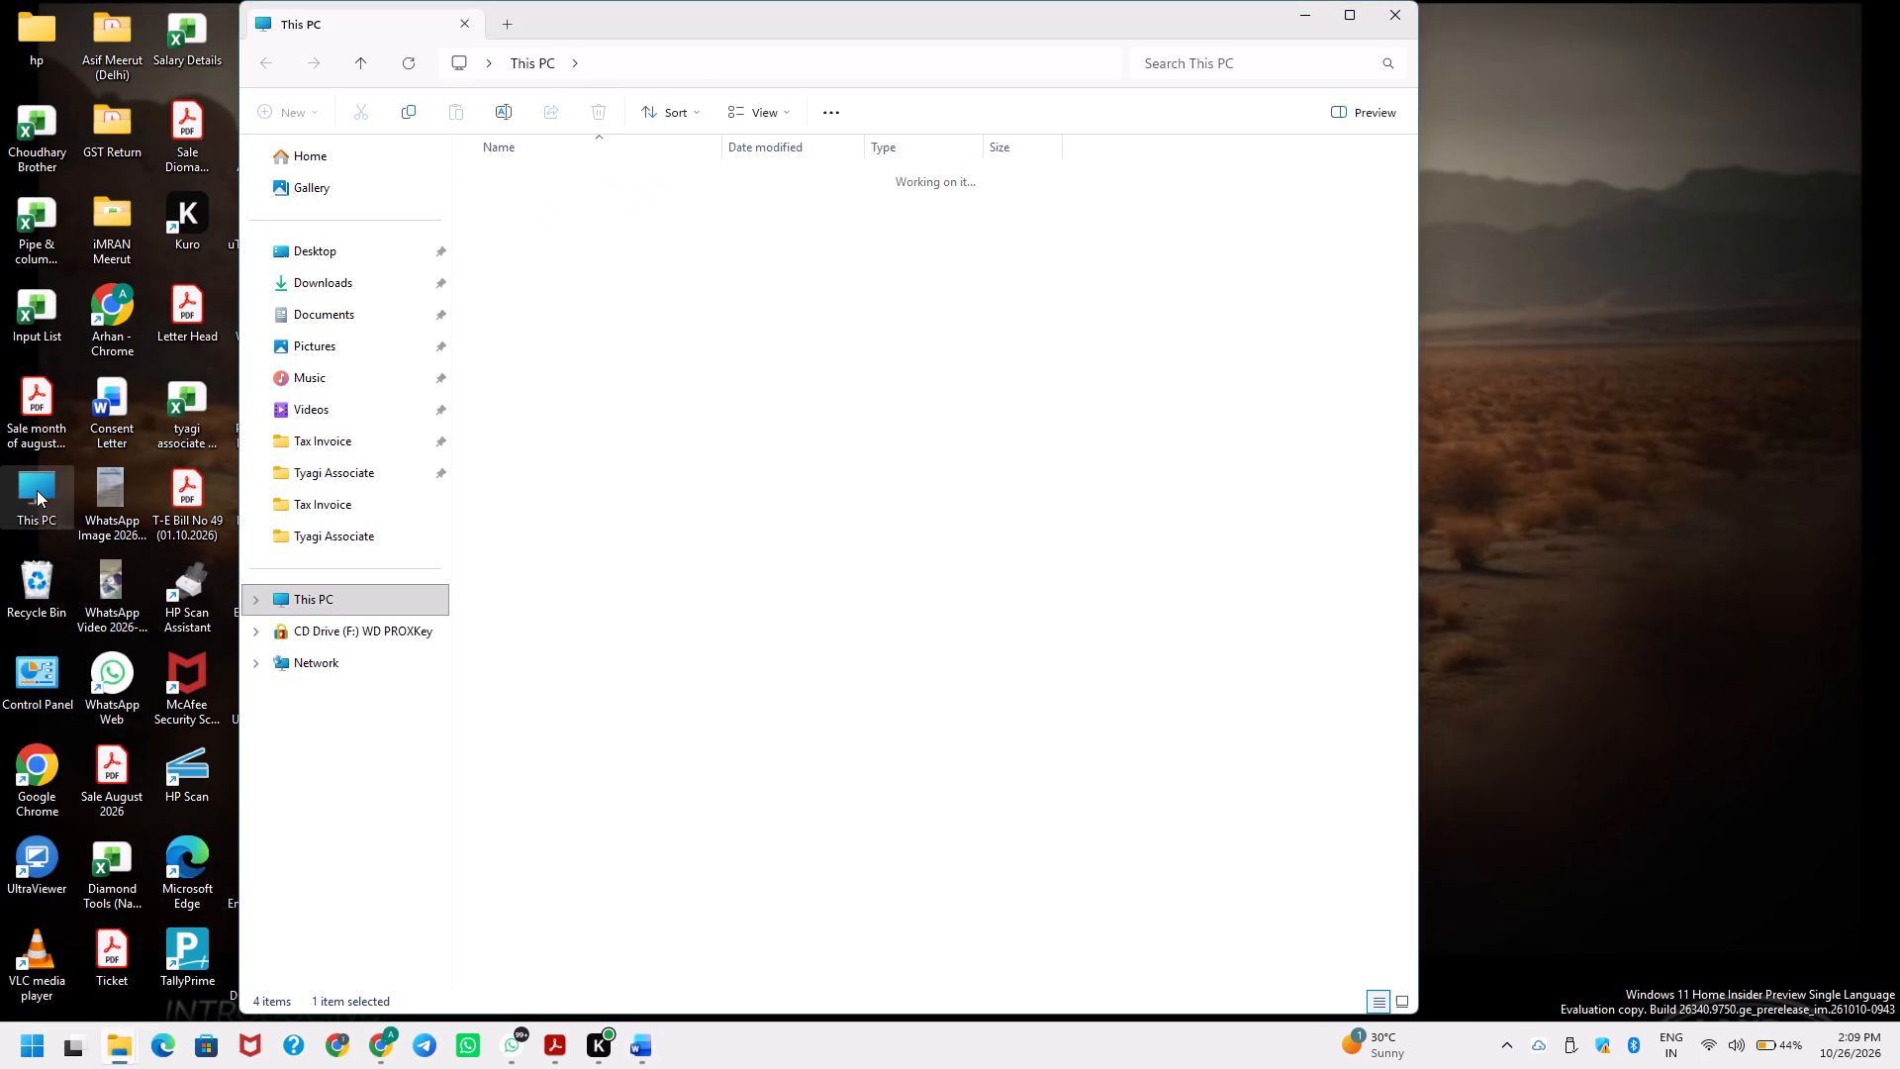
{"action": "type", "text": "ww"}
{"action": "key", "text": "Return"}
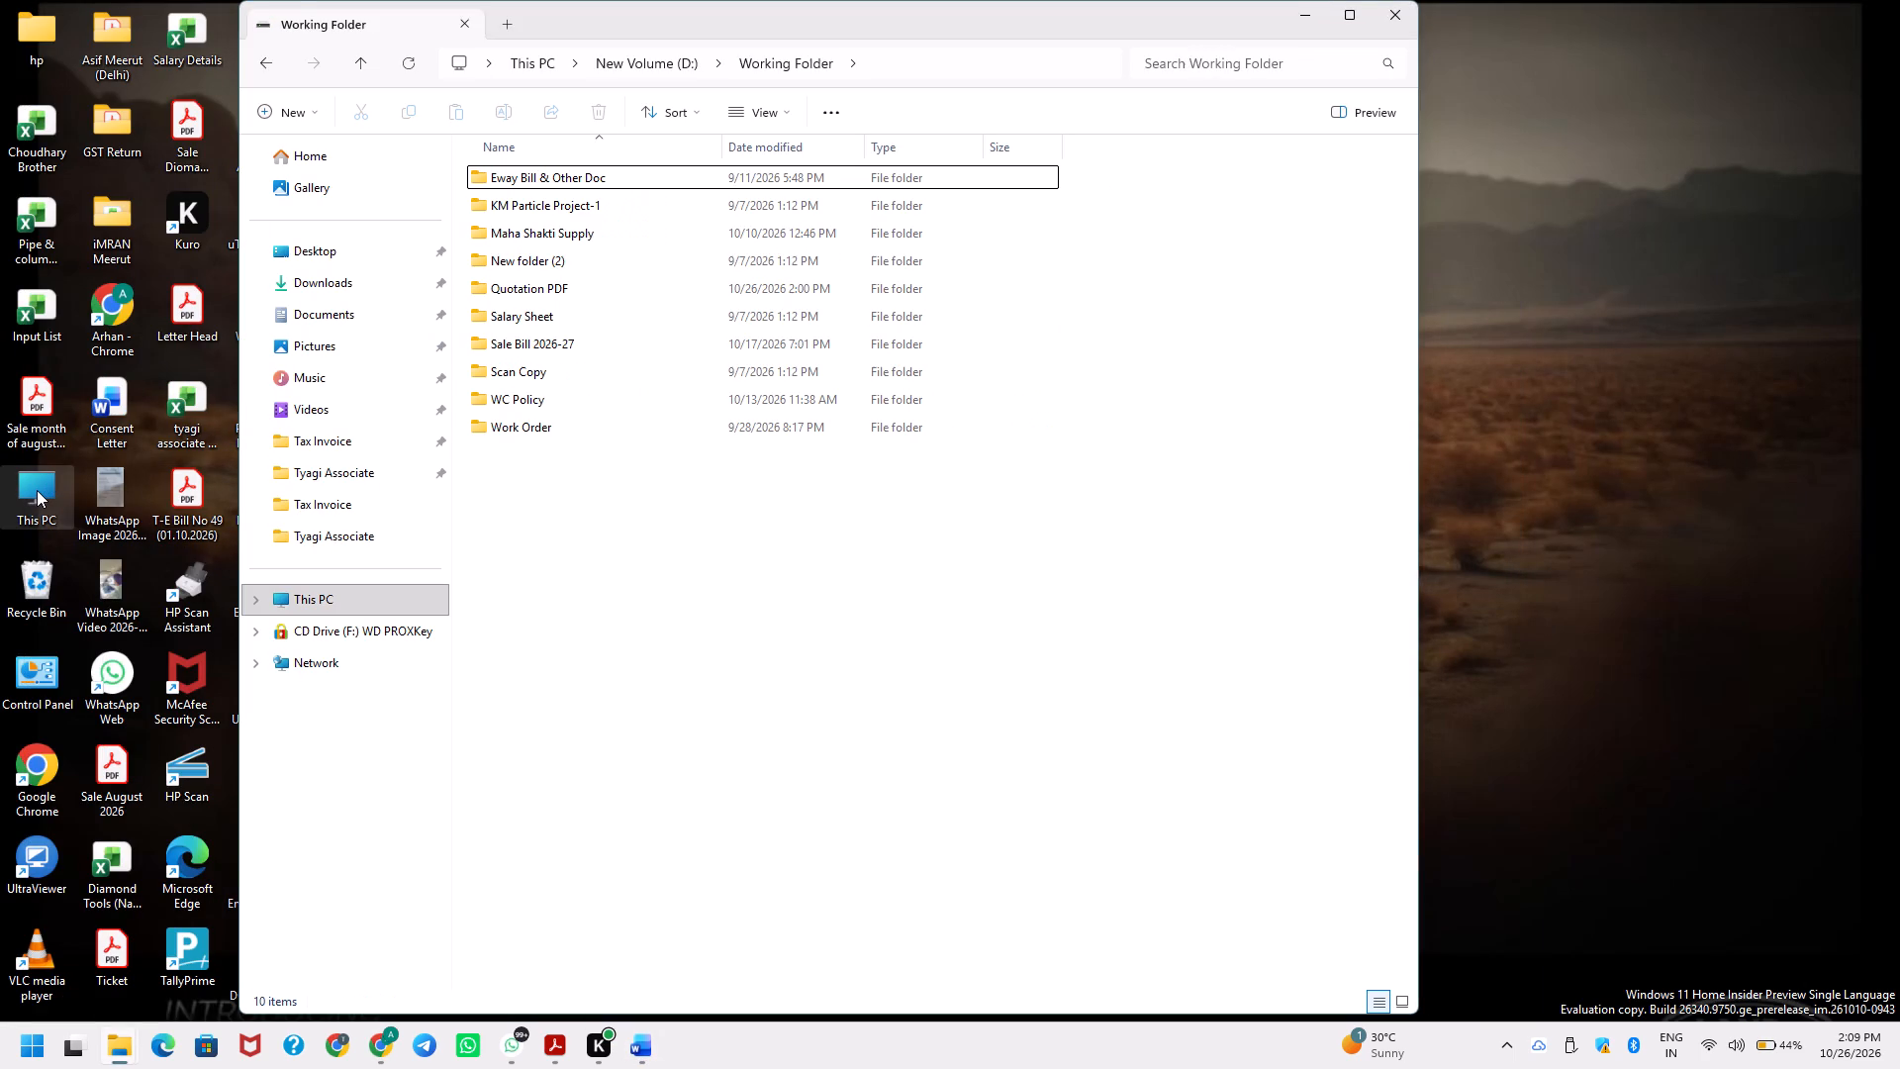
Open the Tax Invoice folder inside Sale Bill 2026-27, under Tyagi Associates.
{"action": "key", "text": "Down"}
{"action": "key", "text": "Down"}
{"action": "key", "text": "Down"}
{"action": "key", "text": "Down"}
{"action": "key", "text": "Down"}
{"action": "key", "text": "Down"}
{"action": "key", "text": "Return"}
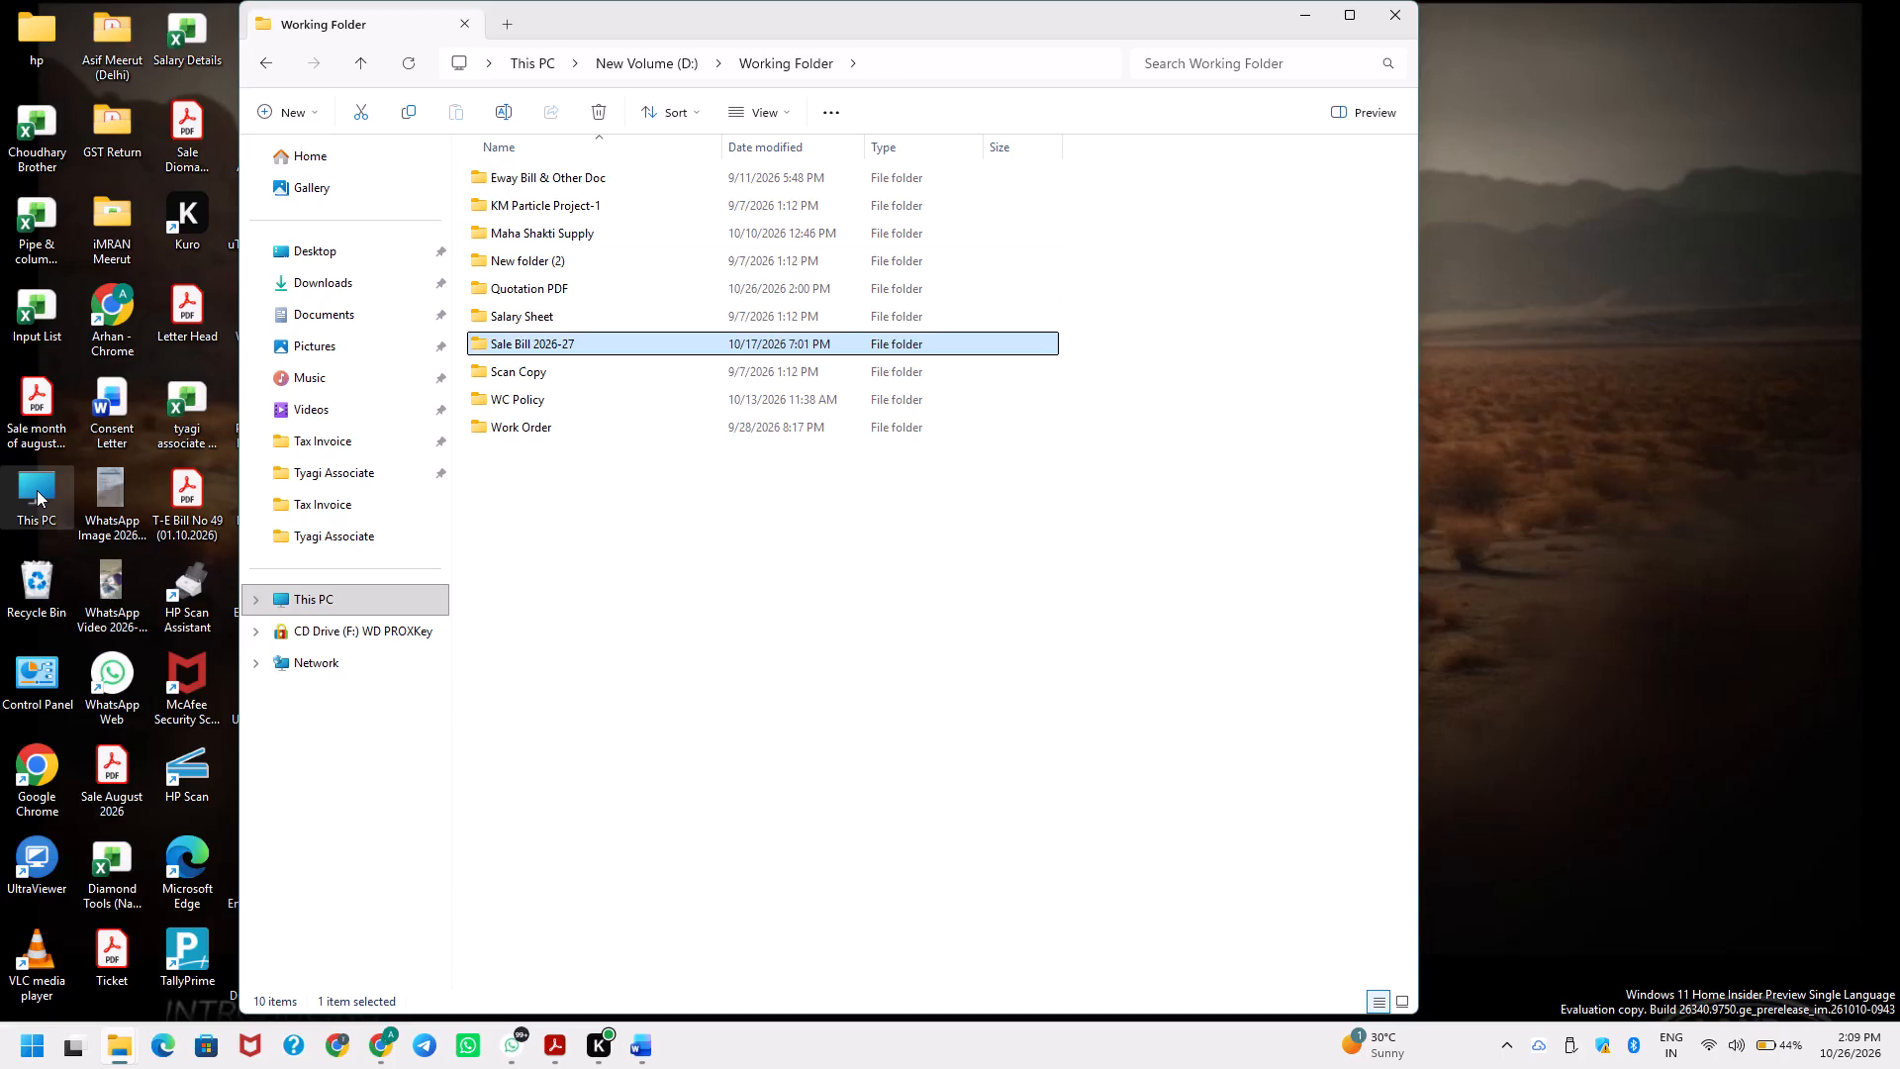
{"action": "key", "text": "Down"}
{"action": "key", "text": "Return"}
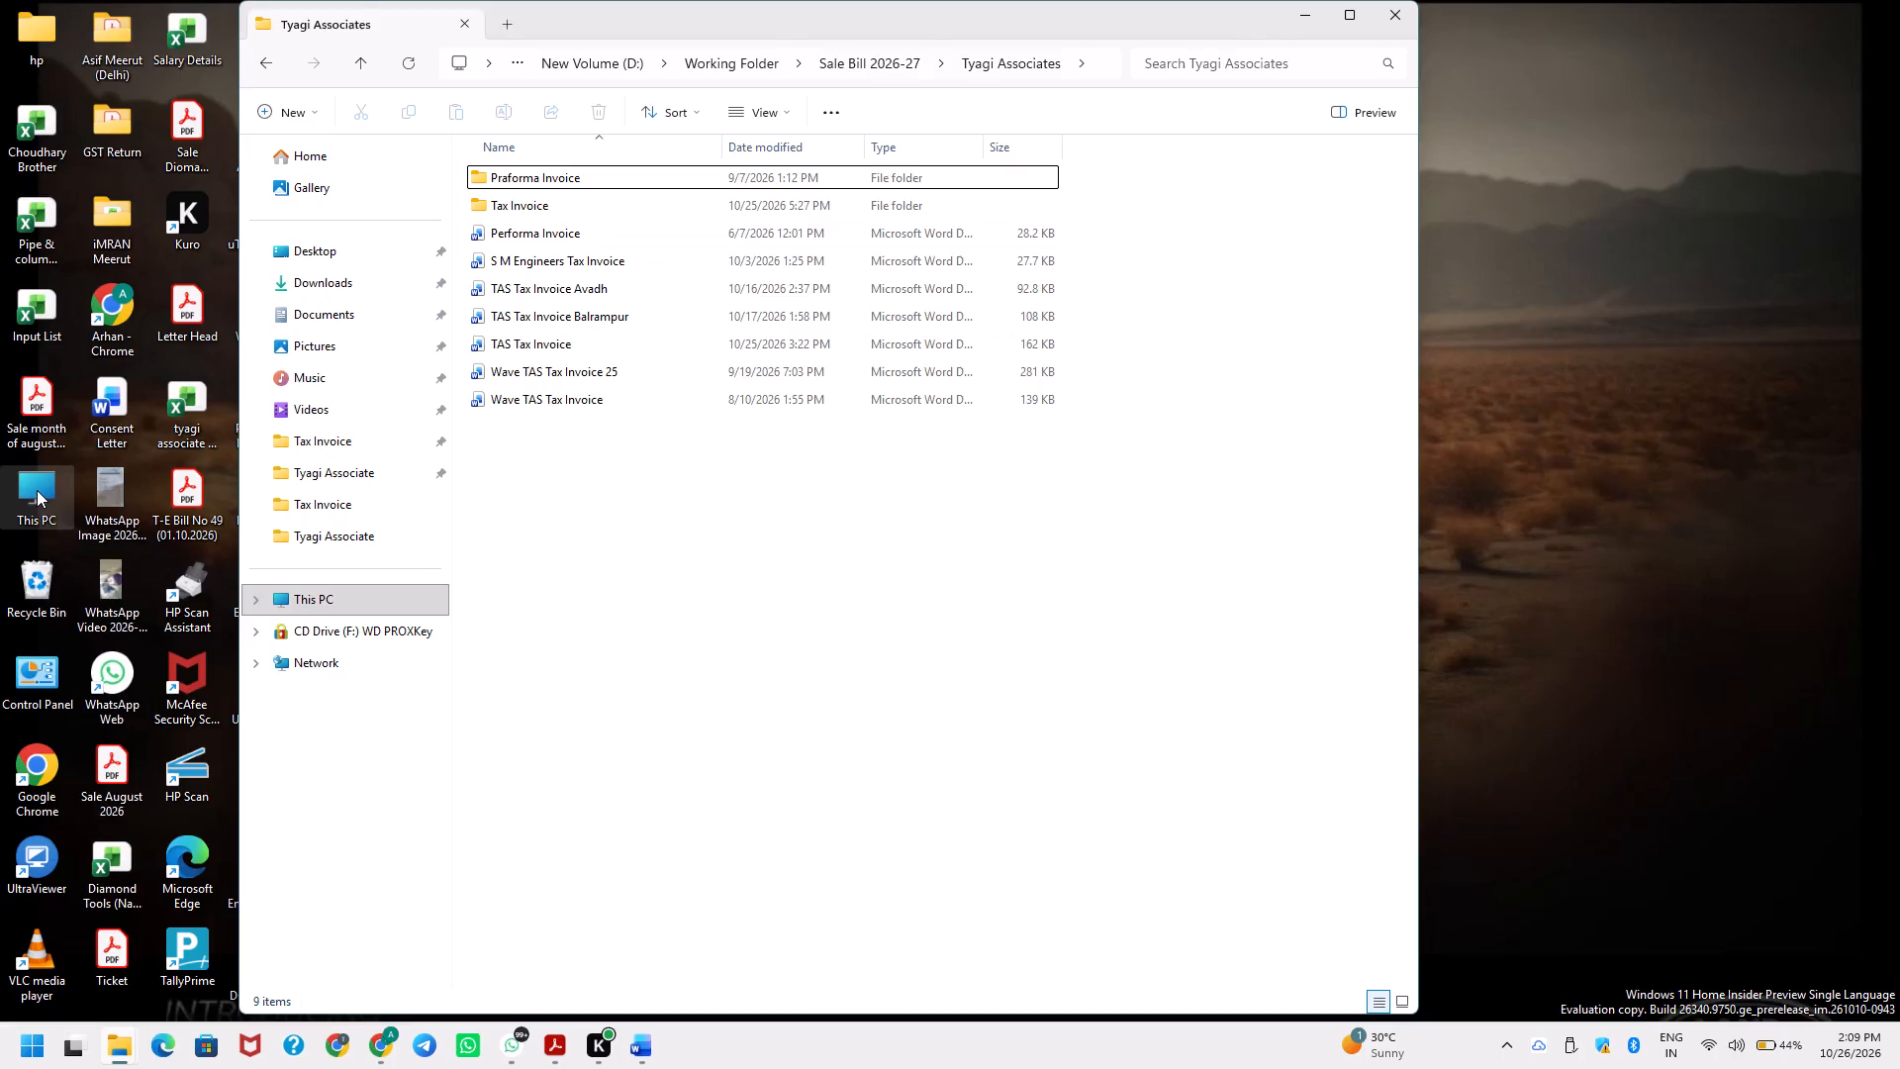
{"action": "key", "text": "Down"}
{"action": "key", "text": "Return"}
Open the last invoice PDF in the folder, Bill No 77 (25.10.2026) Shiv Shakti 367 2nd, in Adobe Acrobat.
{"action": "key", "text": "End"}
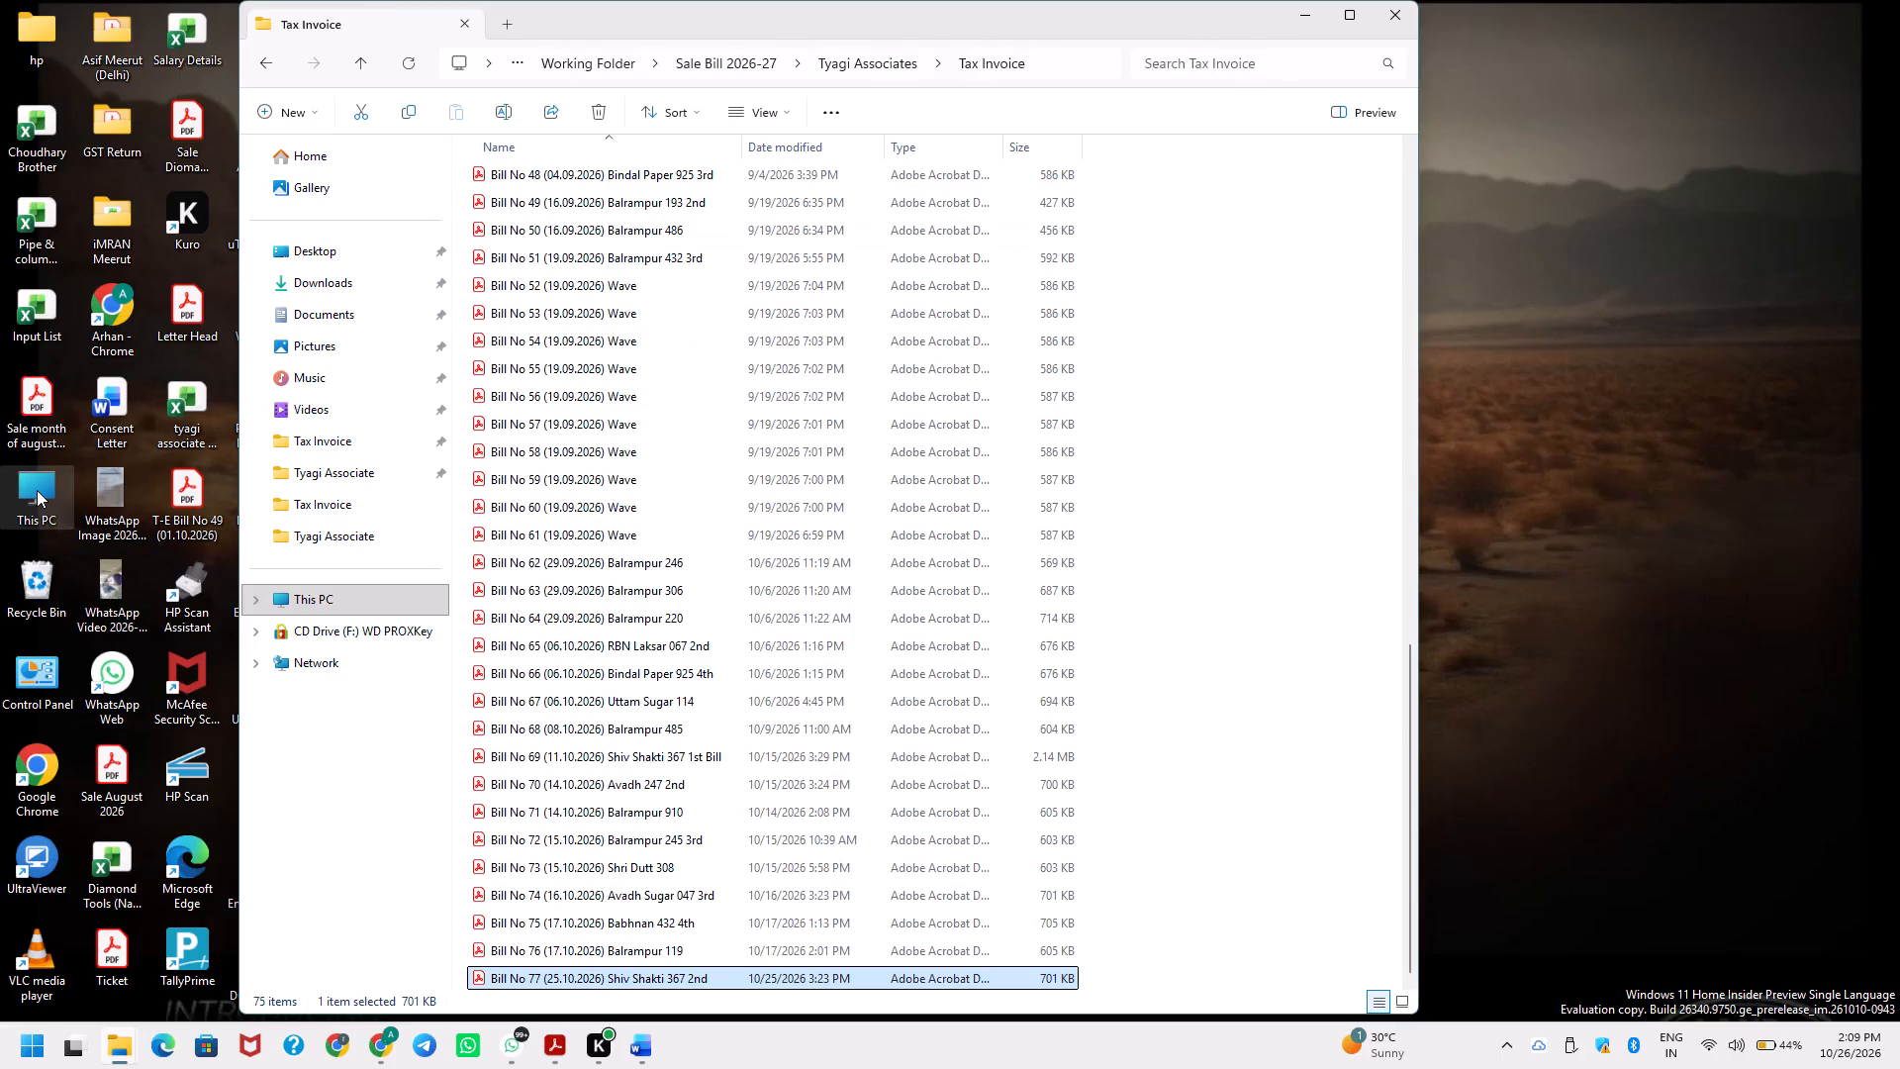
{"action": "key", "text": "Return"}
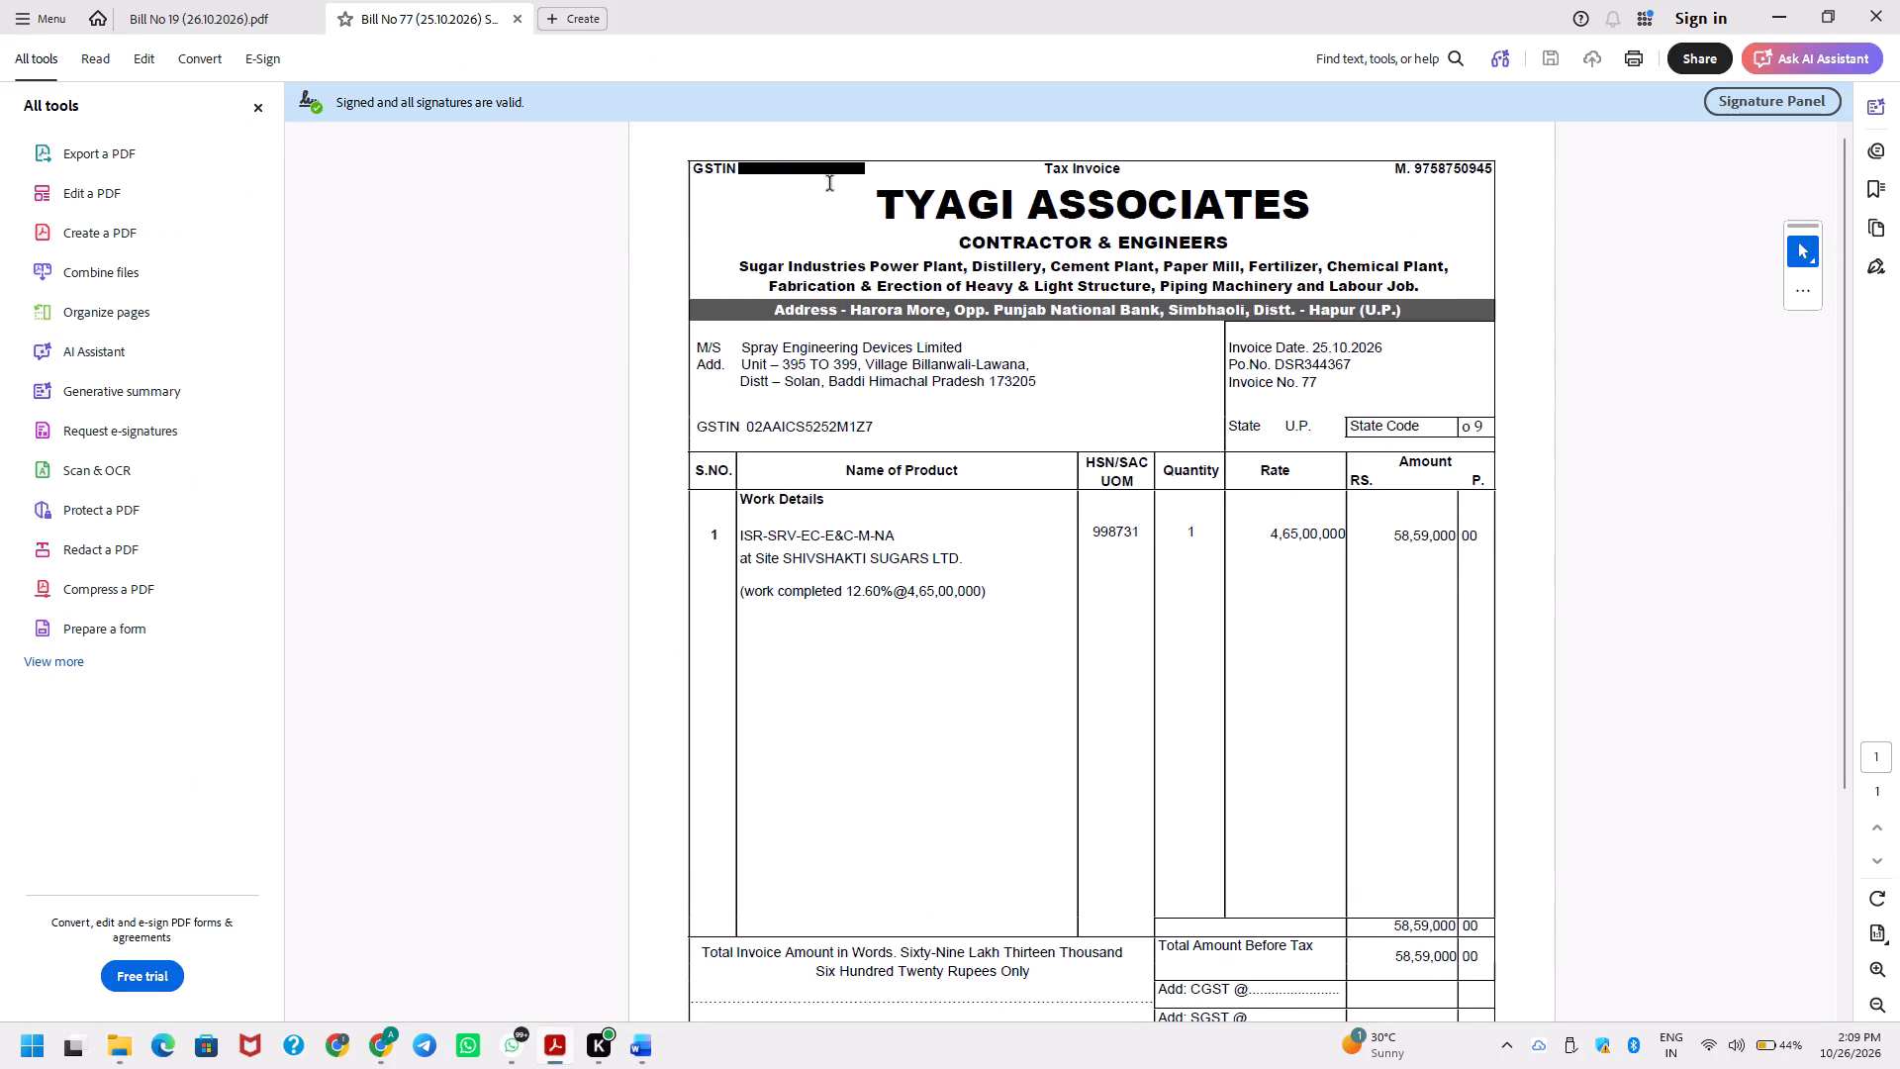
Select the Tyagi Associates GSTIN in the header of the Bill No 77 tax invoice.
{"action": "left_click_drag", "start_coordinate": [879, 177], "coordinate": [717, 182]}
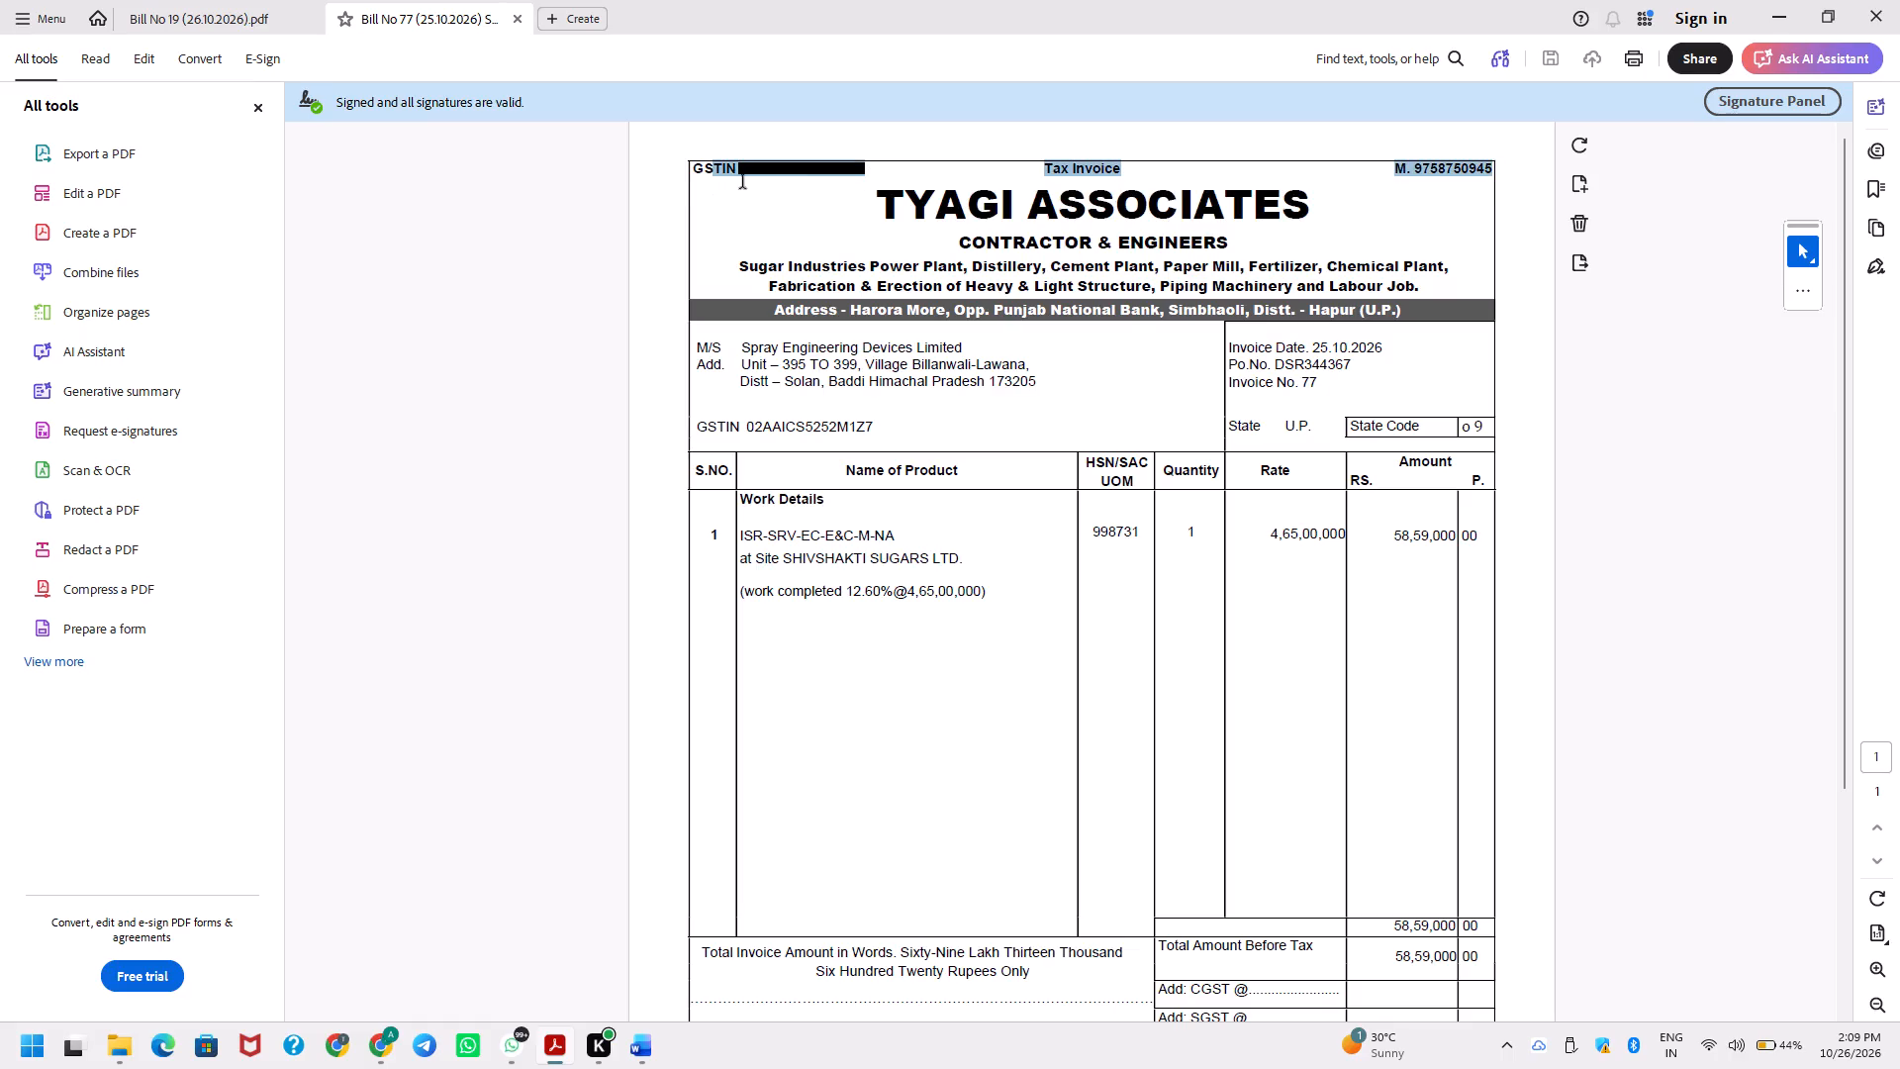
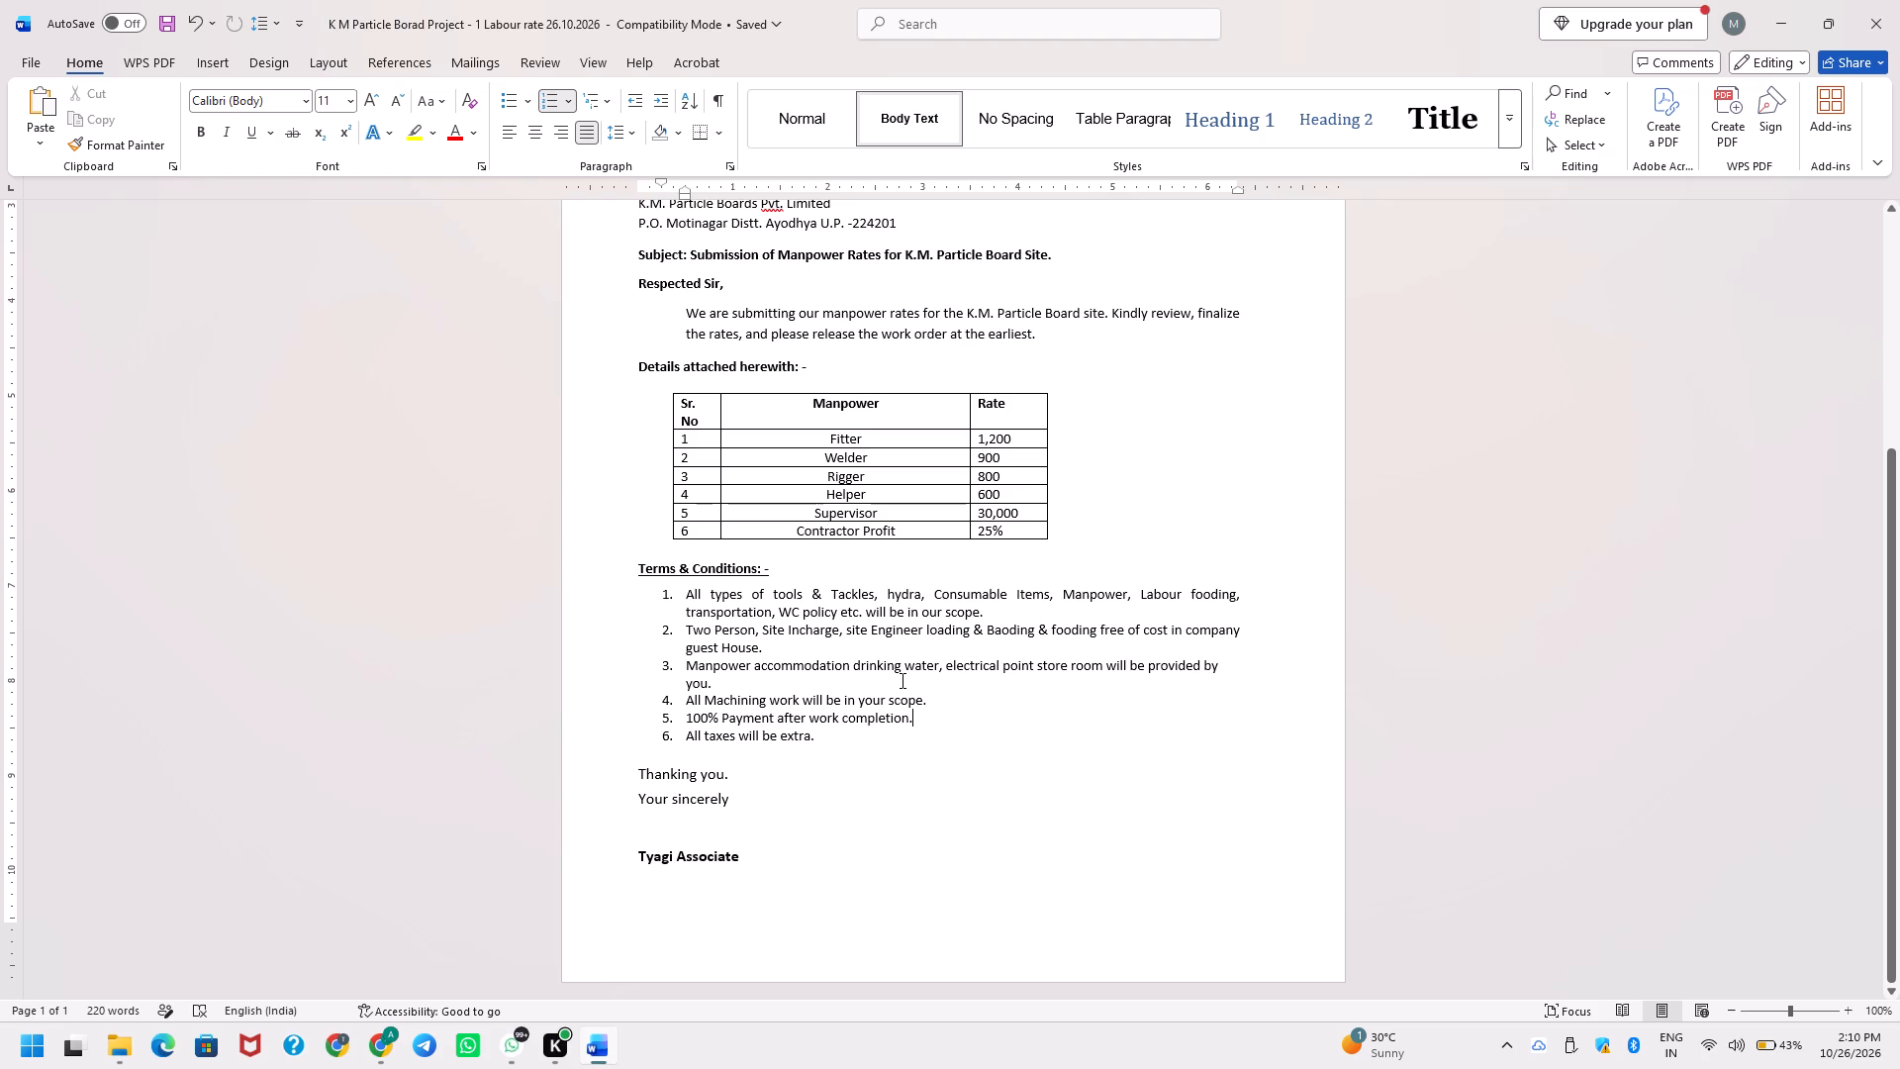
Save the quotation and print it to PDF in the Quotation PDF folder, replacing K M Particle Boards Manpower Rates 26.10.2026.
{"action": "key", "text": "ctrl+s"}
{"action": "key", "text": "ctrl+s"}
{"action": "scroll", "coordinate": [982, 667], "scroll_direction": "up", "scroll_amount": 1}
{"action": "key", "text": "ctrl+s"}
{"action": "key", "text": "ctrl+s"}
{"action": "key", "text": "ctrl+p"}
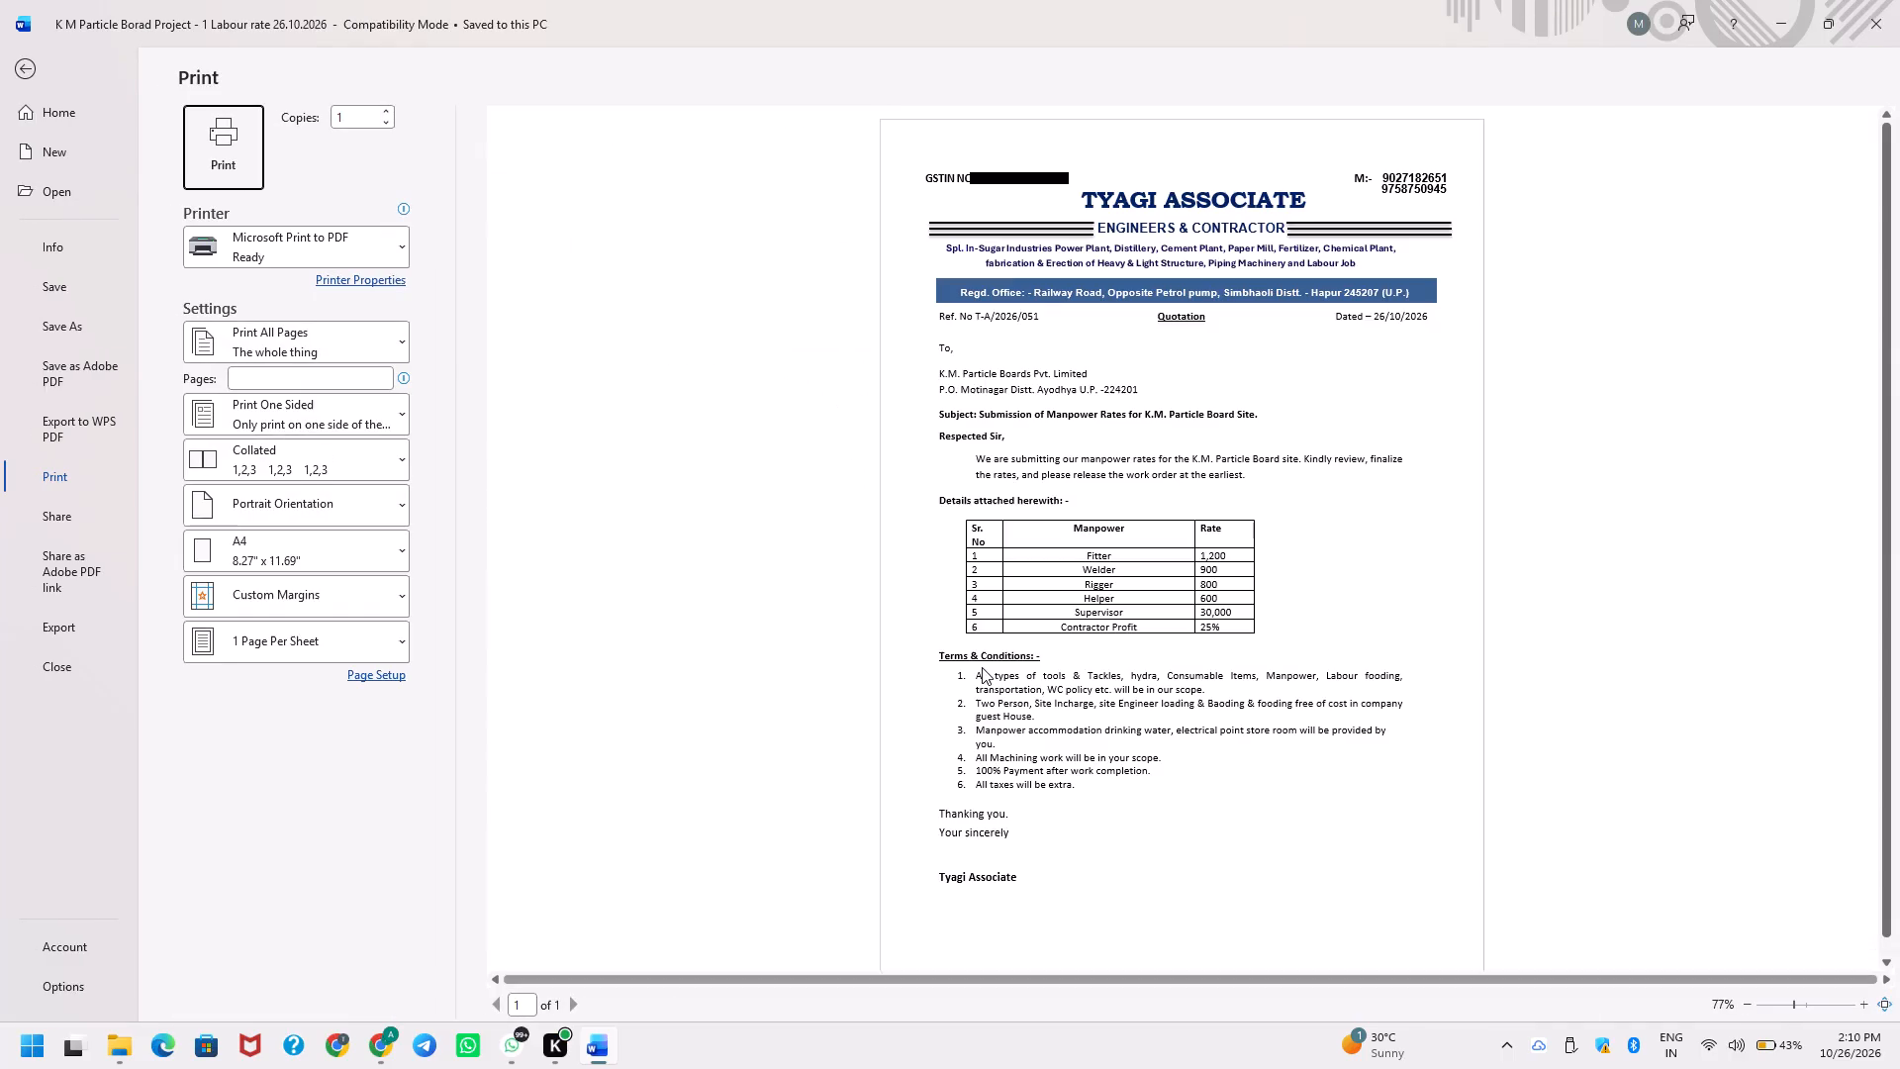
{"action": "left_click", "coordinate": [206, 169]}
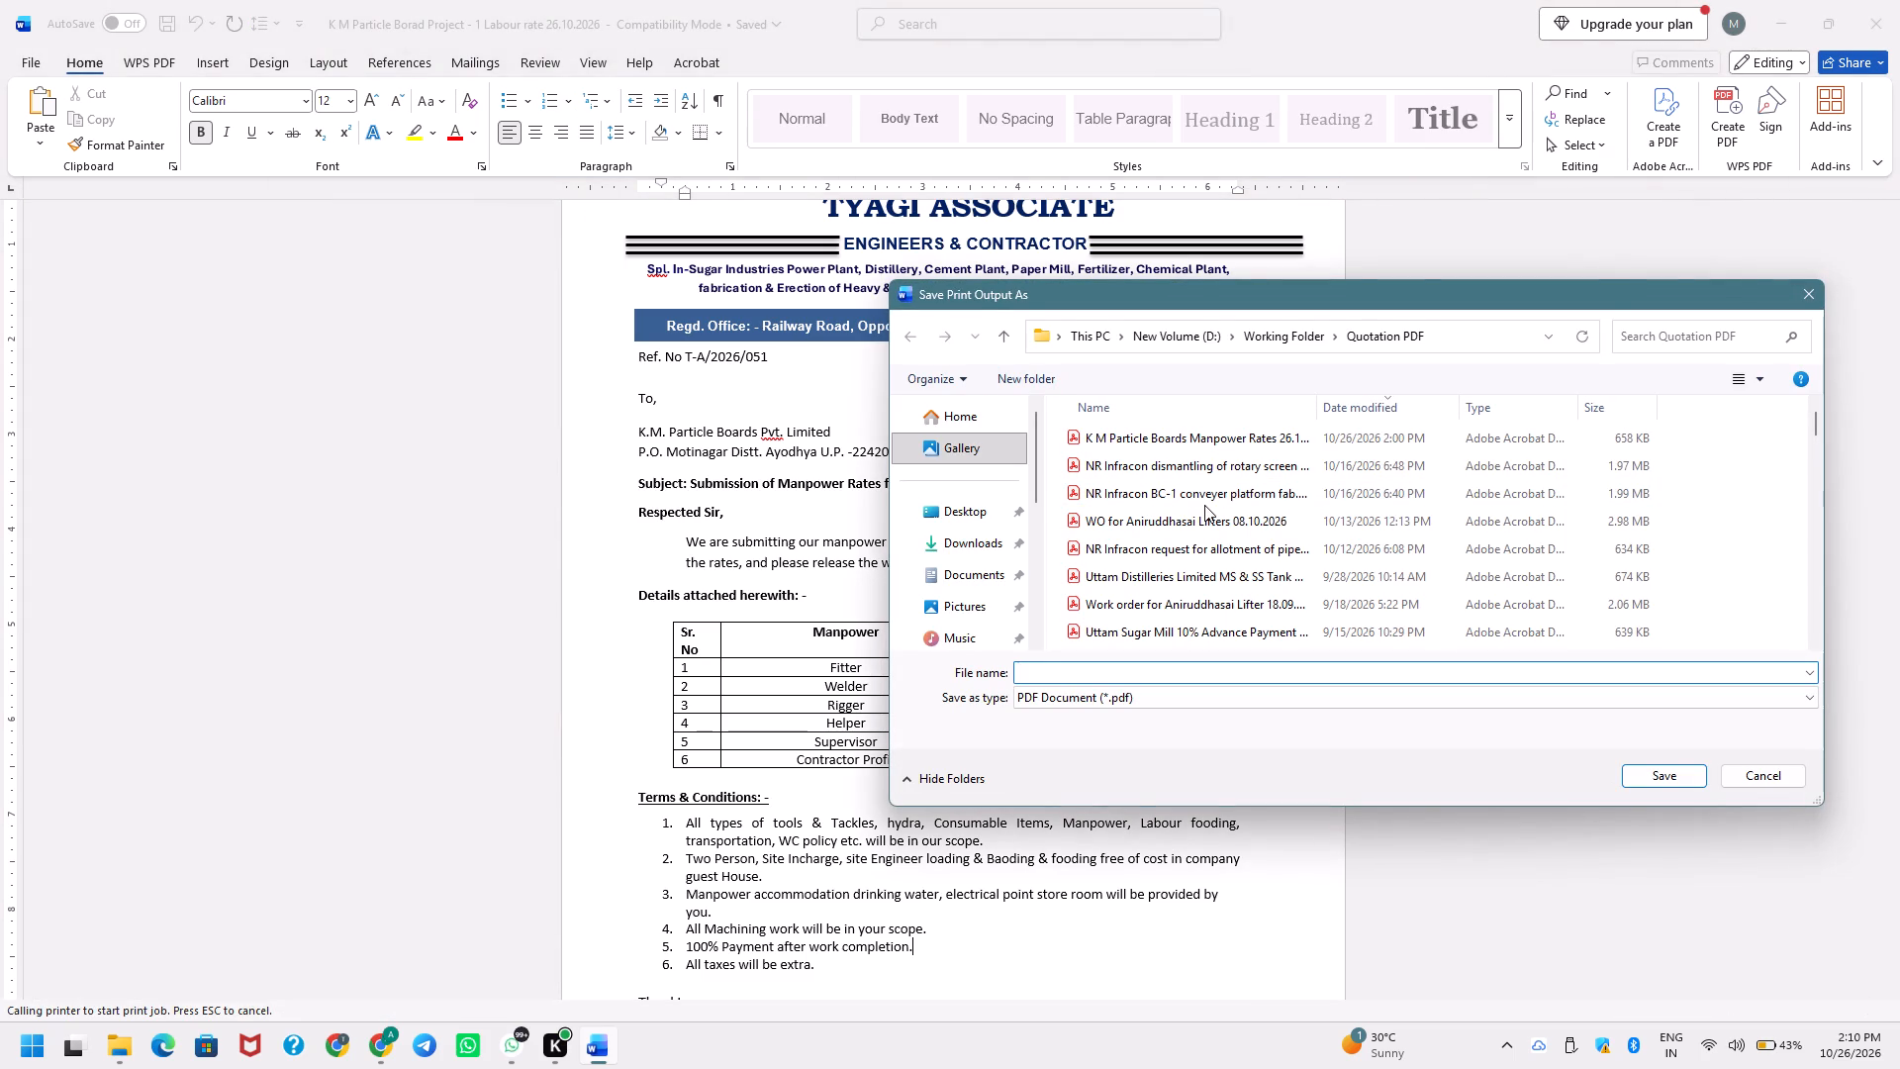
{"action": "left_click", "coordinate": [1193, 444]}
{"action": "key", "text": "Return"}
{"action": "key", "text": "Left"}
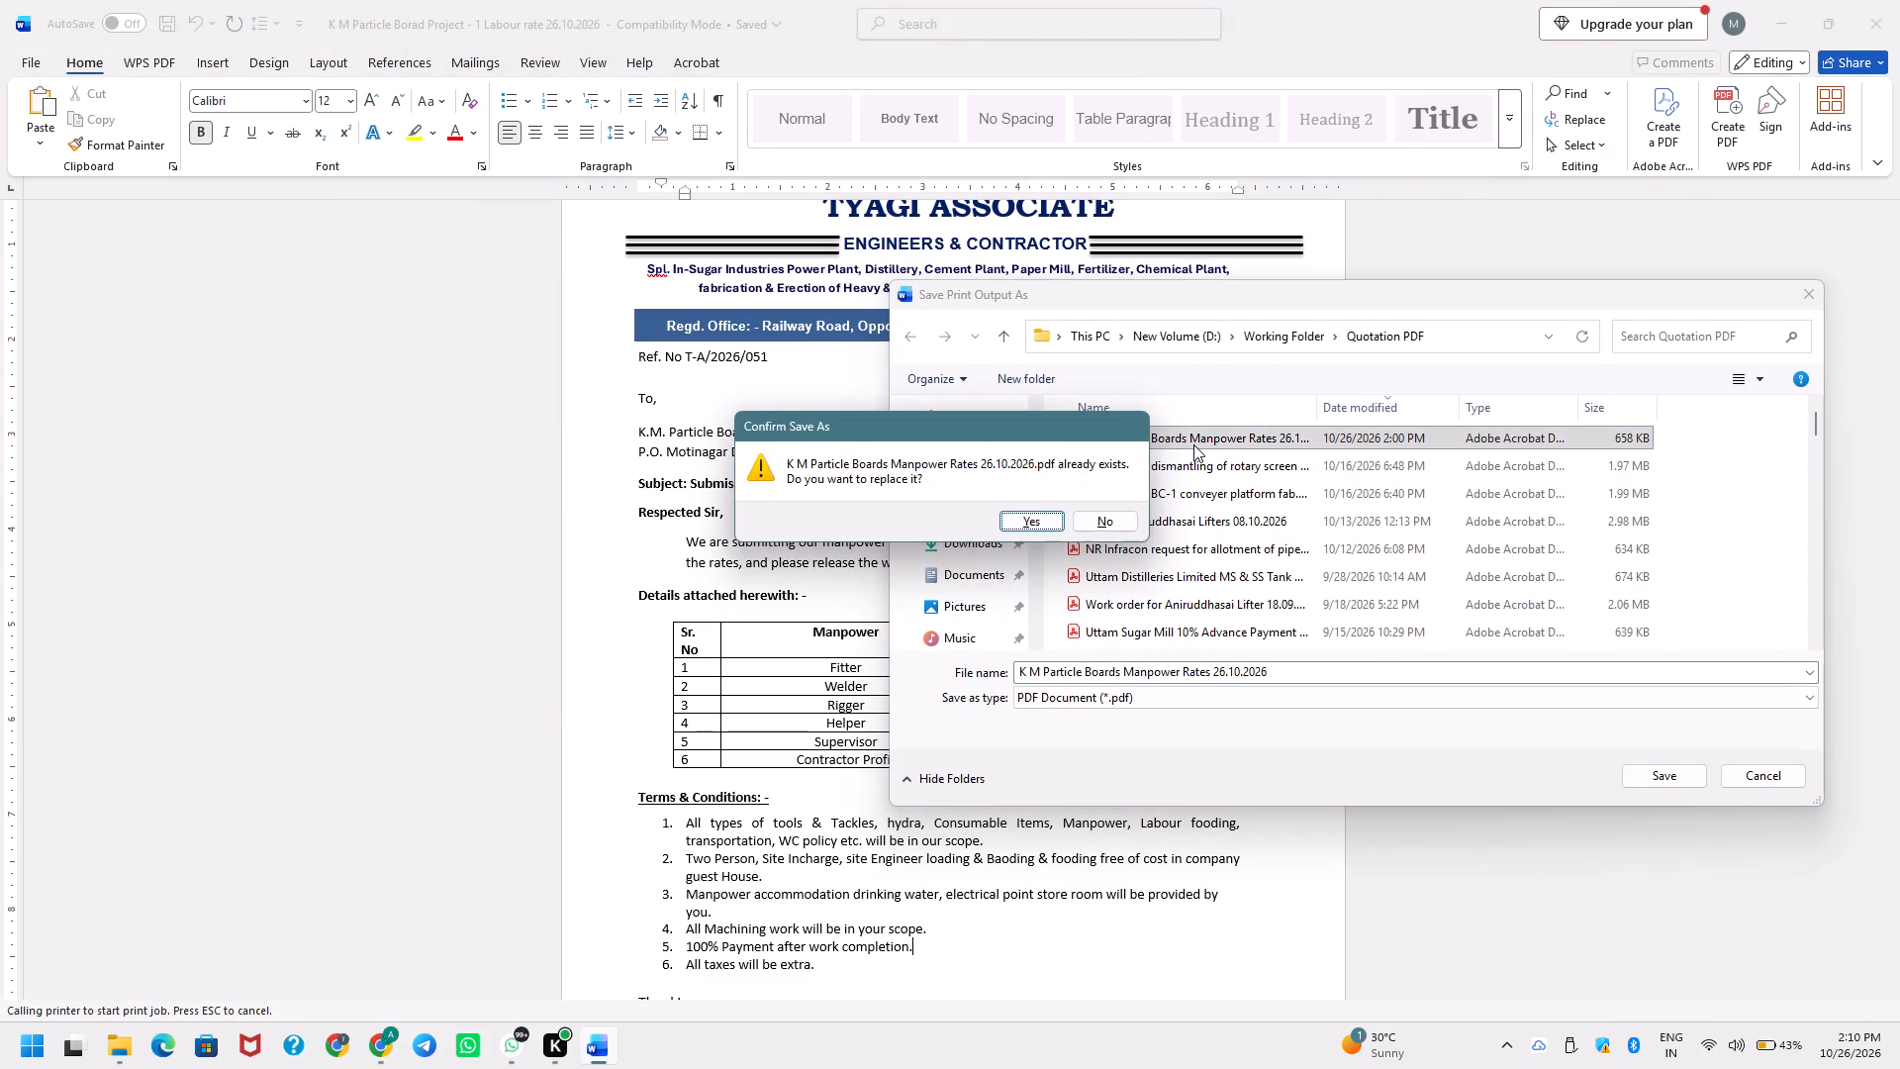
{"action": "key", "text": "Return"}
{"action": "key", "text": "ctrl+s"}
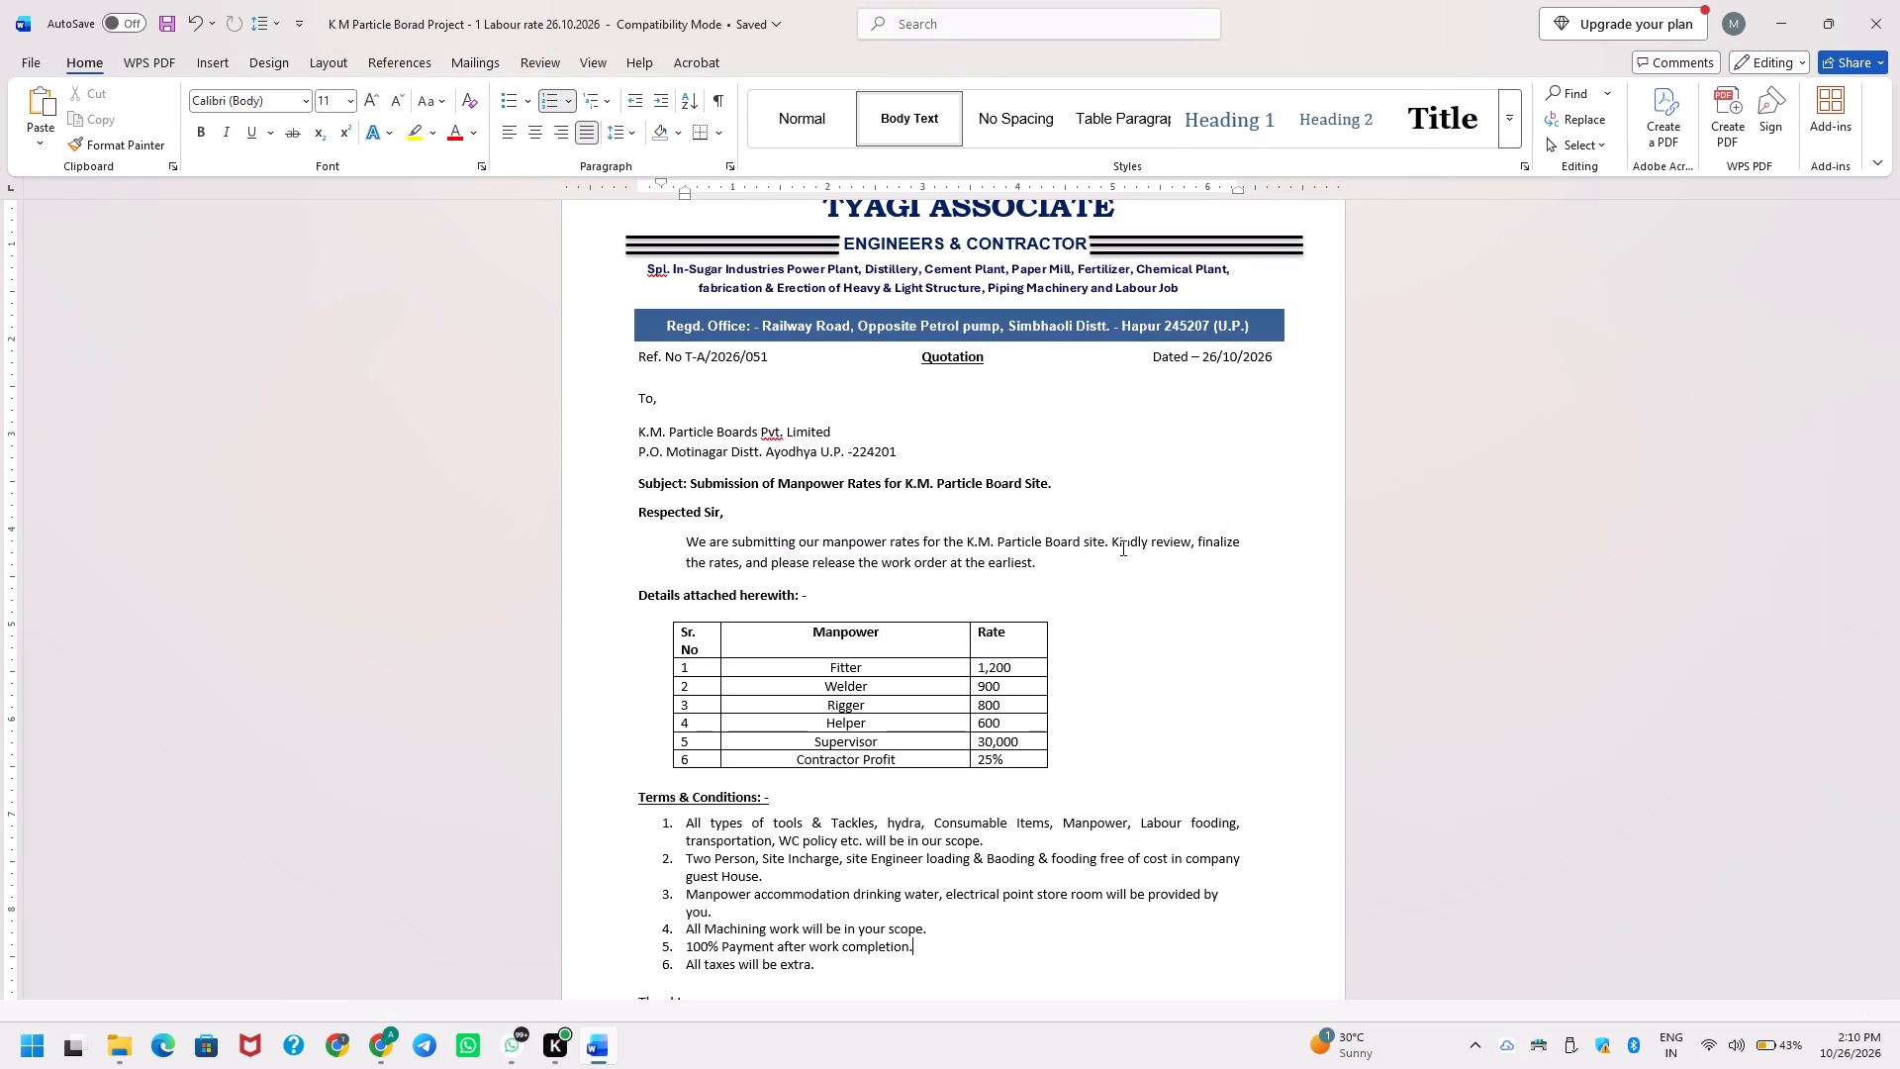
Switch to File Explorer from the desktop and open New Volume (E:).
{"action": "key", "text": "super+d"}
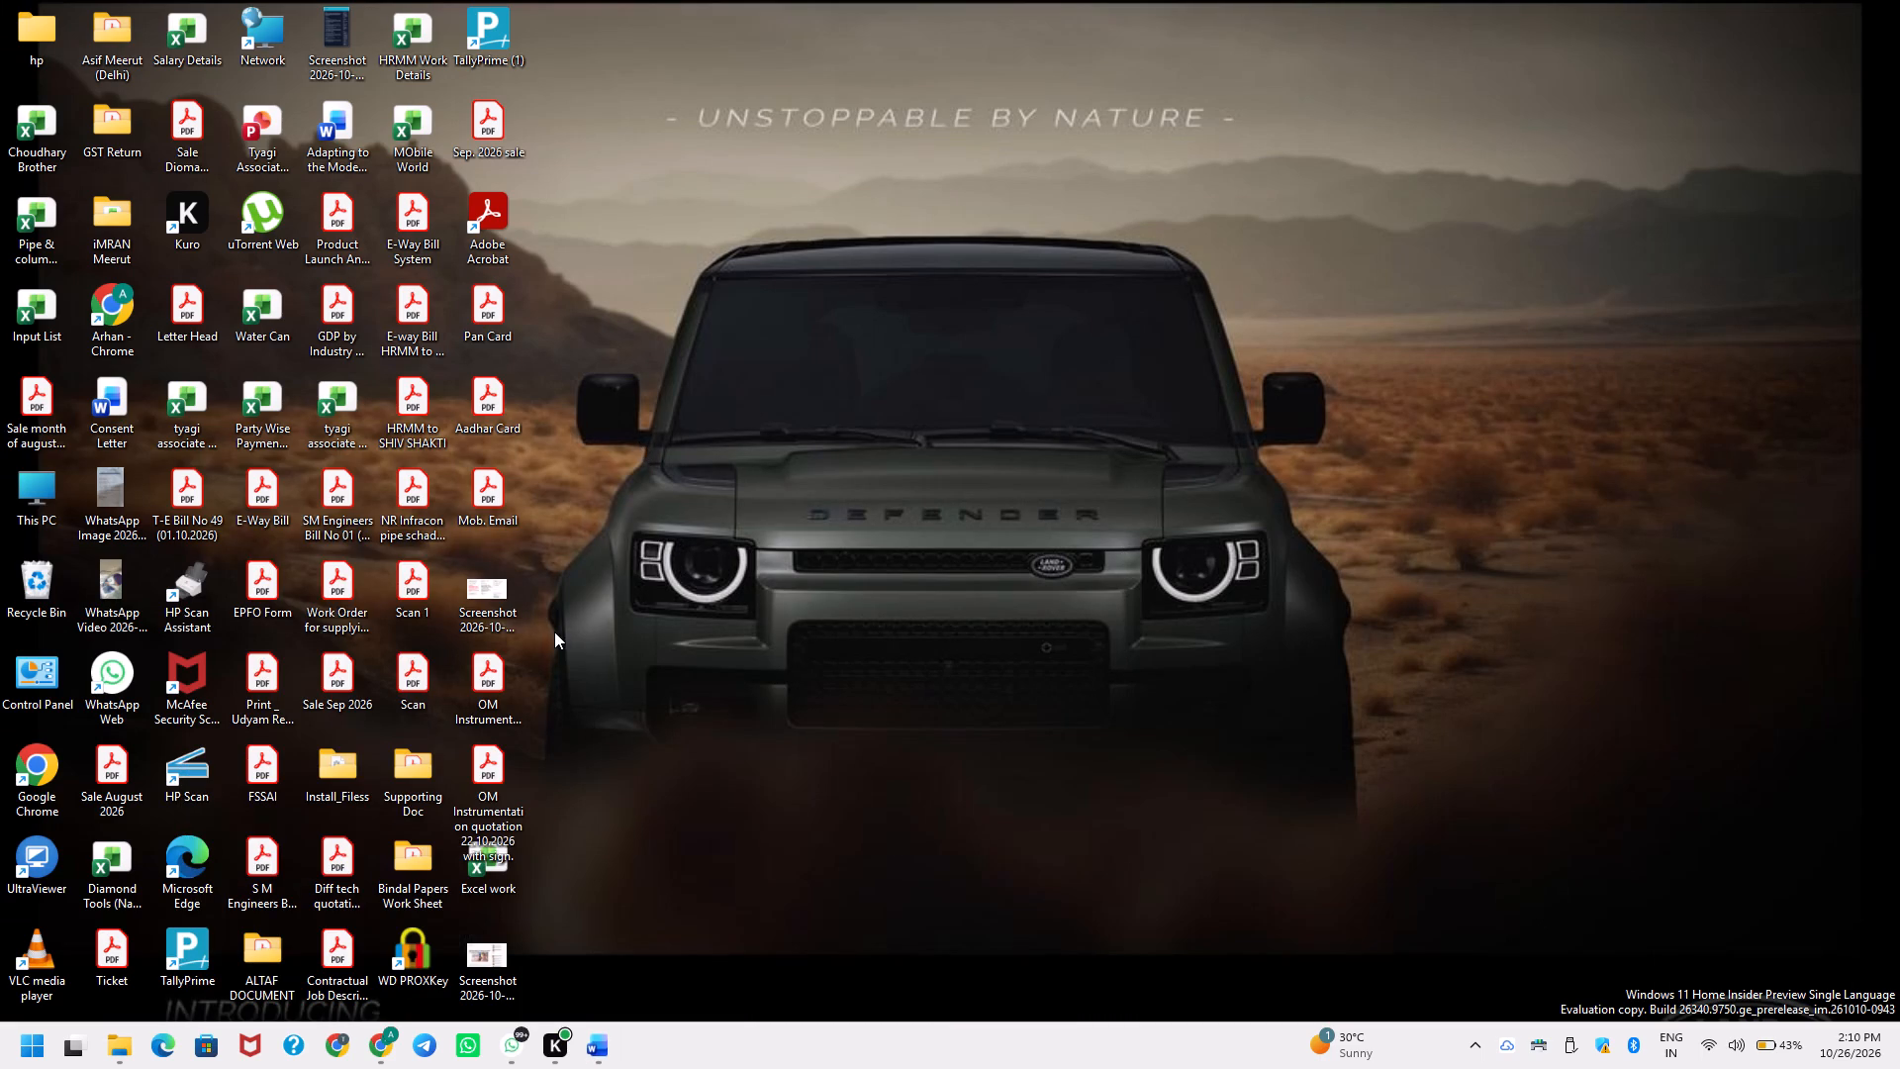
{"action": "left_click", "coordinate": [43, 483]}
{"action": "key", "text": "Return"}
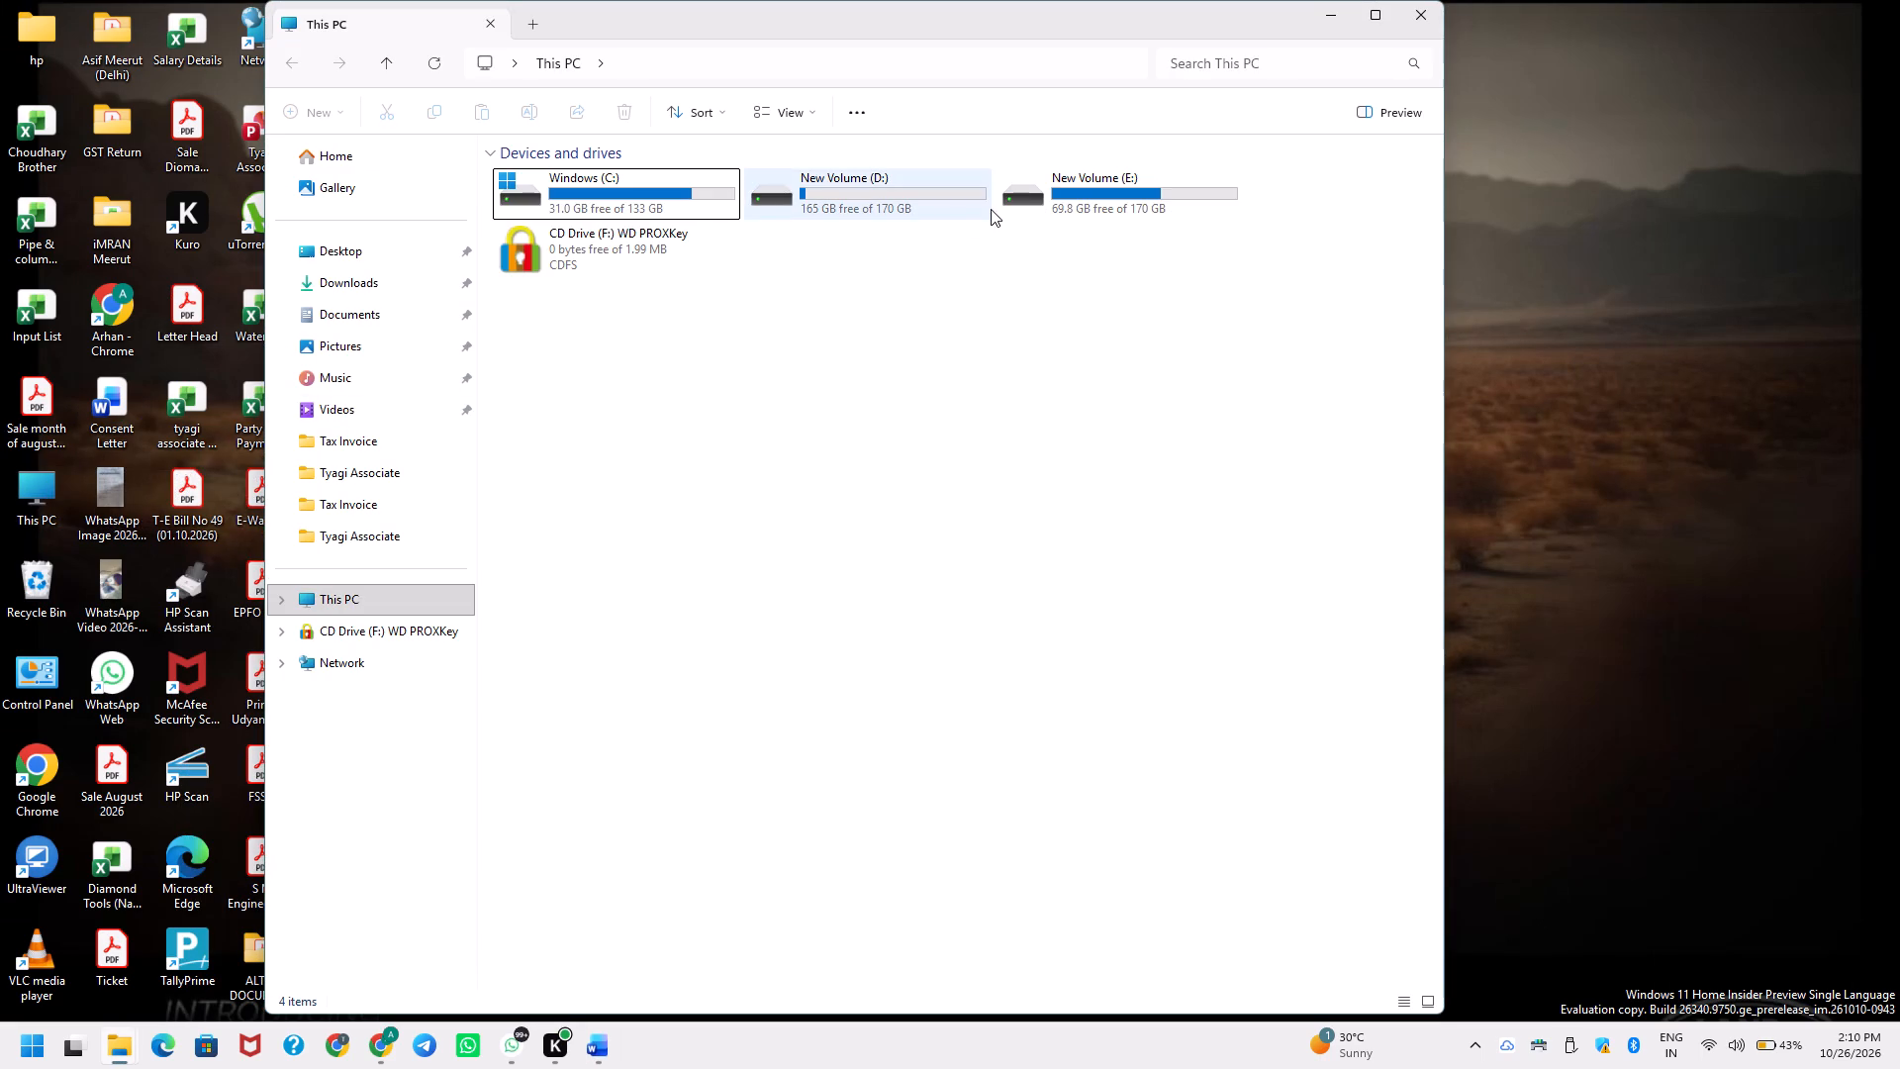
{"action": "left_click", "coordinate": [935, 217]}
{"action": "key", "text": "Right"}
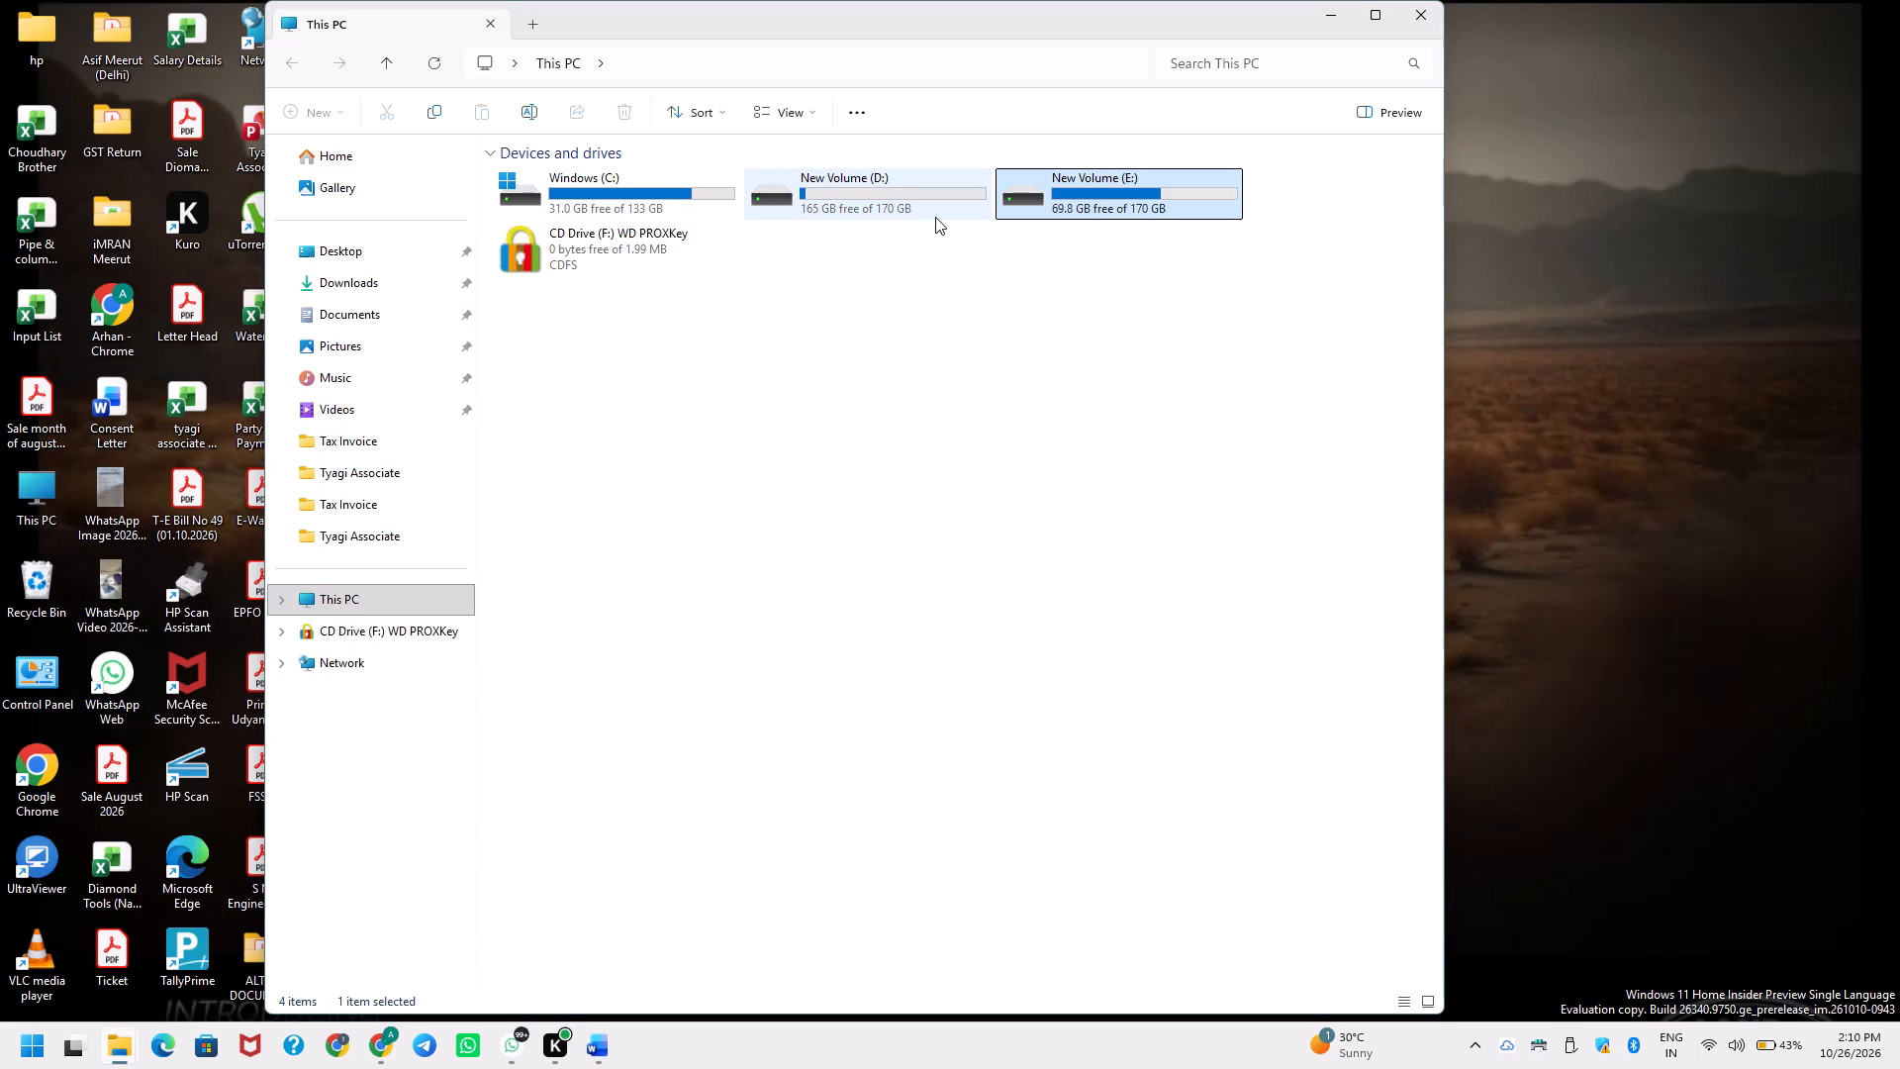
{"action": "key", "text": "Return"}
Open the Tyagi Associates folder inside Quotation & Work Order in a maximized window.
{"action": "key", "text": "Right"}
{"action": "key", "text": "Right"}
{"action": "key", "text": "Right"}
{"action": "key", "text": "Right"}
{"action": "key", "text": "Right"}
{"action": "key", "text": "Down"}
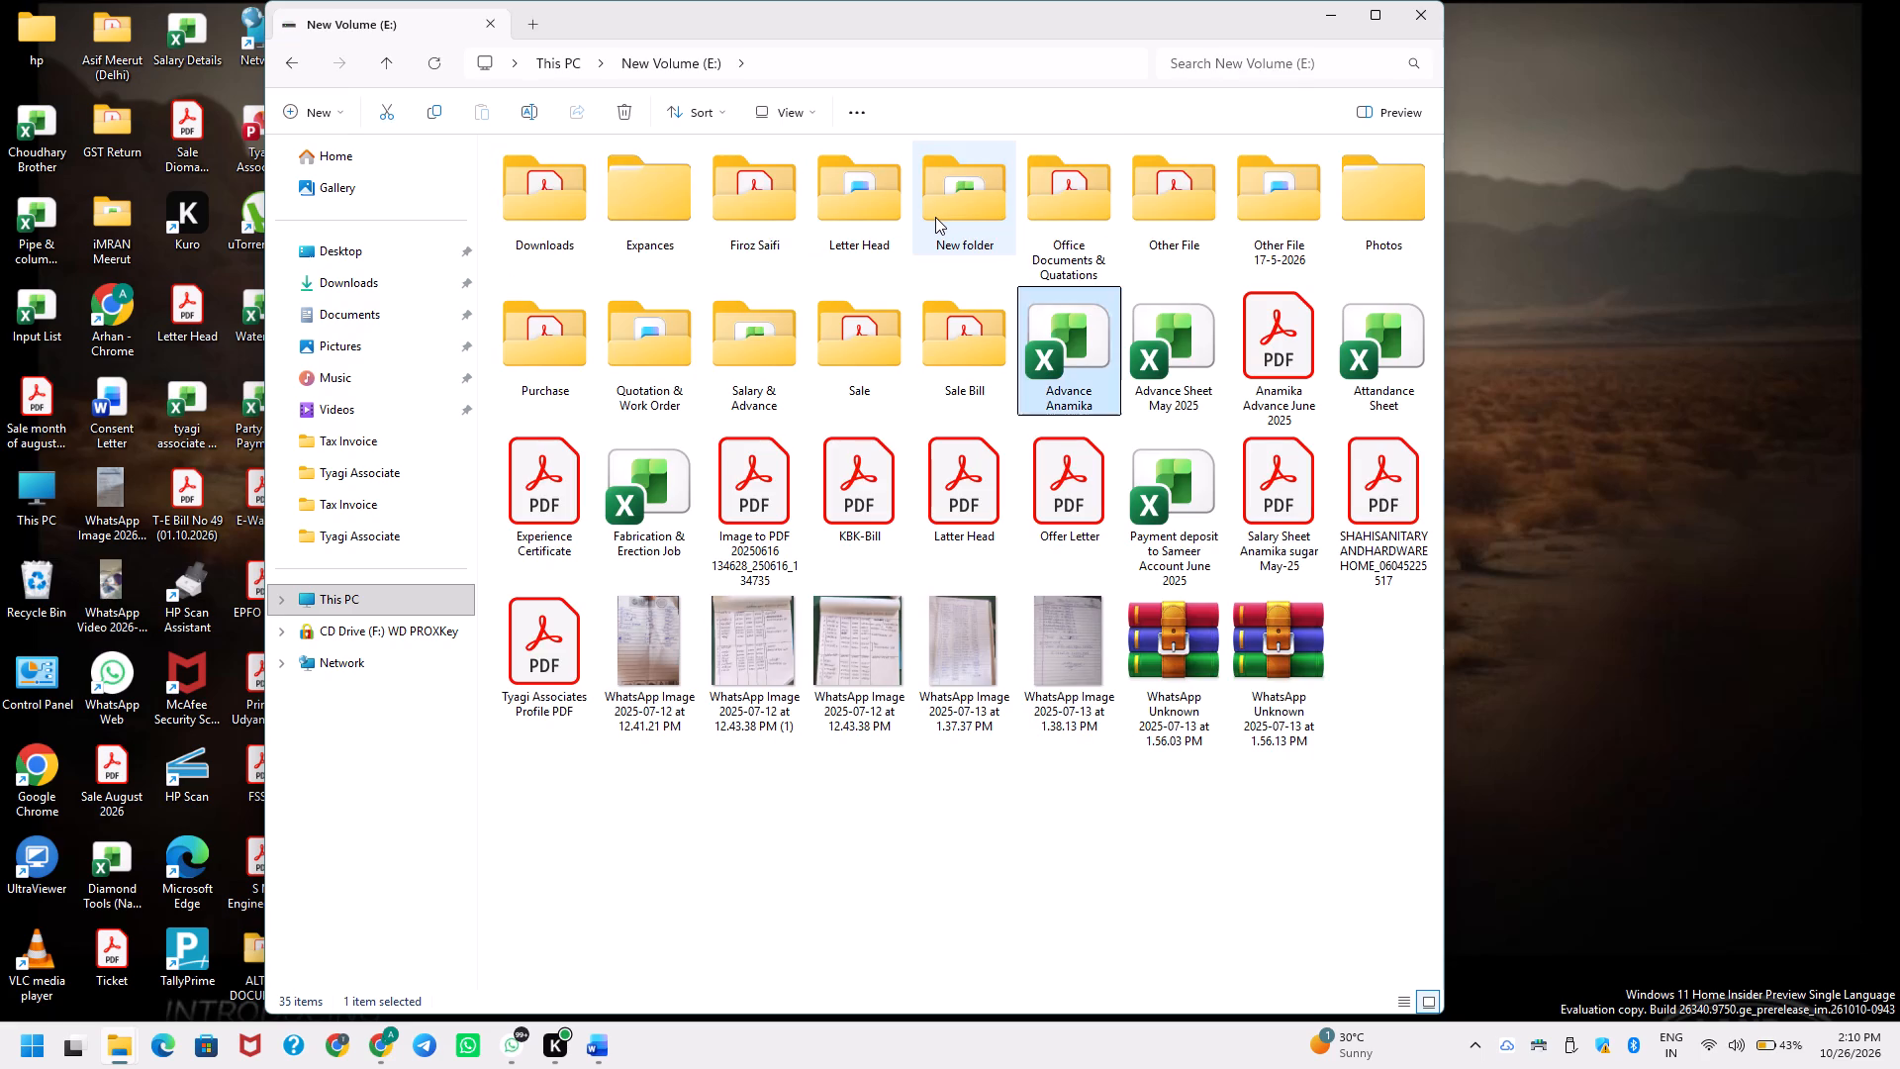
{"action": "key", "text": "Left"}
{"action": "key", "text": "Left"}
{"action": "key", "text": "Left"}
{"action": "key", "text": "Left"}
{"action": "key", "text": "Return"}
{"action": "key", "text": "super+Up"}
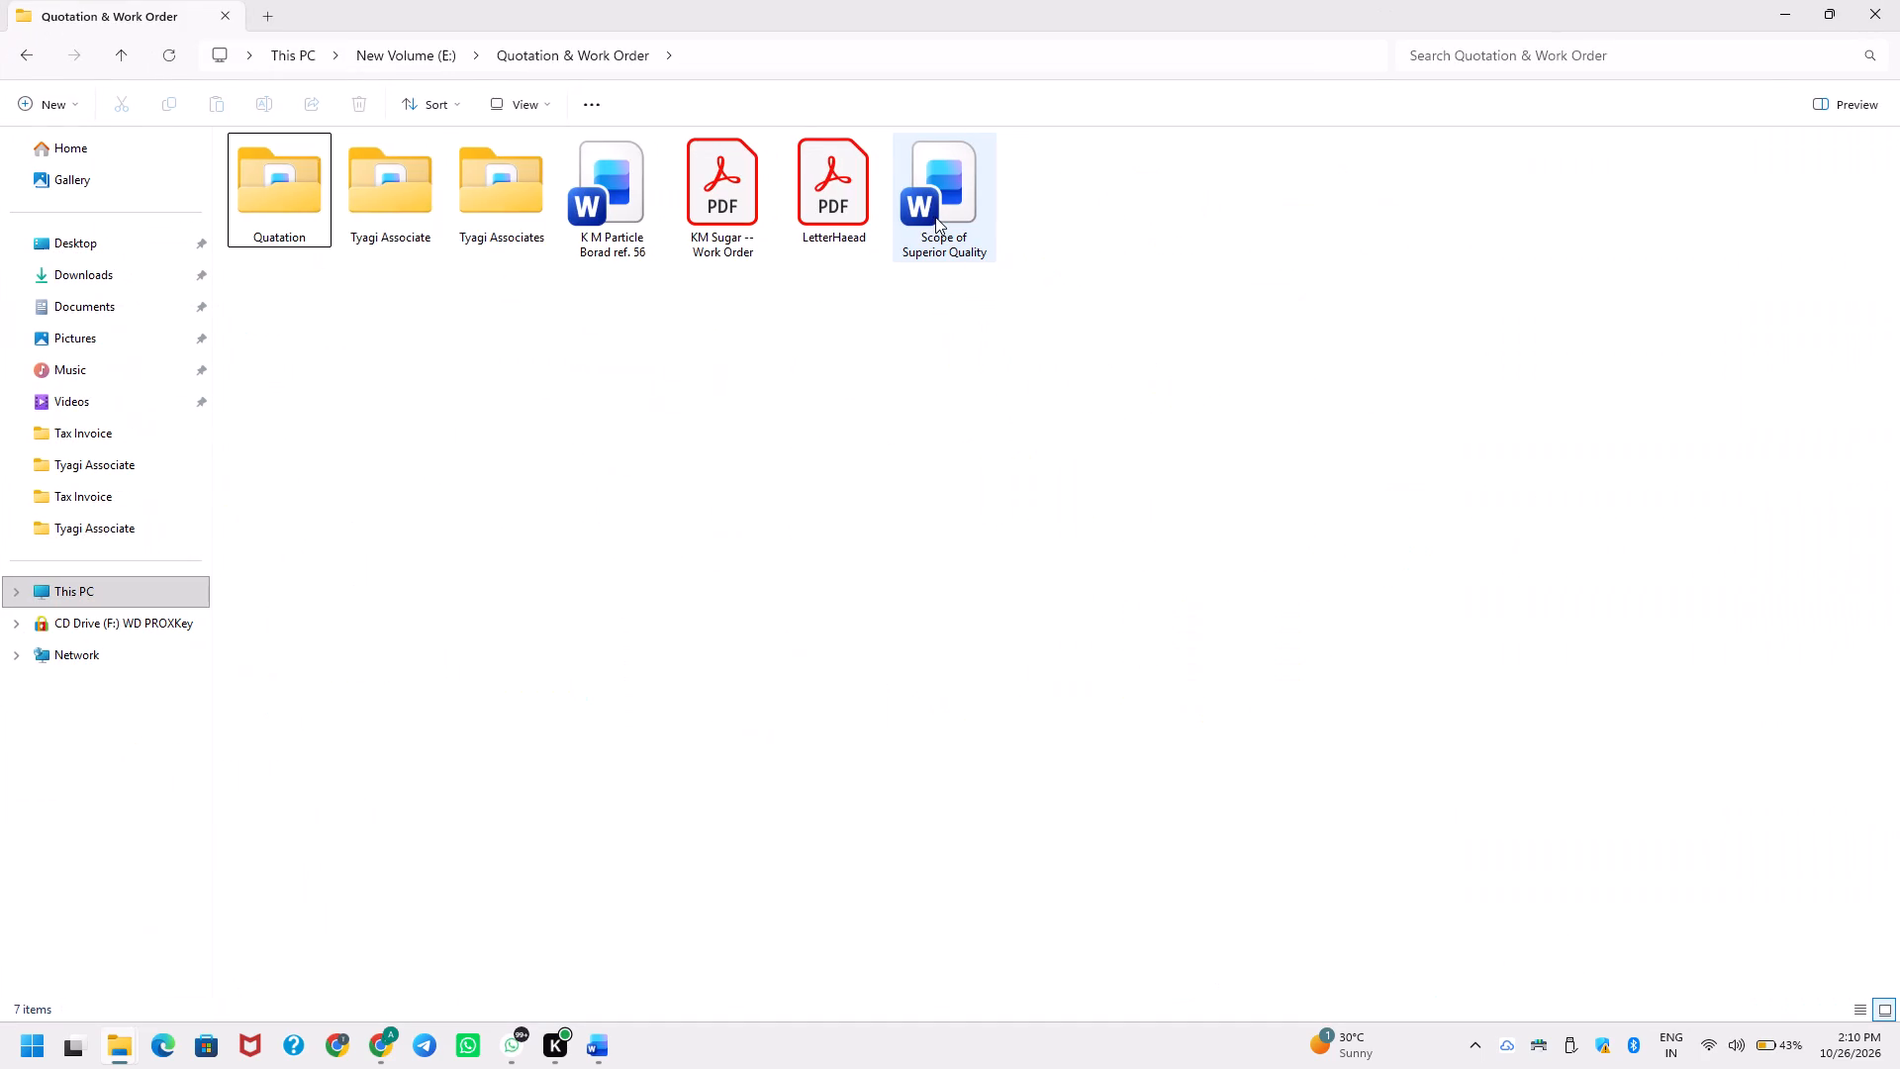
{"action": "key", "text": "Right"}
{"action": "key", "text": "Right"}
{"action": "key", "text": "Return"}
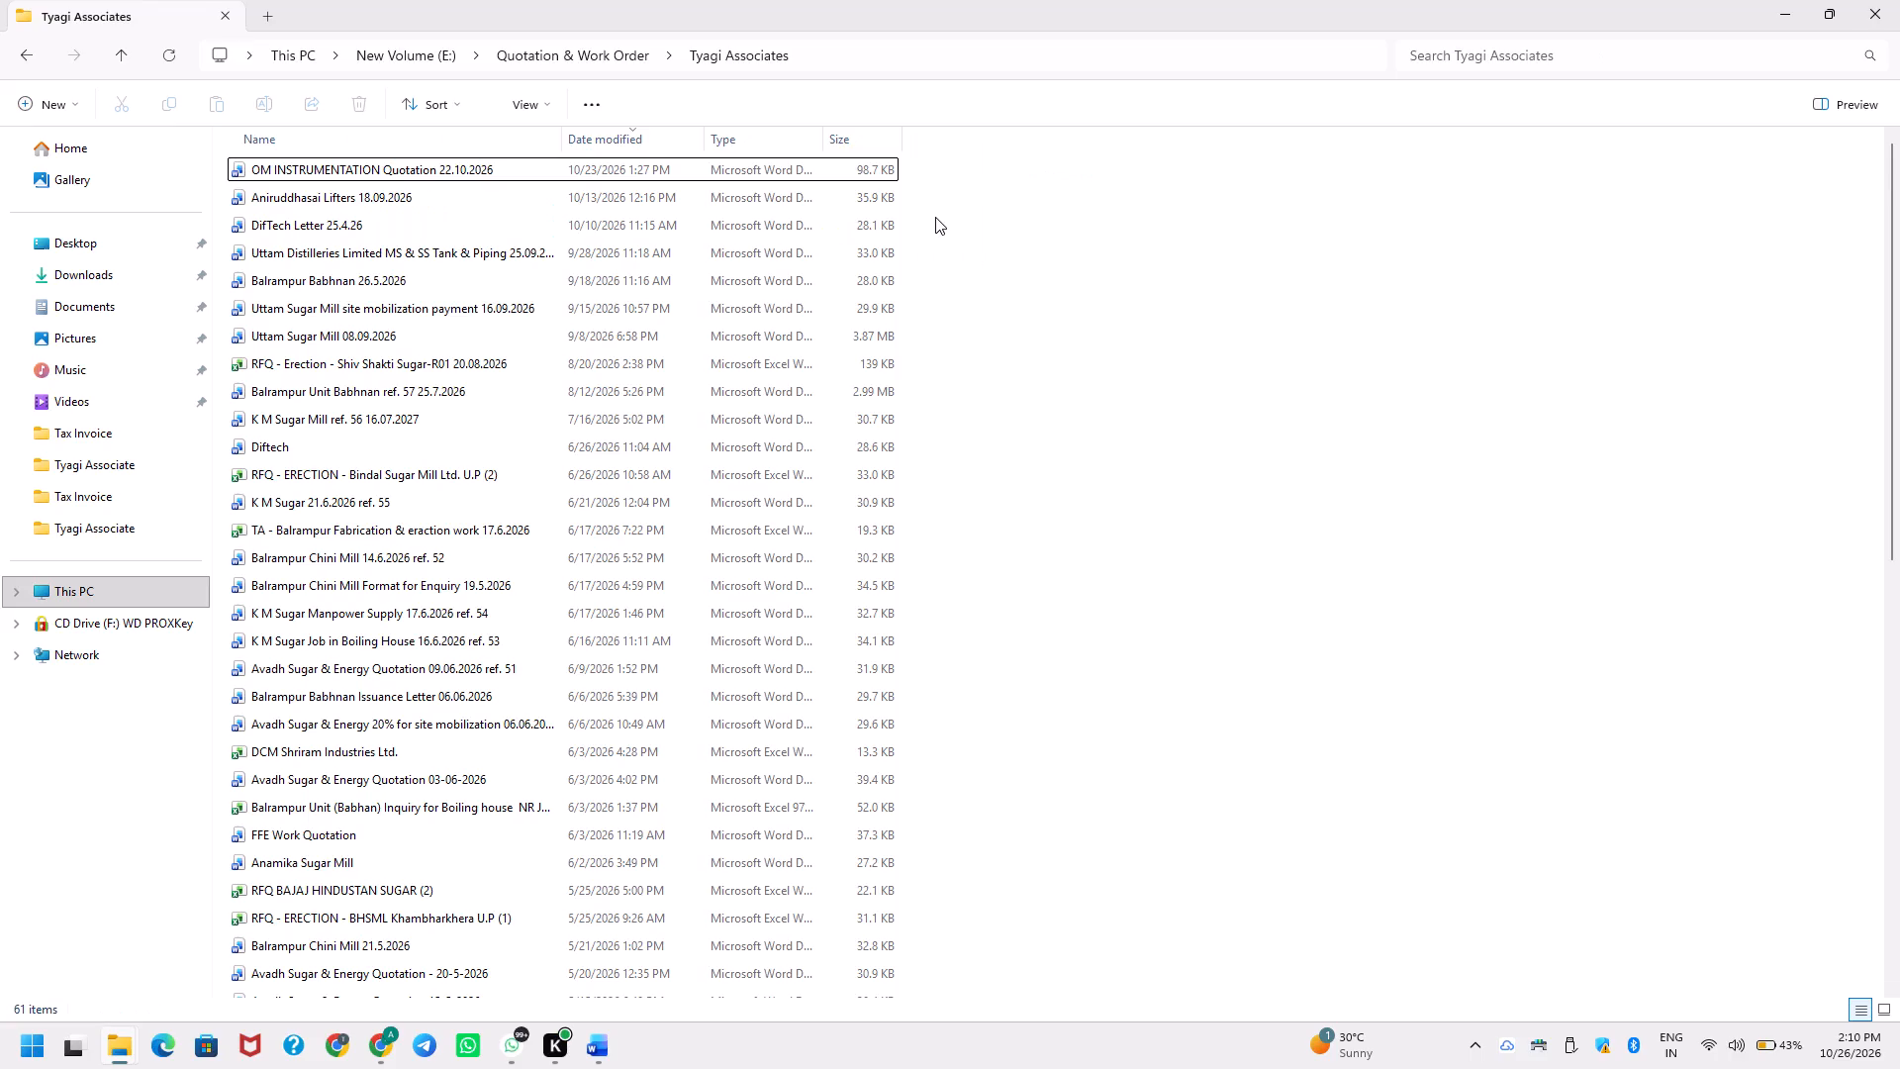
In OM INSTRUMENTATION Quotation 22.10.2026, delete one character from the letterhead's GSTIN, then save and close the document.
{"action": "key", "text": "o"}
{"action": "key", "text": "Return"}
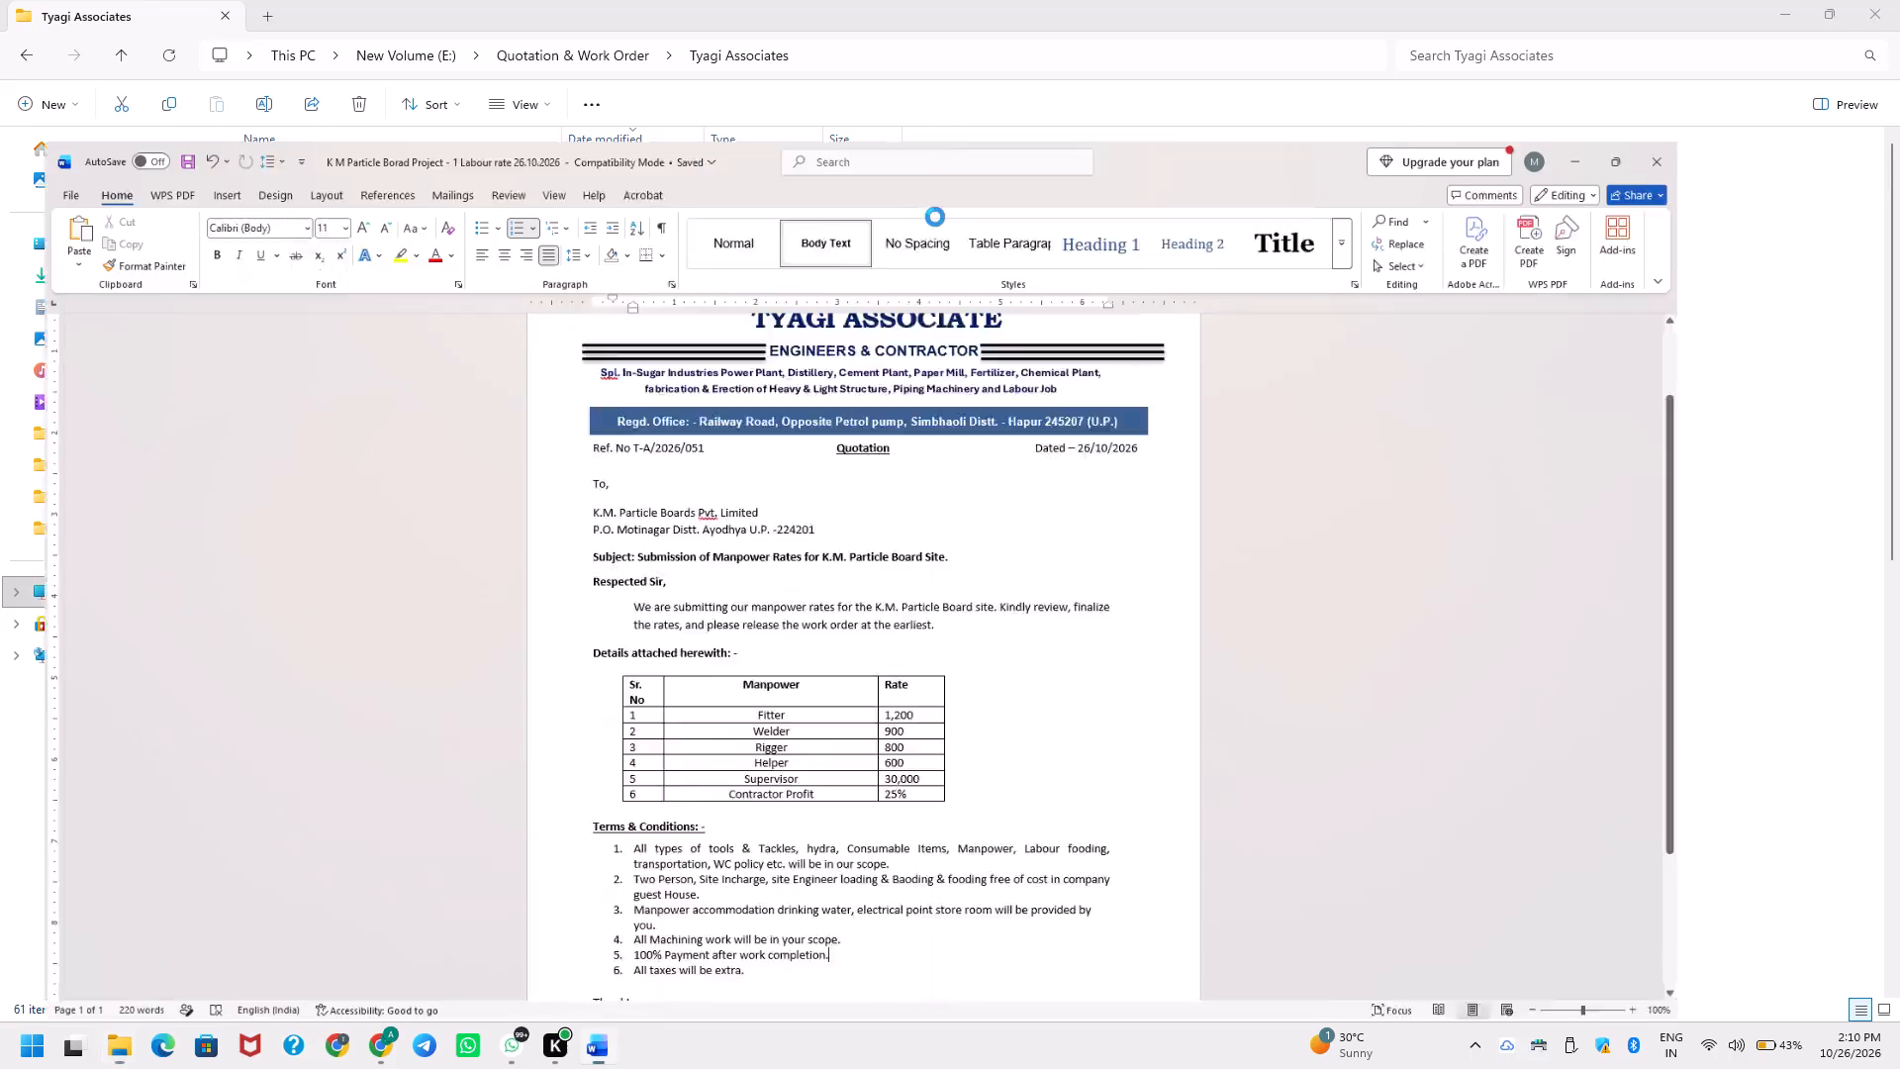
{"action": "scroll", "coordinate": [863, 312], "scroll_direction": "up", "scroll_amount": 1}
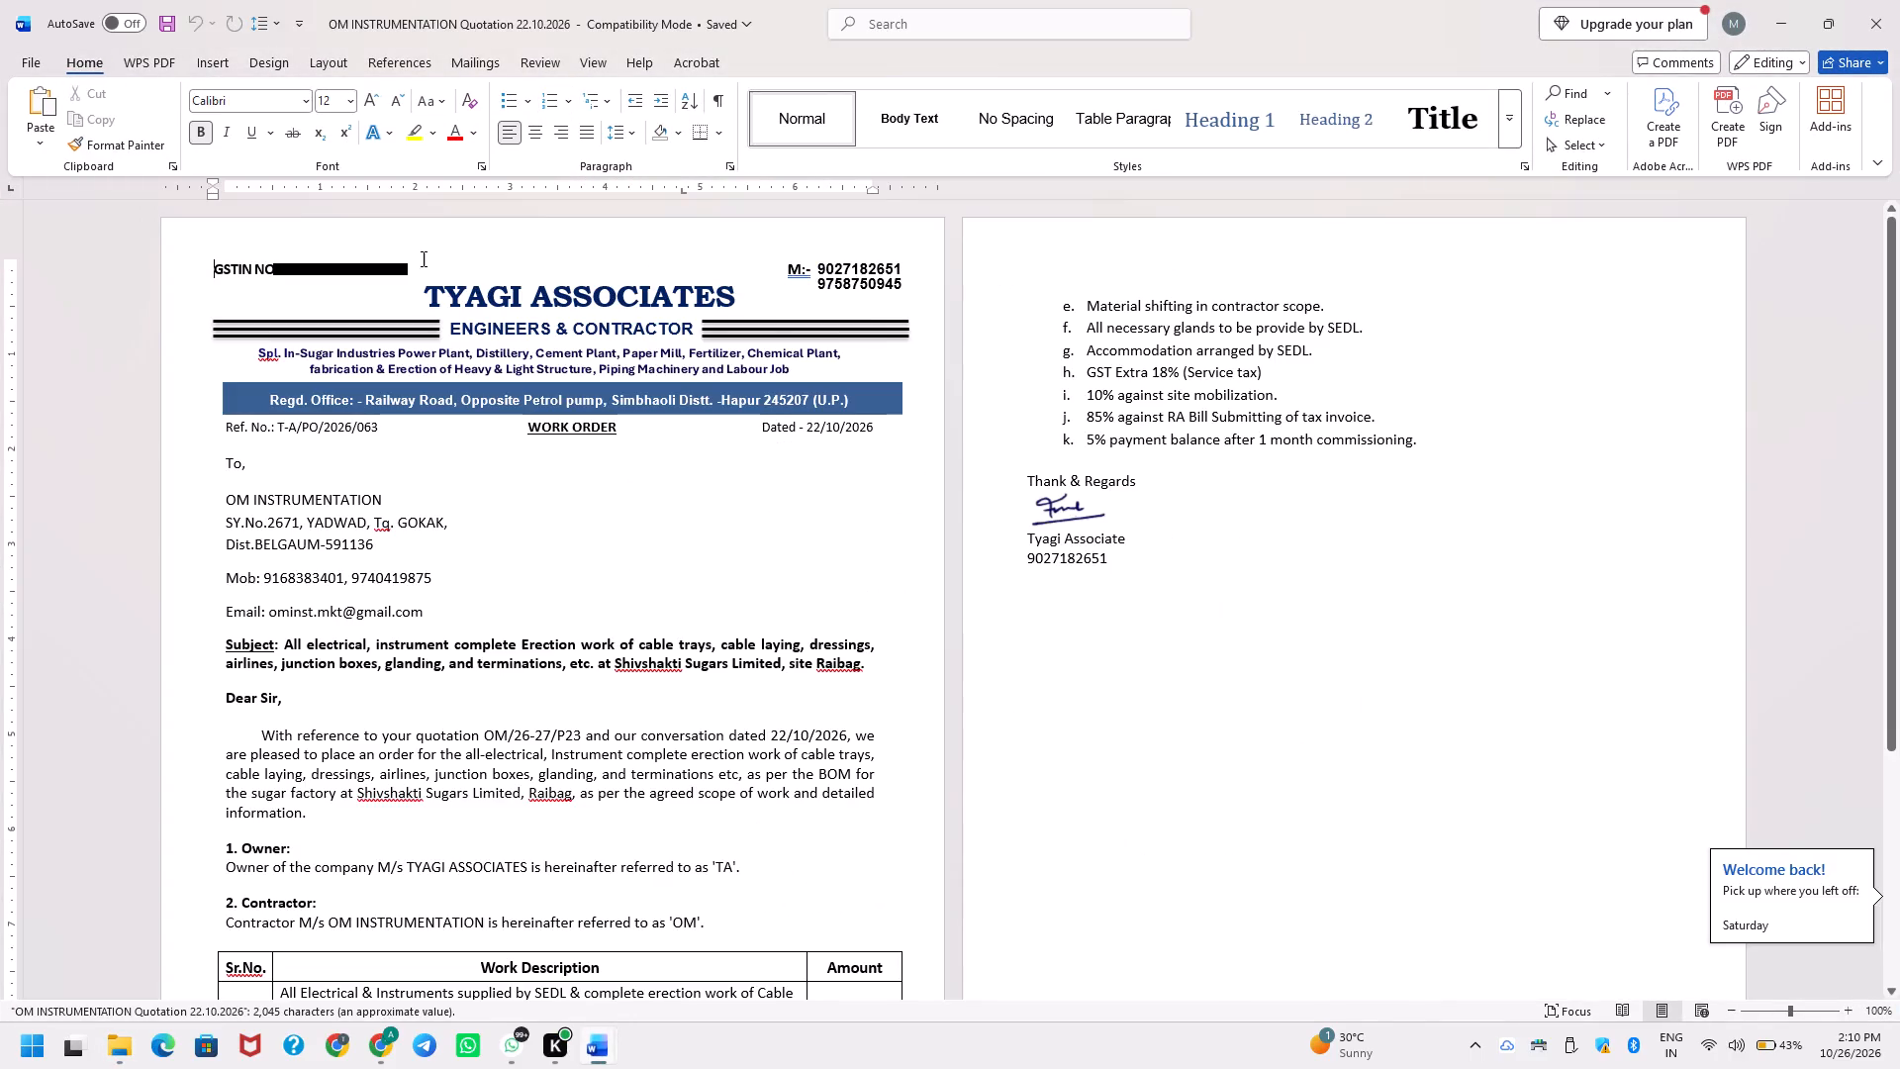
{"action": "left_click", "coordinate": [337, 272]}
{"action": "key", "text": "BackSpace"}
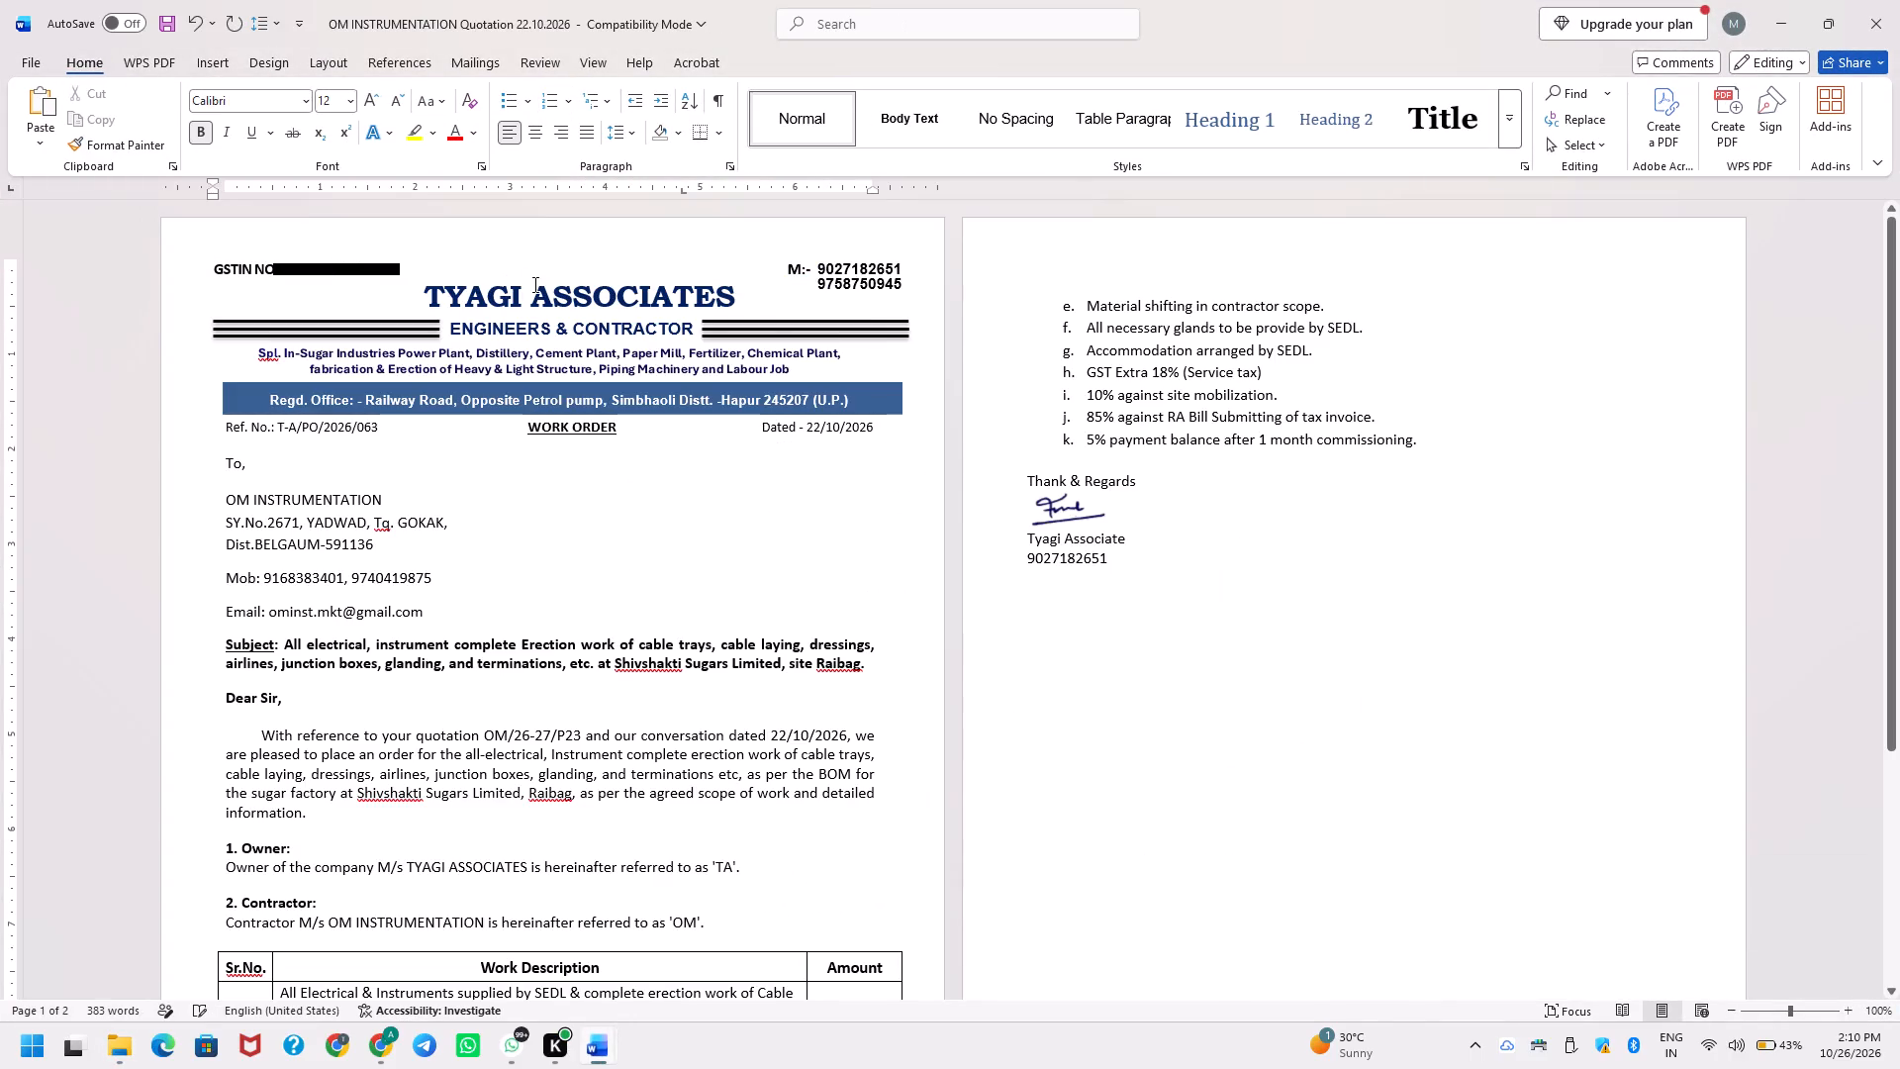
{"action": "key", "text": "ctrl+s"}
{"action": "key", "text": "ctrl+s"}
{"action": "key", "text": "ctrl+s"}
{"action": "key", "text": "ctrl+s"}
{"action": "key", "text": "ctrl+s"}
{"action": "key", "text": "ctrl+s"}
{"action": "key", "text": "ctrl+s"}
{"action": "key", "text": "ctrl+s"}
{"action": "key", "text": "alt+F4"}
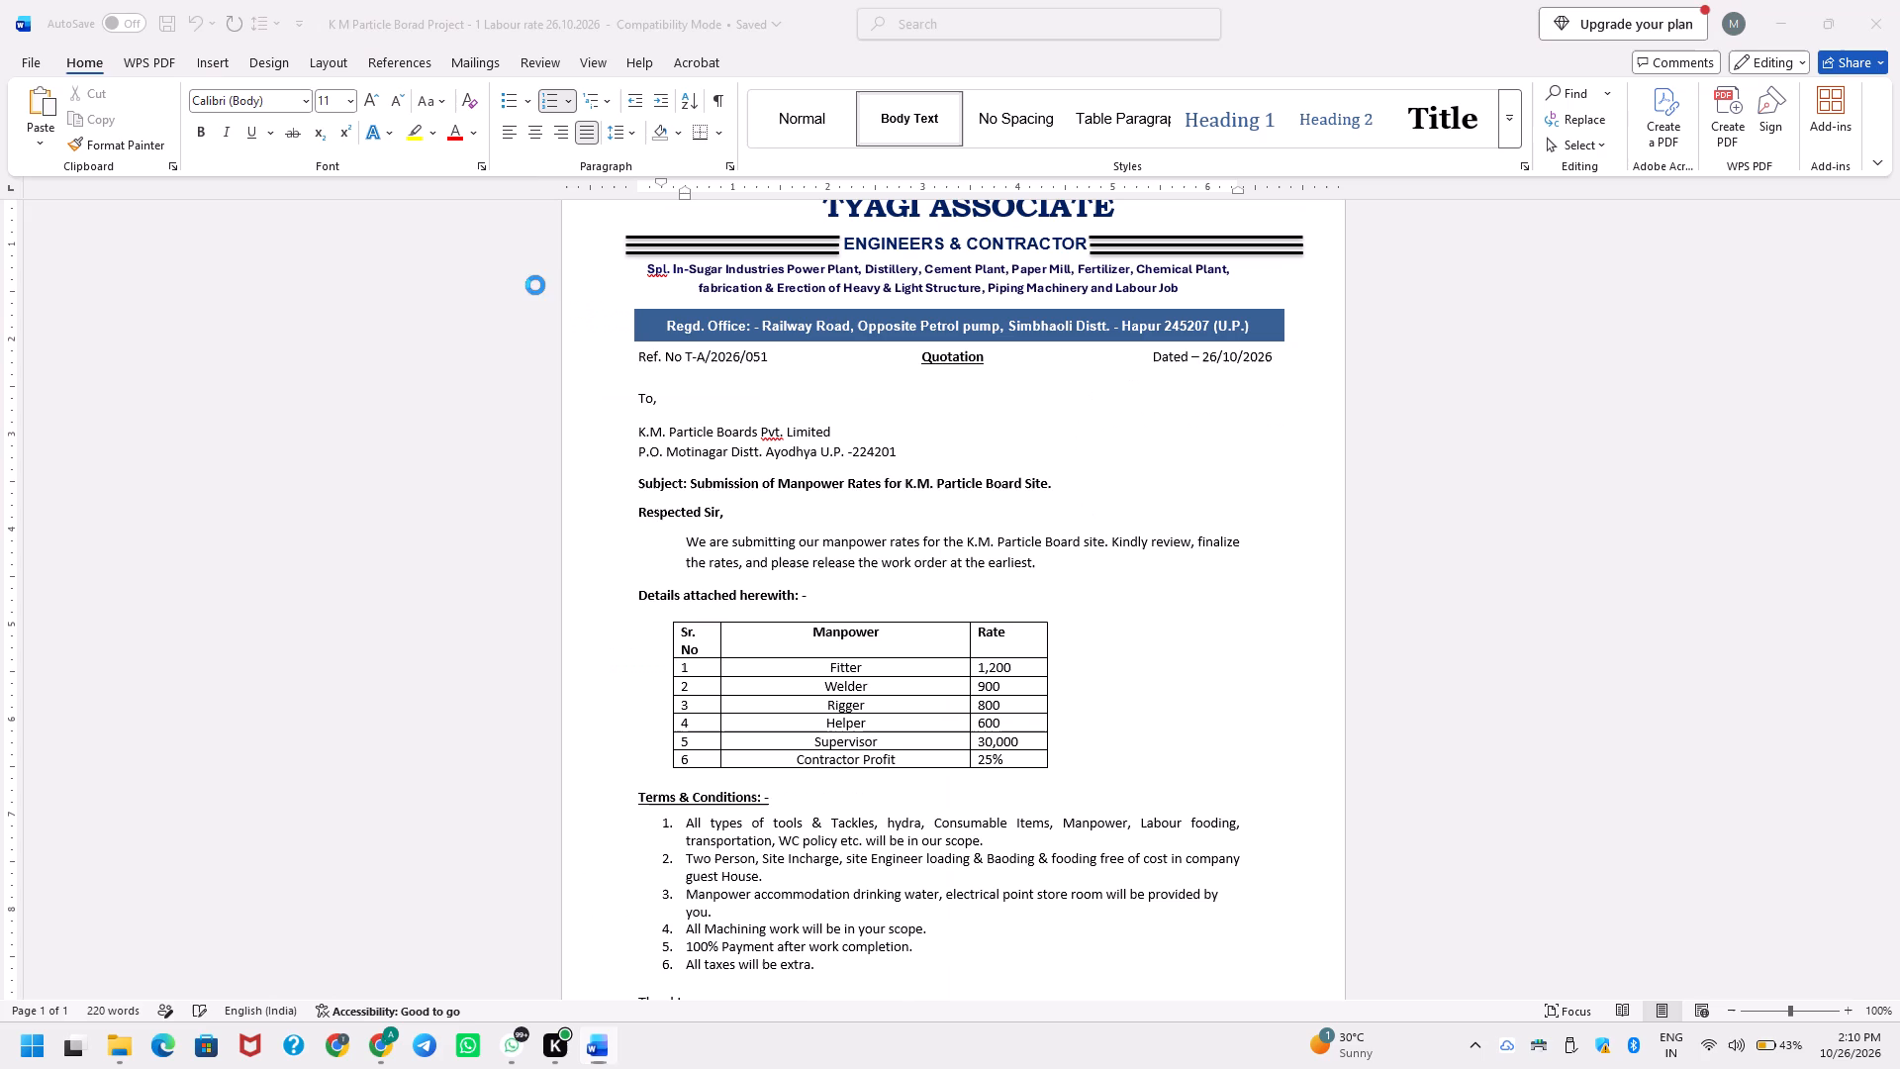
In Aniruddhasai Lifters 18.09.2026, delete one character from the letterhead's GSTIN, then save and close the document.
{"action": "key", "text": "alt+Tab"}
{"action": "key", "text": "Down"}
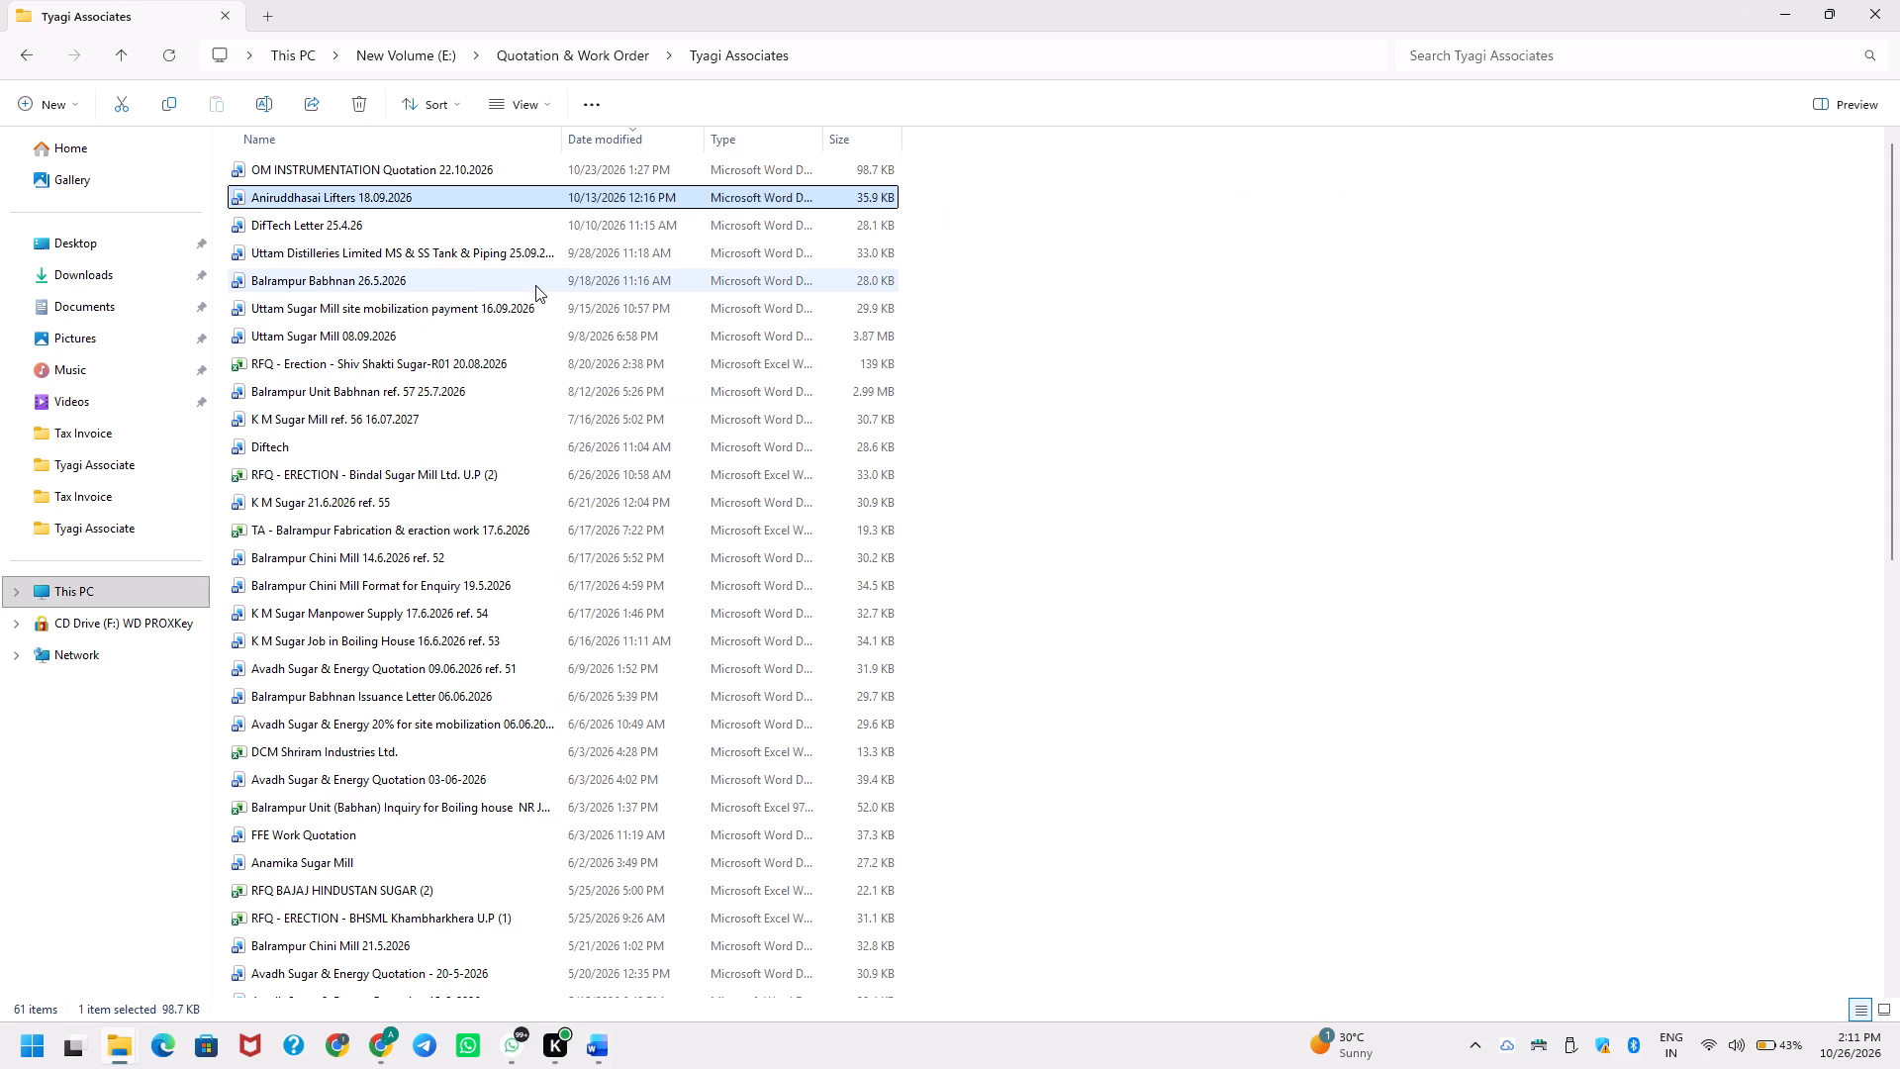
{"action": "key", "text": "Return"}
{"action": "scroll", "coordinate": [790, 270], "scroll_direction": "up", "scroll_amount": 8}
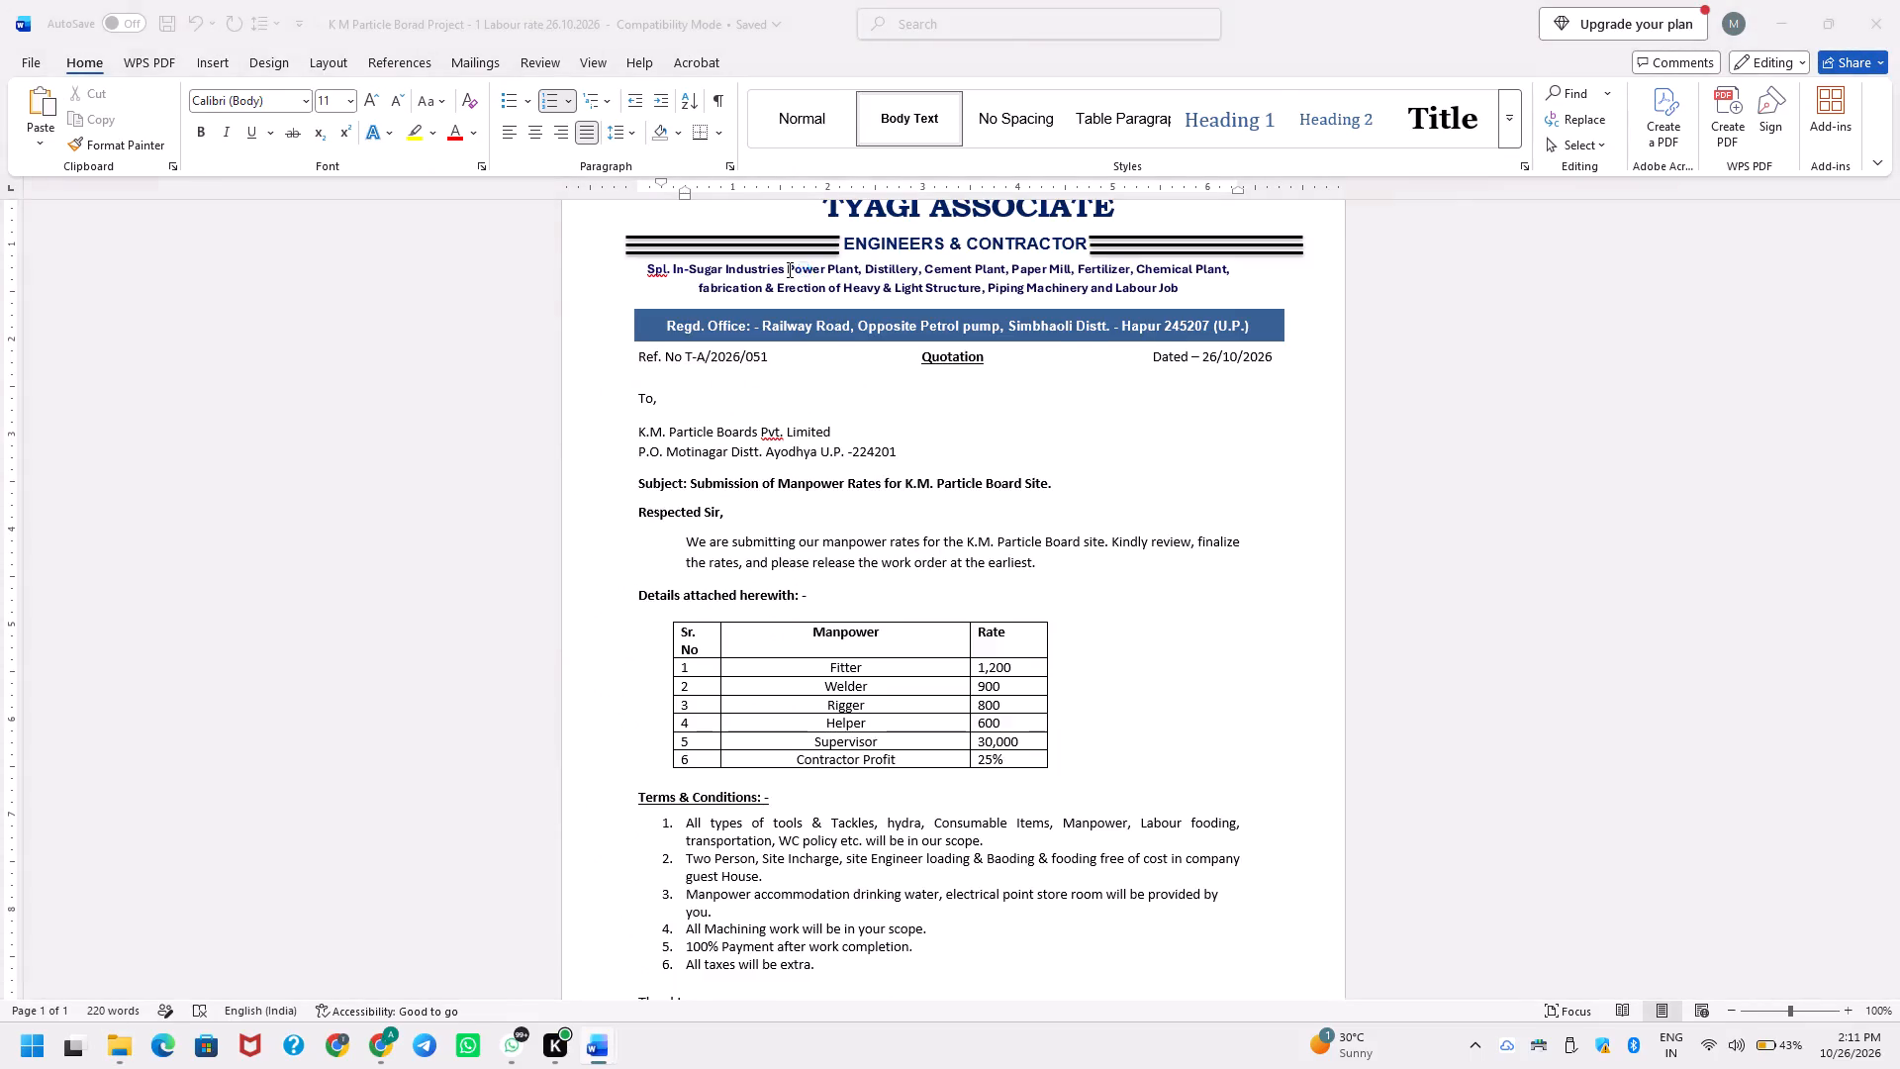
{"action": "scroll", "coordinate": [790, 270], "scroll_direction": "up", "scroll_amount": 8}
{"action": "left_click", "coordinate": [332, 274]}
{"action": "key", "text": "BackSpace"}
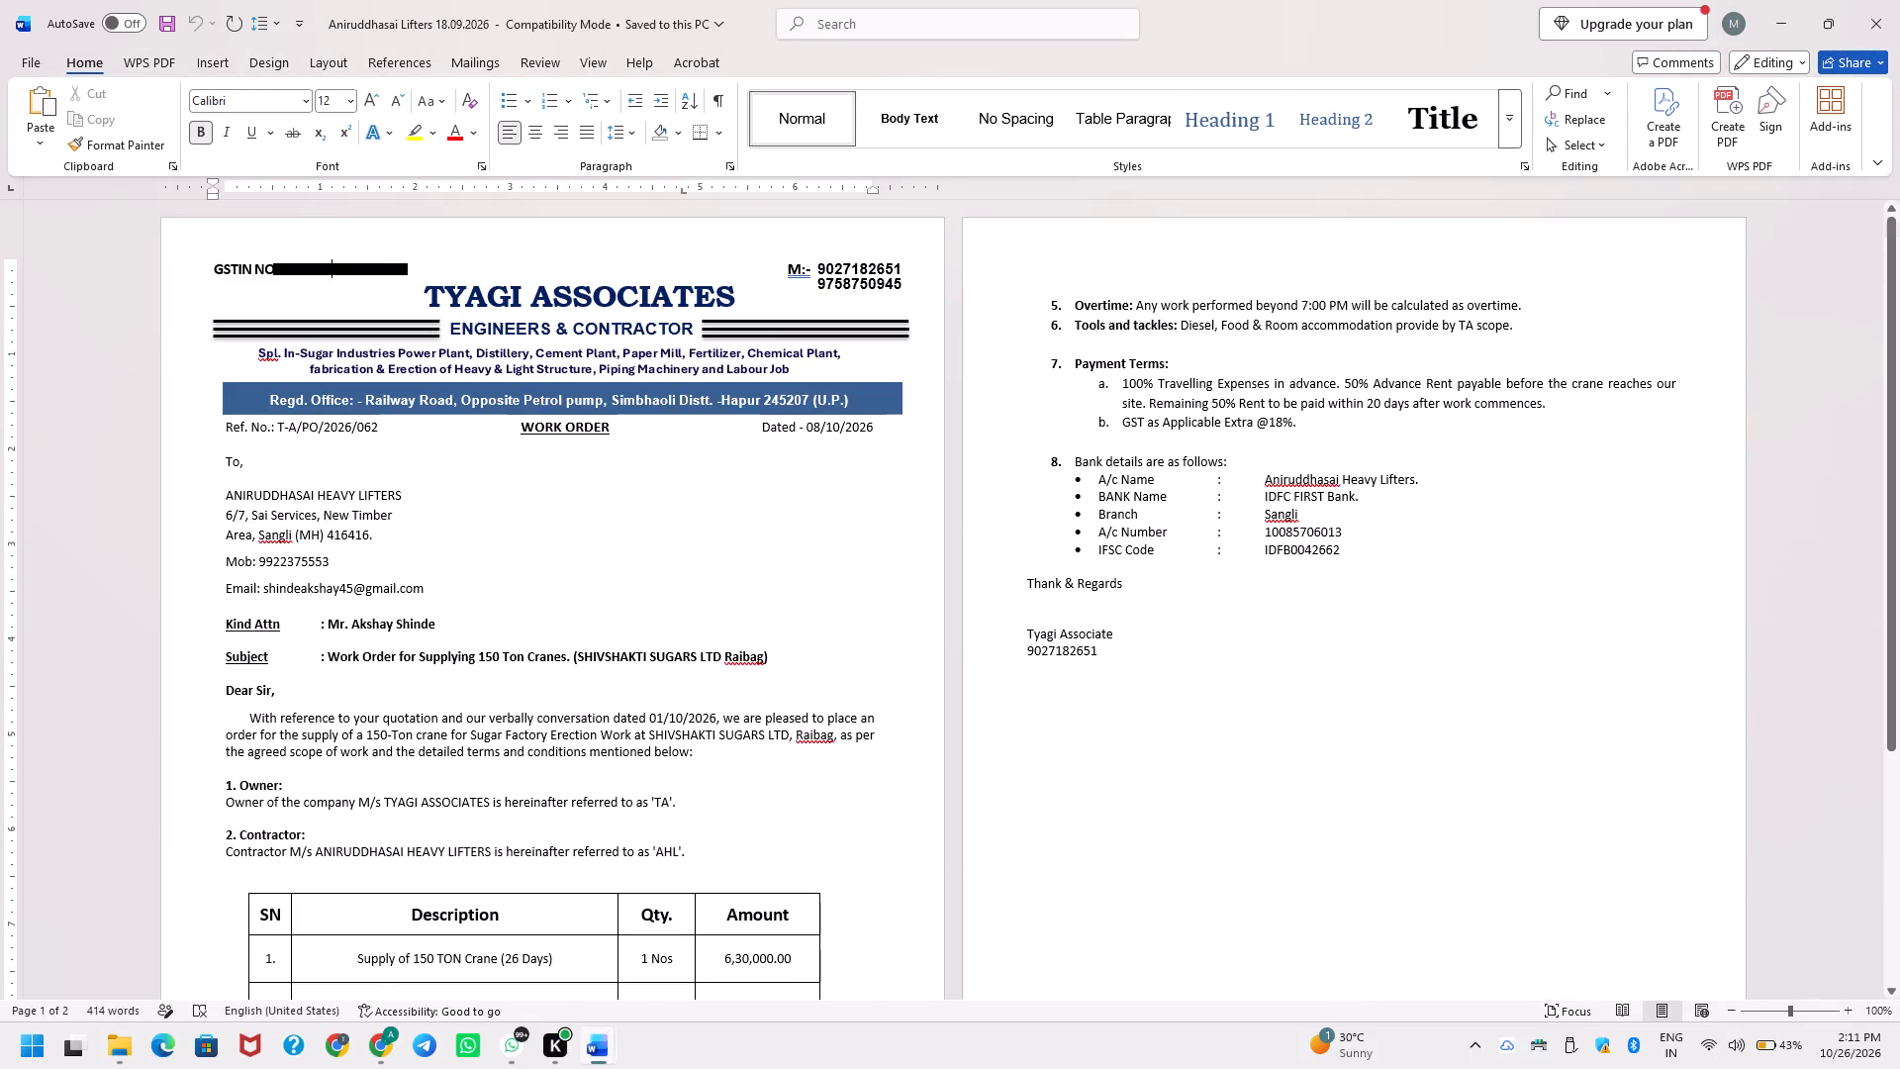
{"action": "key", "text": "ctrl+s"}
{"action": "key", "text": "ctrl+s"}
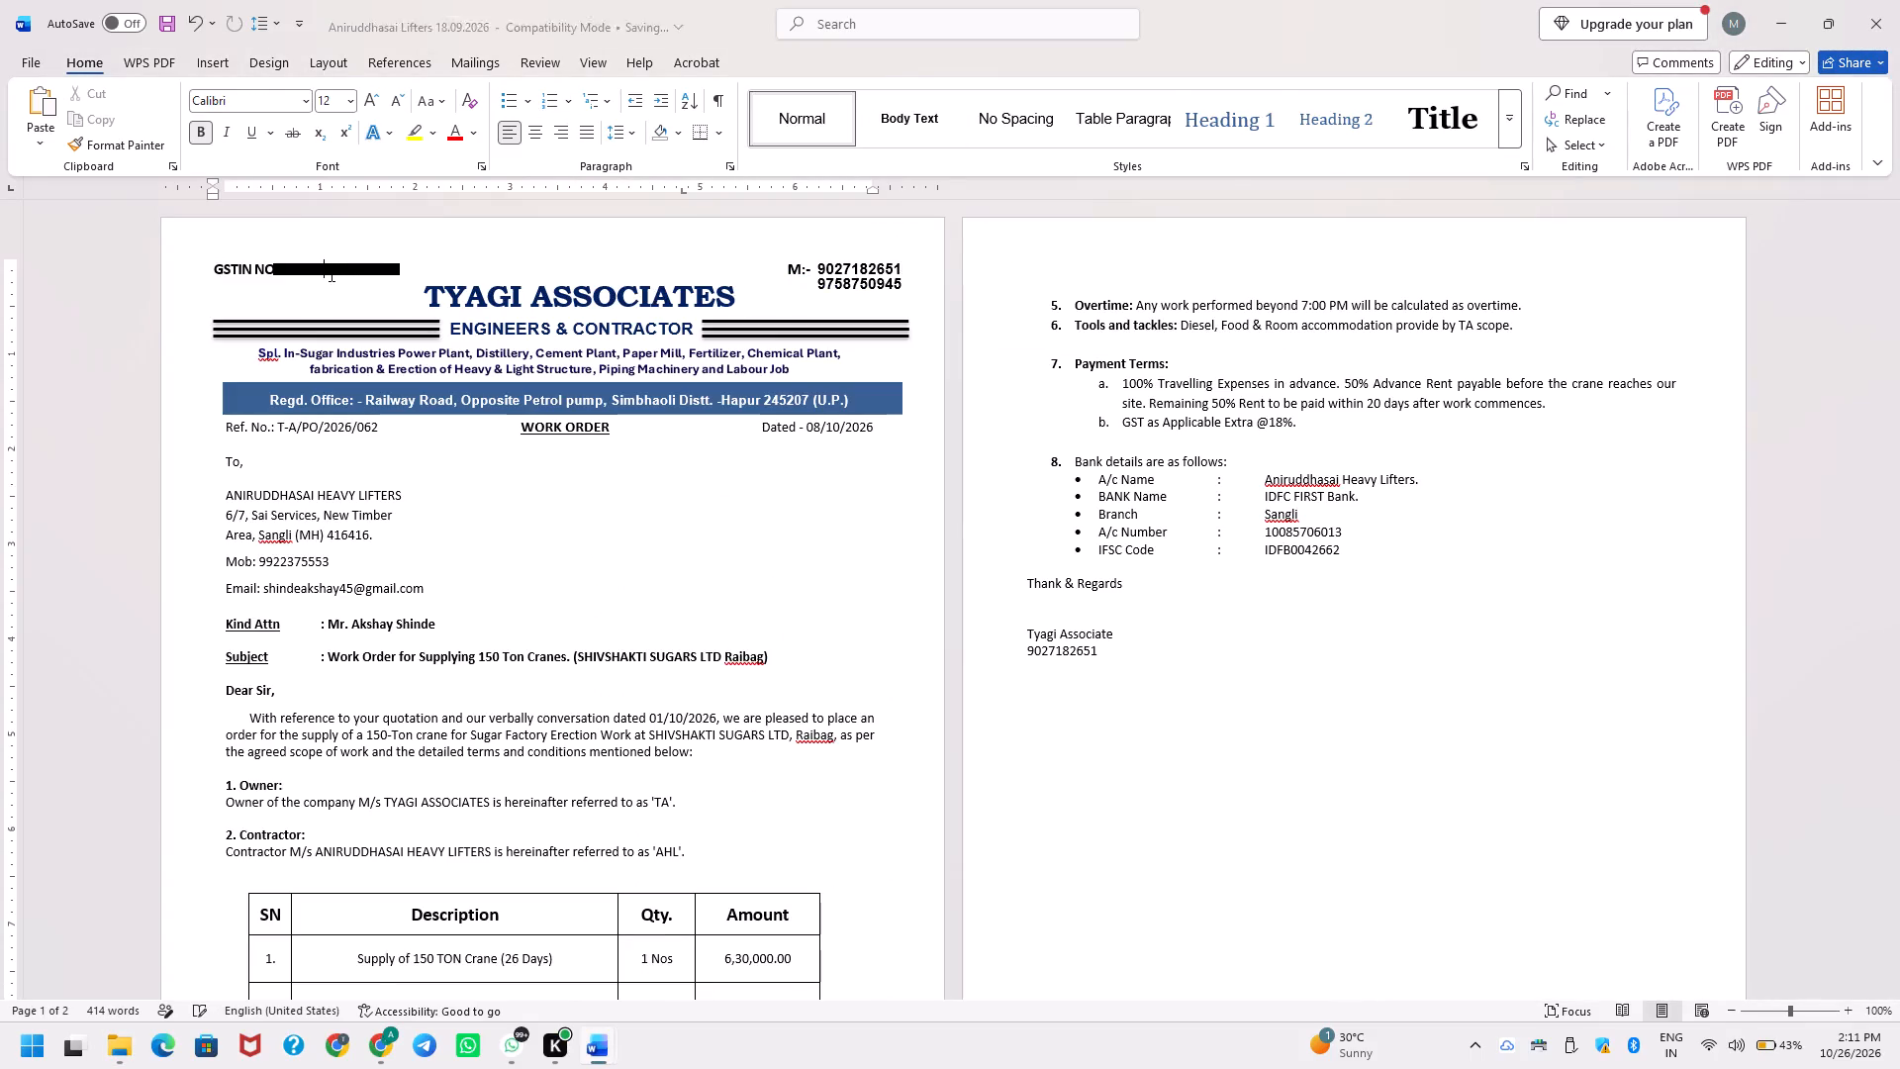
{"action": "key", "text": "alt+F4"}
Open DifTech Letter 25.4.26, check the GSTIN in its letterhead, then save and close the letter.
{"action": "key", "text": "alt+Tab"}
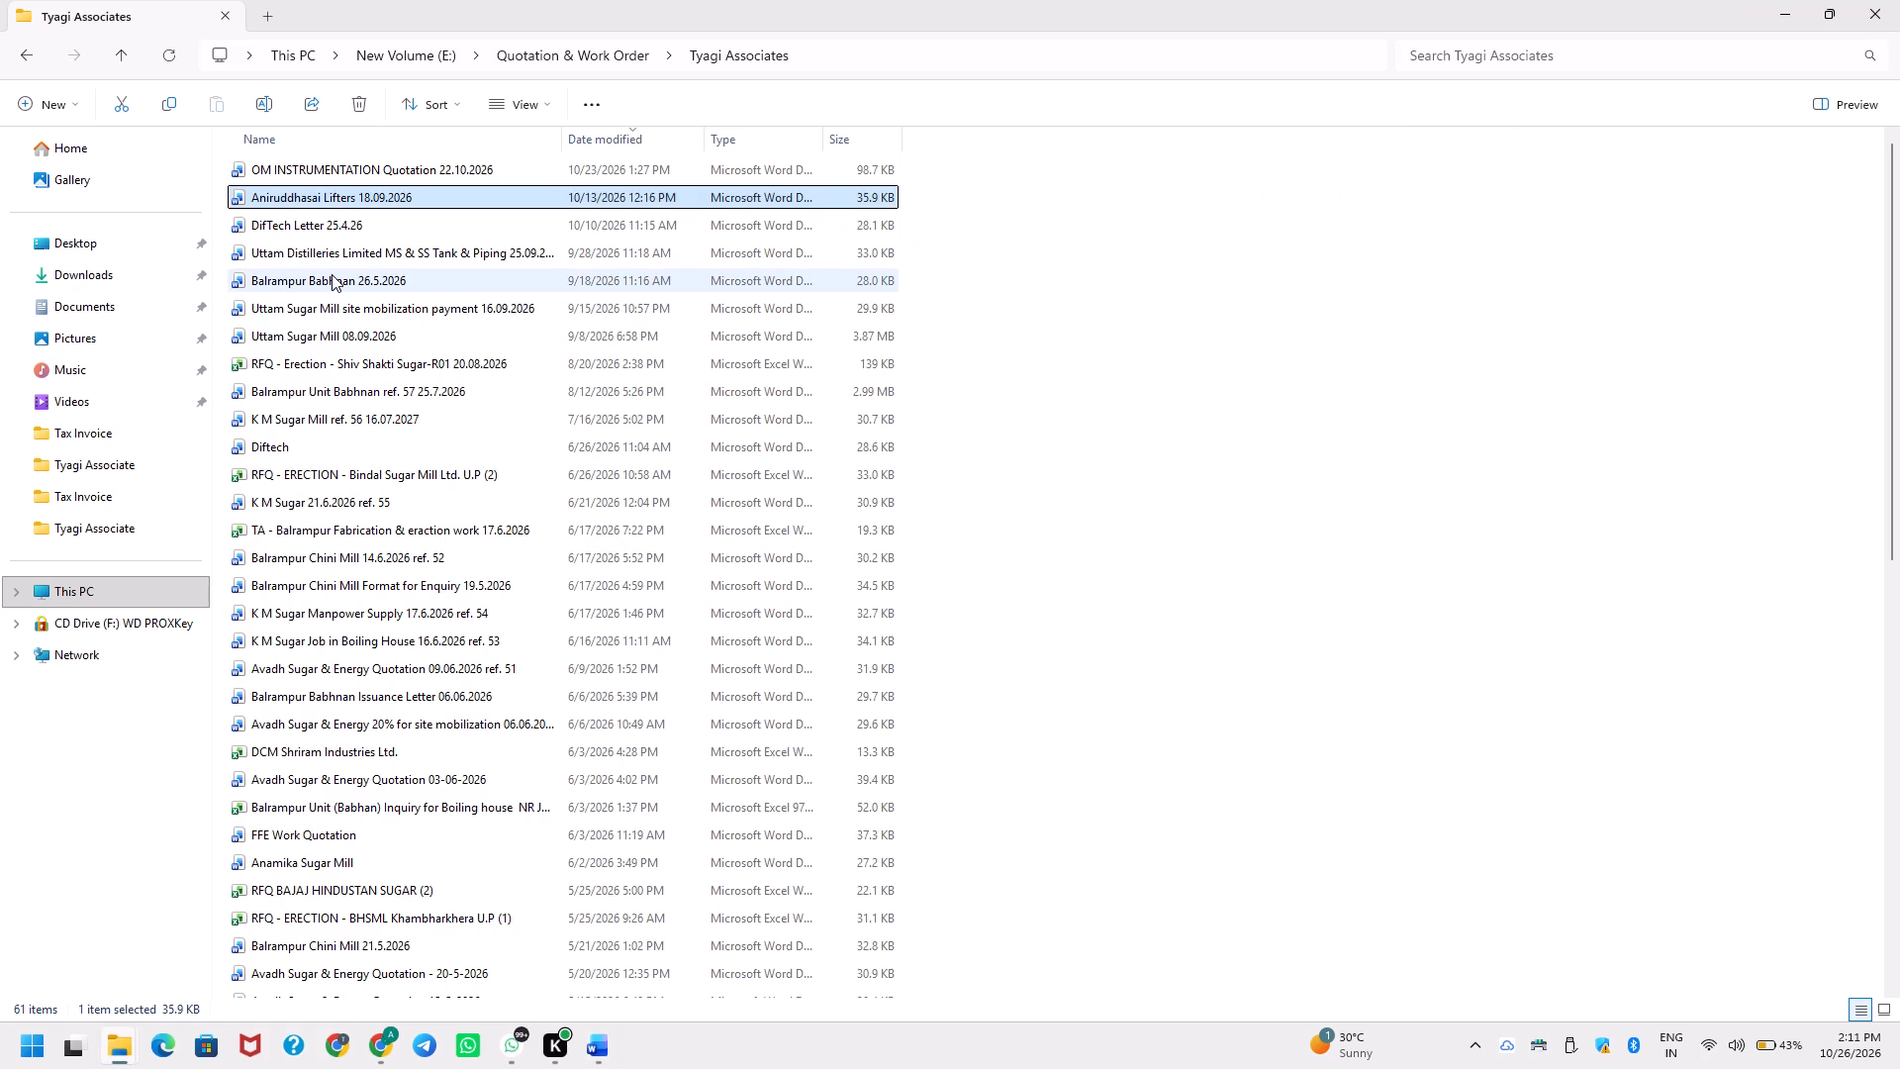
{"action": "key", "text": "Down"}
{"action": "key", "text": "Return"}
{"action": "scroll", "coordinate": [648, 340], "scroll_direction": "up", "scroll_amount": 4}
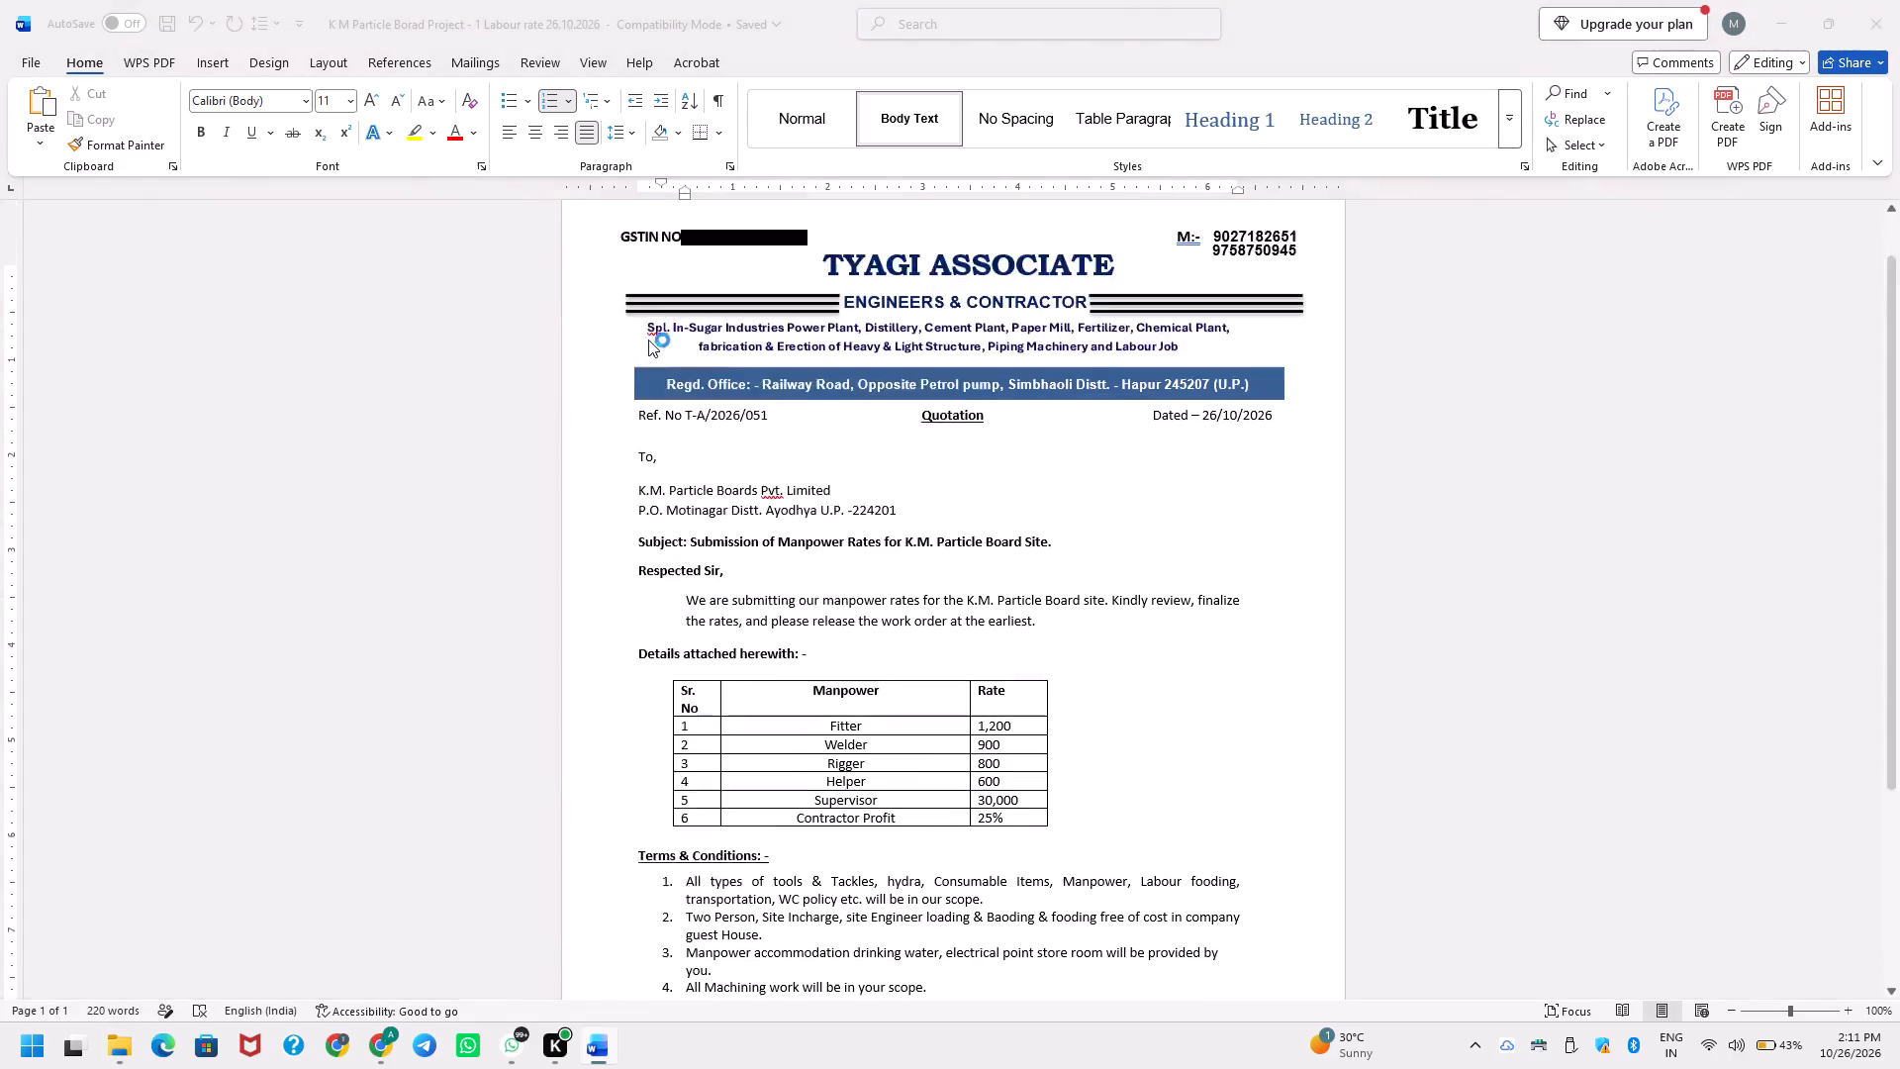
{"action": "scroll", "coordinate": [648, 340], "scroll_direction": "up", "scroll_amount": 10}
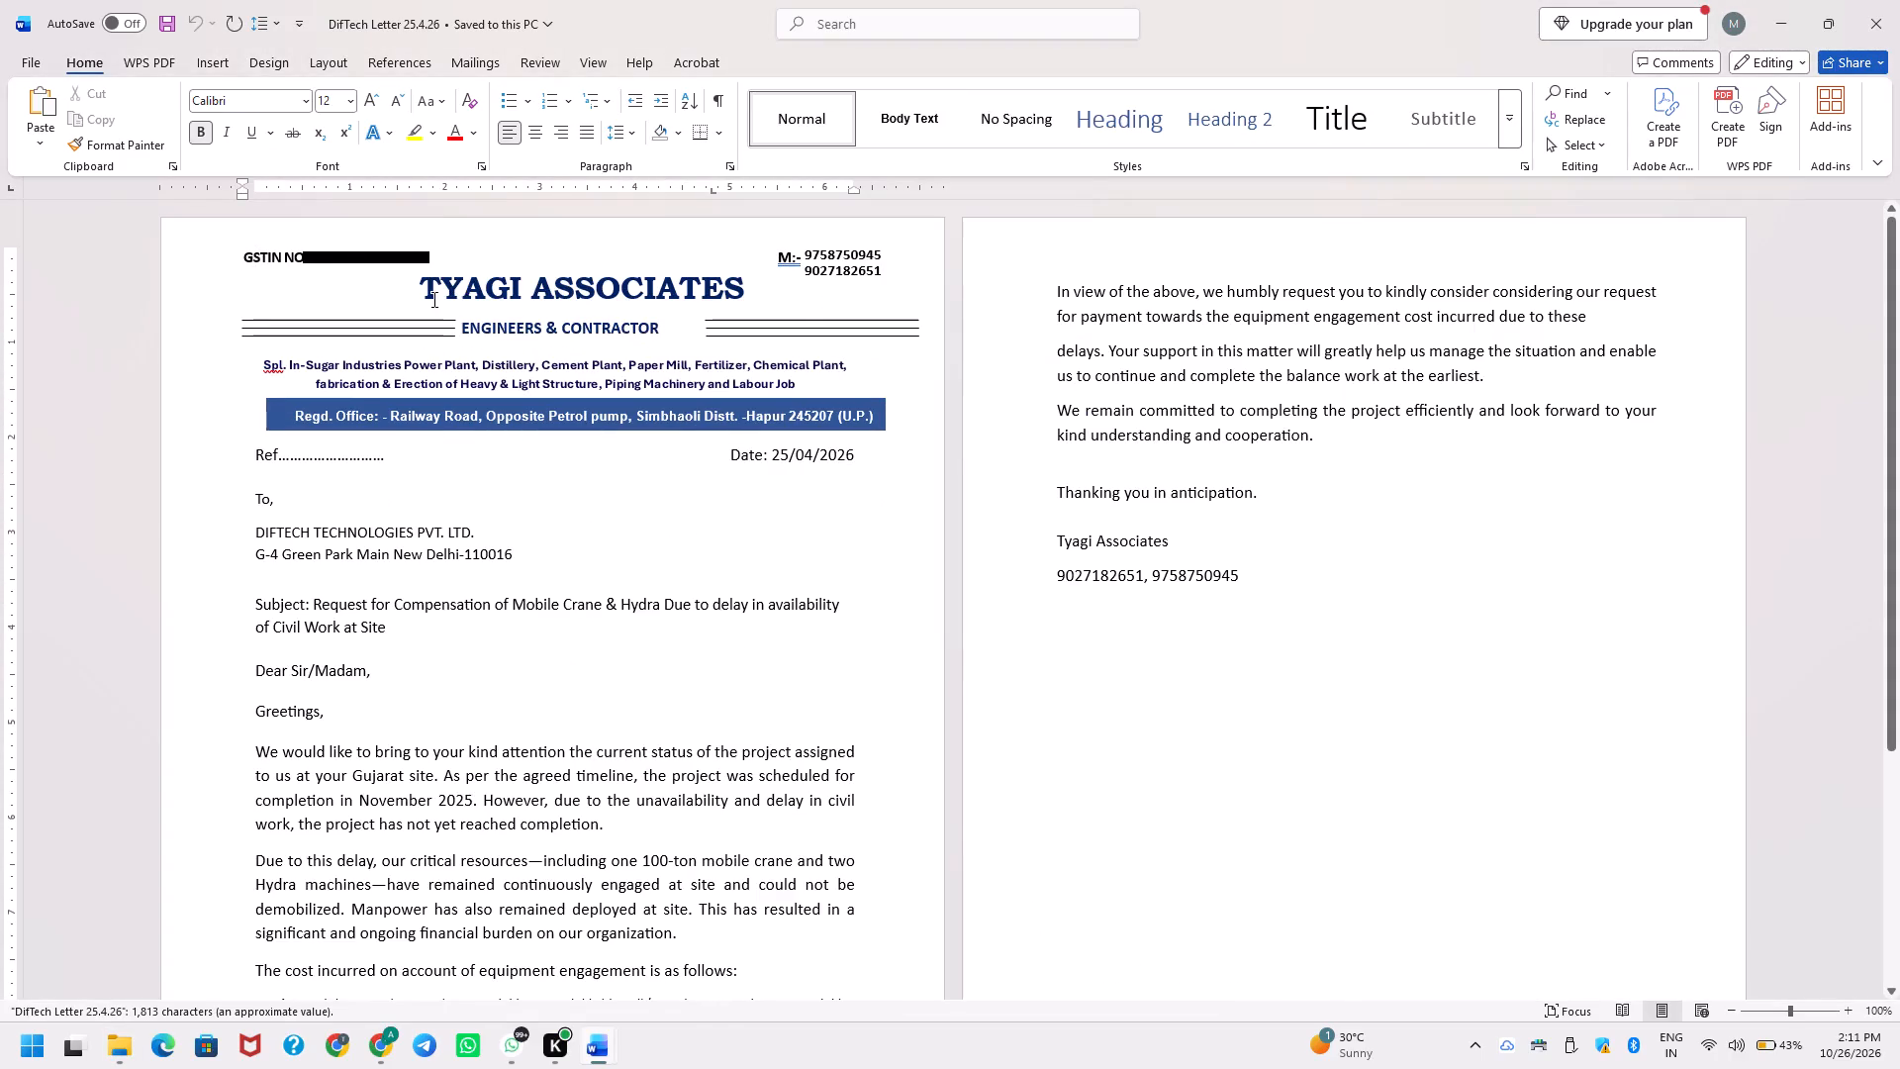
{"action": "key", "text": "ctrl+s"}
{"action": "key", "text": "ctrl+s"}
{"action": "key", "text": "ctrl+s"}
{"action": "key", "text": "ctrl+s"}
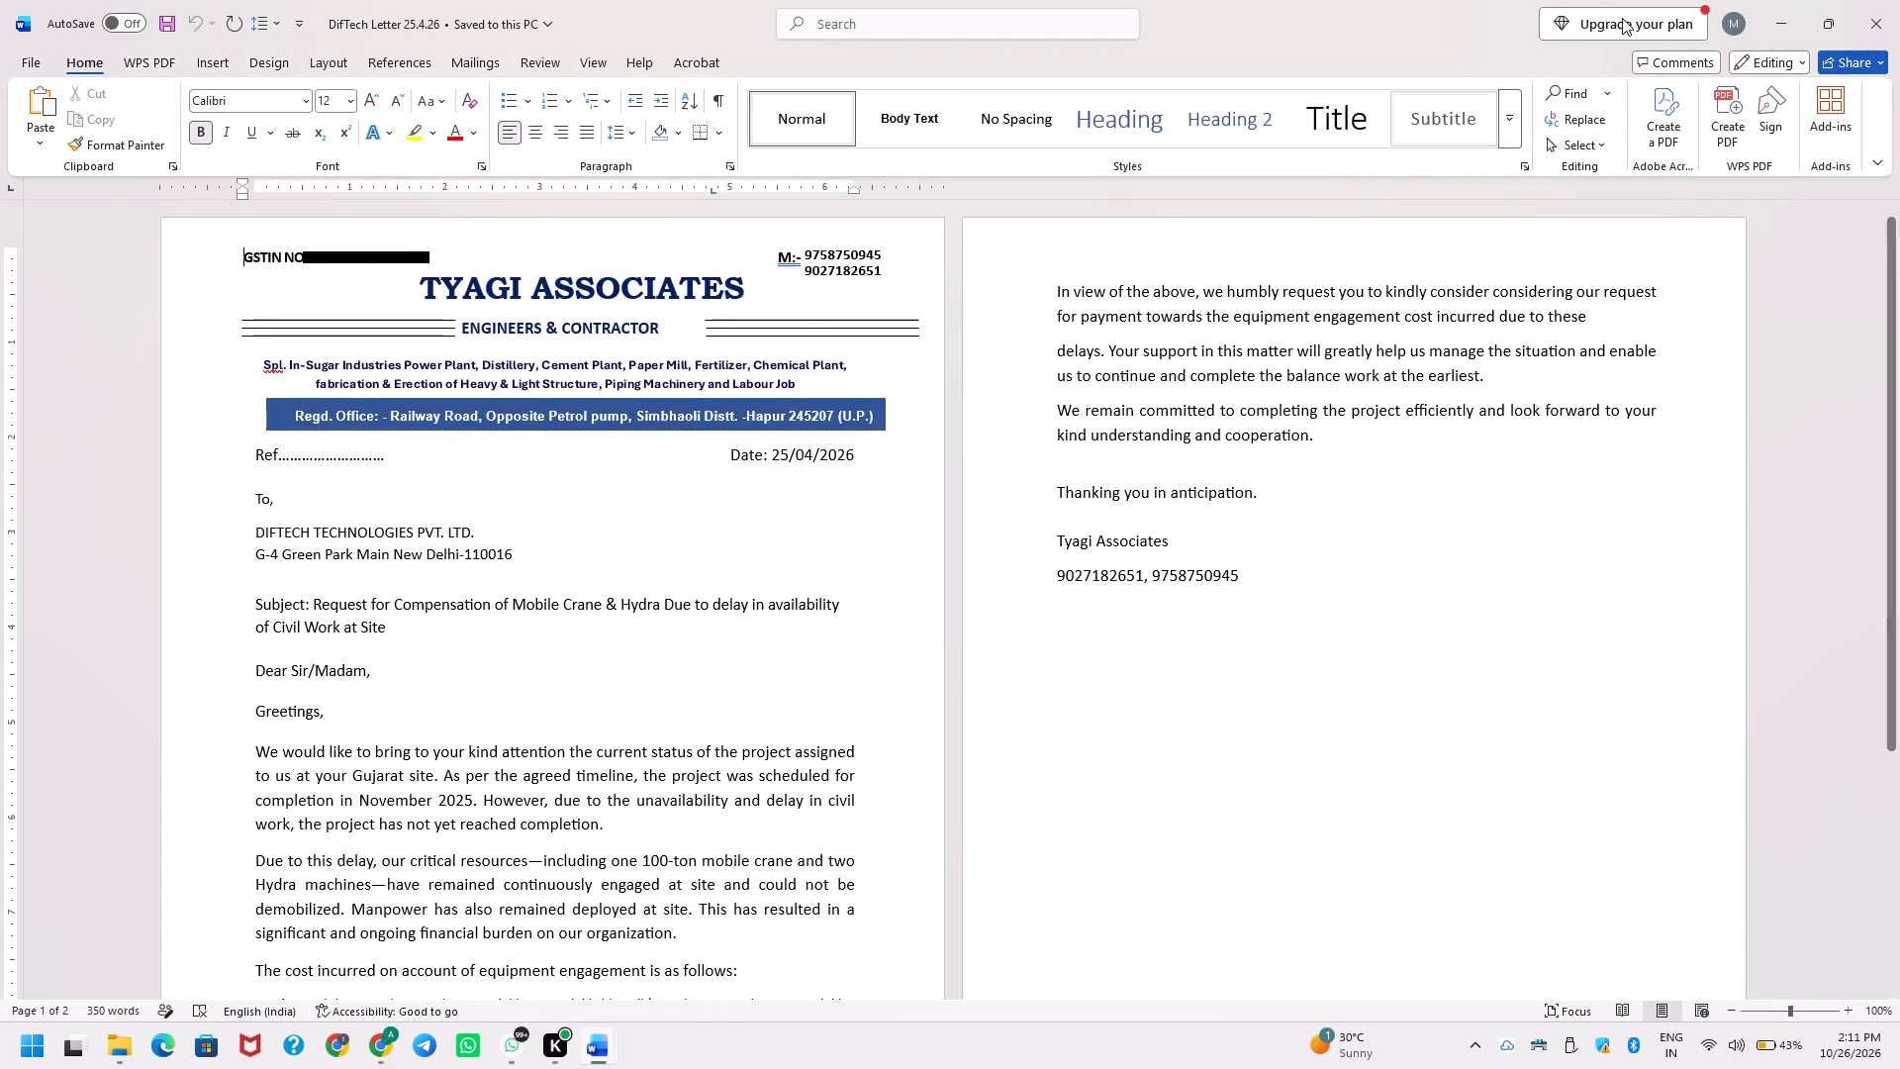
{"action": "left_click", "coordinate": [1899, 0]}
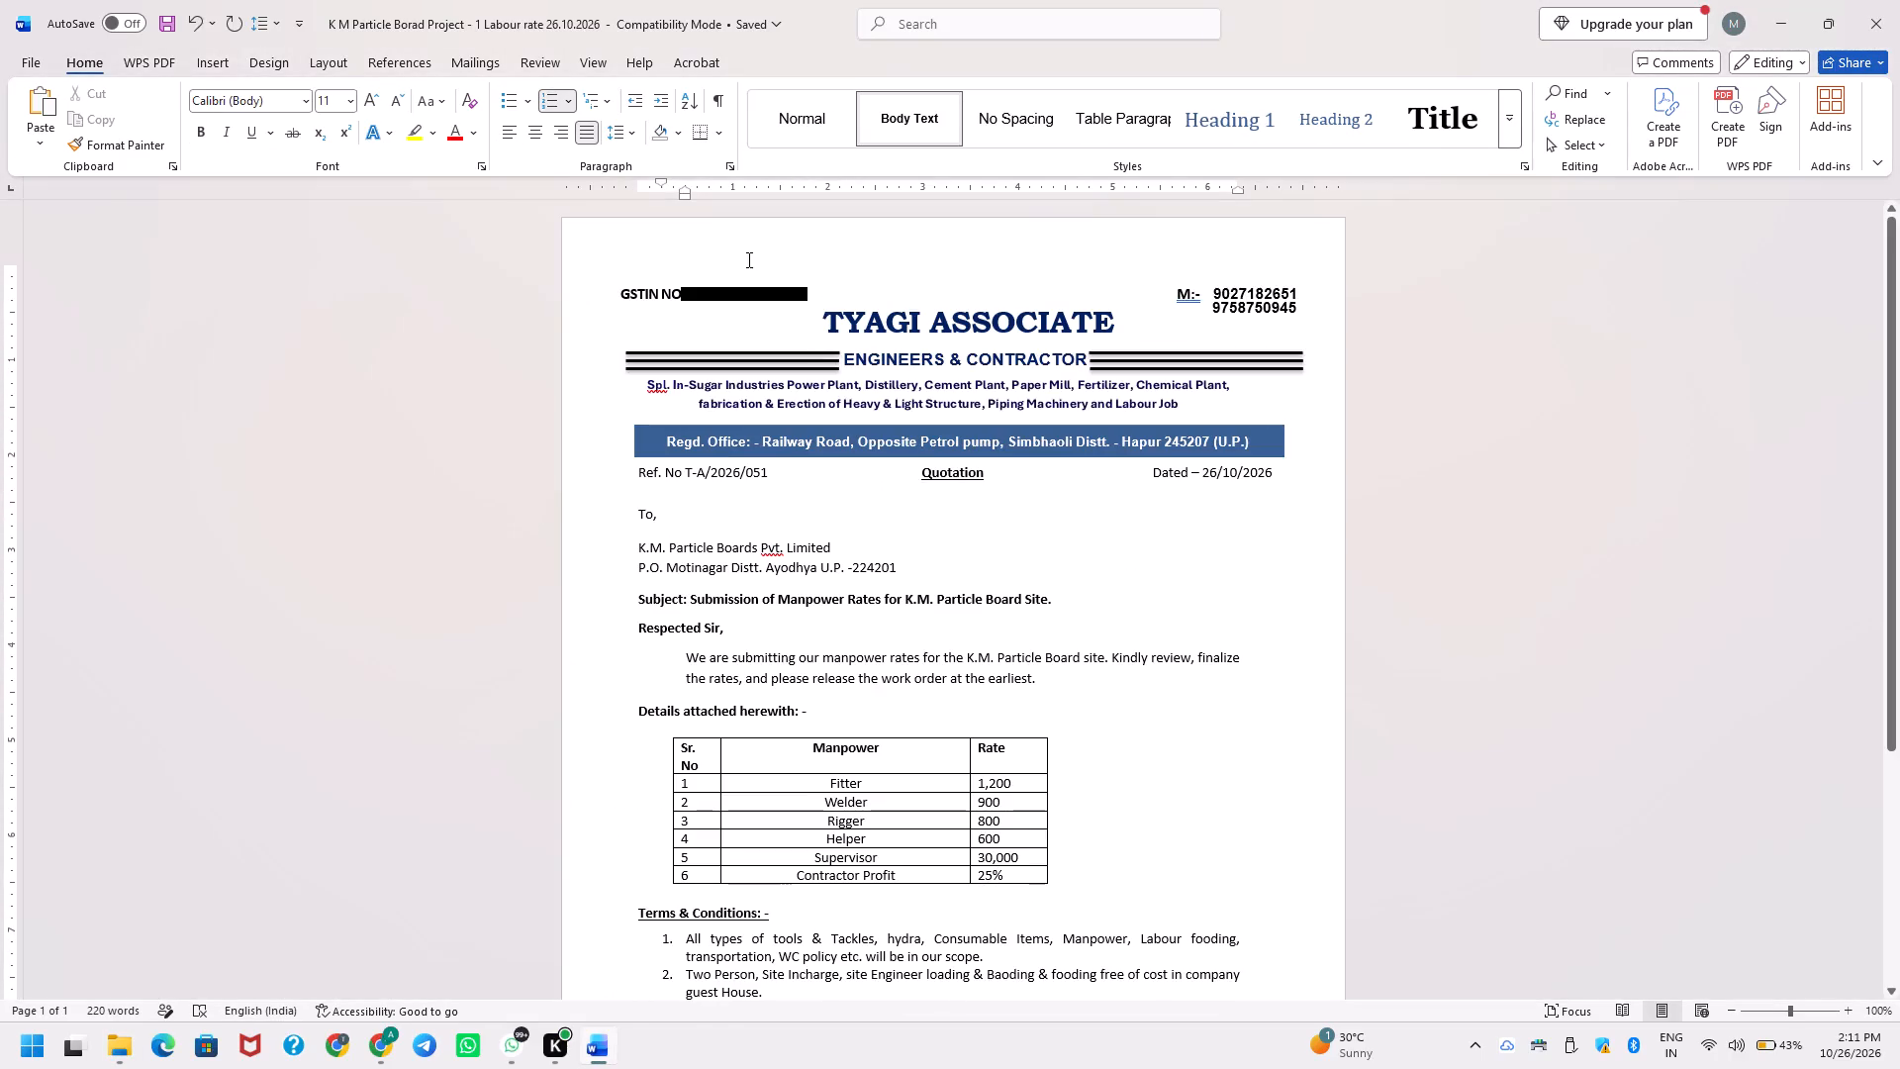
Remove the blank line above the GSTIN in the K M Particle Borad quotation's letterhead and save the document.
{"action": "left_click", "coordinate": [742, 257]}
{"action": "key", "text": "Delete"}
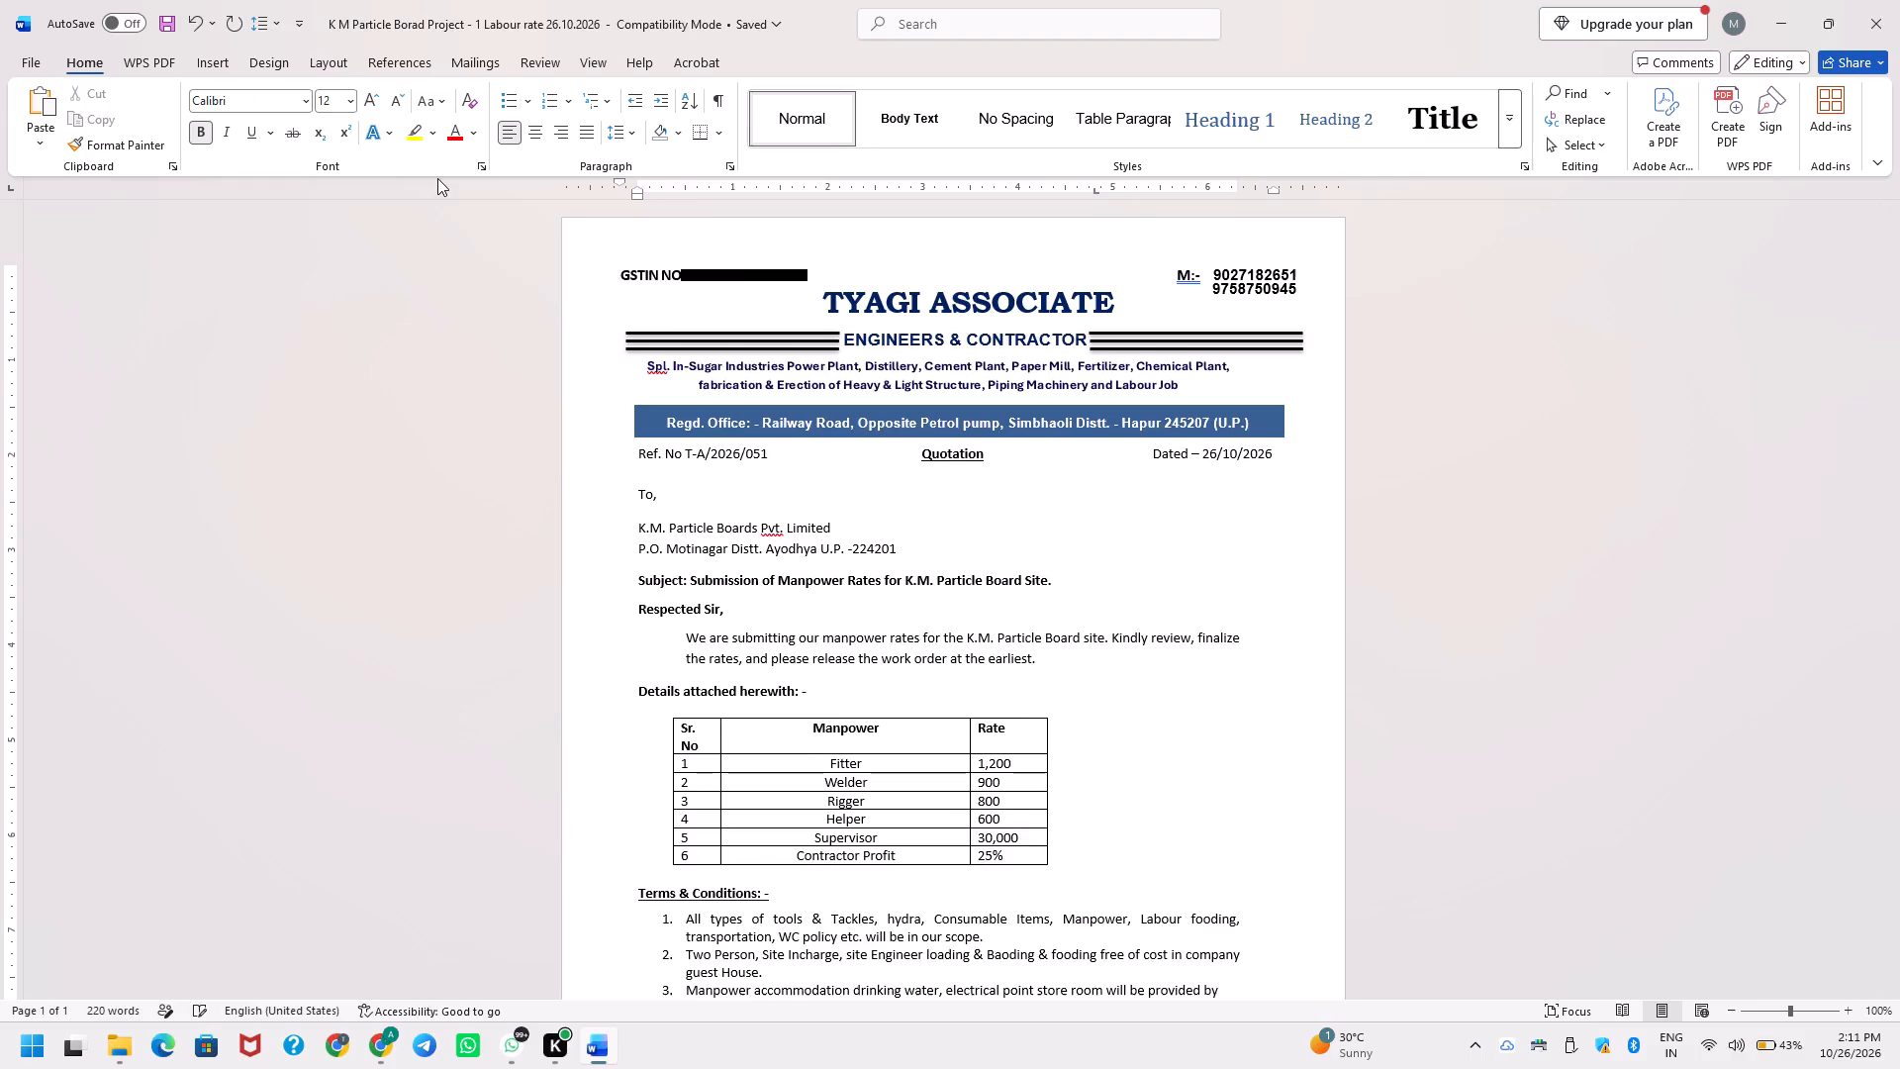
{"action": "key", "text": "BackSpace"}
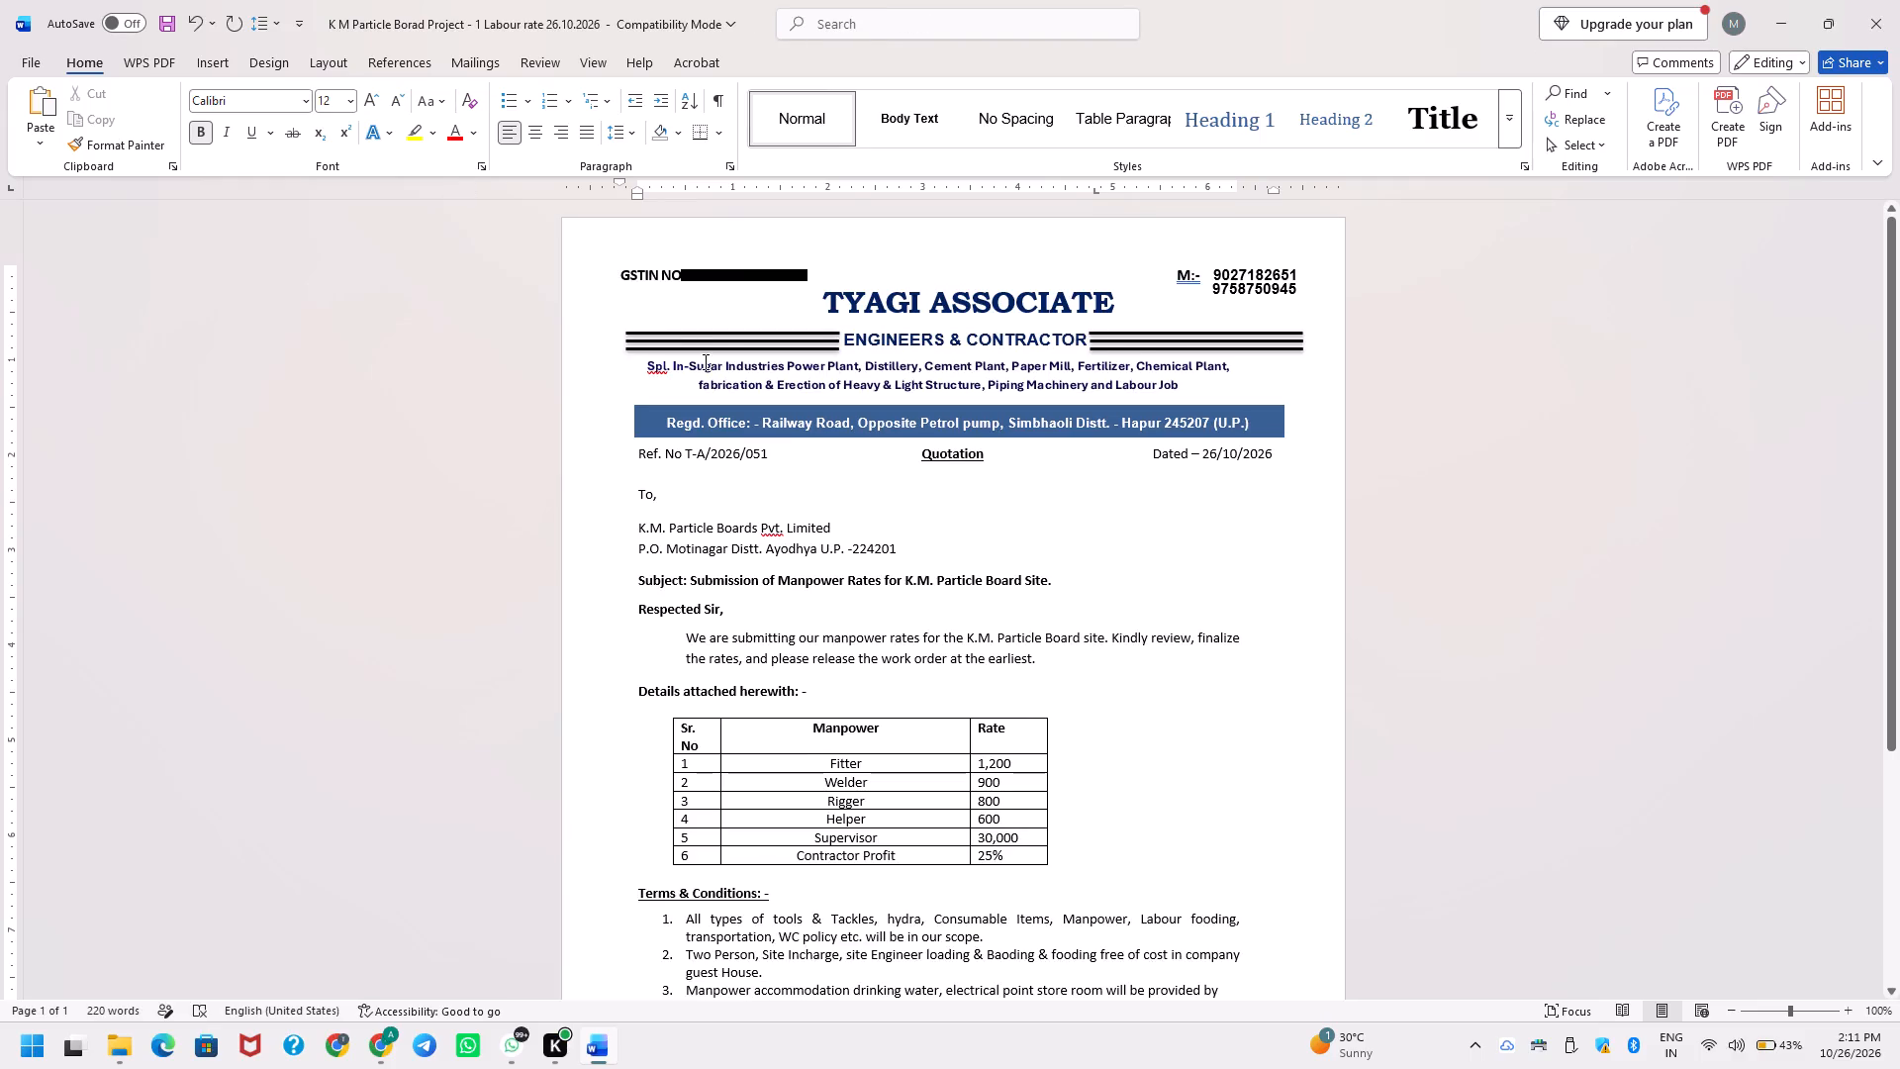
{"action": "key", "text": "ctrl+s"}
{"action": "key", "text": "ctrl+s"}
{"action": "key", "text": "ctrl+s"}
{"action": "key", "text": "ctrl+s"}
Print the quotation to PDF in the Quotation PDF folder, replacing K M Particle Boards Manpower Rates 26.10.2026.
{"action": "key", "text": "ctrl+p"}
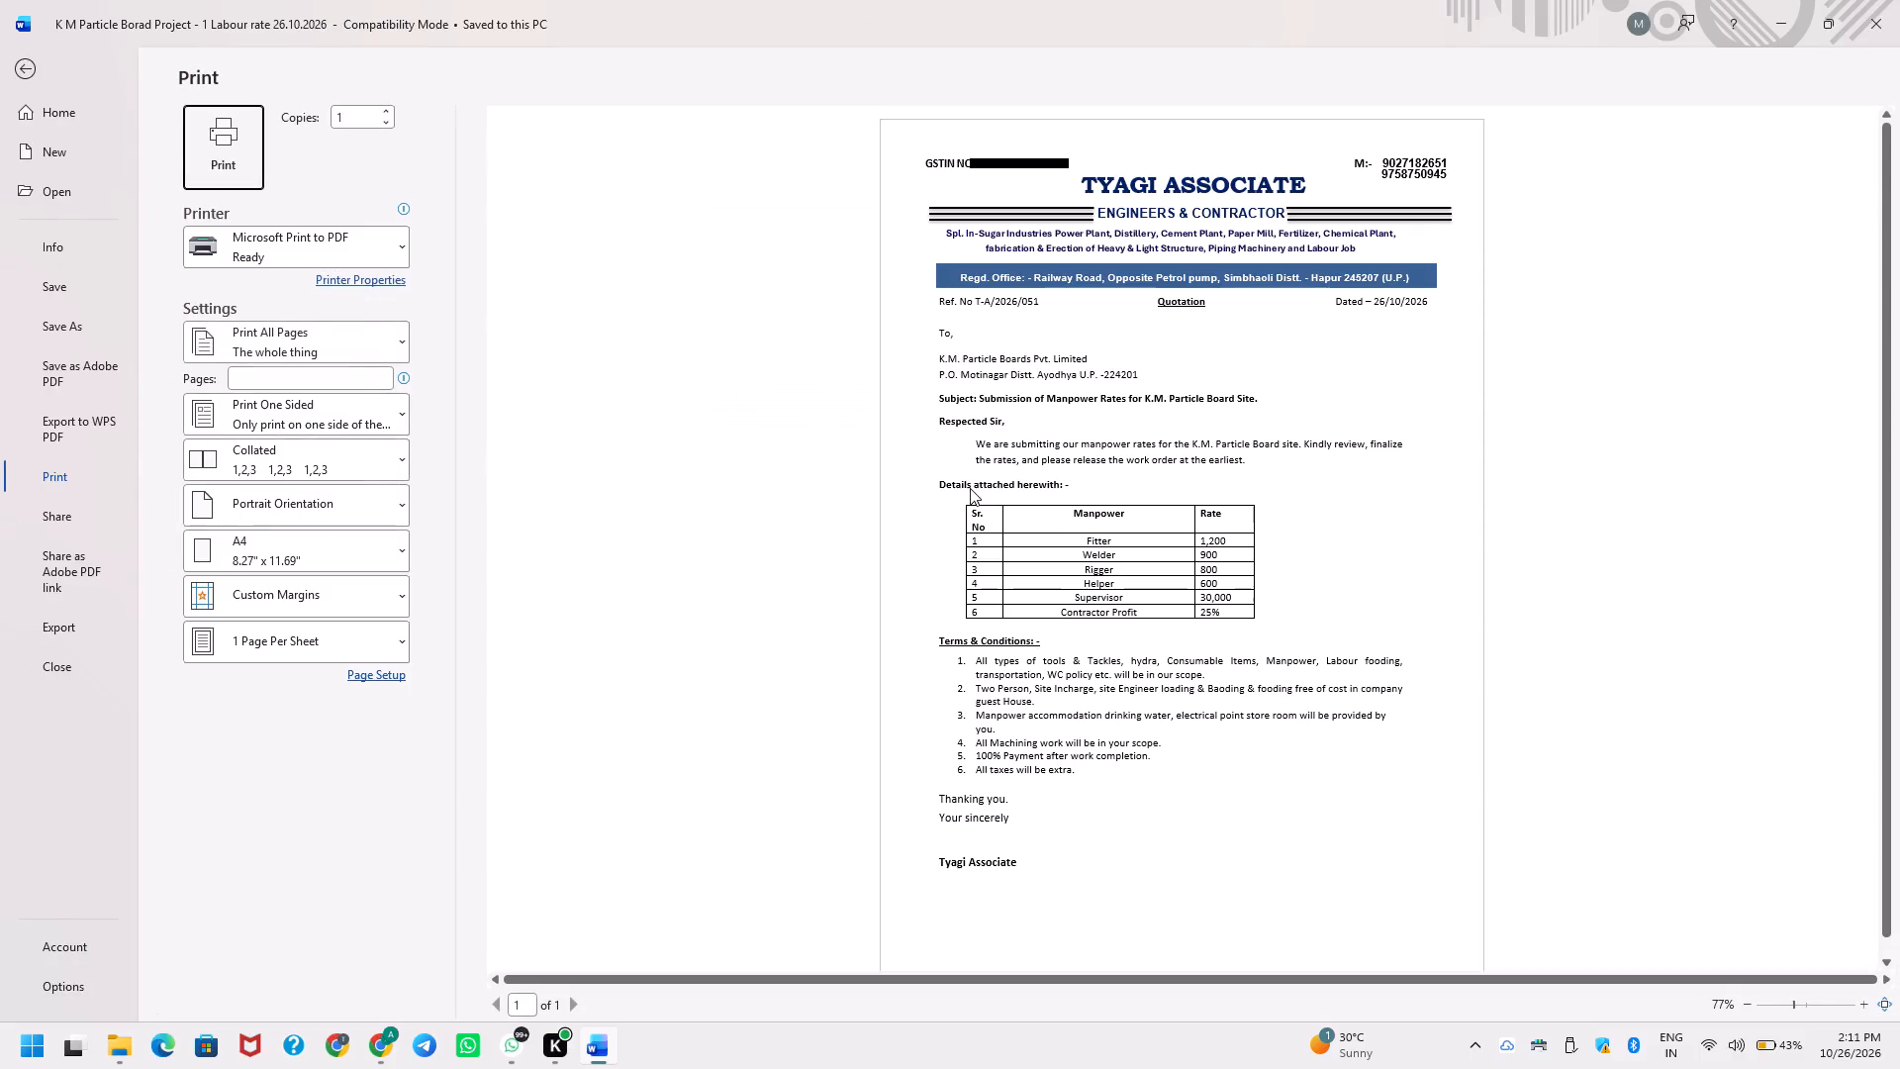
{"action": "left_click", "coordinate": [208, 166]}
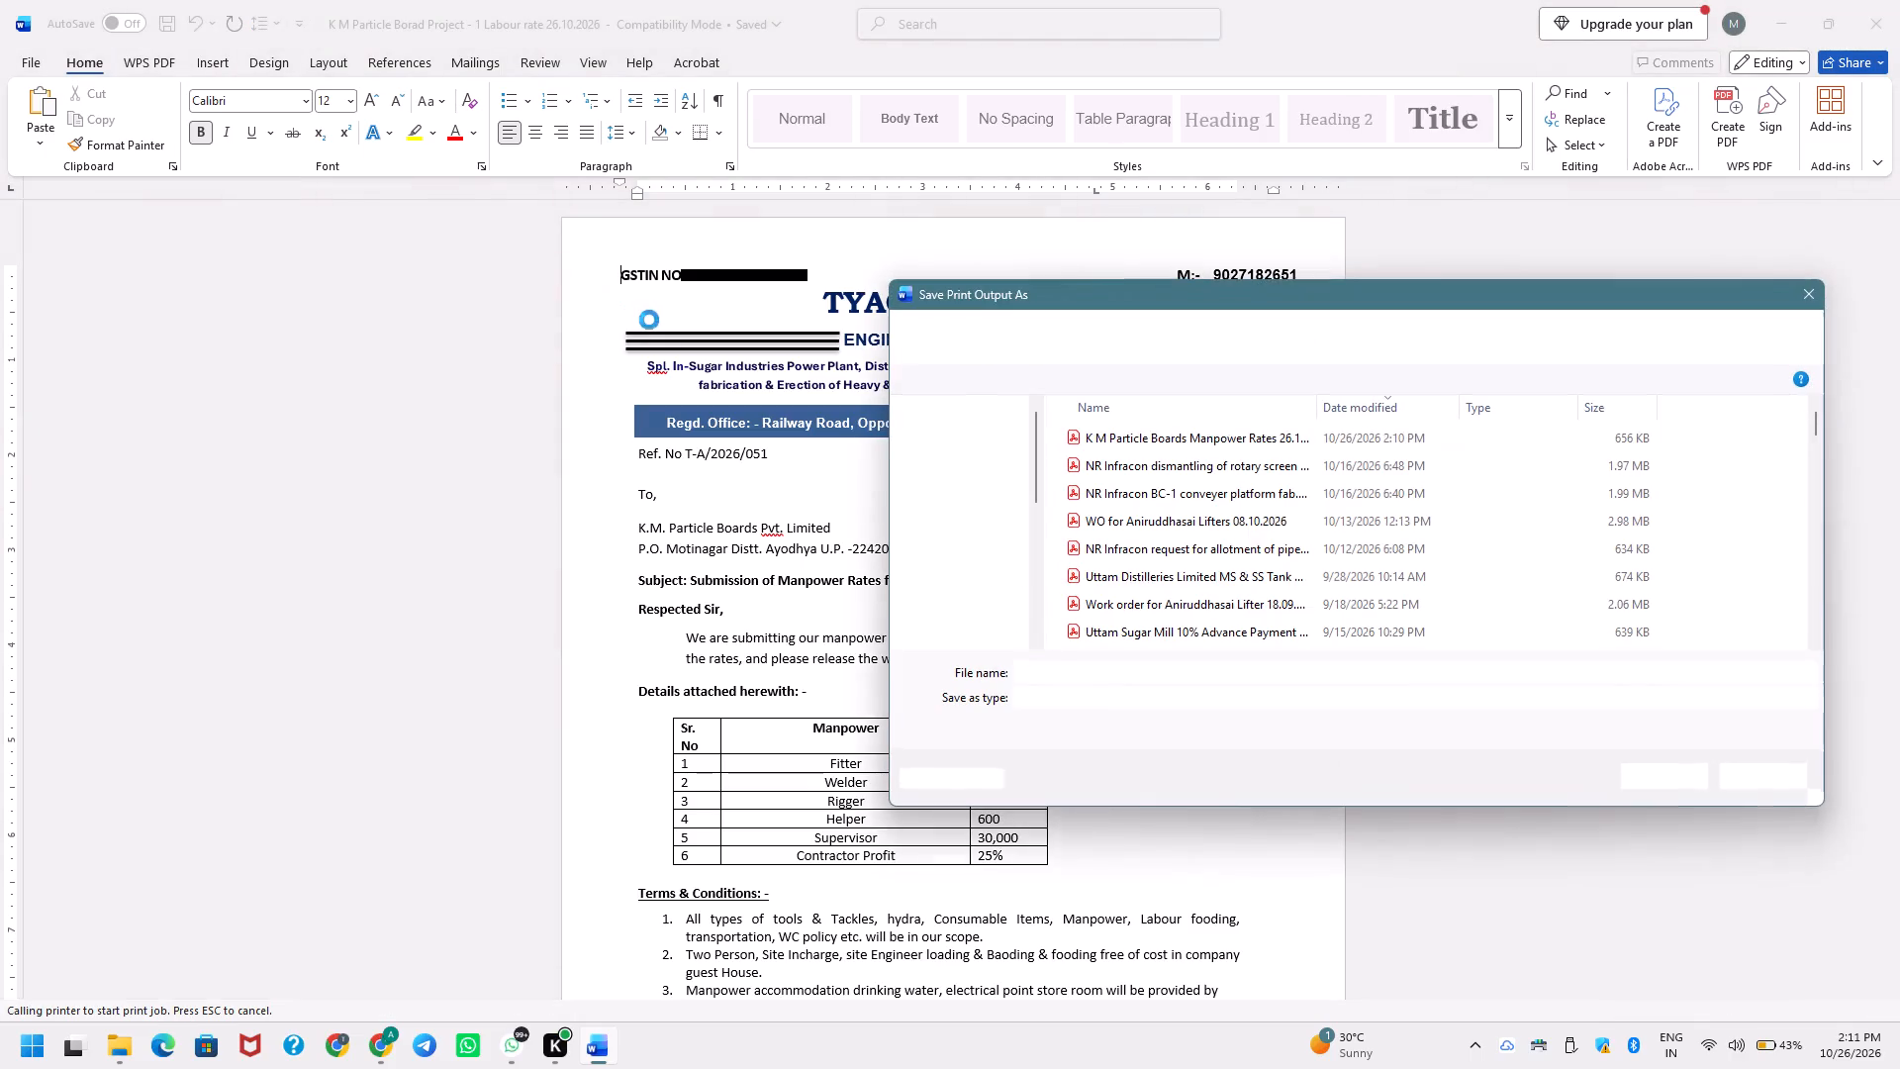
{"action": "left_click", "coordinate": [1198, 438]}
{"action": "key", "text": "Return"}
{"action": "key", "text": "Left"}
{"action": "key", "text": "Return"}
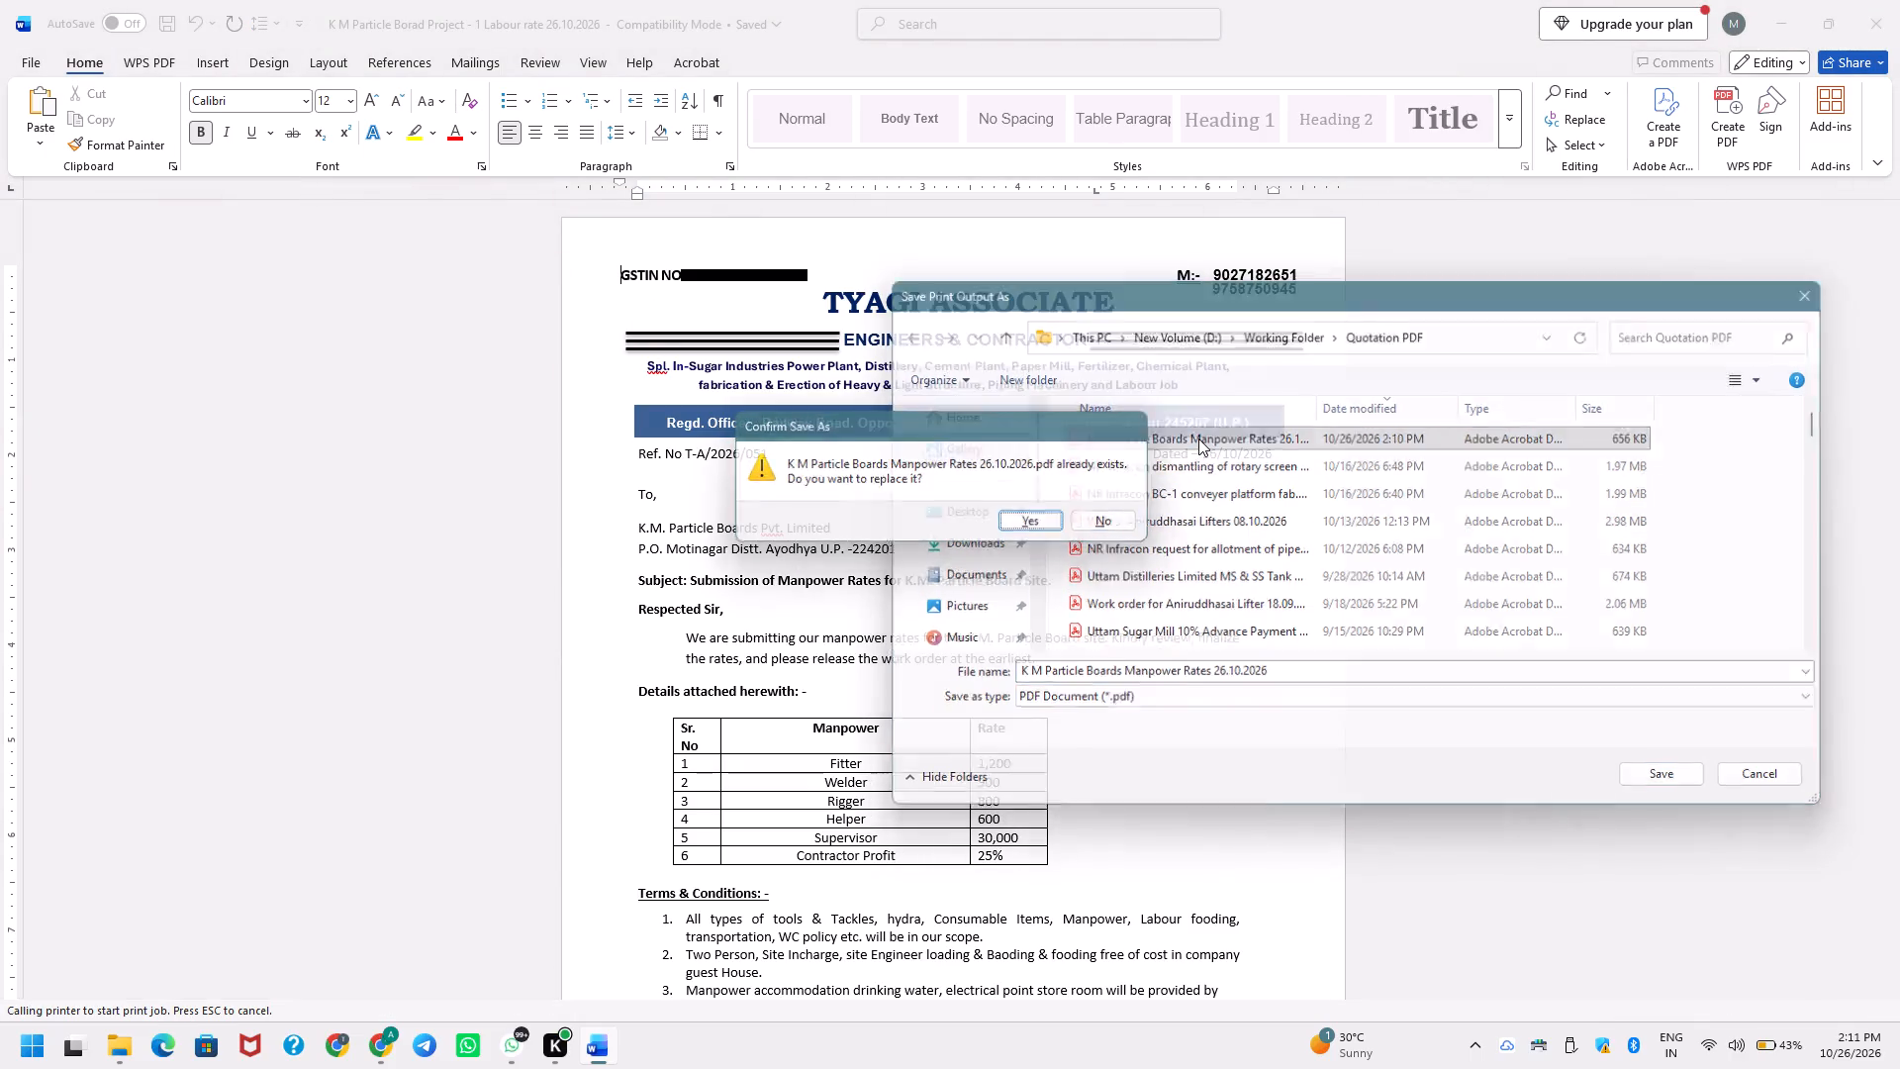
Look over the quotation down to the closing signature and close the document.
{"action": "scroll", "coordinate": [1128, 604], "scroll_direction": "down", "scroll_amount": 8}
{"action": "scroll", "coordinate": [1706, 238], "scroll_direction": "down", "scroll_amount": 3}
{"action": "scroll", "coordinate": [1706, 238], "scroll_direction": "up", "scroll_amount": 1}
{"action": "scroll", "coordinate": [1750, 153], "scroll_direction": "down", "scroll_amount": 7}
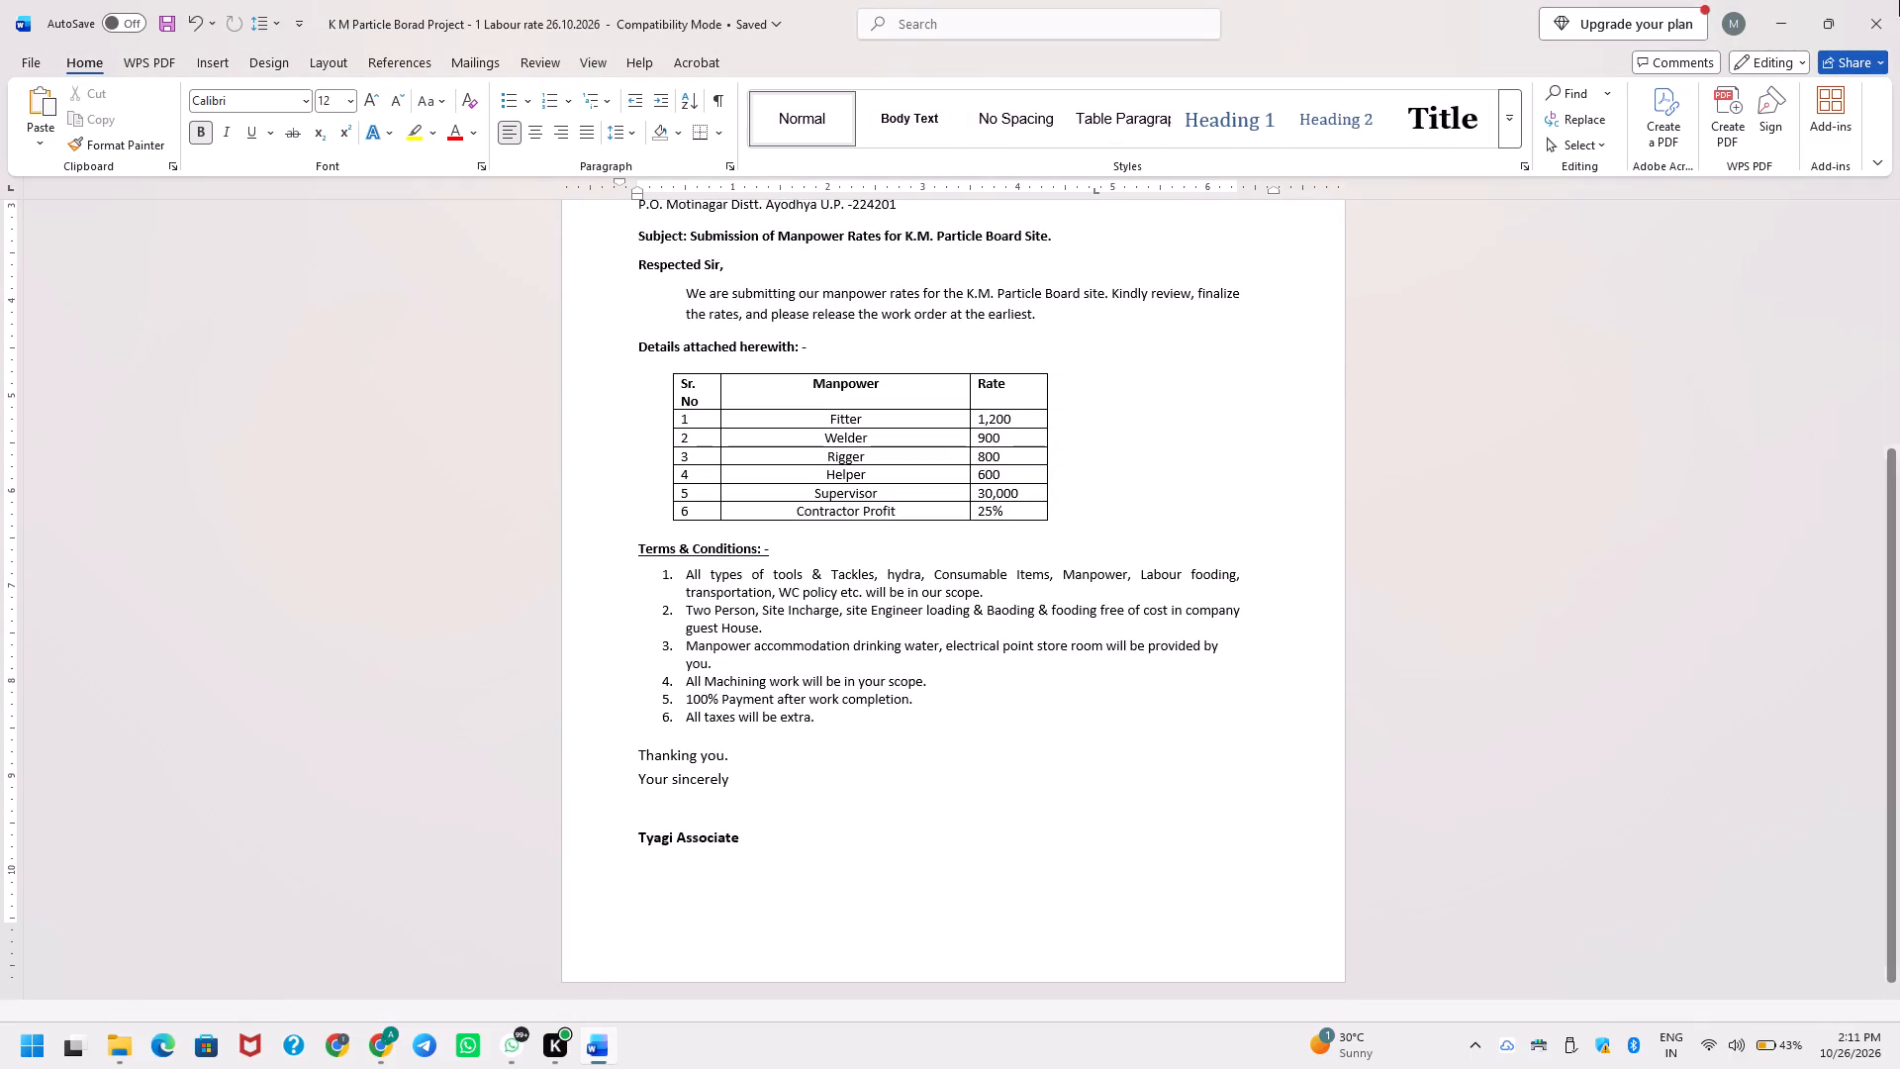
{"action": "scroll", "coordinate": [1899, 0], "scroll_direction": "down", "scroll_amount": 6}
{"action": "left_click", "coordinate": [1899, 0]}
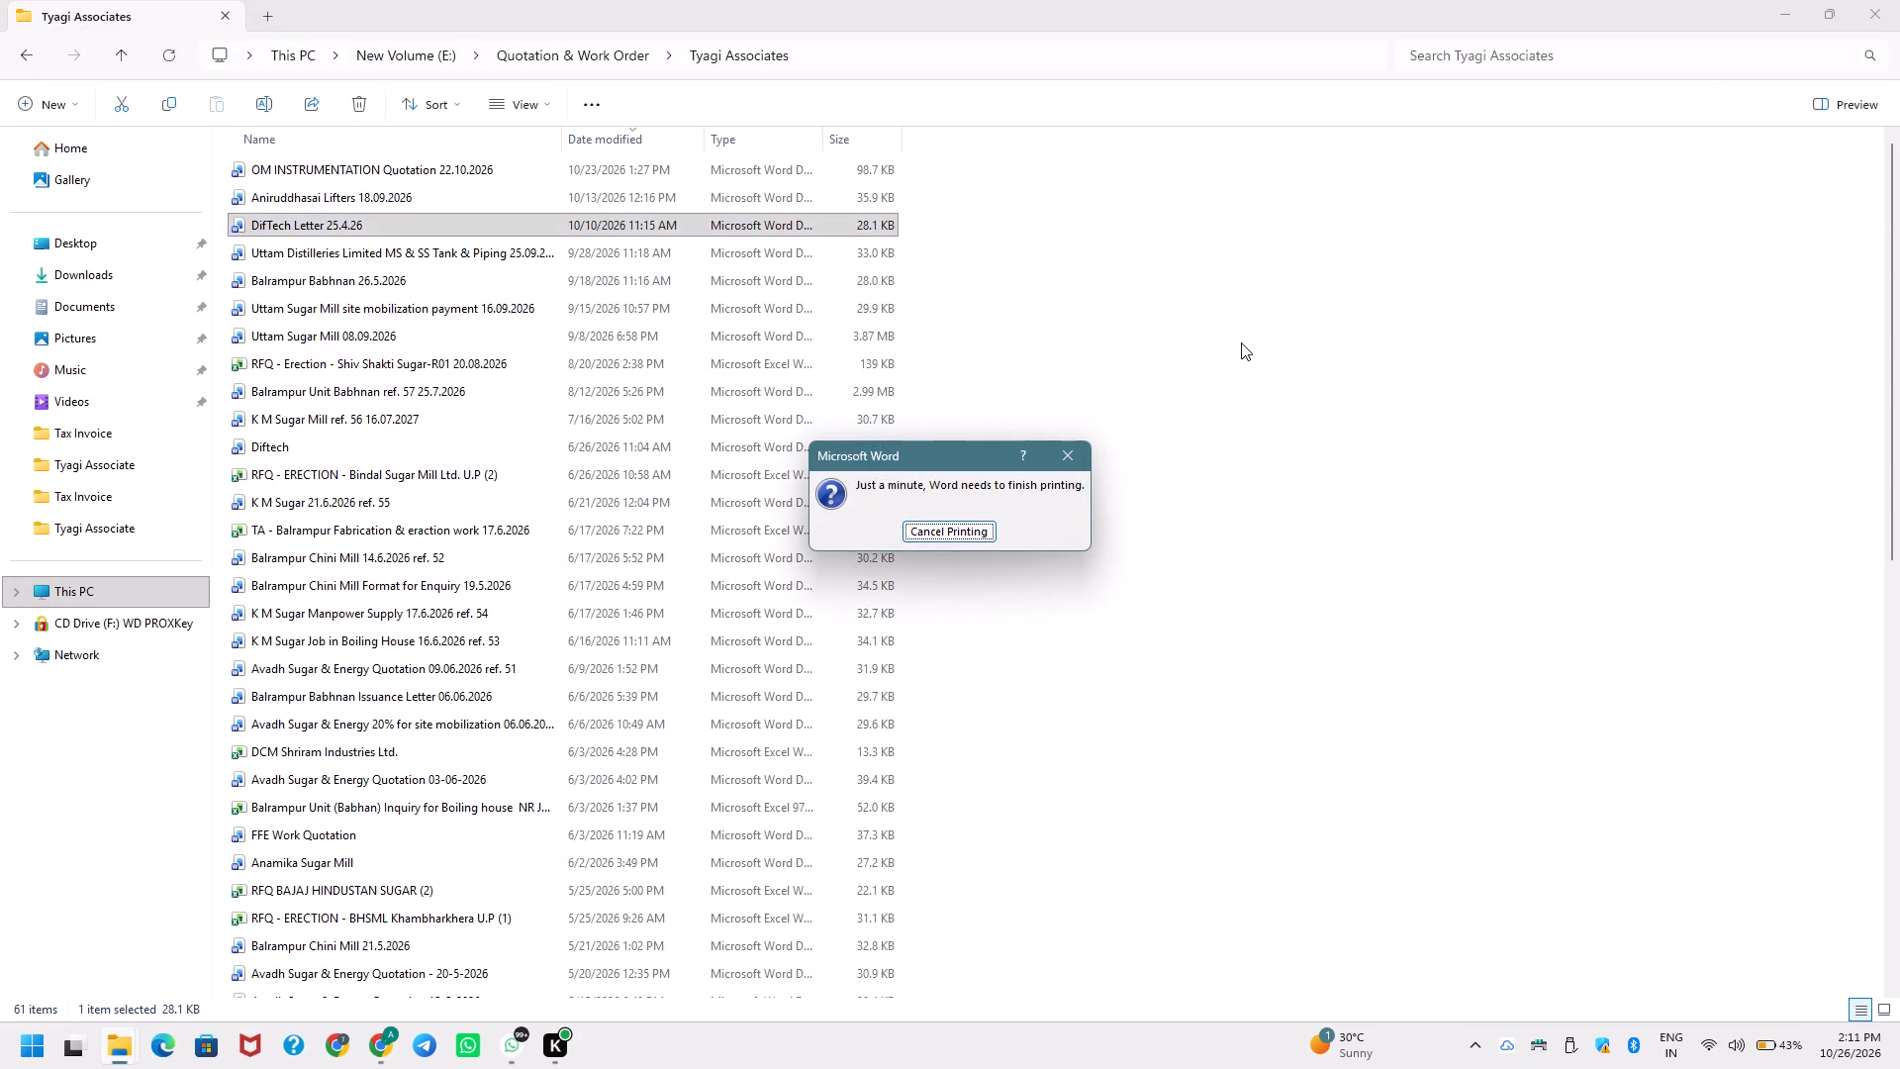
Go from the Tyagi Associates folder to the New Volume (D:) drive under This PC.
{"action": "key", "text": "shift+Tab"}
{"action": "key", "text": "Up"}
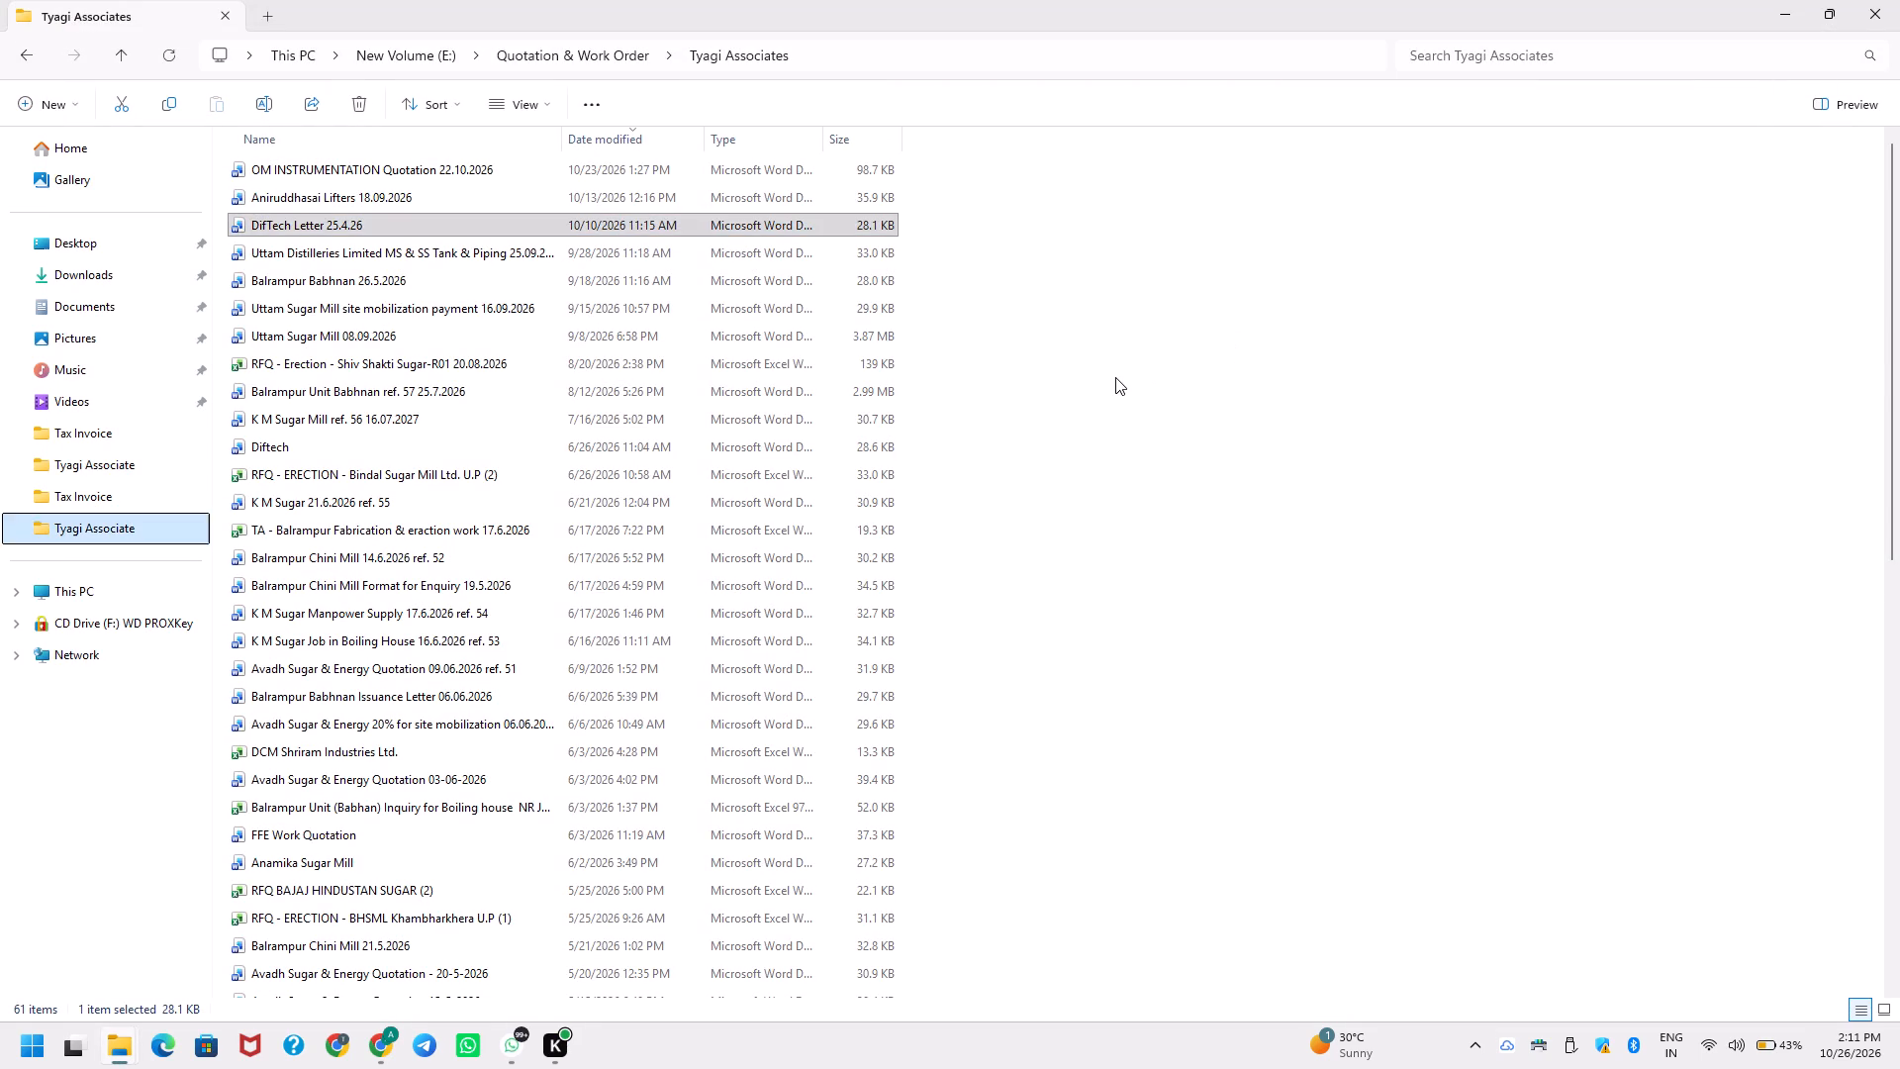
{"action": "key", "text": "Up"}
{"action": "key", "text": "Down"}
{"action": "key", "text": "Down"}
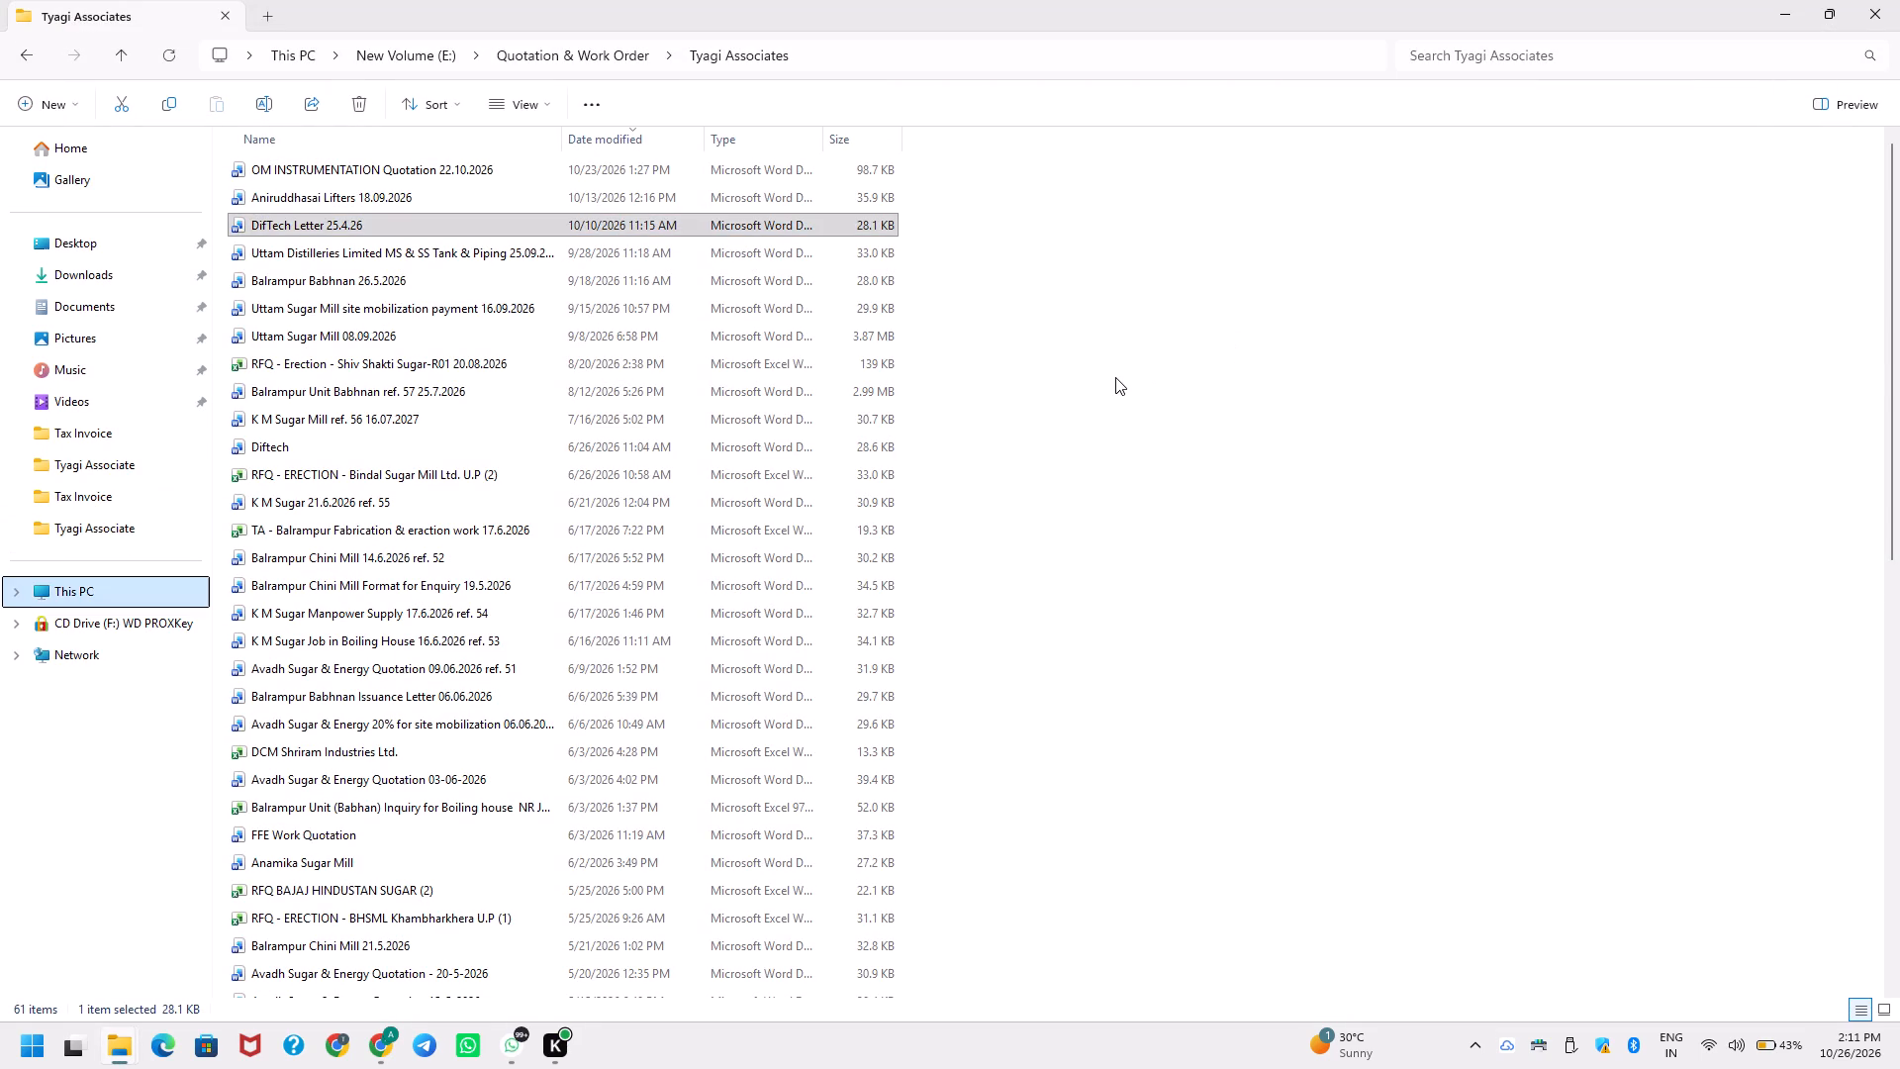
{"action": "key", "text": "Return"}
{"action": "key", "text": "Left"}
{"action": "key", "text": "Return"}
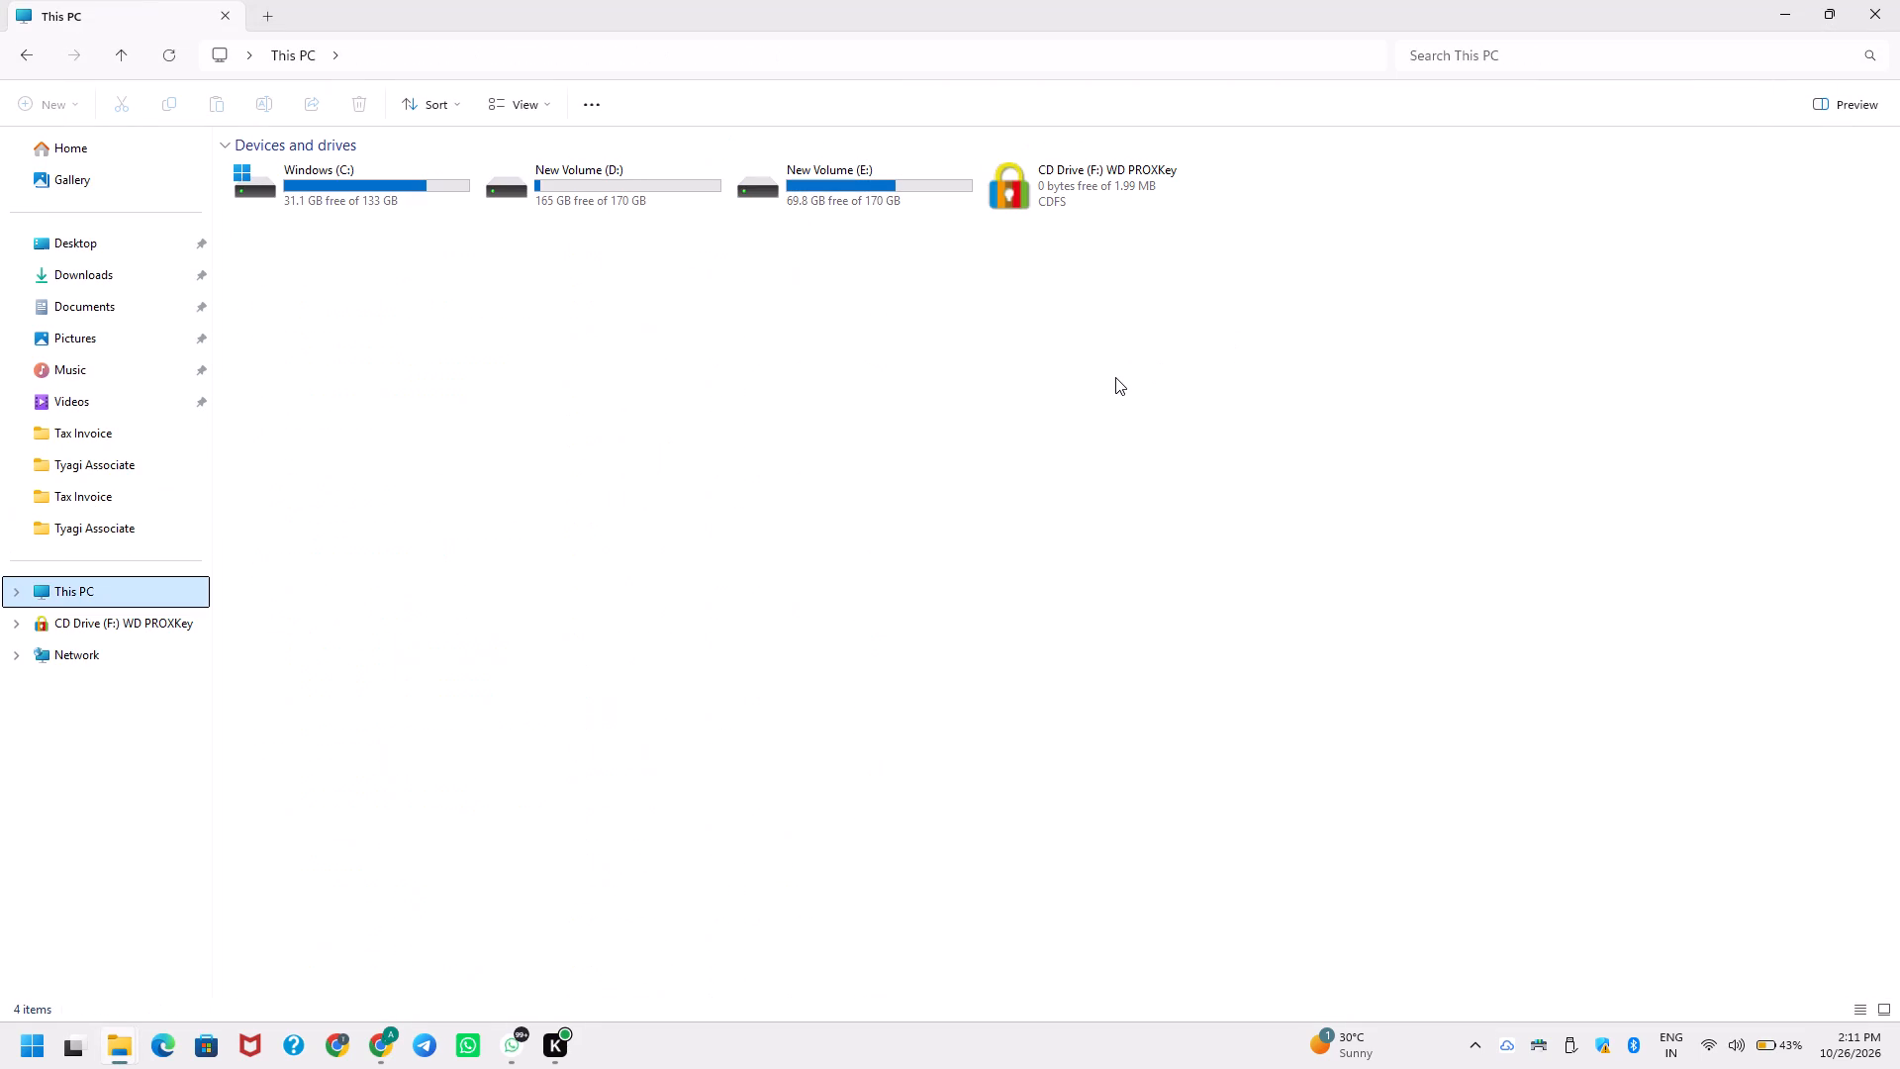
{"action": "key", "text": "Right"}
{"action": "key", "text": "Tab"}
{"action": "key", "text": "Right"}
{"action": "key", "text": "Return"}
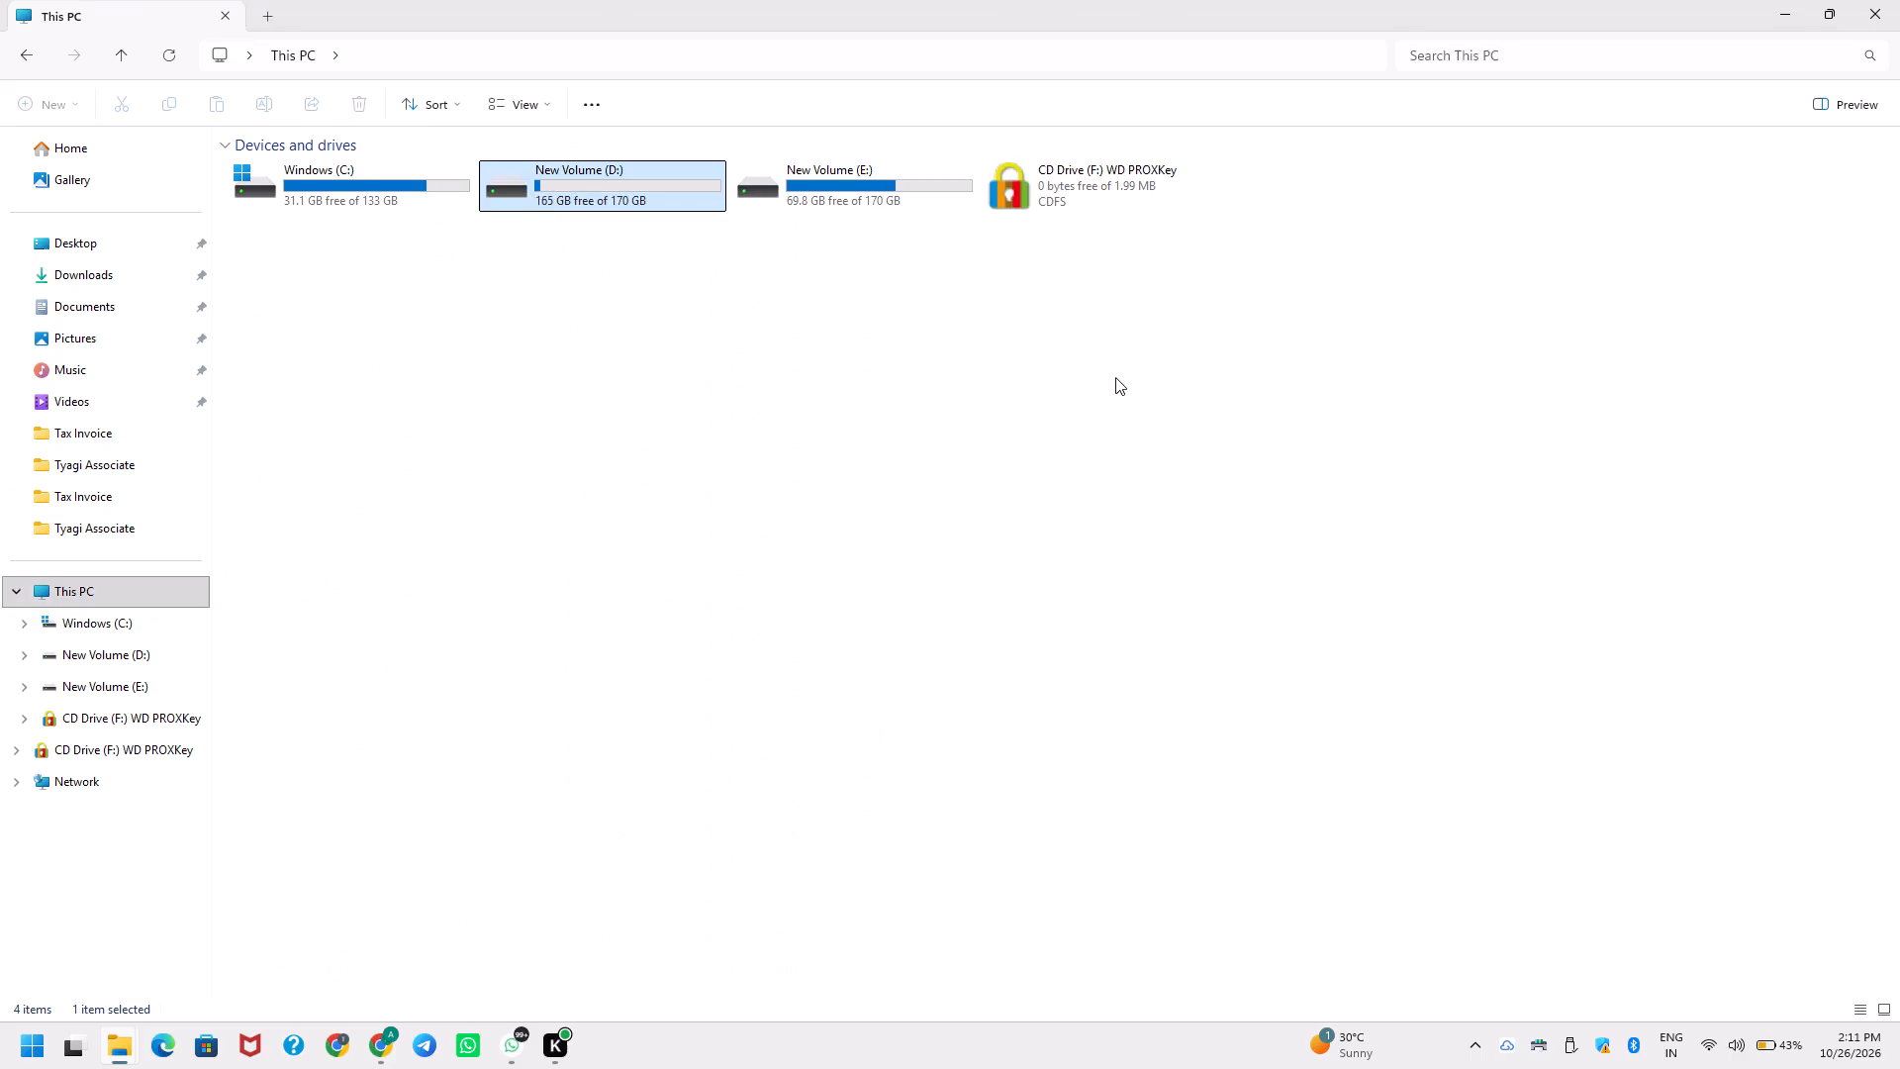
Open the PDF K M Particle Boards Manpower Rates 26.10.2026 from Working Folder > Quotation PDF on drive D.
{"action": "key", "text": "Down"}
{"action": "key", "text": "Down"}
{"action": "key", "text": "Down"}
{"action": "key", "text": "Down"}
{"action": "key", "text": "Down"}
{"action": "key", "text": "Return"}
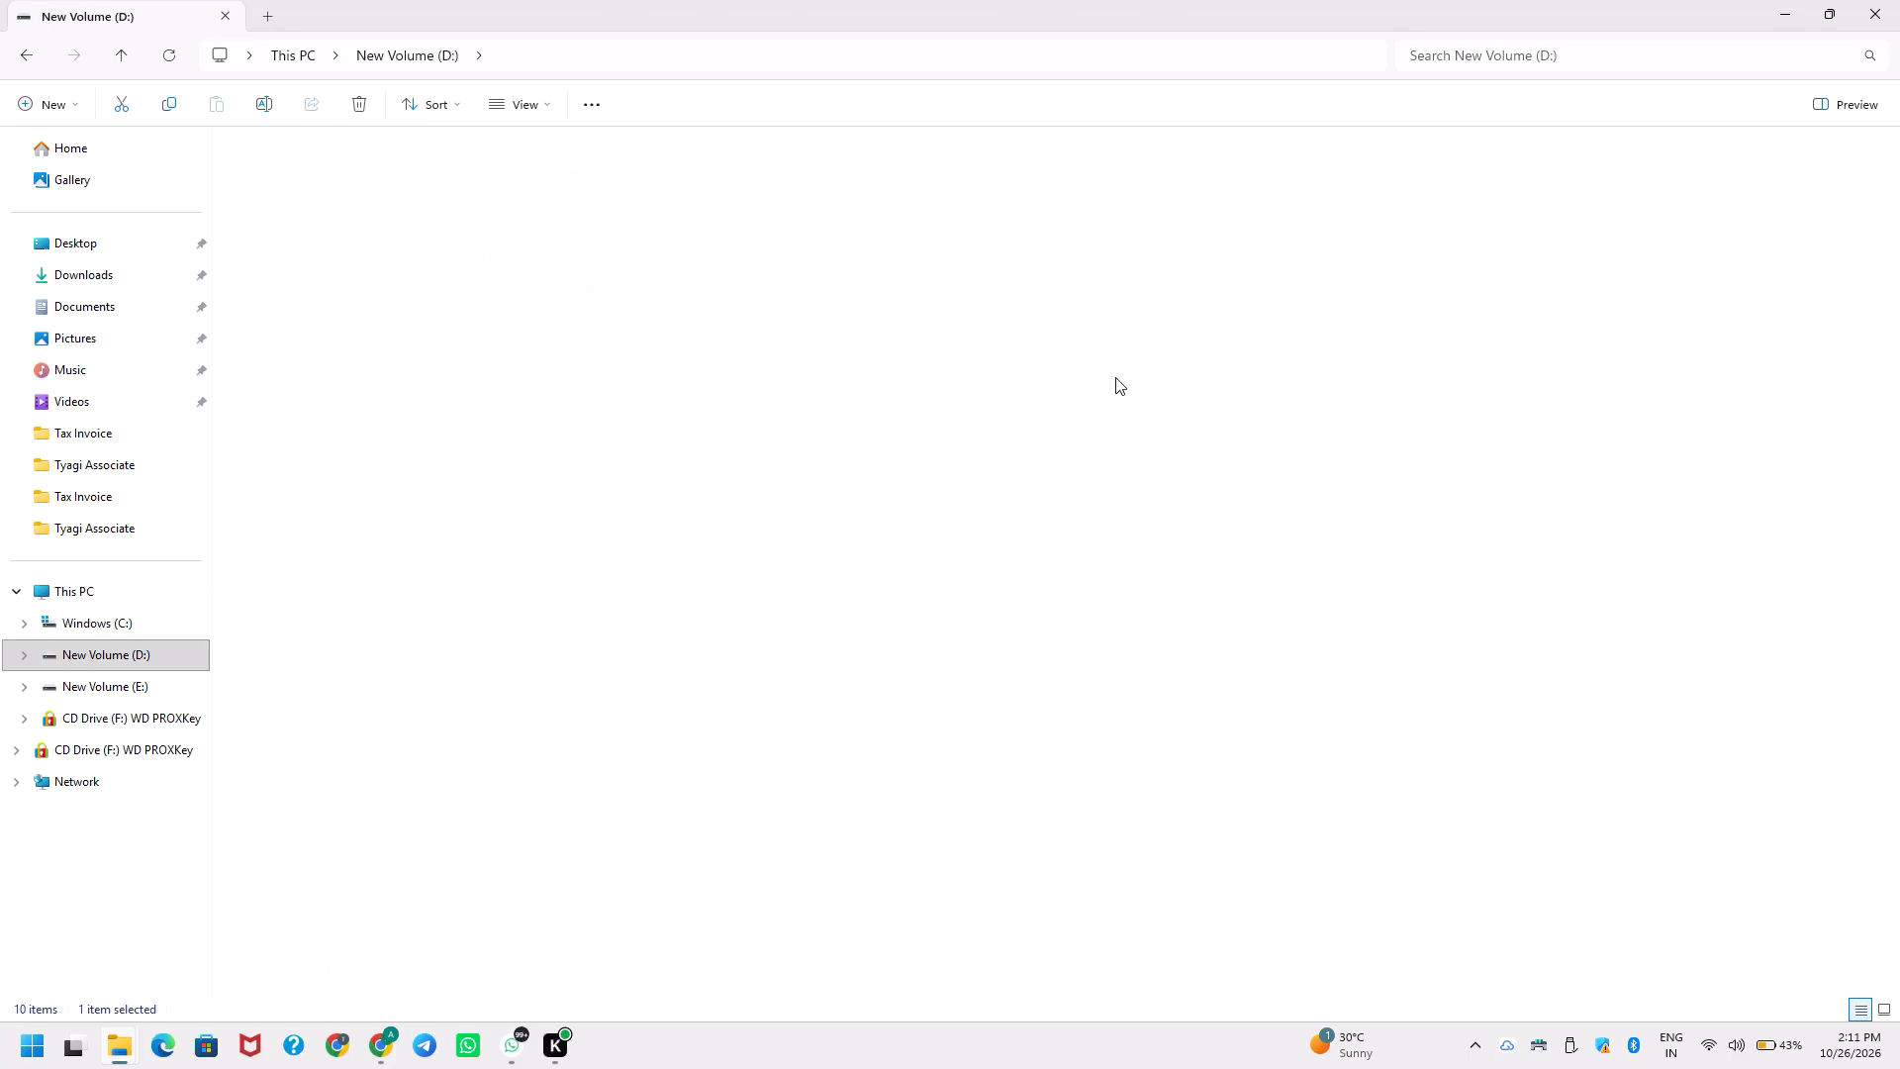
{"action": "key", "text": "q"}
{"action": "key", "text": "Return"}
{"action": "key", "text": "Down"}
{"action": "key", "text": "Up"}
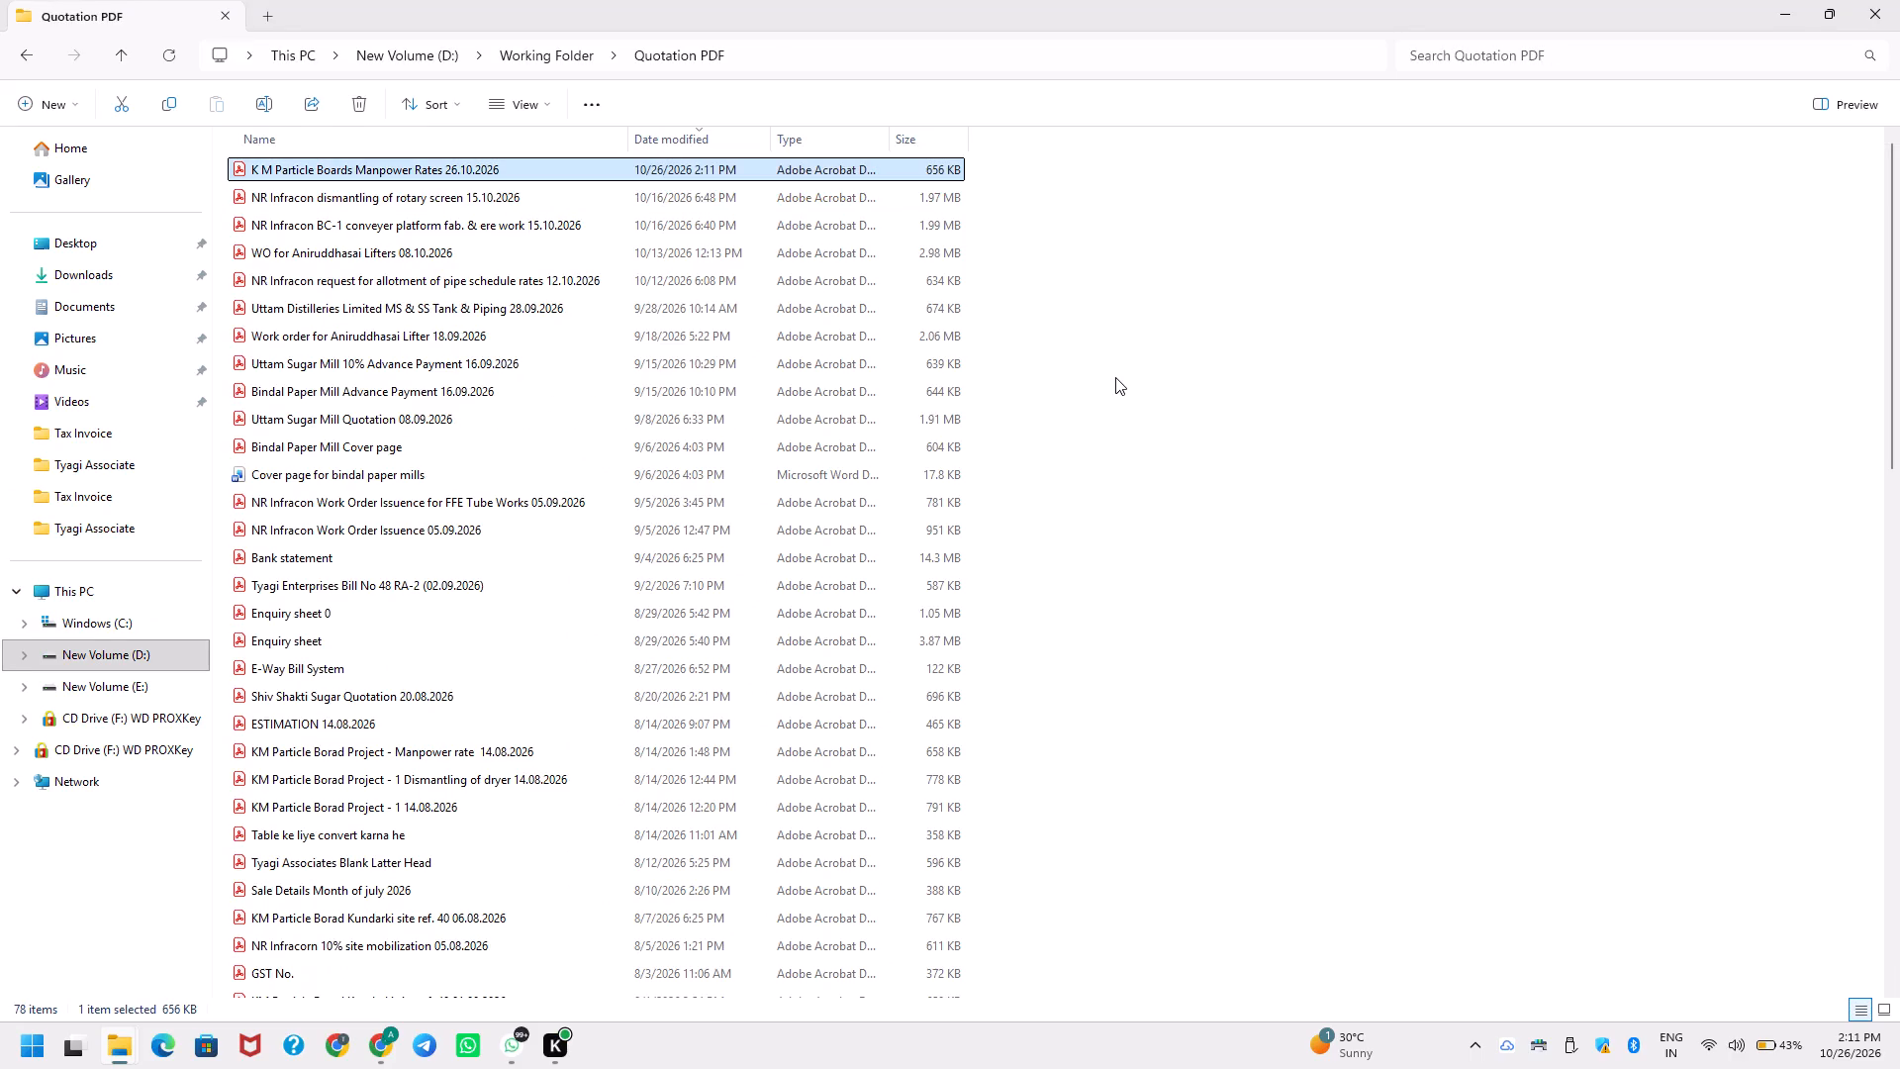
{"action": "key", "text": "Return"}
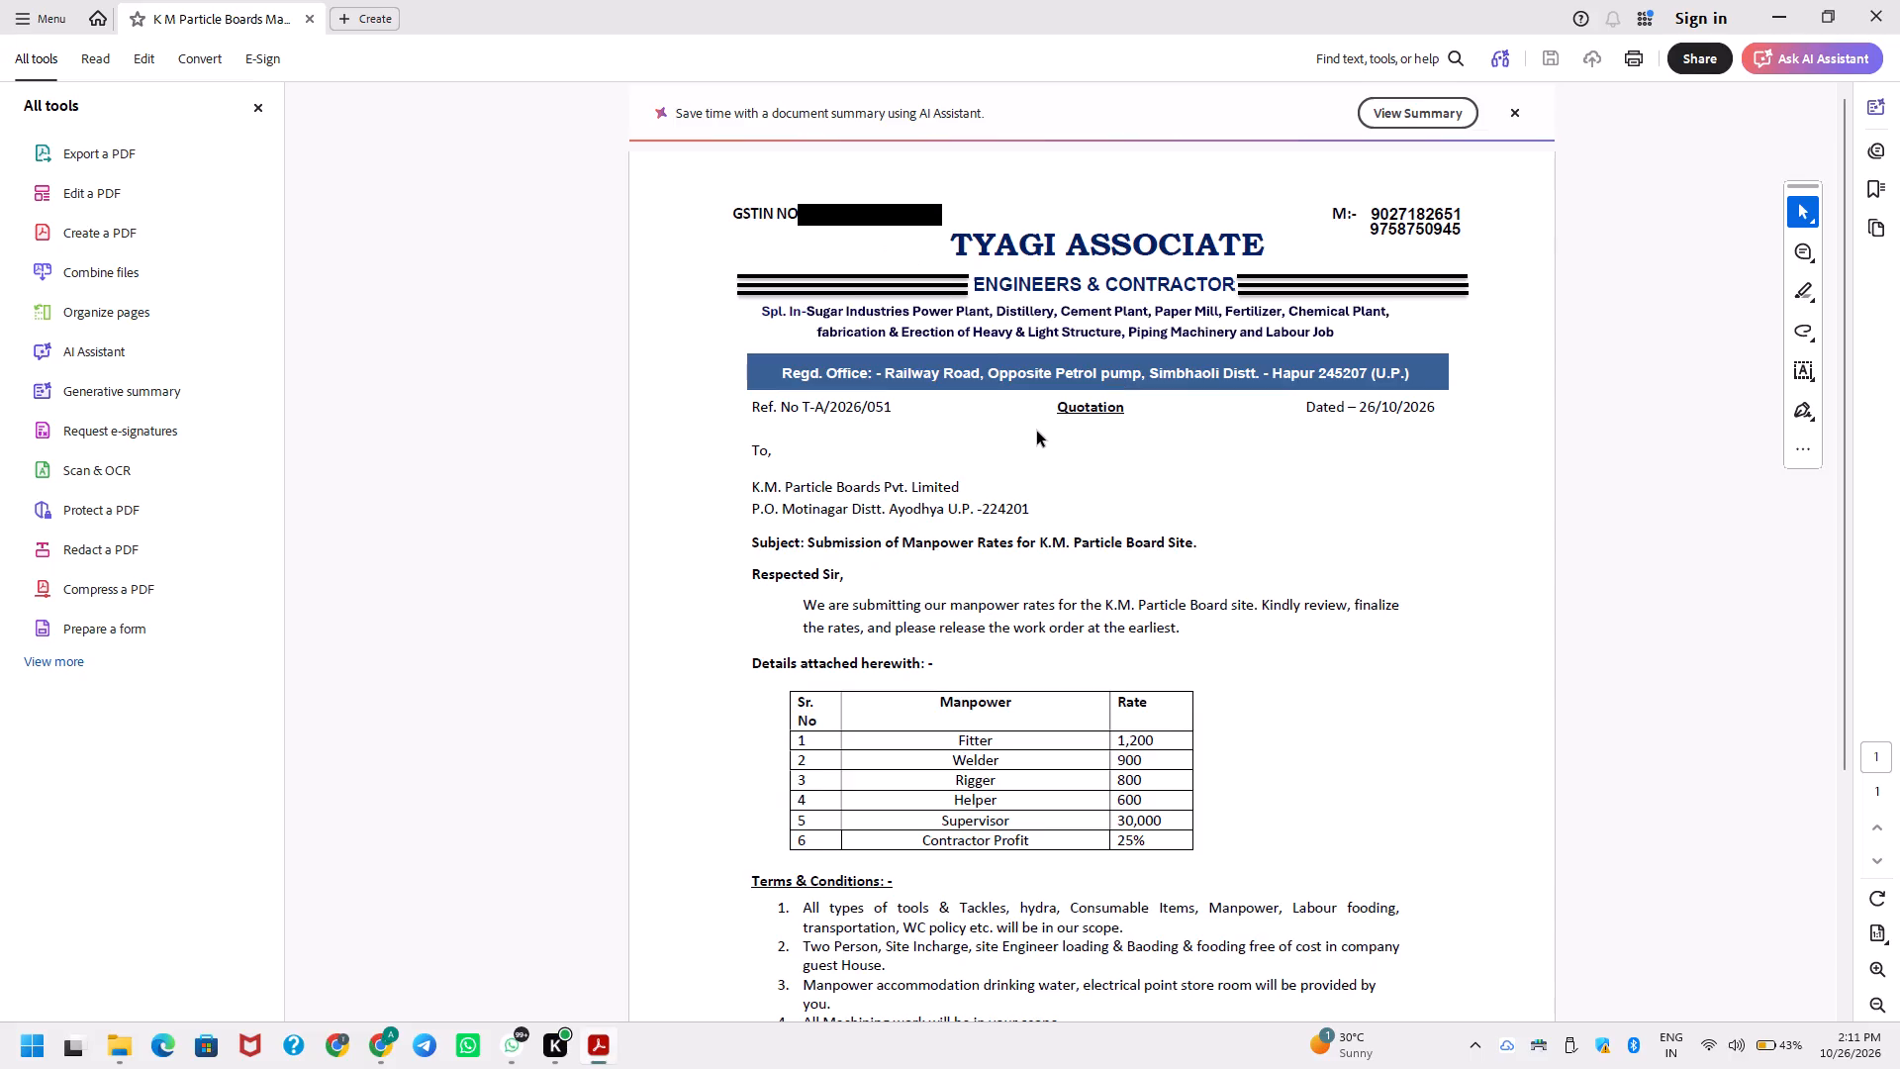
Copy the GSTIN from the letterhead of the quotation PDF.
{"action": "left_click_drag", "start_coordinate": [809, 217], "coordinate": [936, 216]}
{"action": "key", "text": "ctrl+c"}
{"action": "key", "text": "ctrl+c"}
{"action": "key", "text": "ctrl+c"}
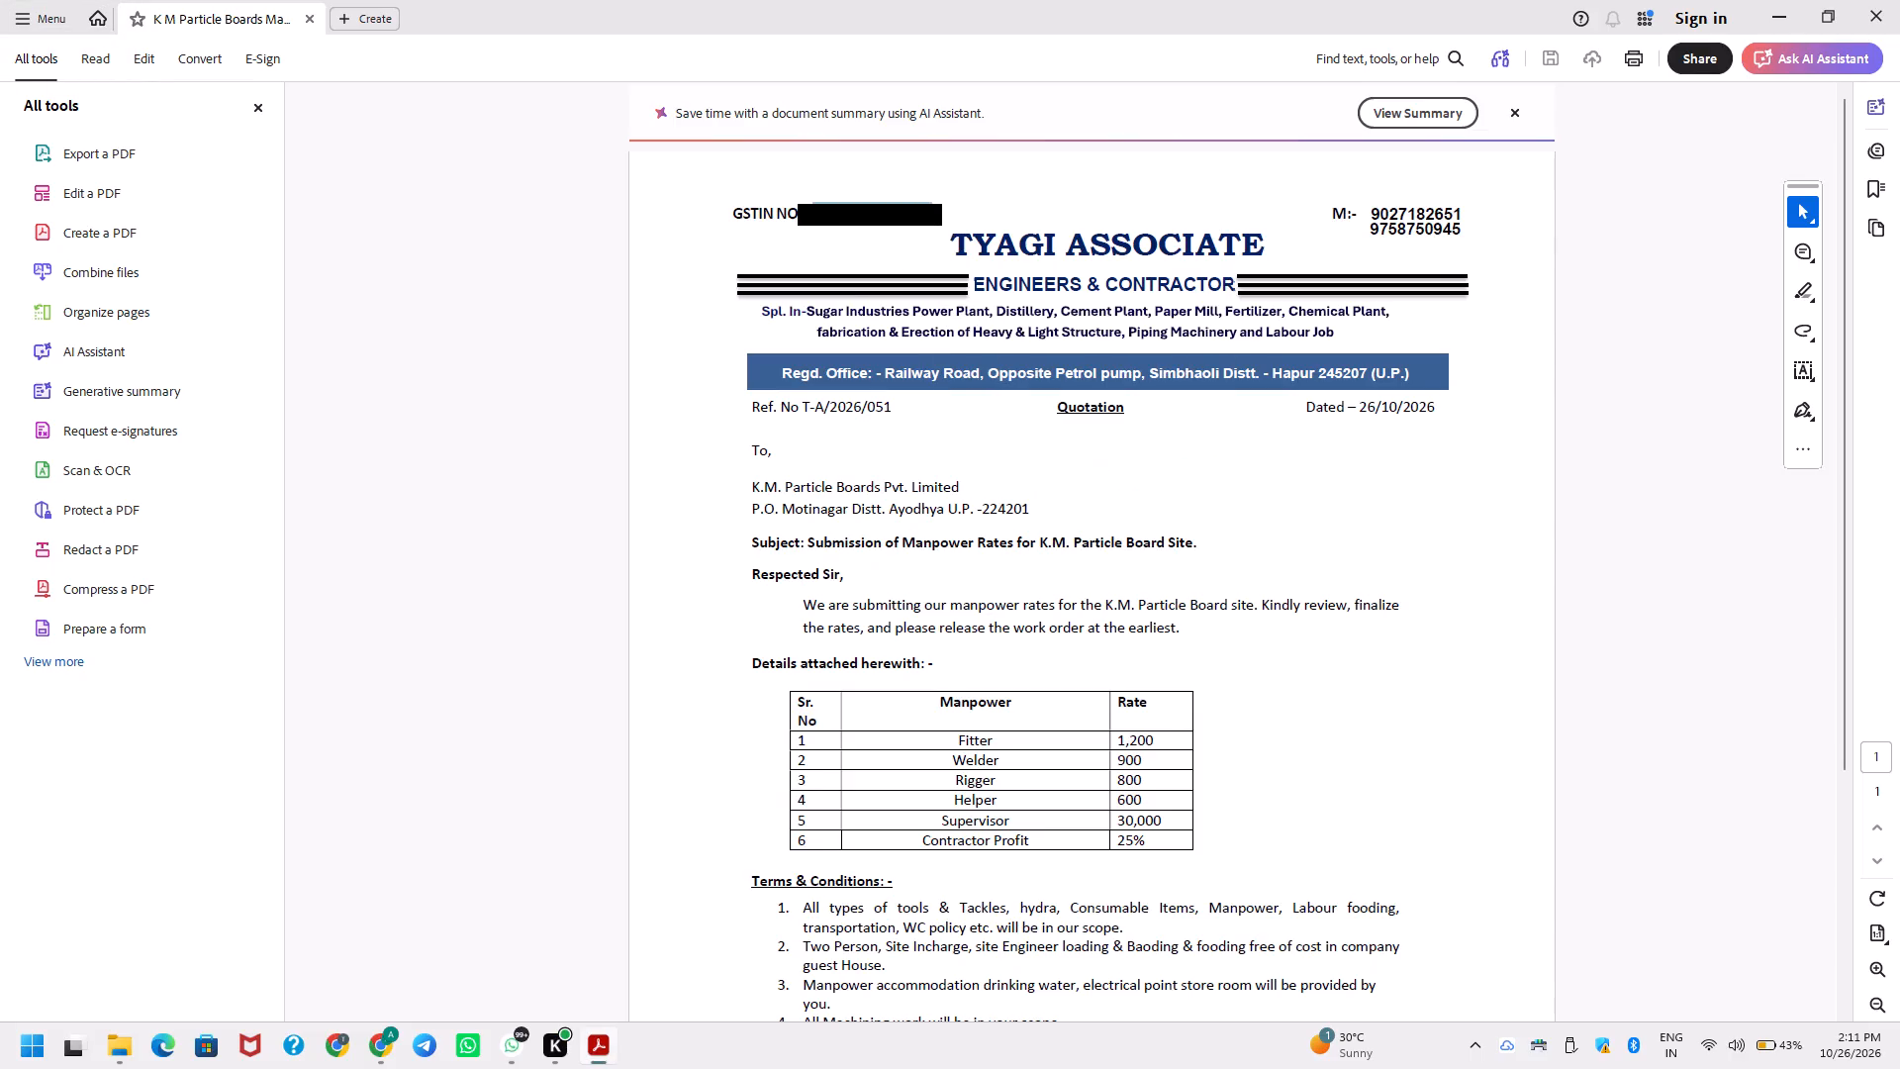
Switch to Chrome and open the taxpayer search by GSTIN/UIN on the Goods and Services Tax portal.
{"action": "left_click", "coordinate": [400, 1045]}
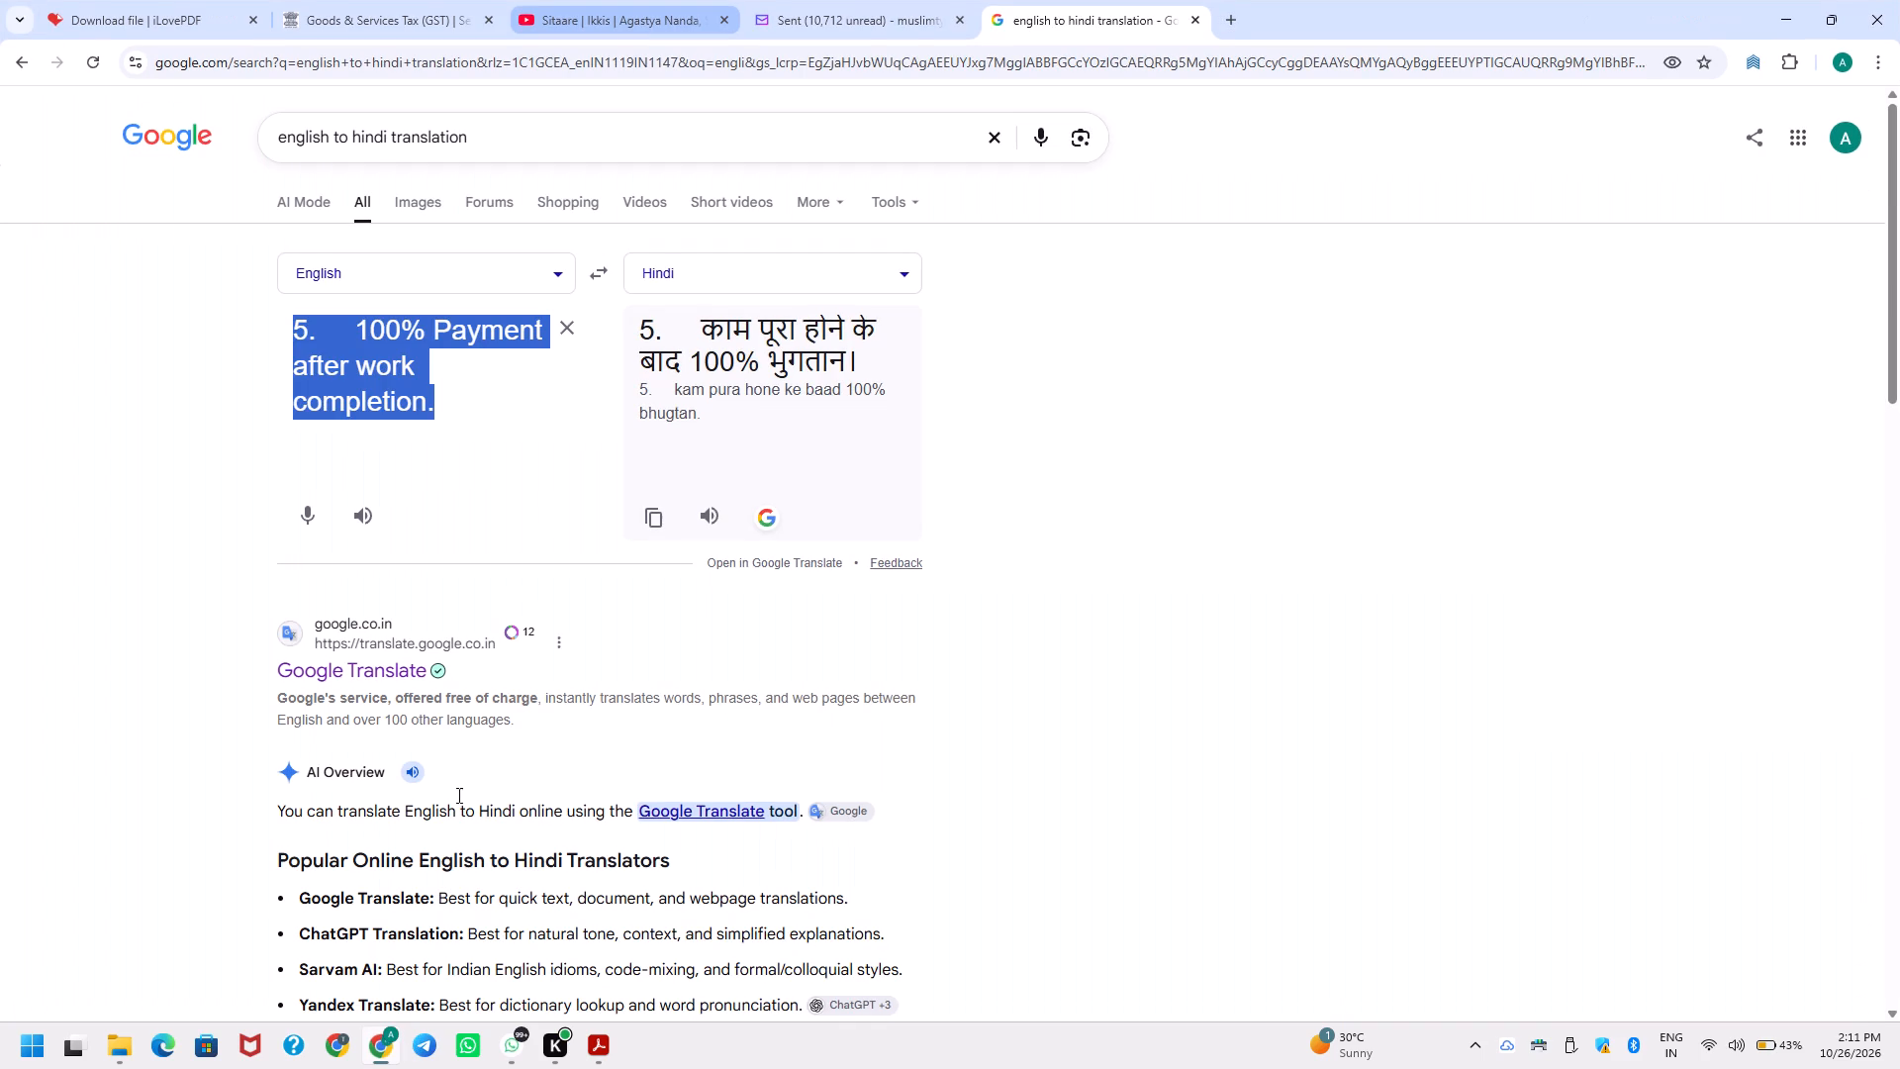
{"action": "left_click", "coordinate": [411, 2]}
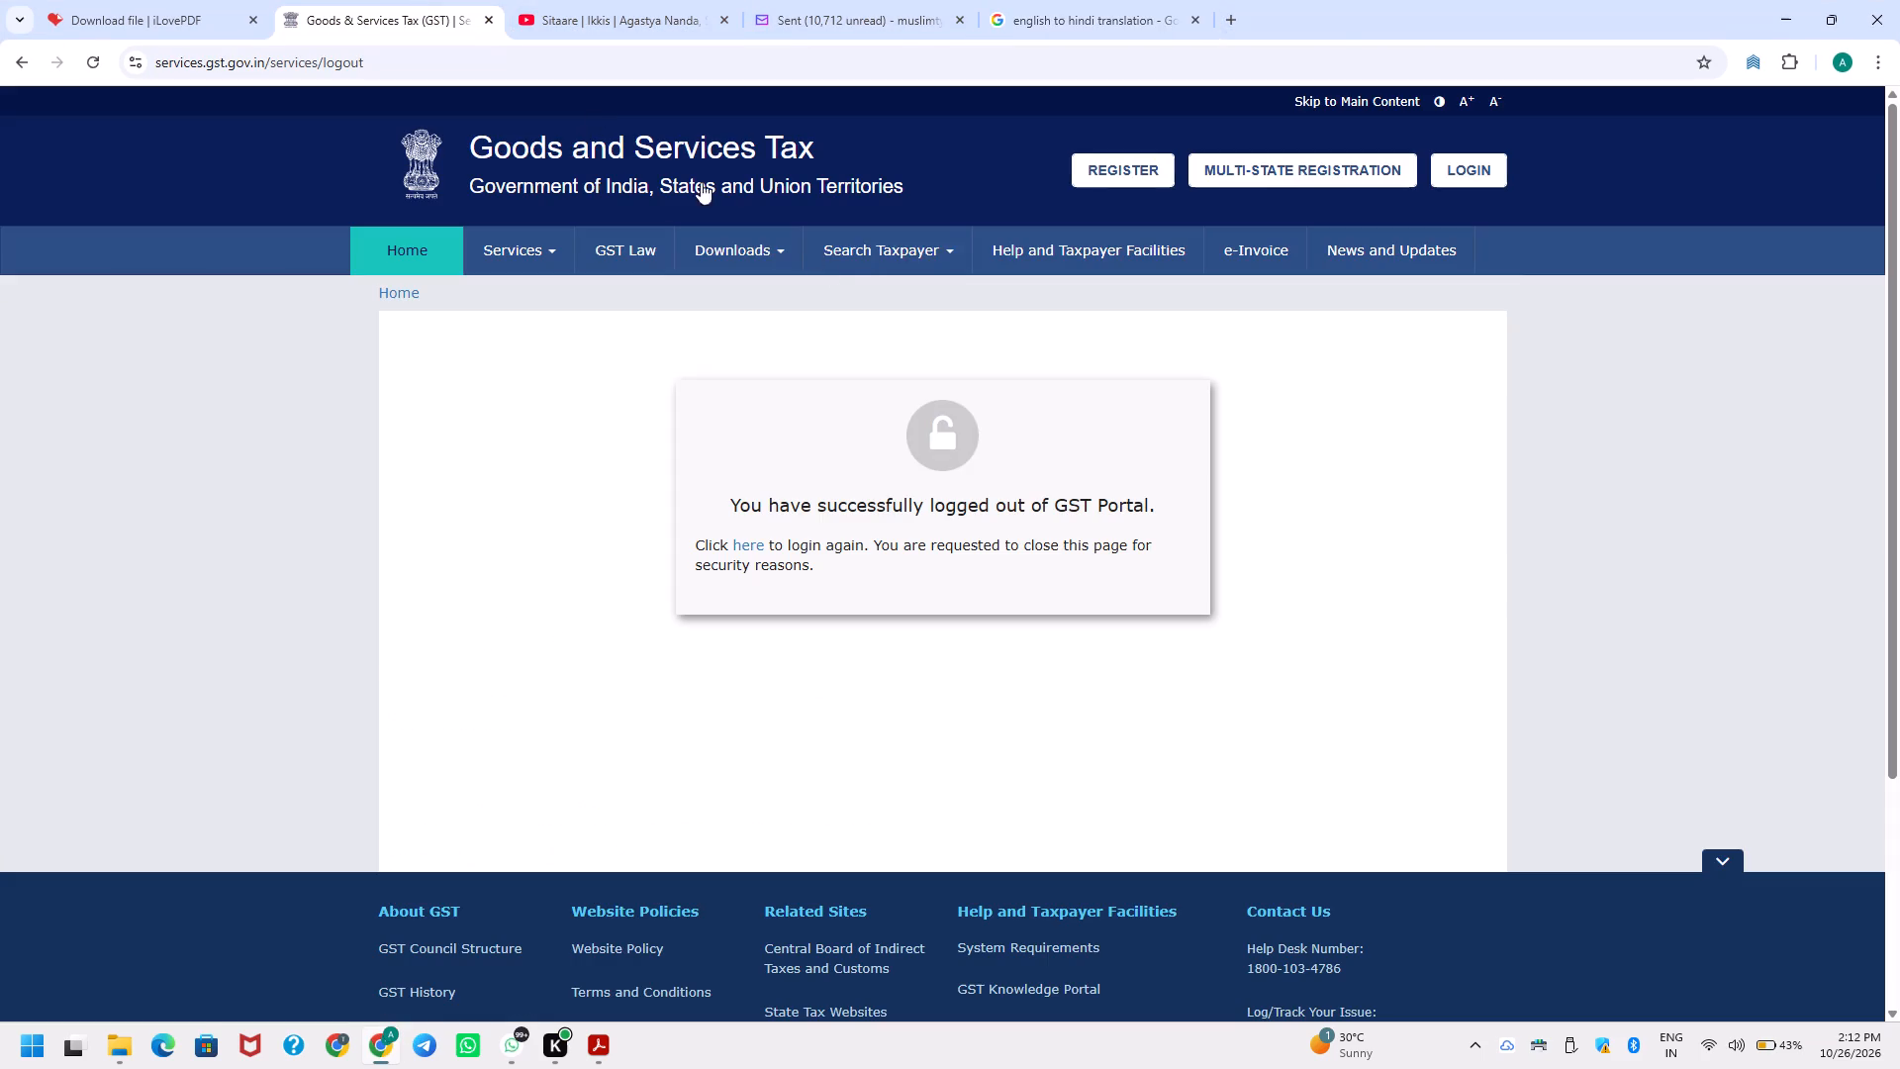
{"action": "left_click", "coordinate": [861, 238]}
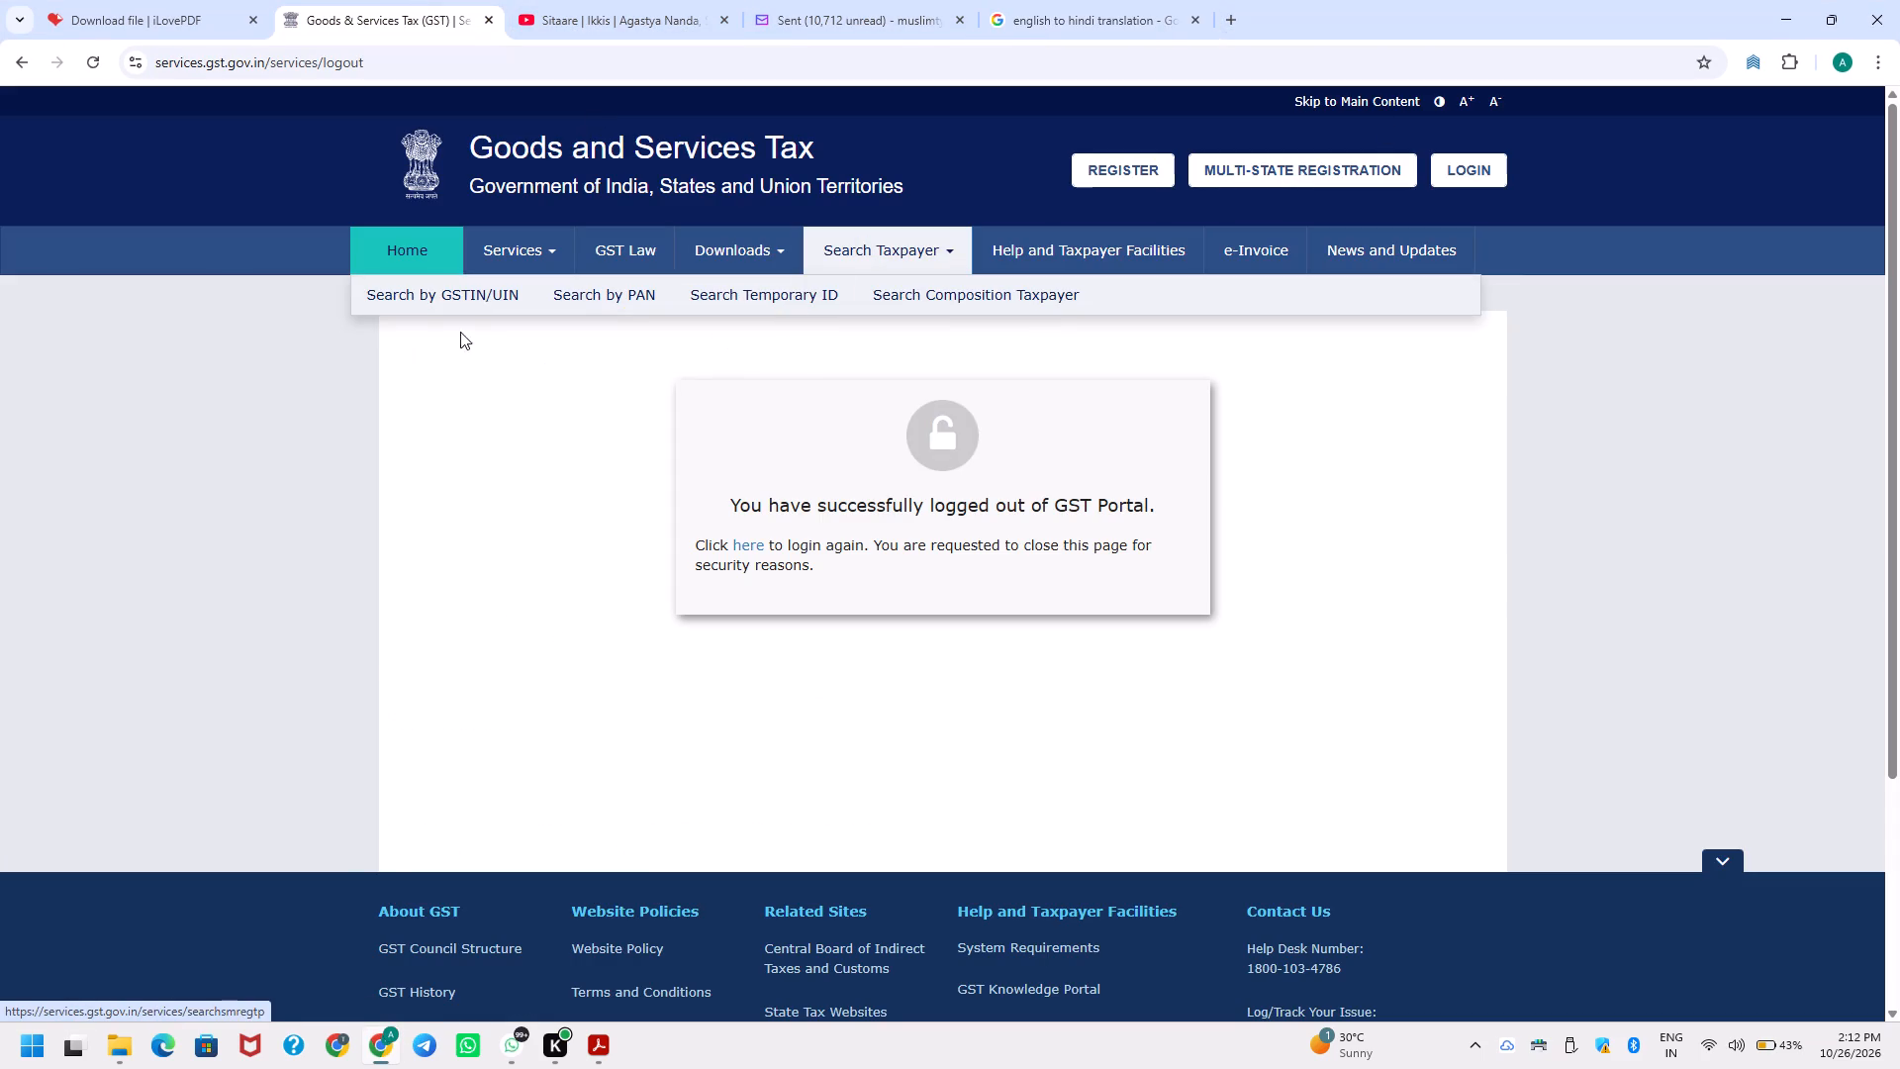
{"action": "left_click", "coordinate": [460, 273]}
{"action": "left_click", "coordinate": [884, 238]}
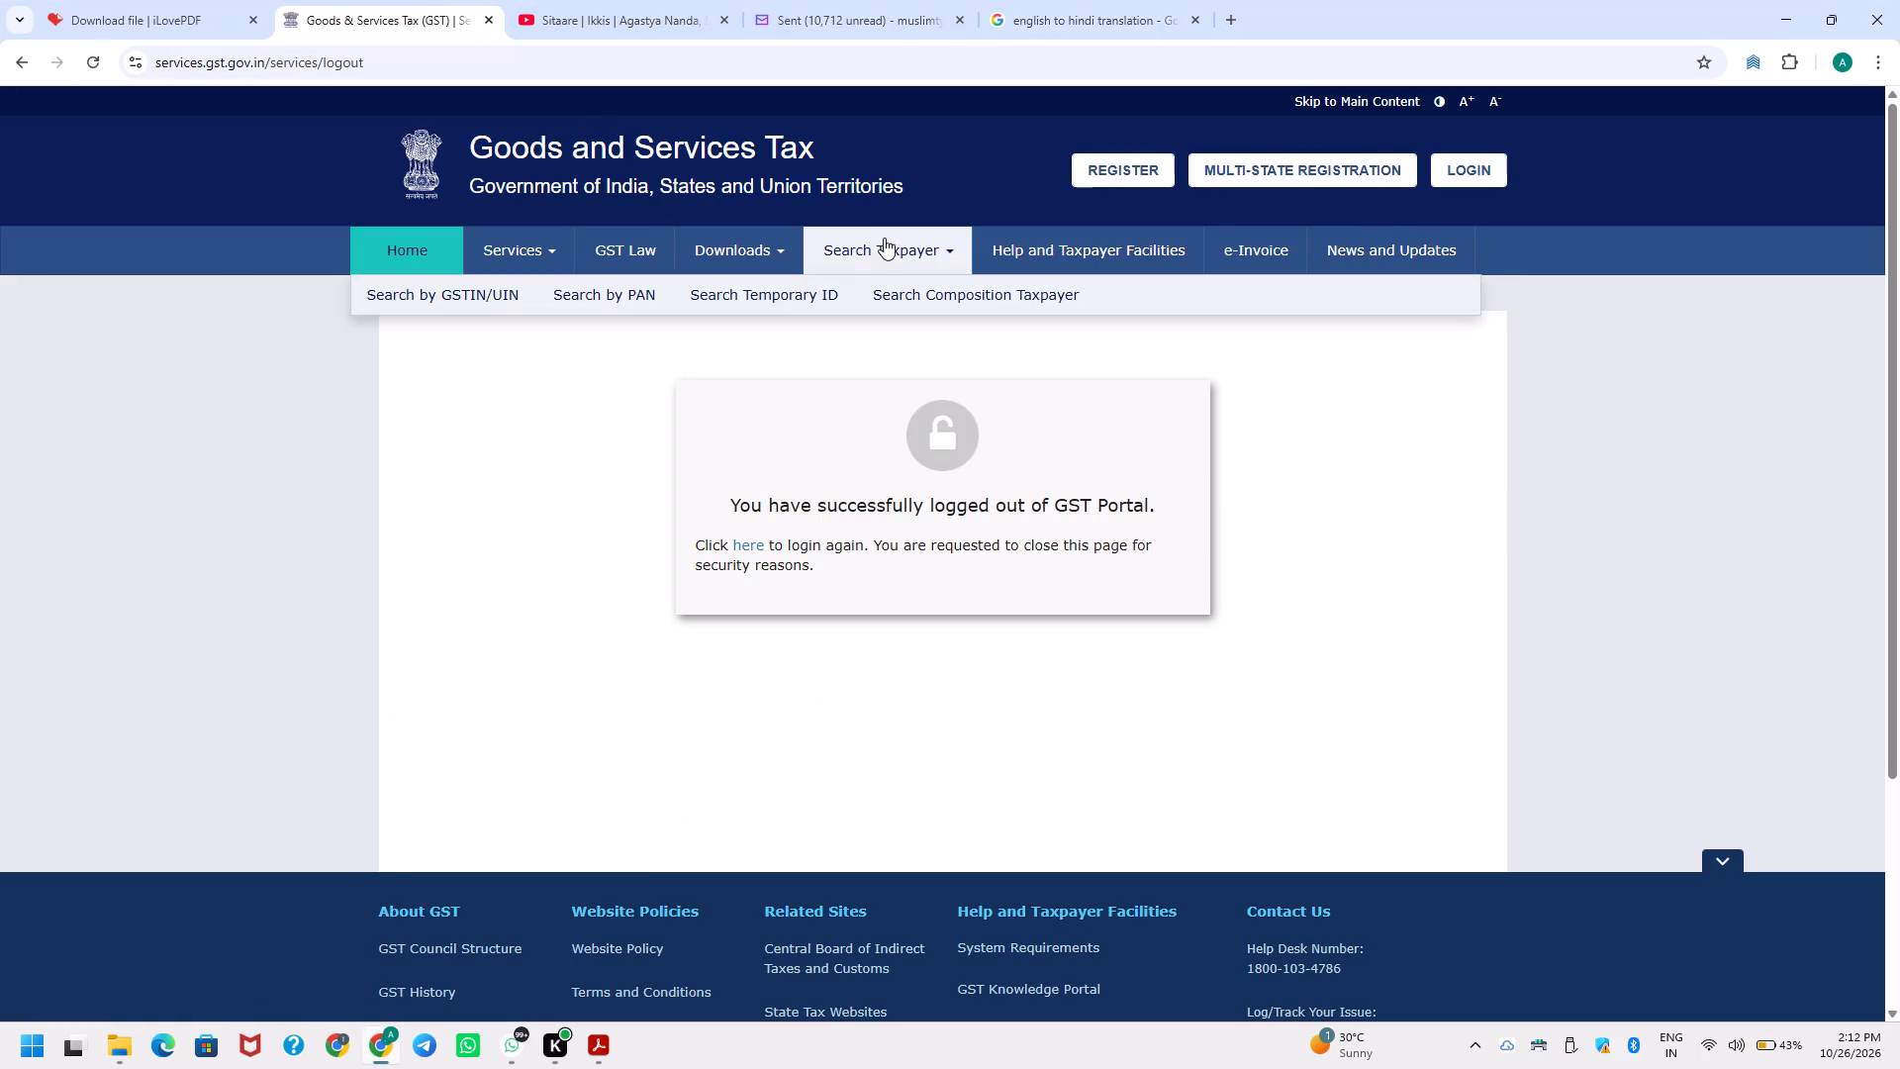
{"action": "left_click", "coordinate": [451, 303]}
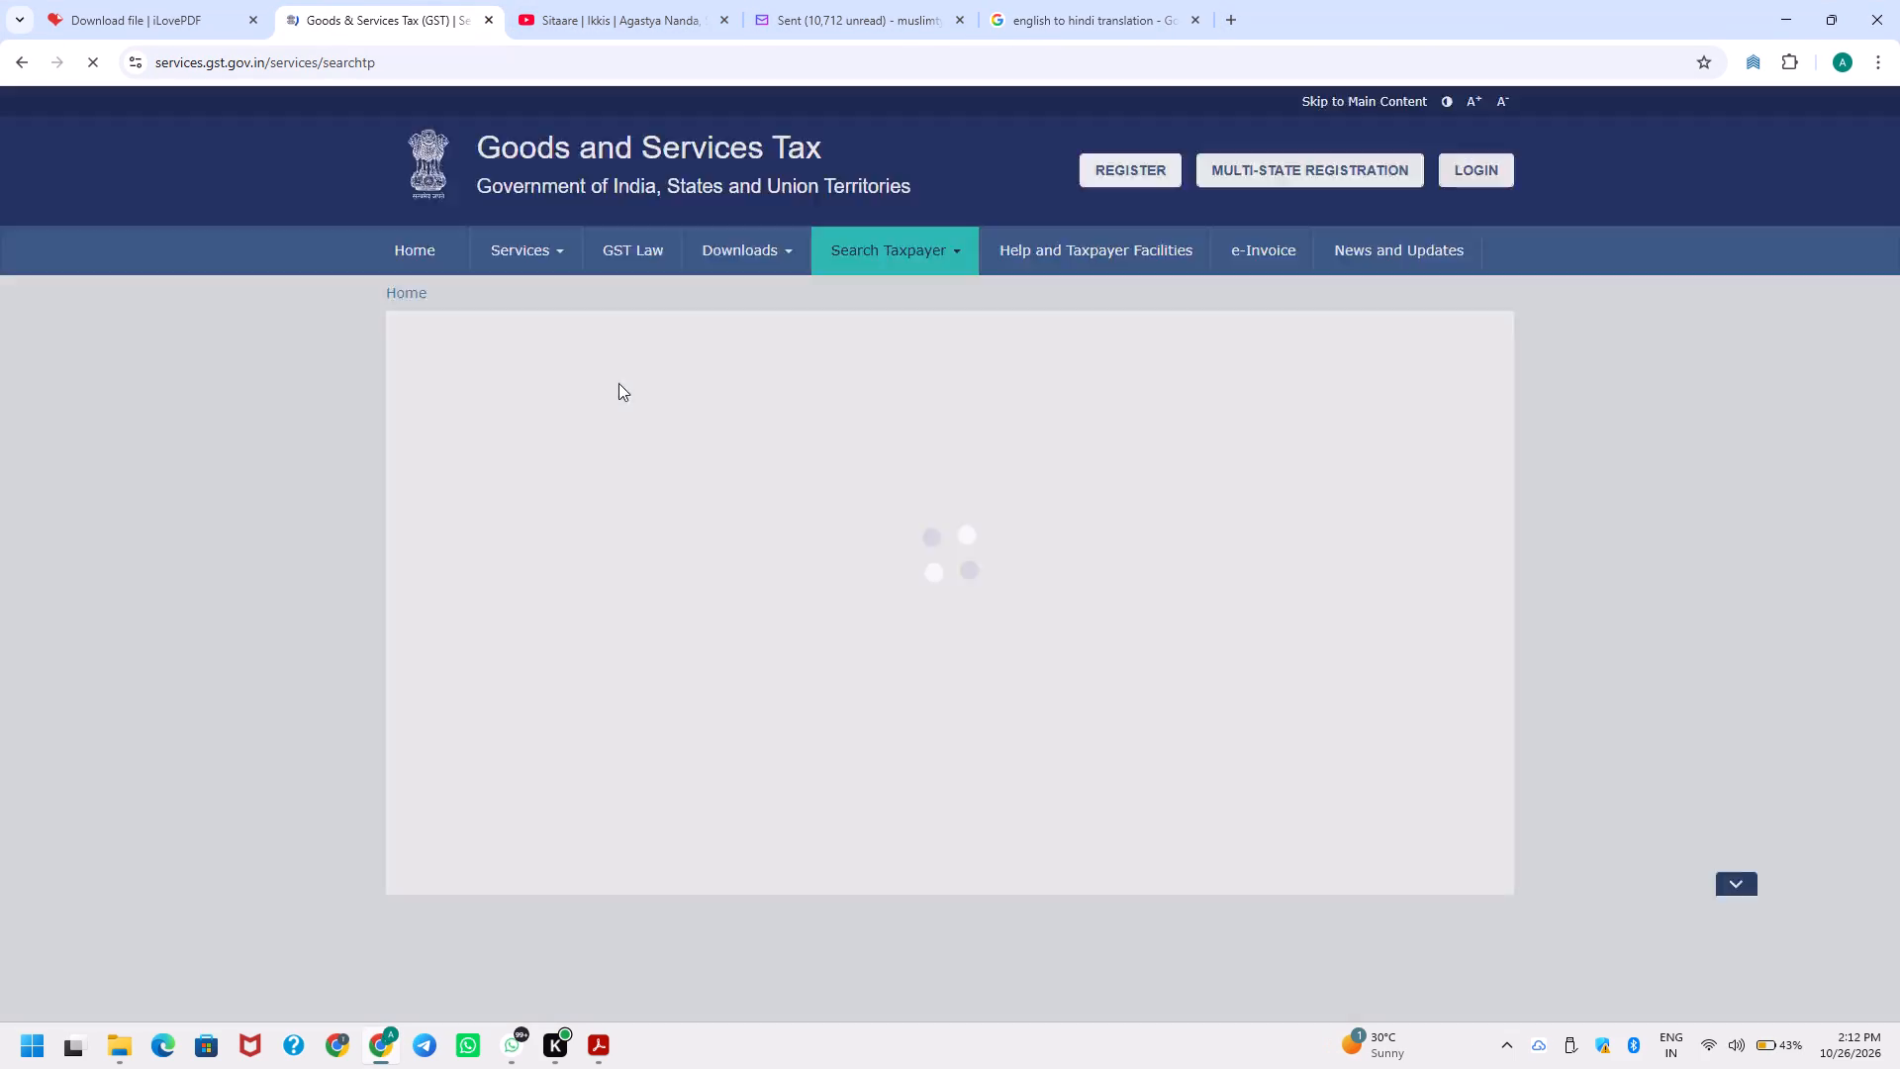
Search the taxpayer records for the copied GSTIN, entering the captcha characters shown in the image.
{"action": "left_click", "coordinate": [612, 423]}
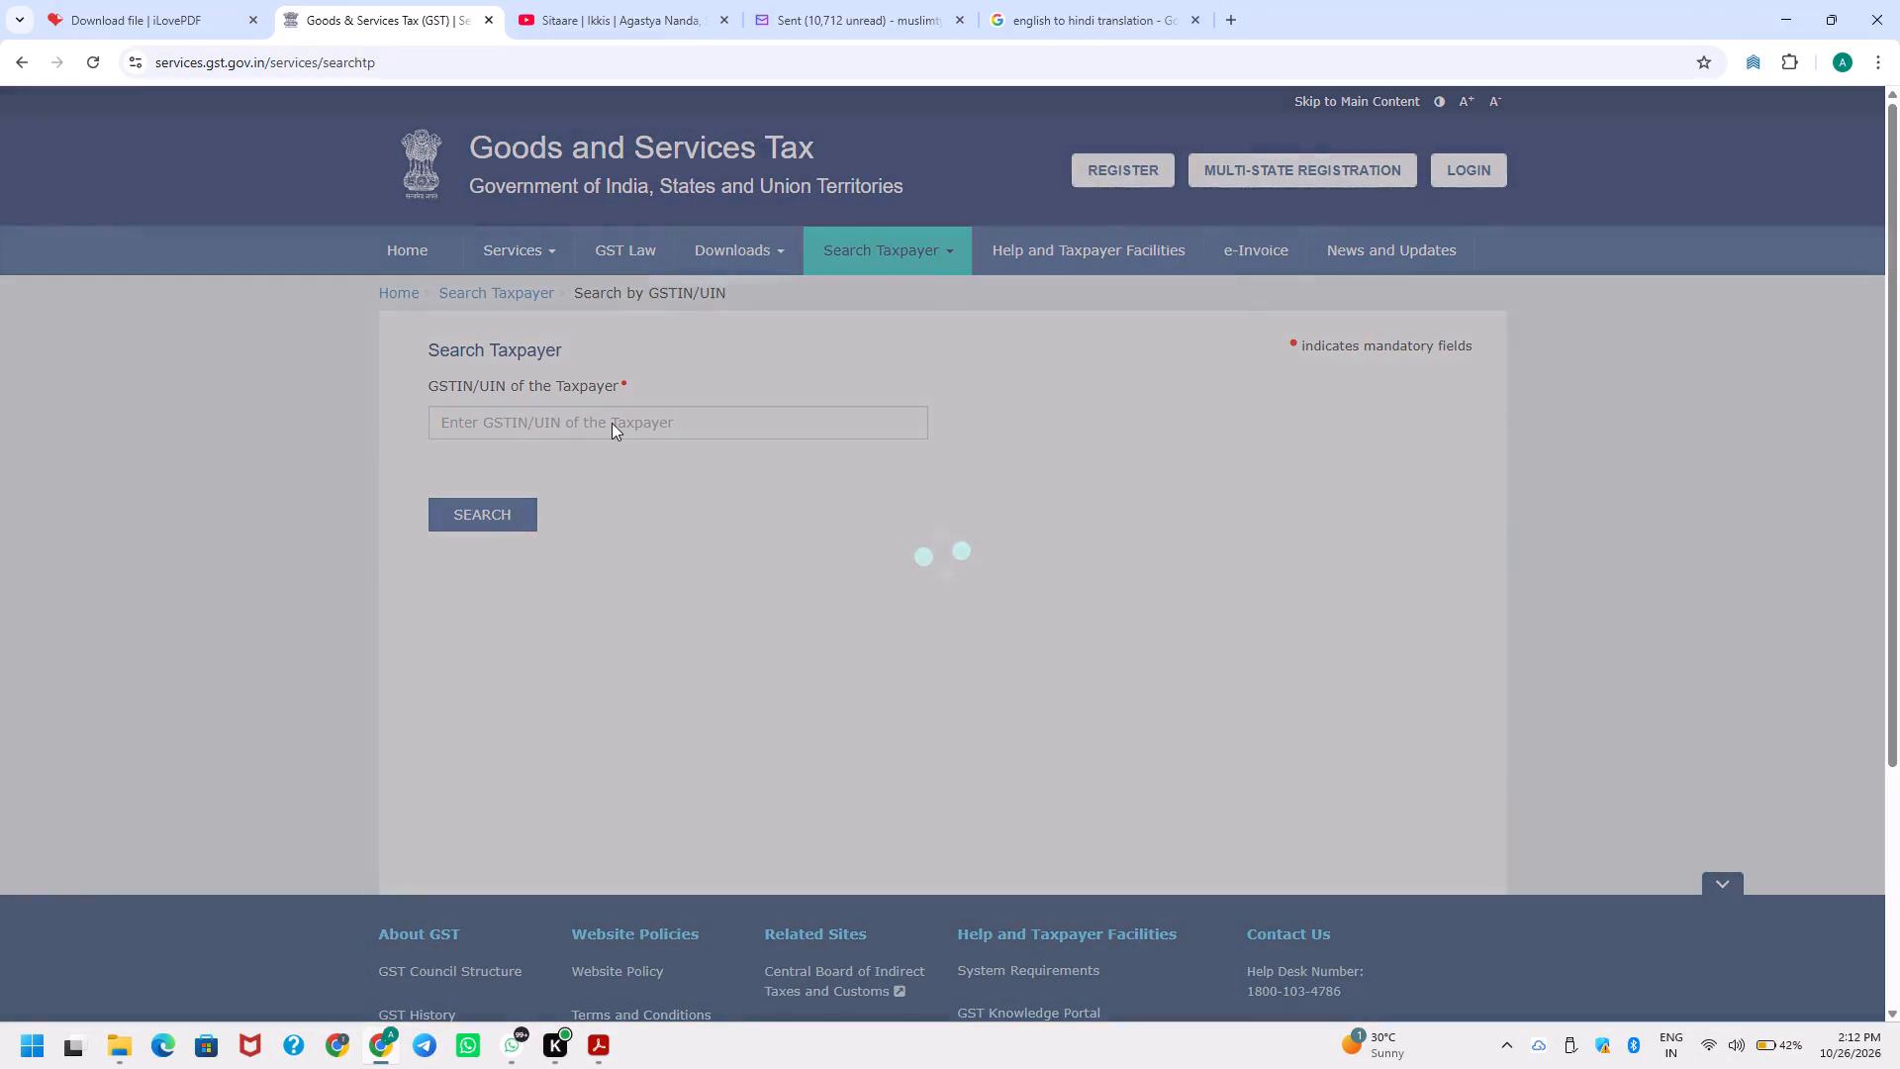
{"action": "left_click", "coordinate": [612, 423]}
{"action": "key", "text": "0"}
{"action": "key", "text": "ctrl+v"}
{"action": "key", "text": "Tab"}
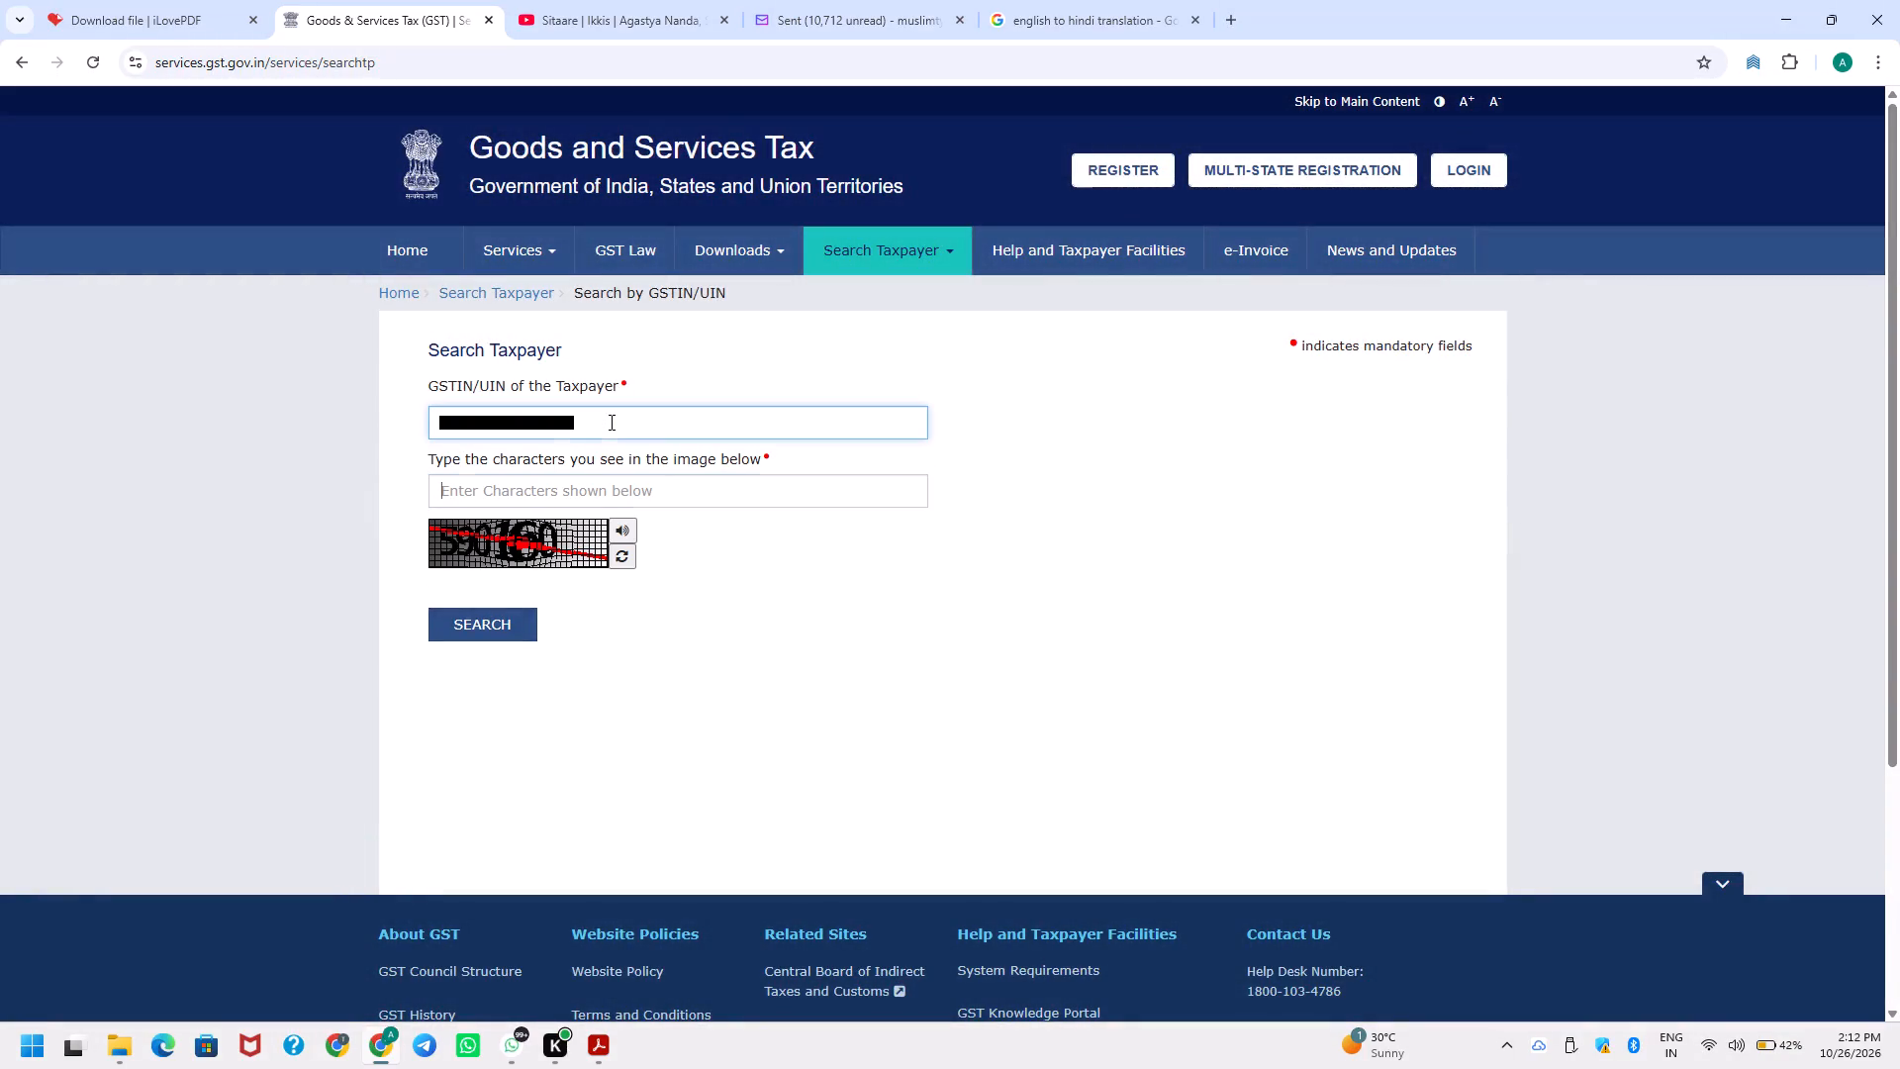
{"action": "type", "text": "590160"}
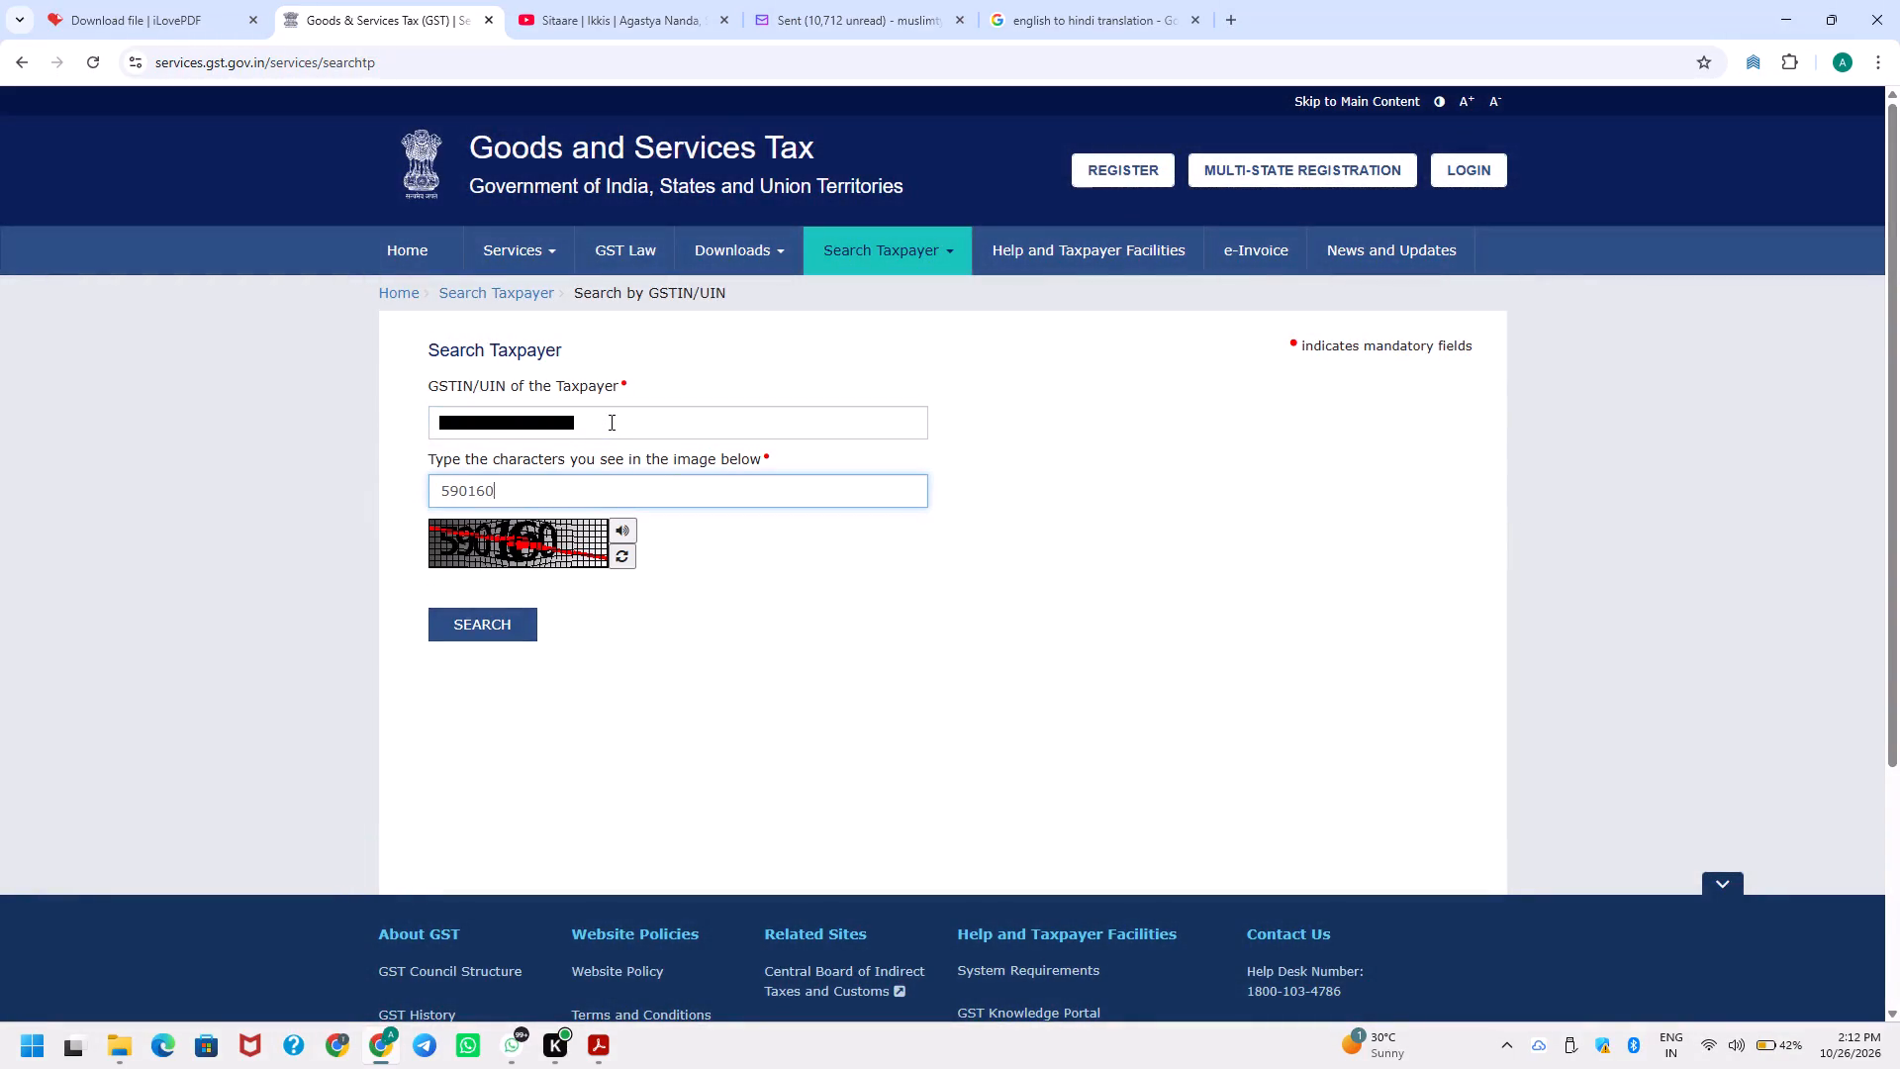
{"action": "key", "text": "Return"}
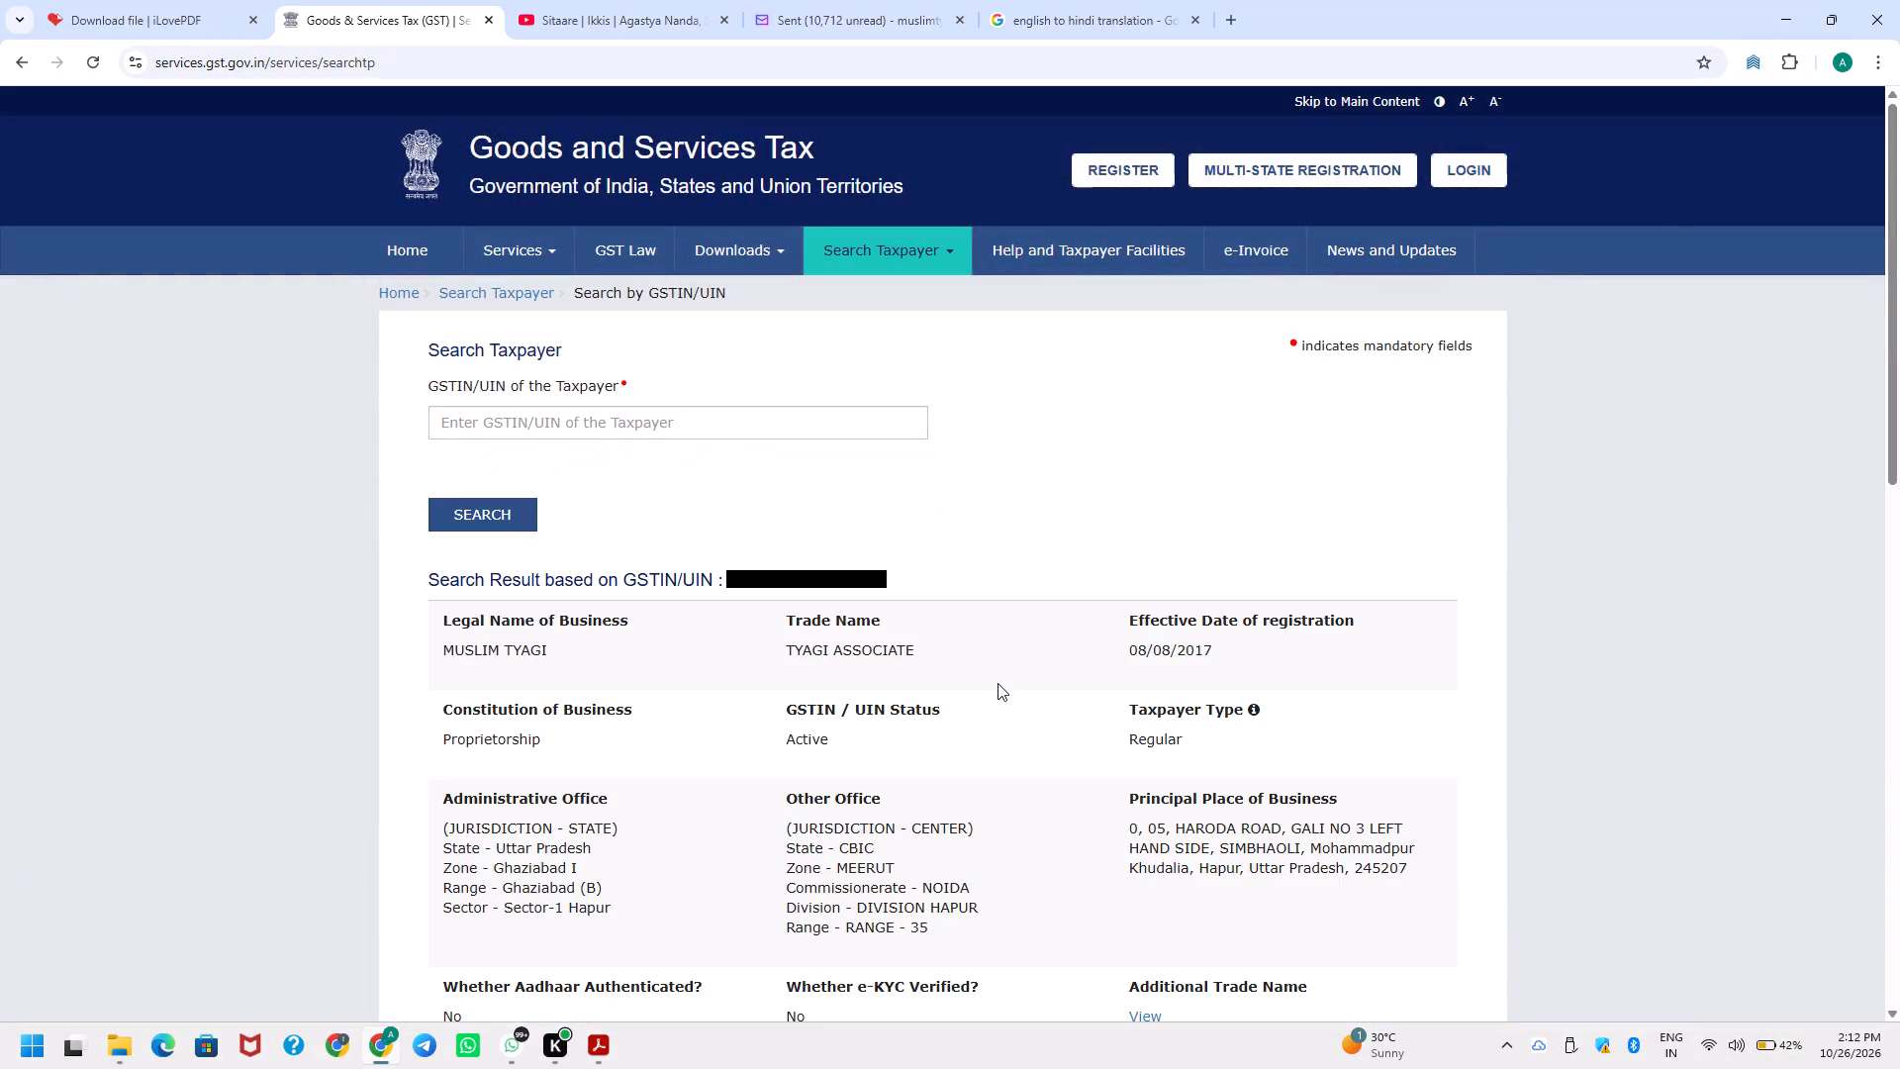
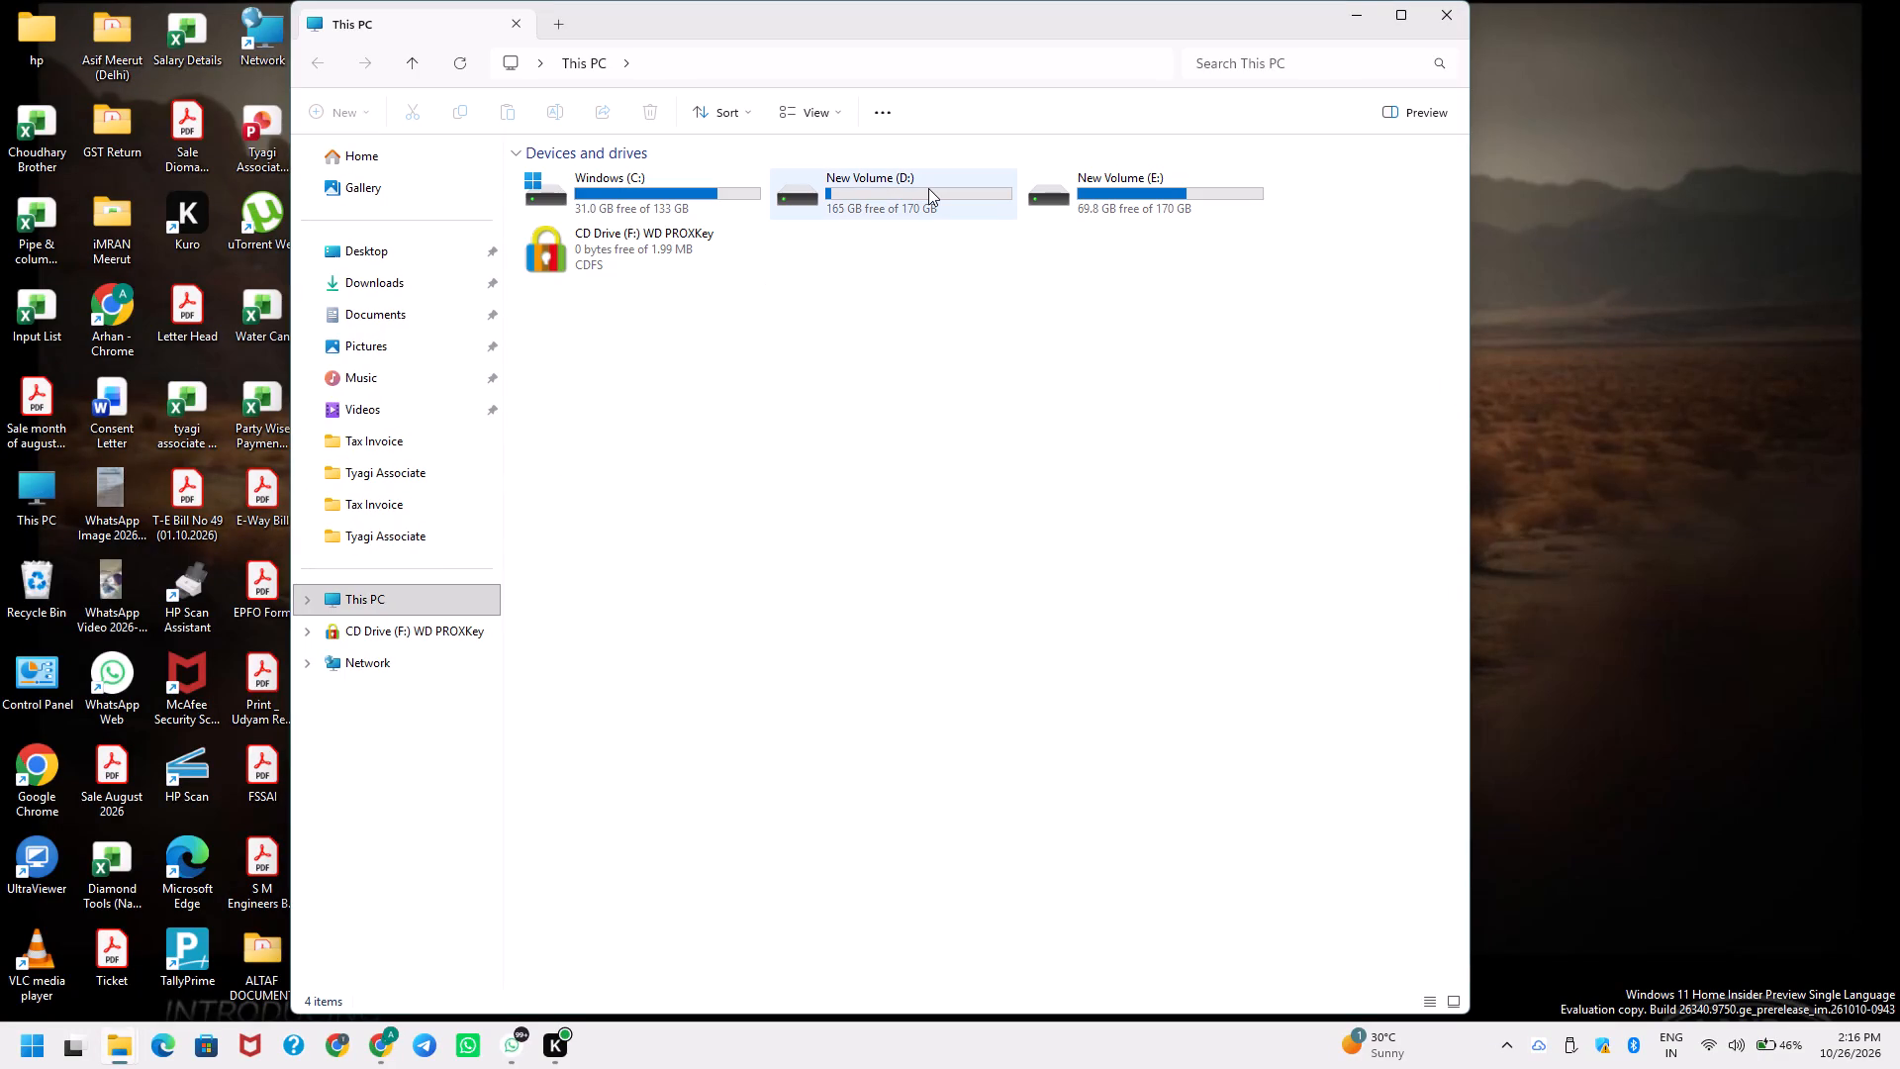
Open the Word document K M Particle Borad Project – 1 Labour rate 26.10.2026 from the Quotation & Work Order folder on drive E.
{"action": "left_click", "coordinate": [1079, 199]}
{"action": "key", "text": "Return"}
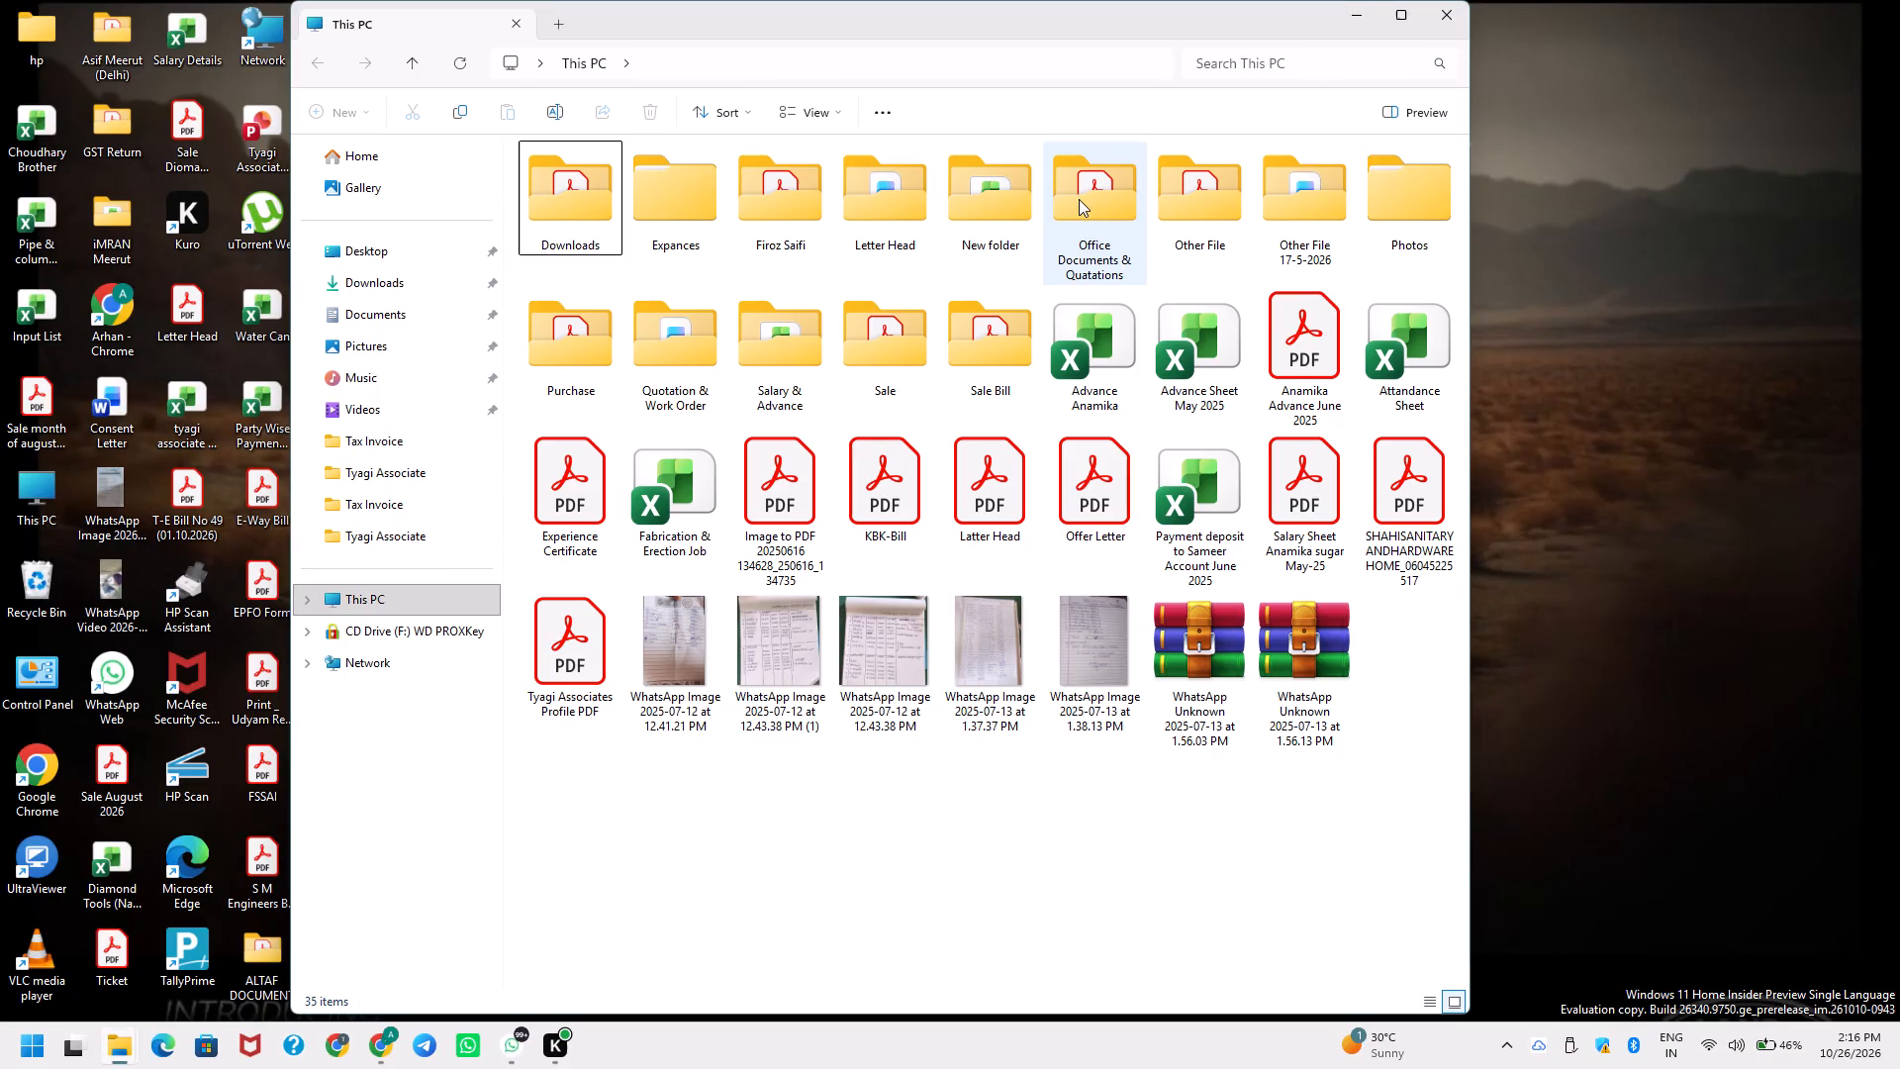
{"action": "left_click", "coordinate": [655, 340]}
{"action": "key", "text": "Return"}
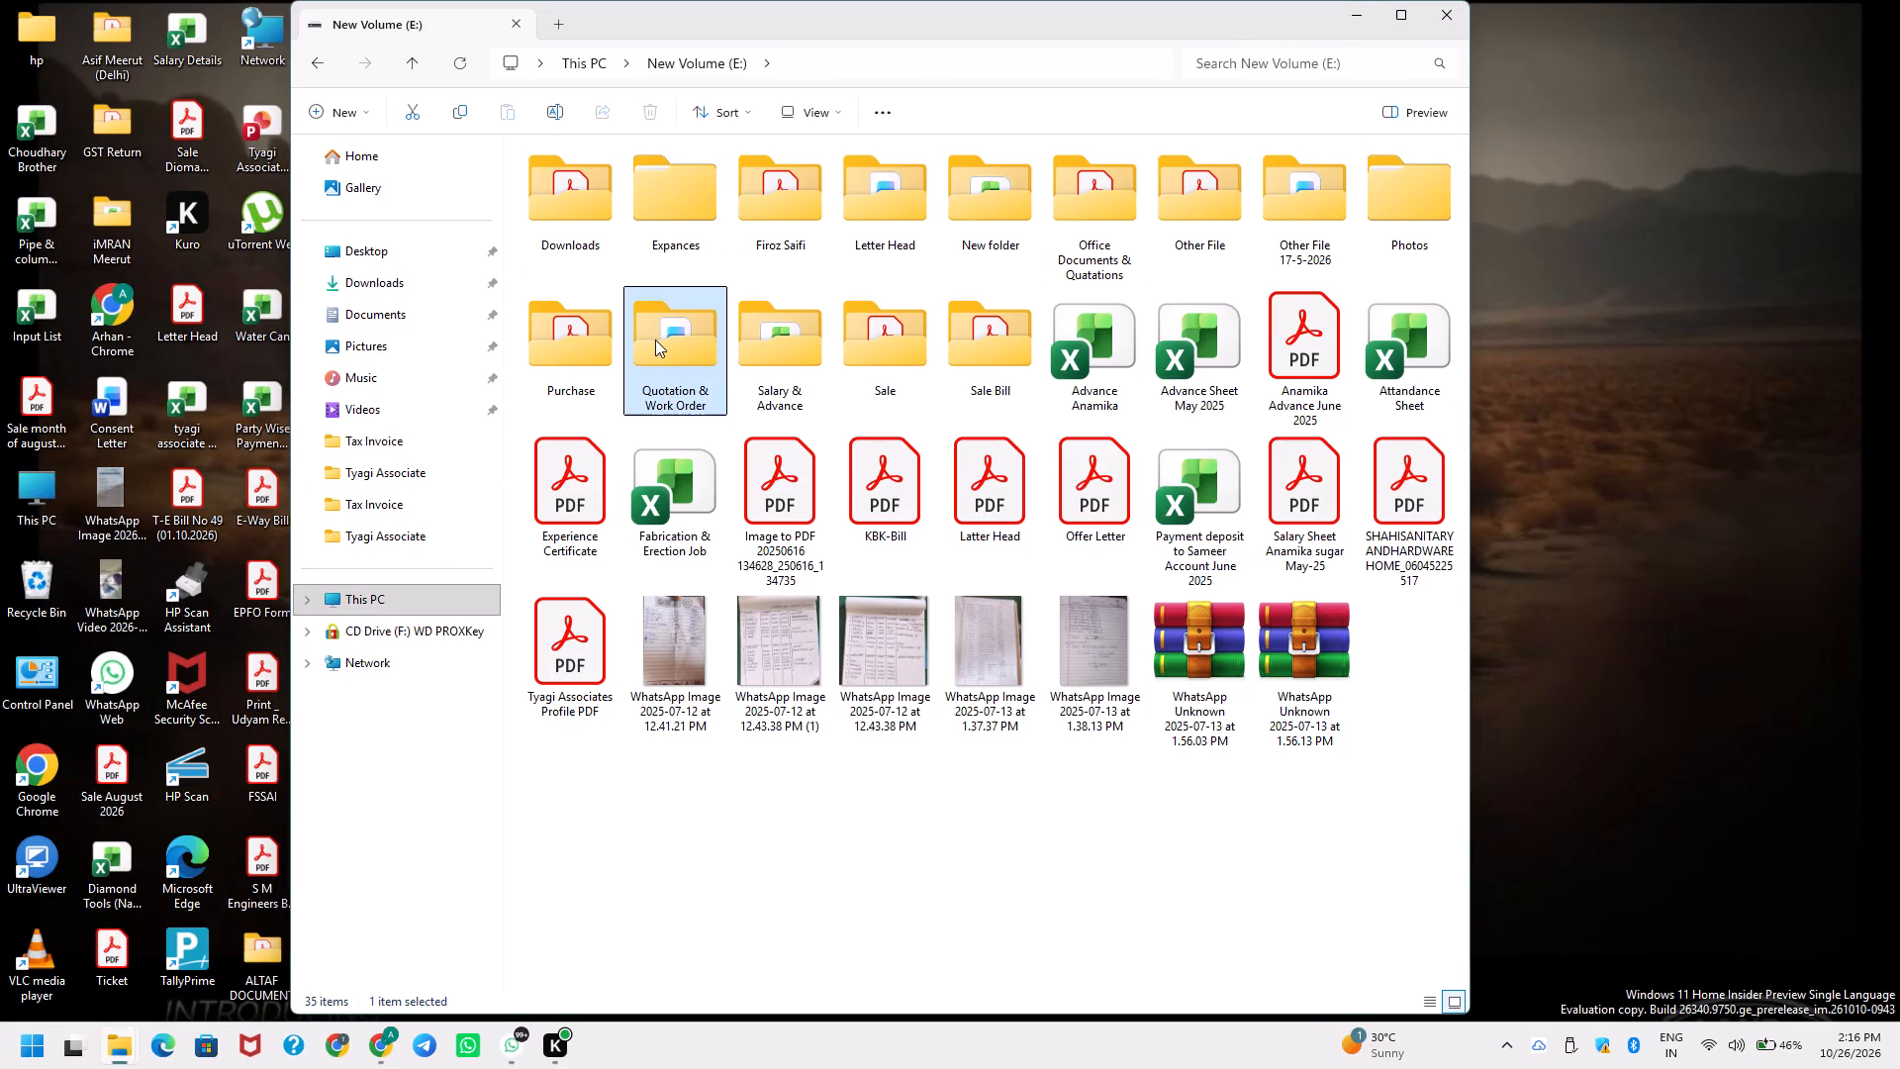
{"action": "left_click", "coordinate": [755, 198]}
{"action": "key", "text": "Return"}
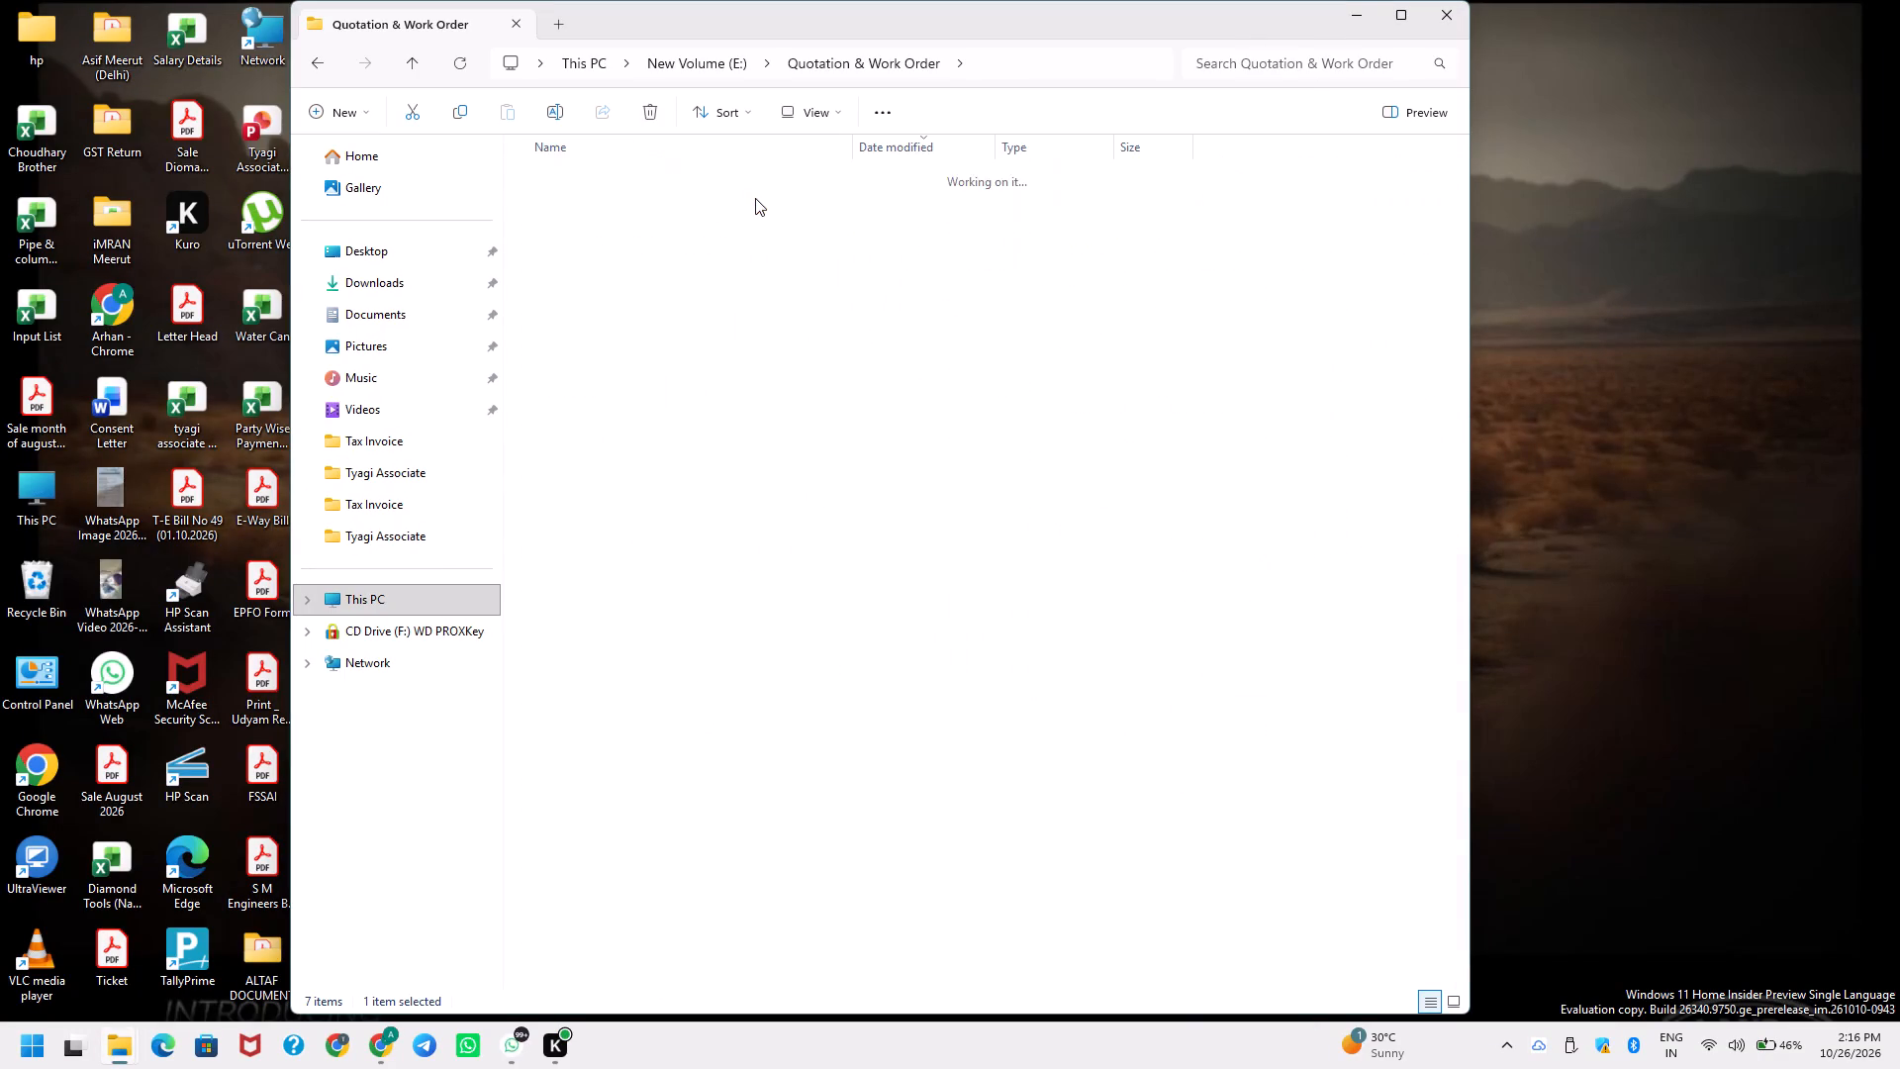
{"action": "key", "text": "BackSpace"}
{"action": "key", "text": "Left"}
{"action": "key", "text": "Return"}
{"action": "key", "text": "Down"}
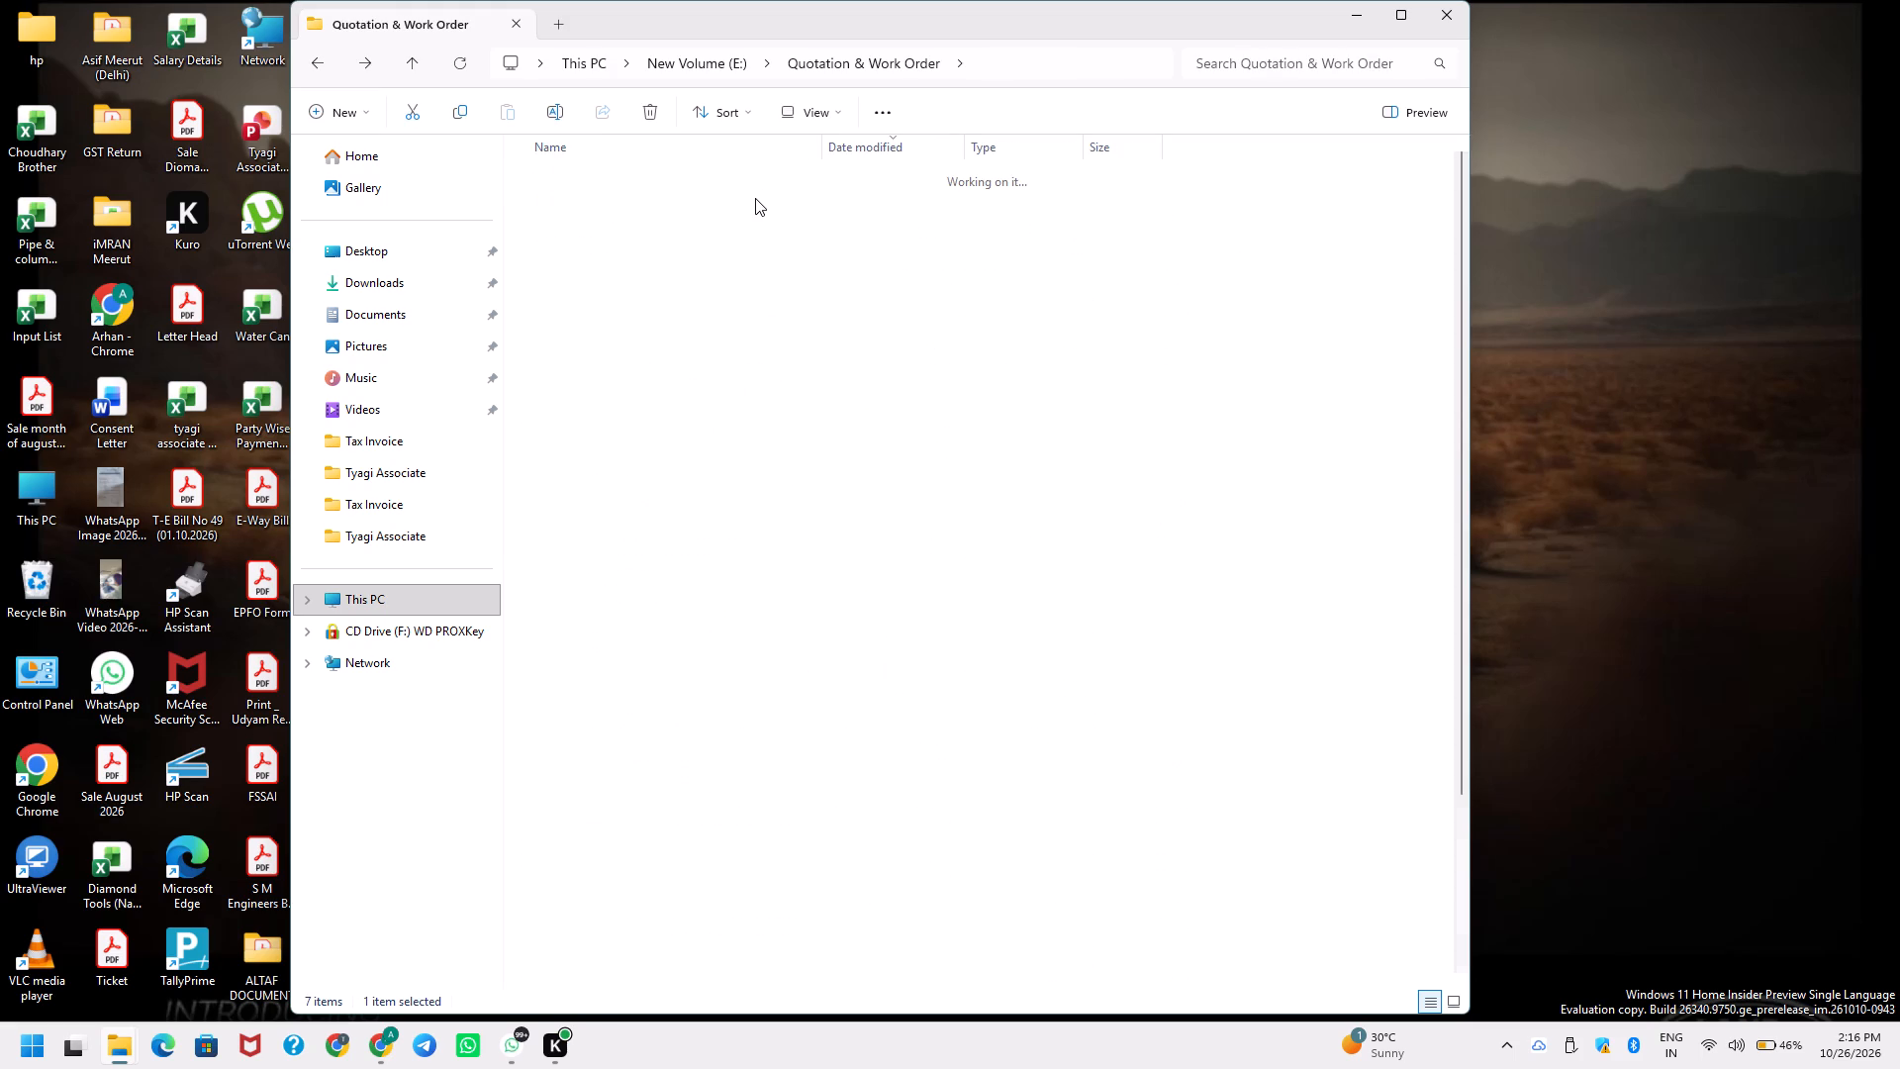
{"action": "key", "text": "Down"}
{"action": "key", "text": "Up"}
{"action": "key", "text": "Return"}
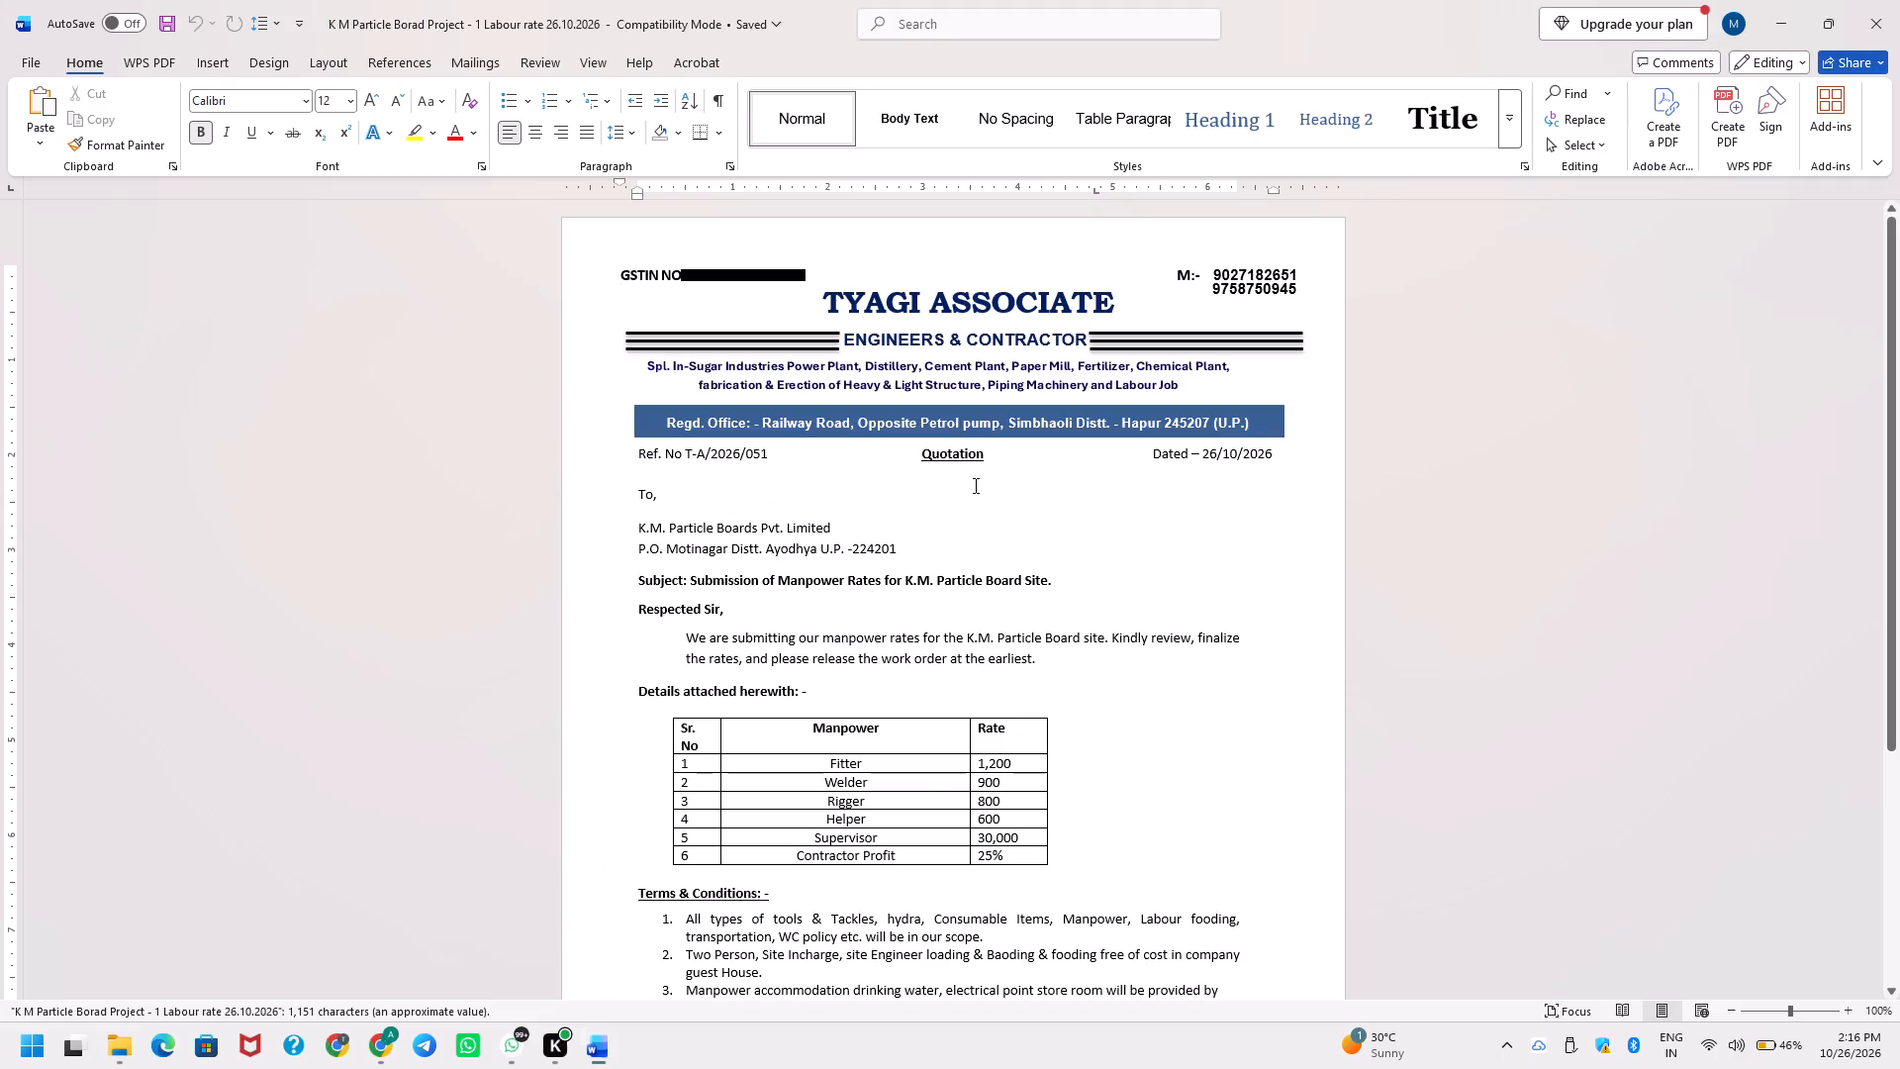
Set the Welder rate in the manpower table to 1000.
{"action": "left_click", "coordinate": [977, 782]}
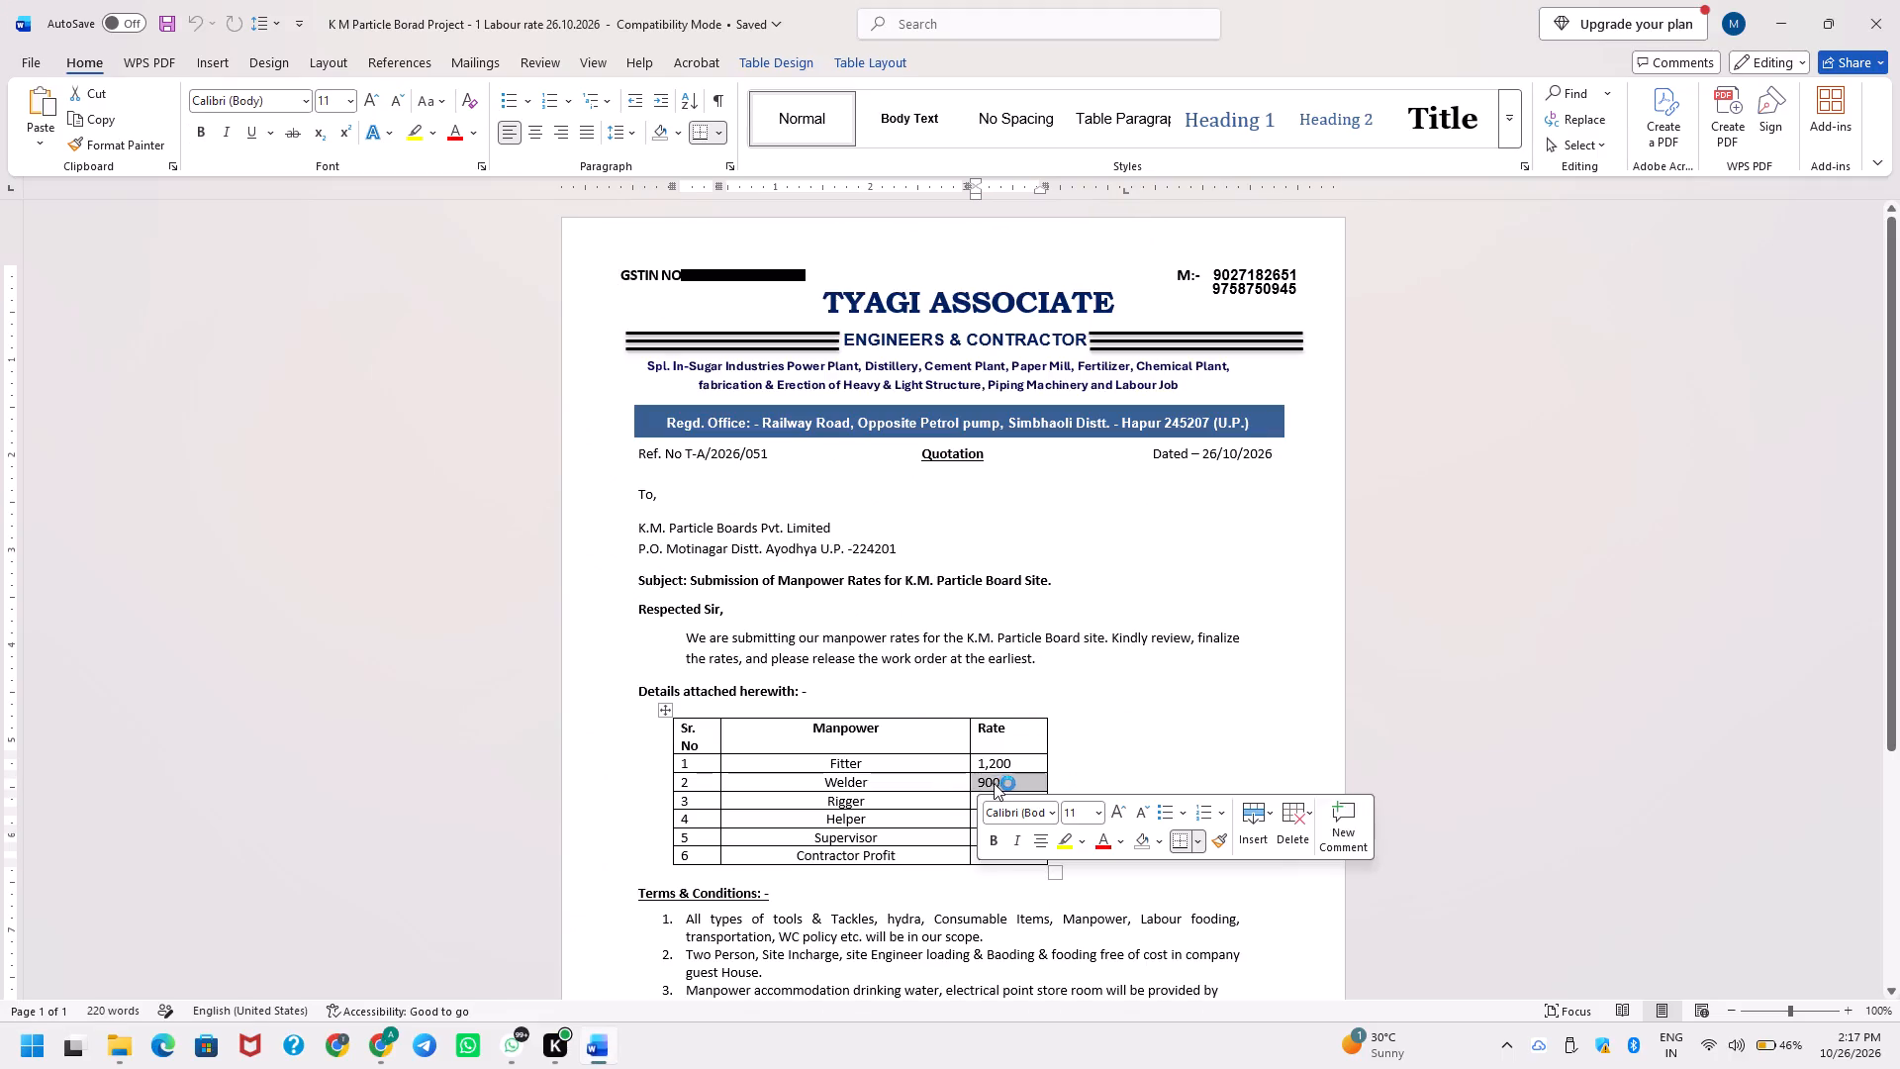
{"action": "left_click", "coordinate": [996, 783]}
{"action": "key", "text": "Left"}
{"action": "key", "text": "shift+Left"}
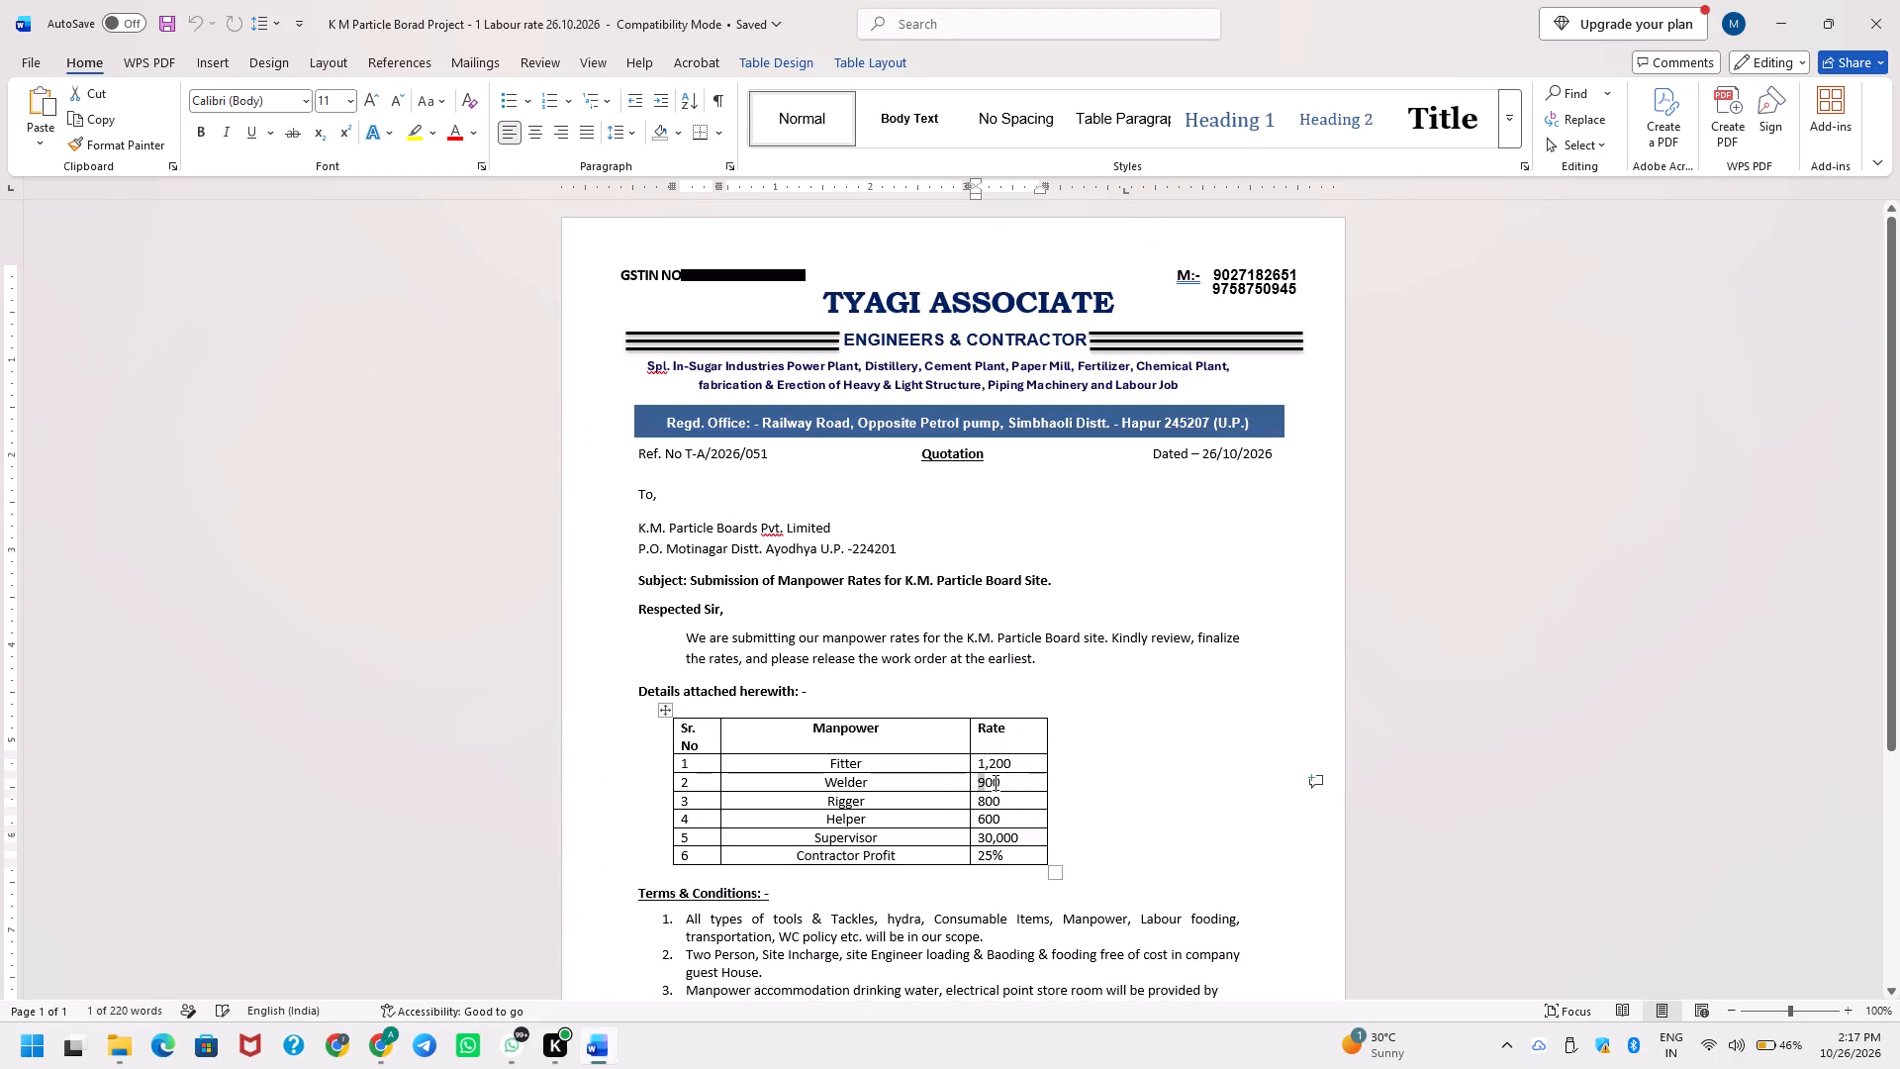
{"action": "type", "text": "10"}
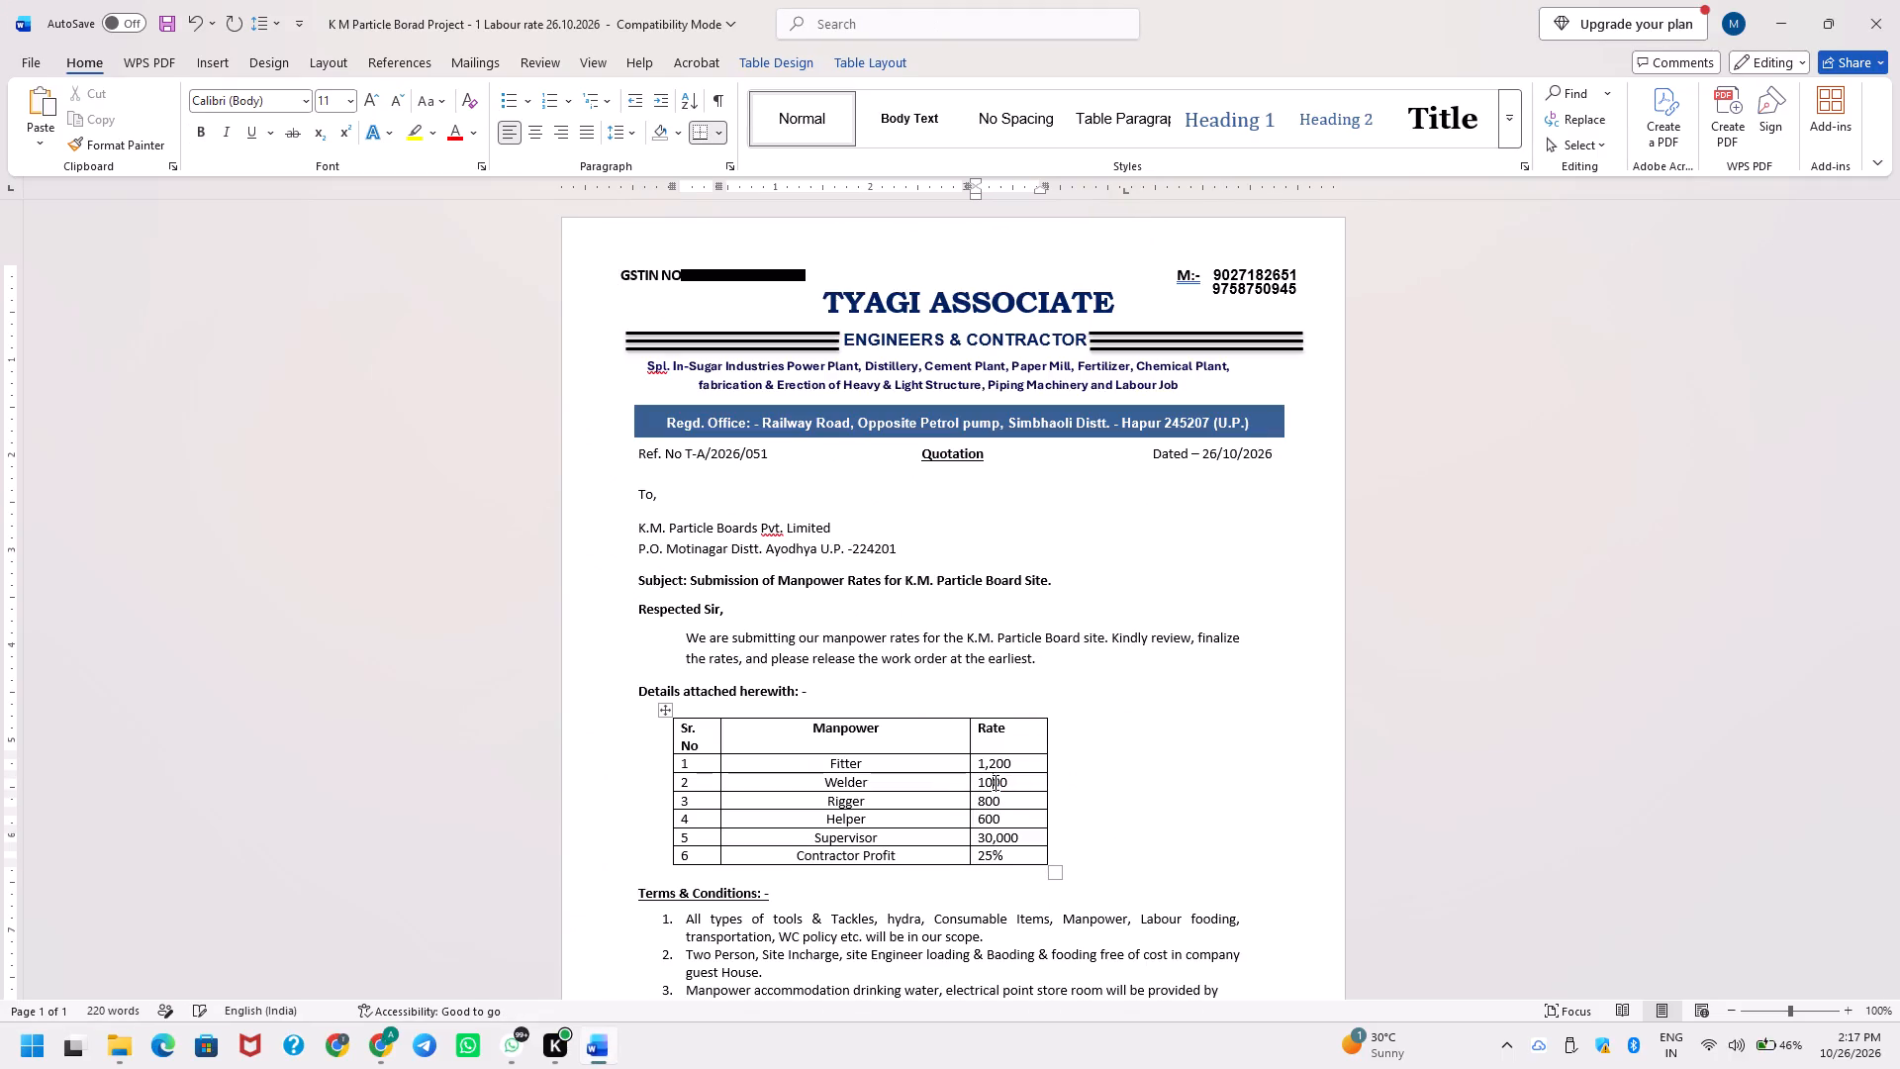
Set the Supervisor rate in the manpower table to 40,000.
{"action": "key", "text": "Down"}
{"action": "key", "text": "Down"}
{"action": "key", "text": "Down"}
{"action": "key", "text": "Left"}
{"action": "key", "text": "shift+Left"}
{"action": "key", "text": "4"}
Insert a table row below Supervisor, numbered 6, with "Consumable Itme" in the Manpower column.
{"action": "scroll", "coordinate": [1054, 887], "scroll_direction": "down", "scroll_amount": 1}
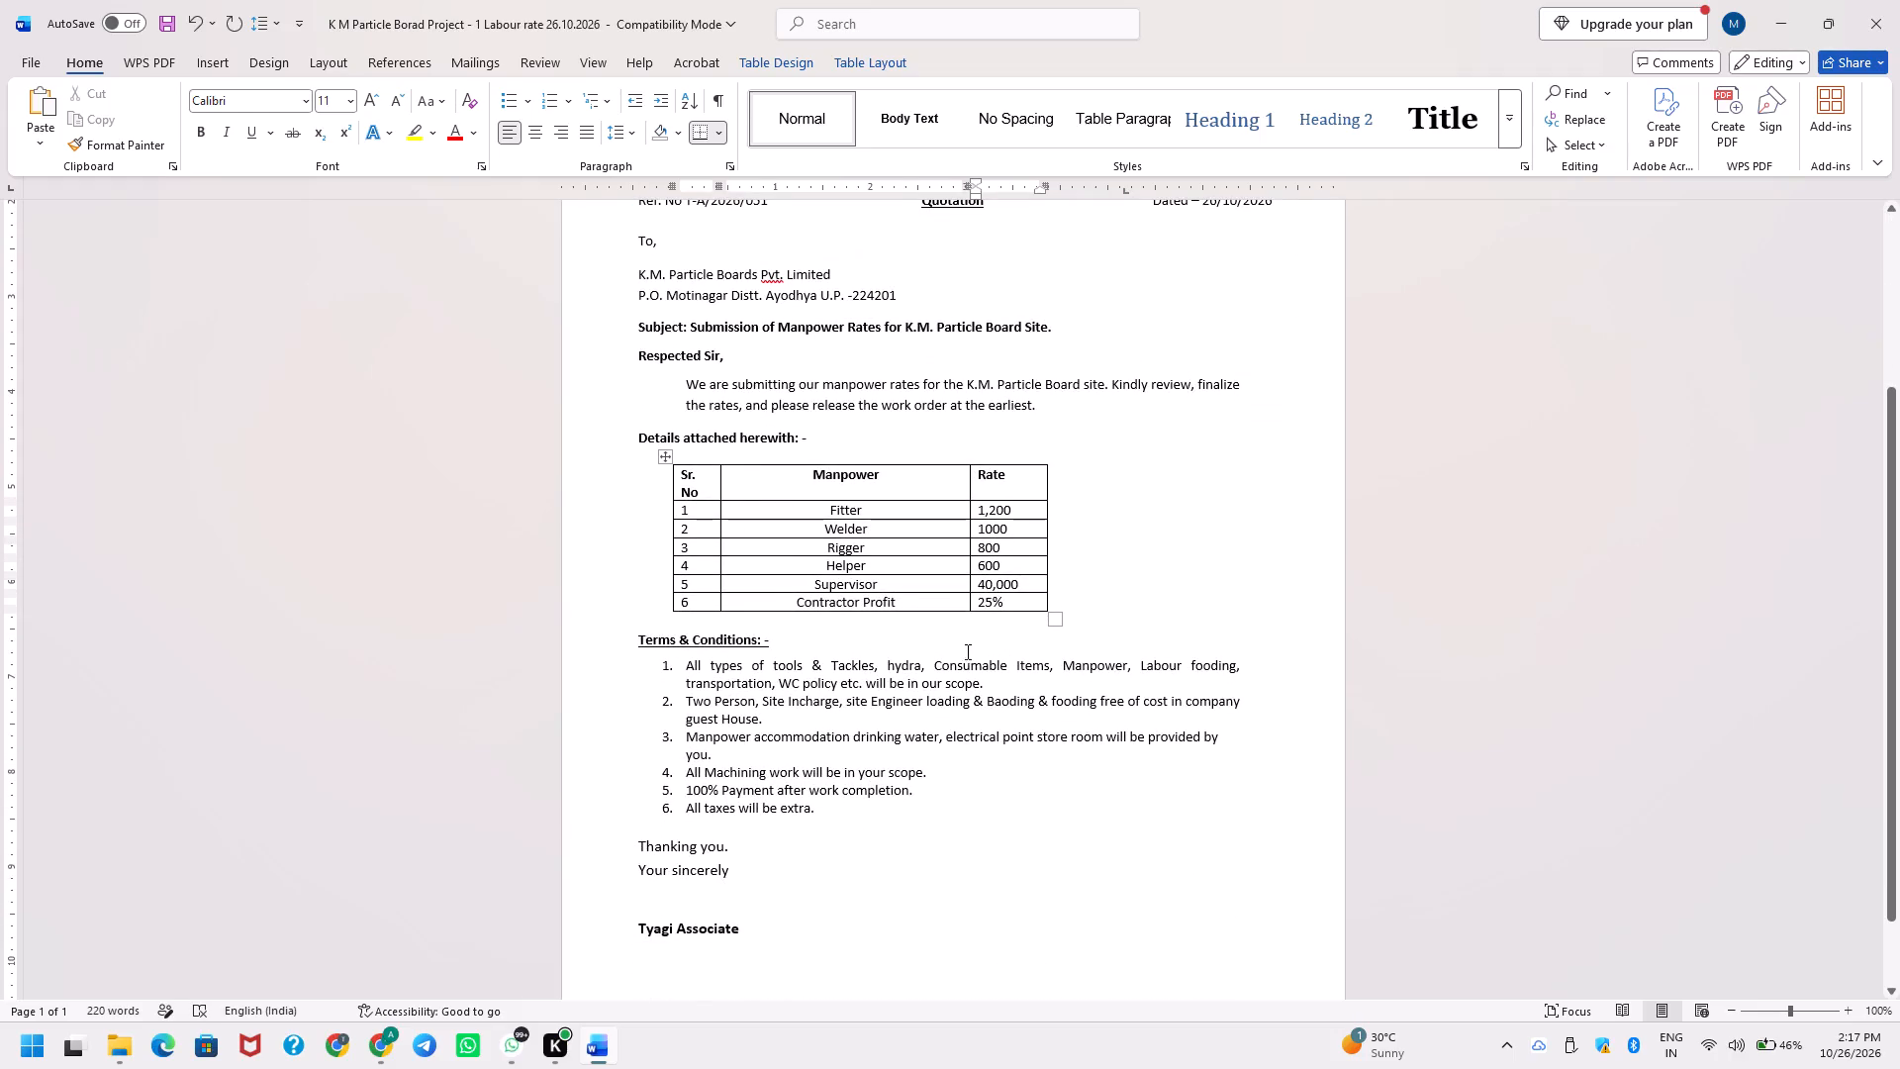
{"action": "left_click", "coordinate": [870, 683]}
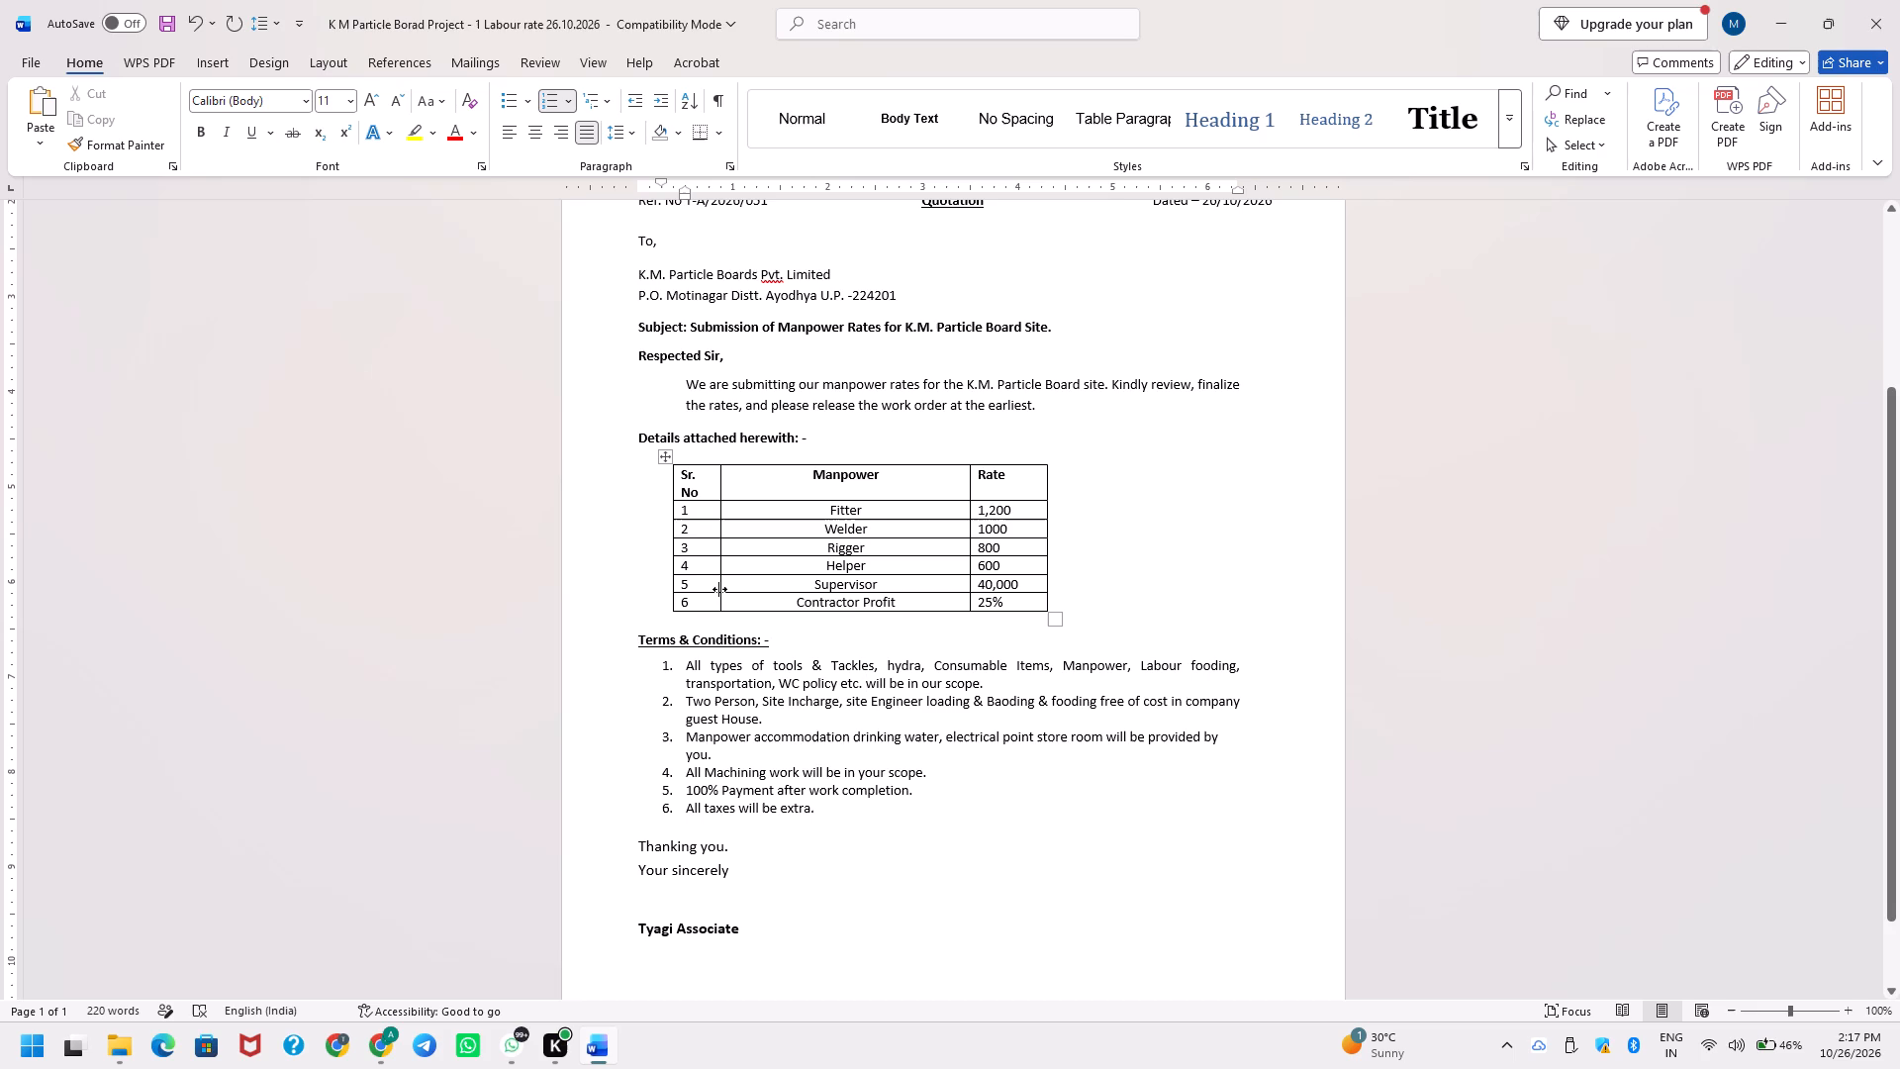
{"action": "left_click", "coordinate": [667, 591]}
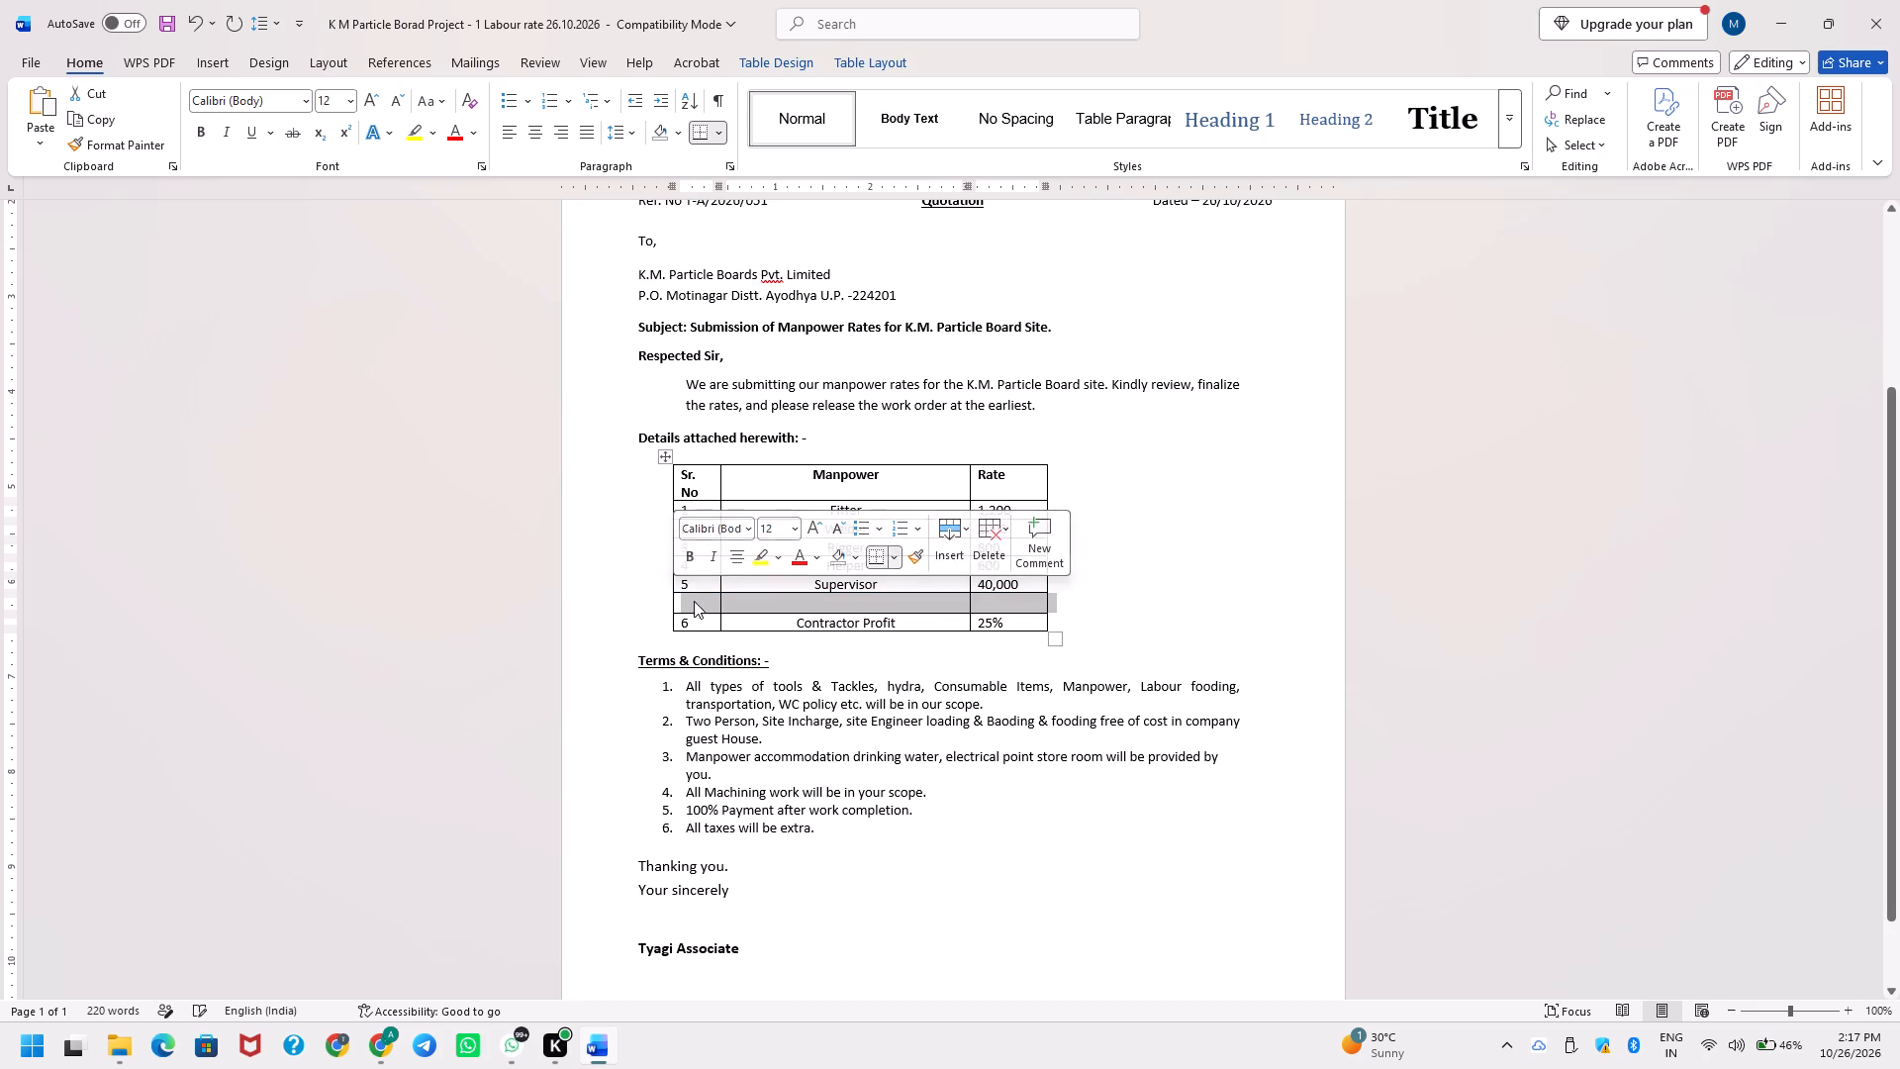
{"action": "left_click", "coordinate": [694, 601]}
{"action": "key", "text": "6"}
{"action": "key", "text": "Tab"}
{"action": "type", "text": "Con"}
{"action": "type", "text": "sub"}
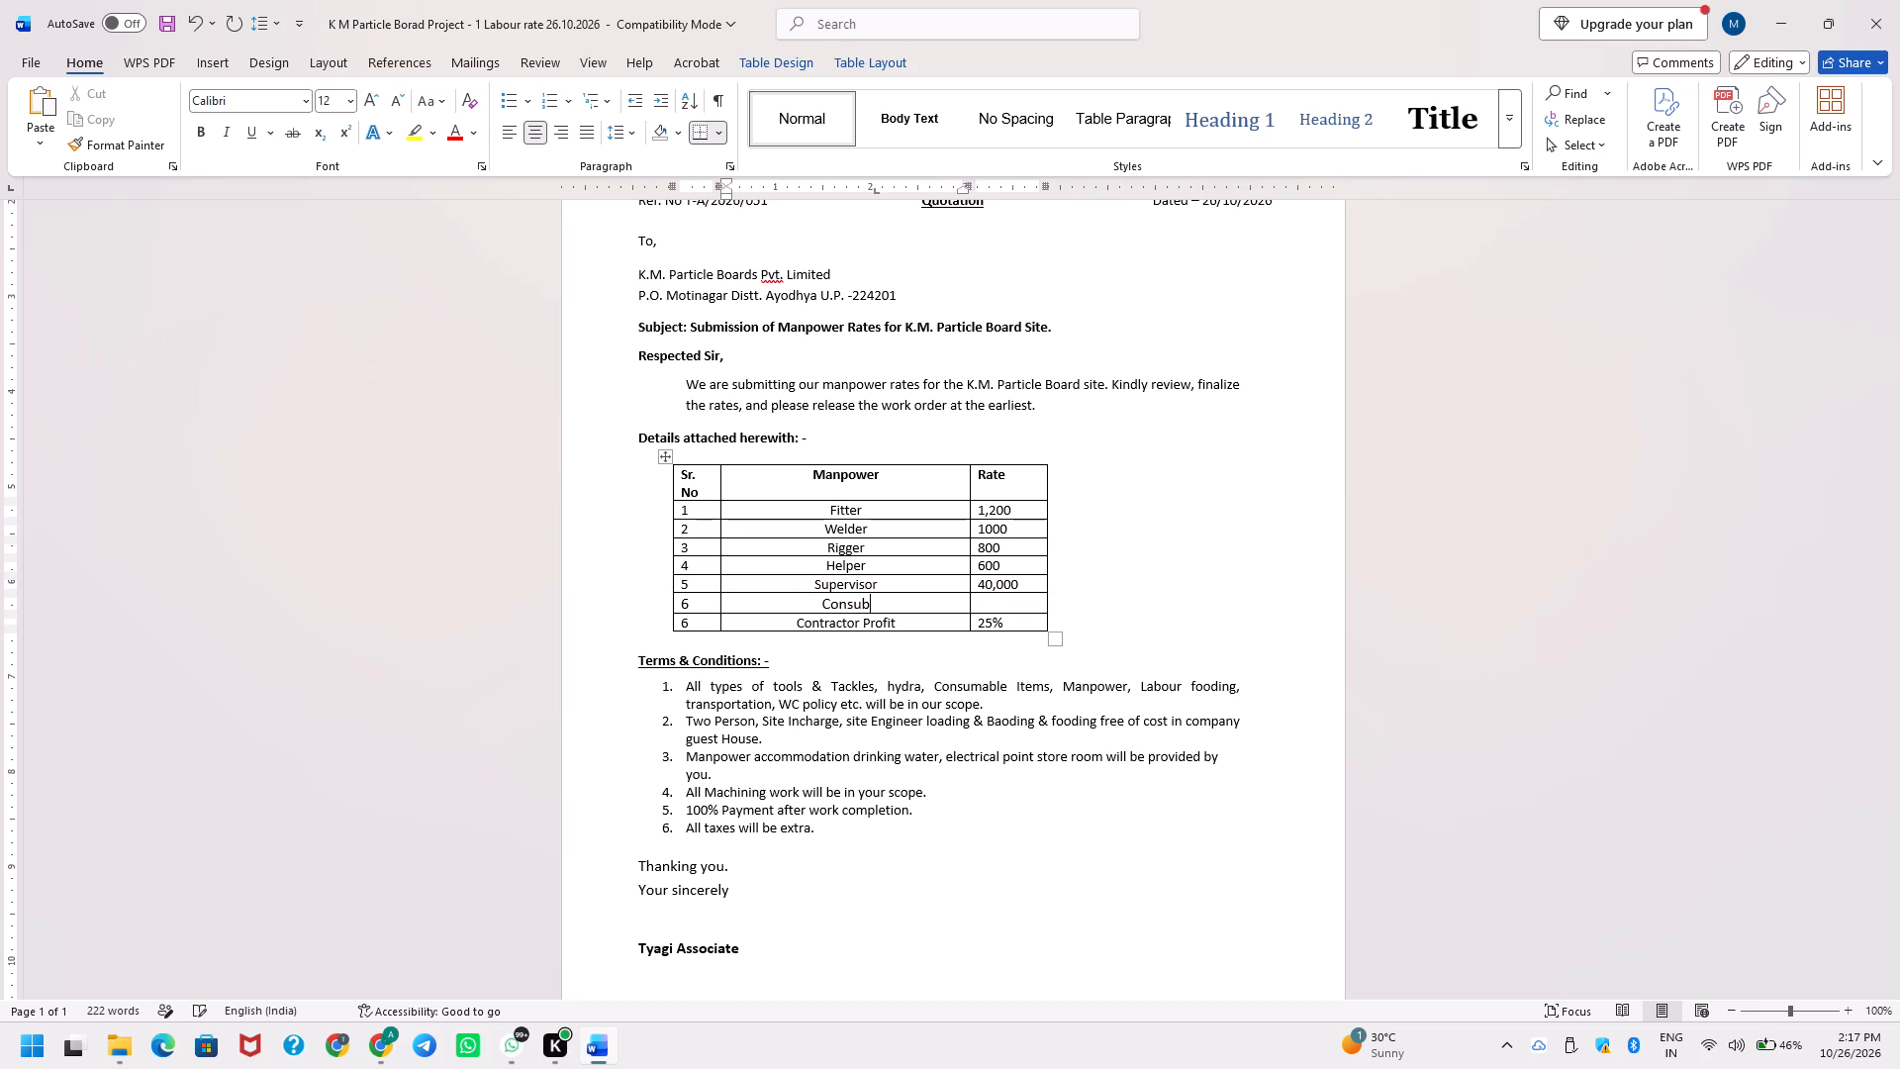
{"action": "key", "text": "BackSpace"}
{"action": "type", "text": "ma"}
{"action": "type", "text": "ble Itme"}
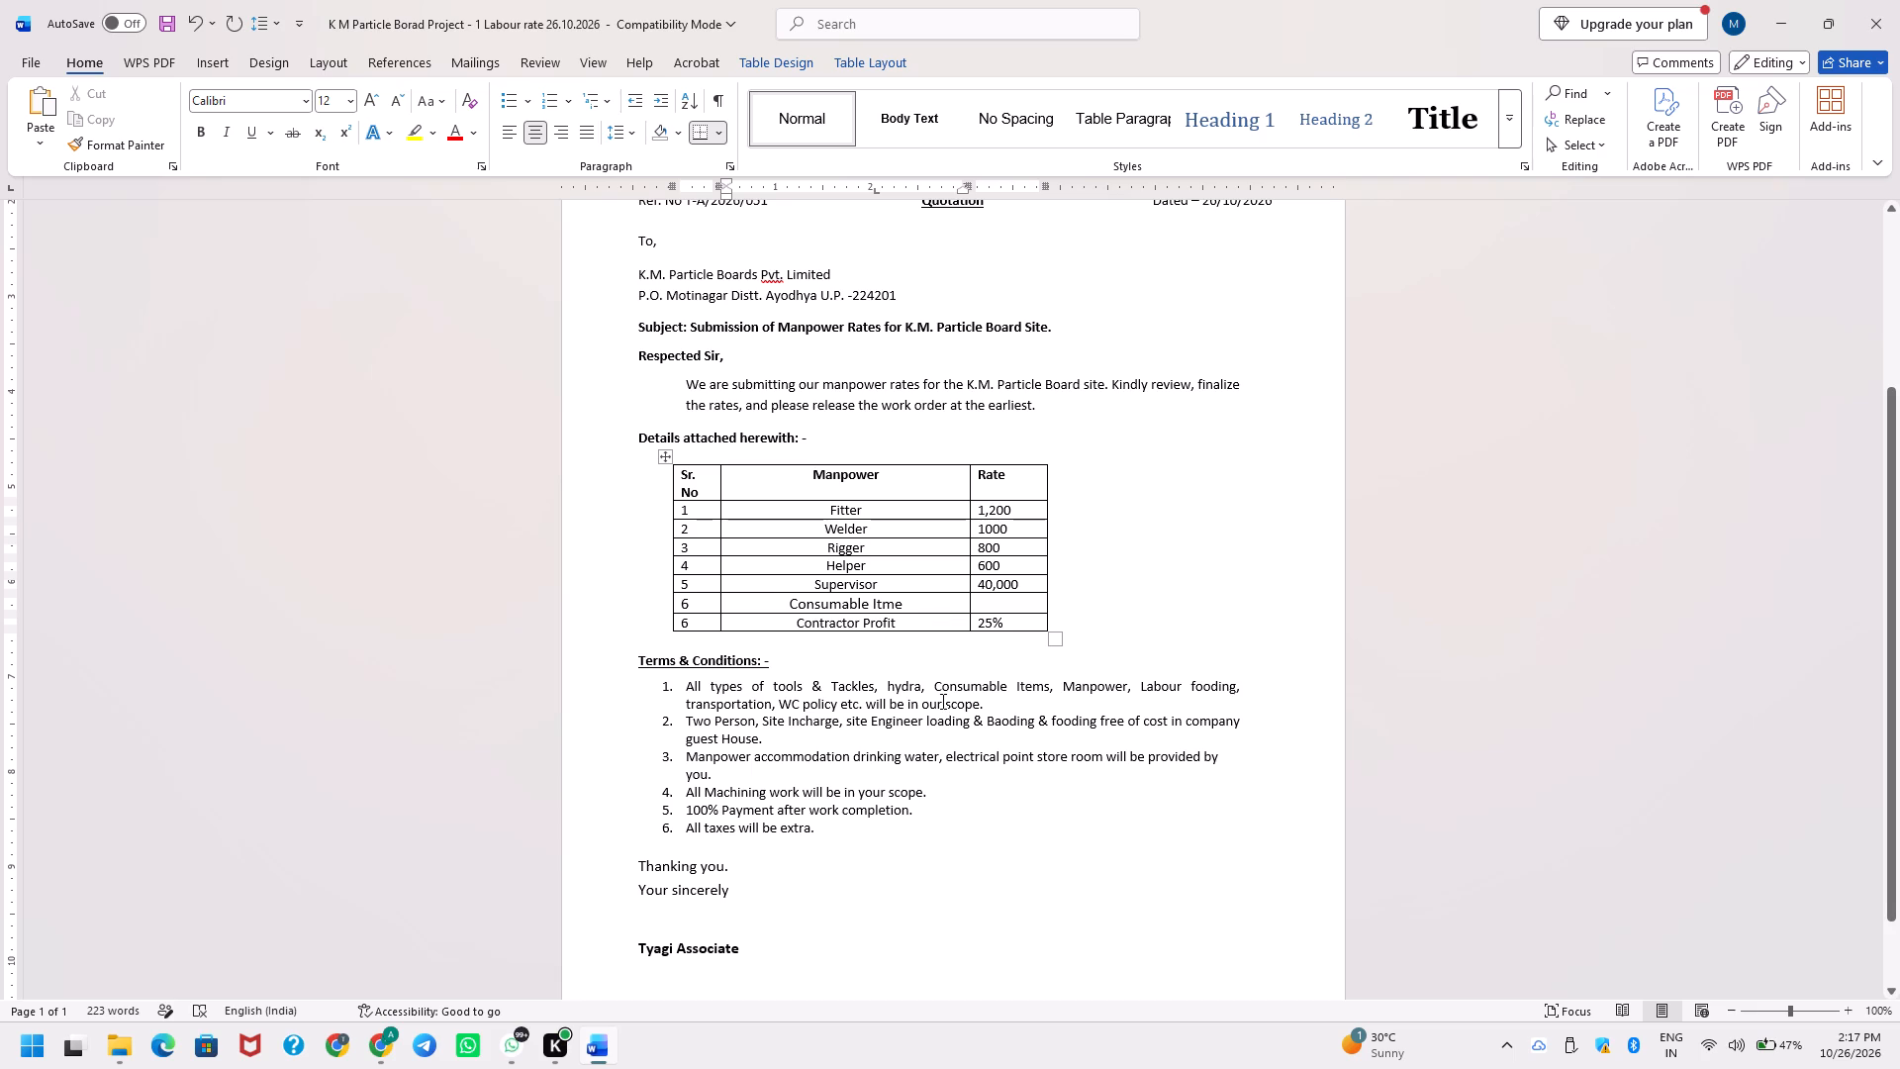
Reword the fifth item under Terms & Conditions as "100% Payment against RA Bill." and save the document.
{"action": "left_click", "coordinate": [921, 811]}
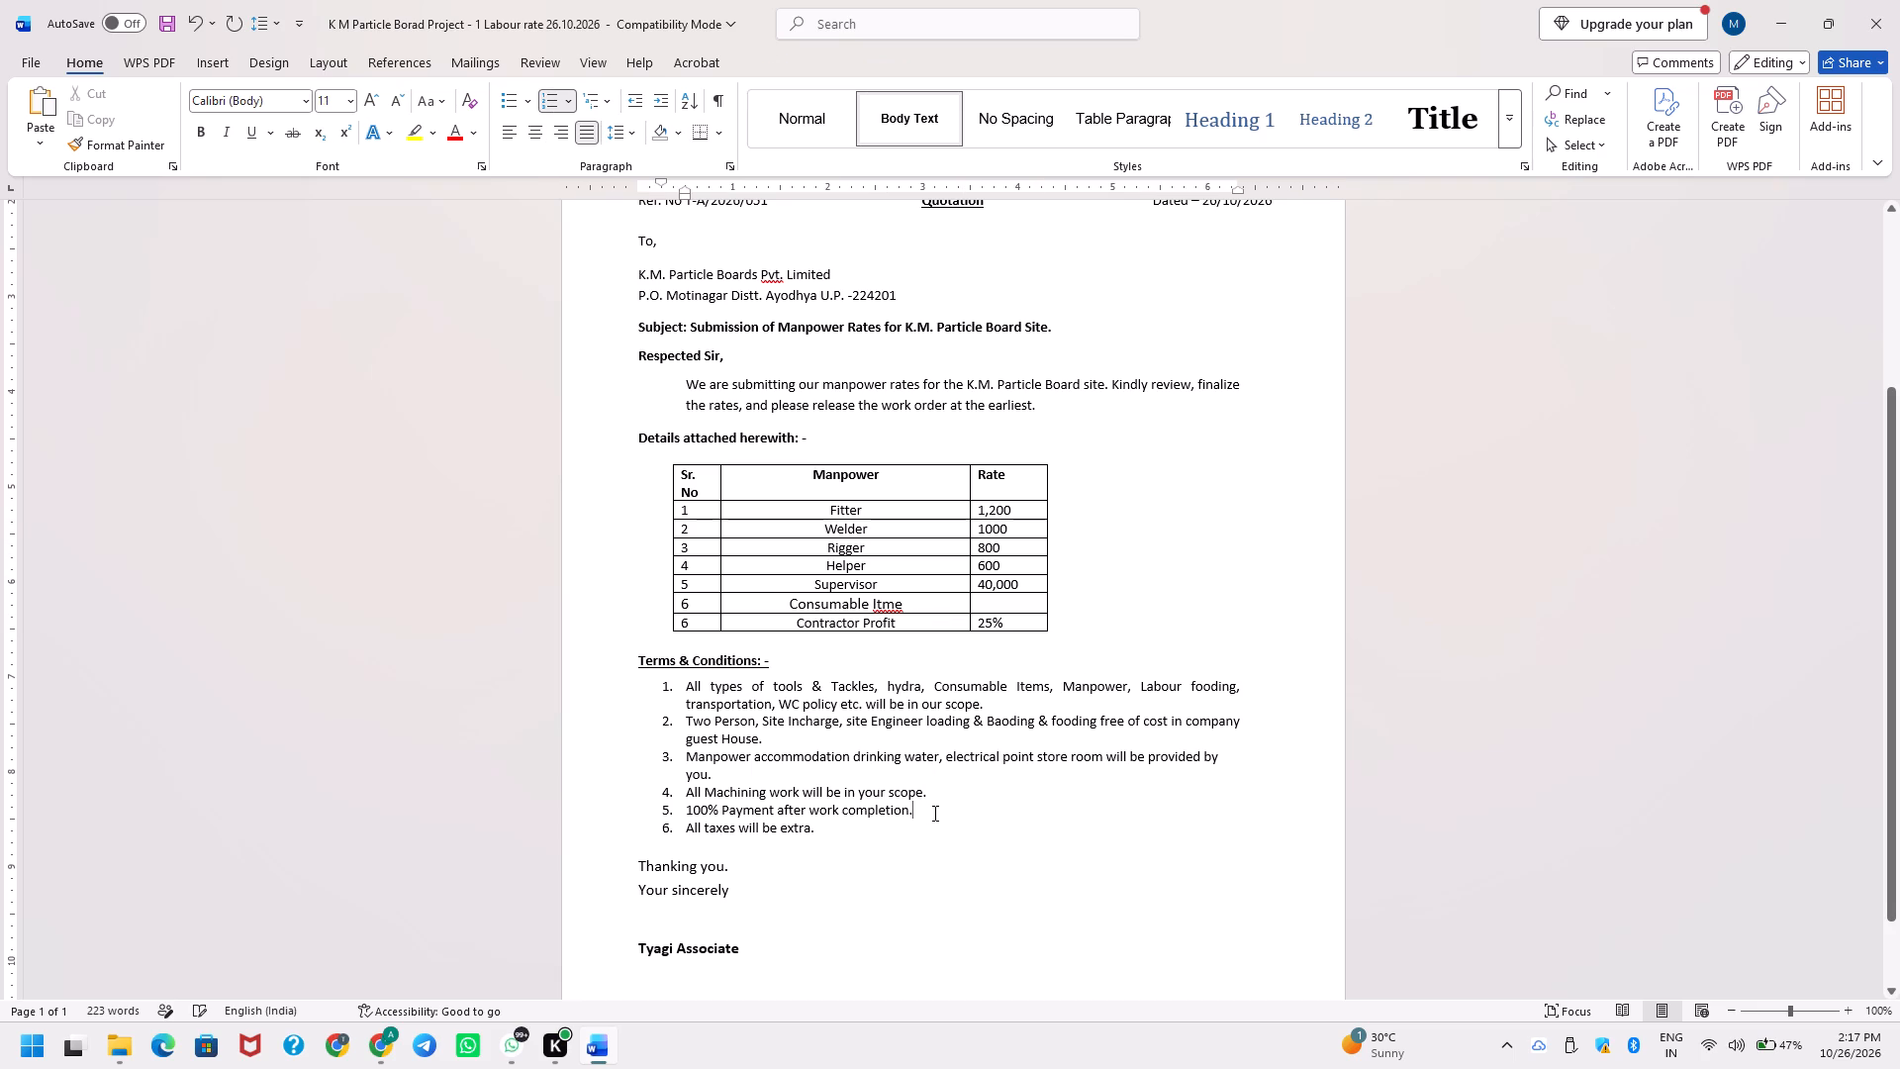
{"action": "key", "text": "ctrl+Left"}
{"action": "key", "text": "ctrl+Left"}
{"action": "key", "text": "ctrl+Left"}
{"action": "key", "text": "ctrl+Left"}
{"action": "key", "text": "ctrl+Left"}
{"action": "key", "text": "ctrl+Left"}
{"action": "key", "text": "ctrl+Right"}
{"action": "key", "text": "ctrl+shift+Right"}
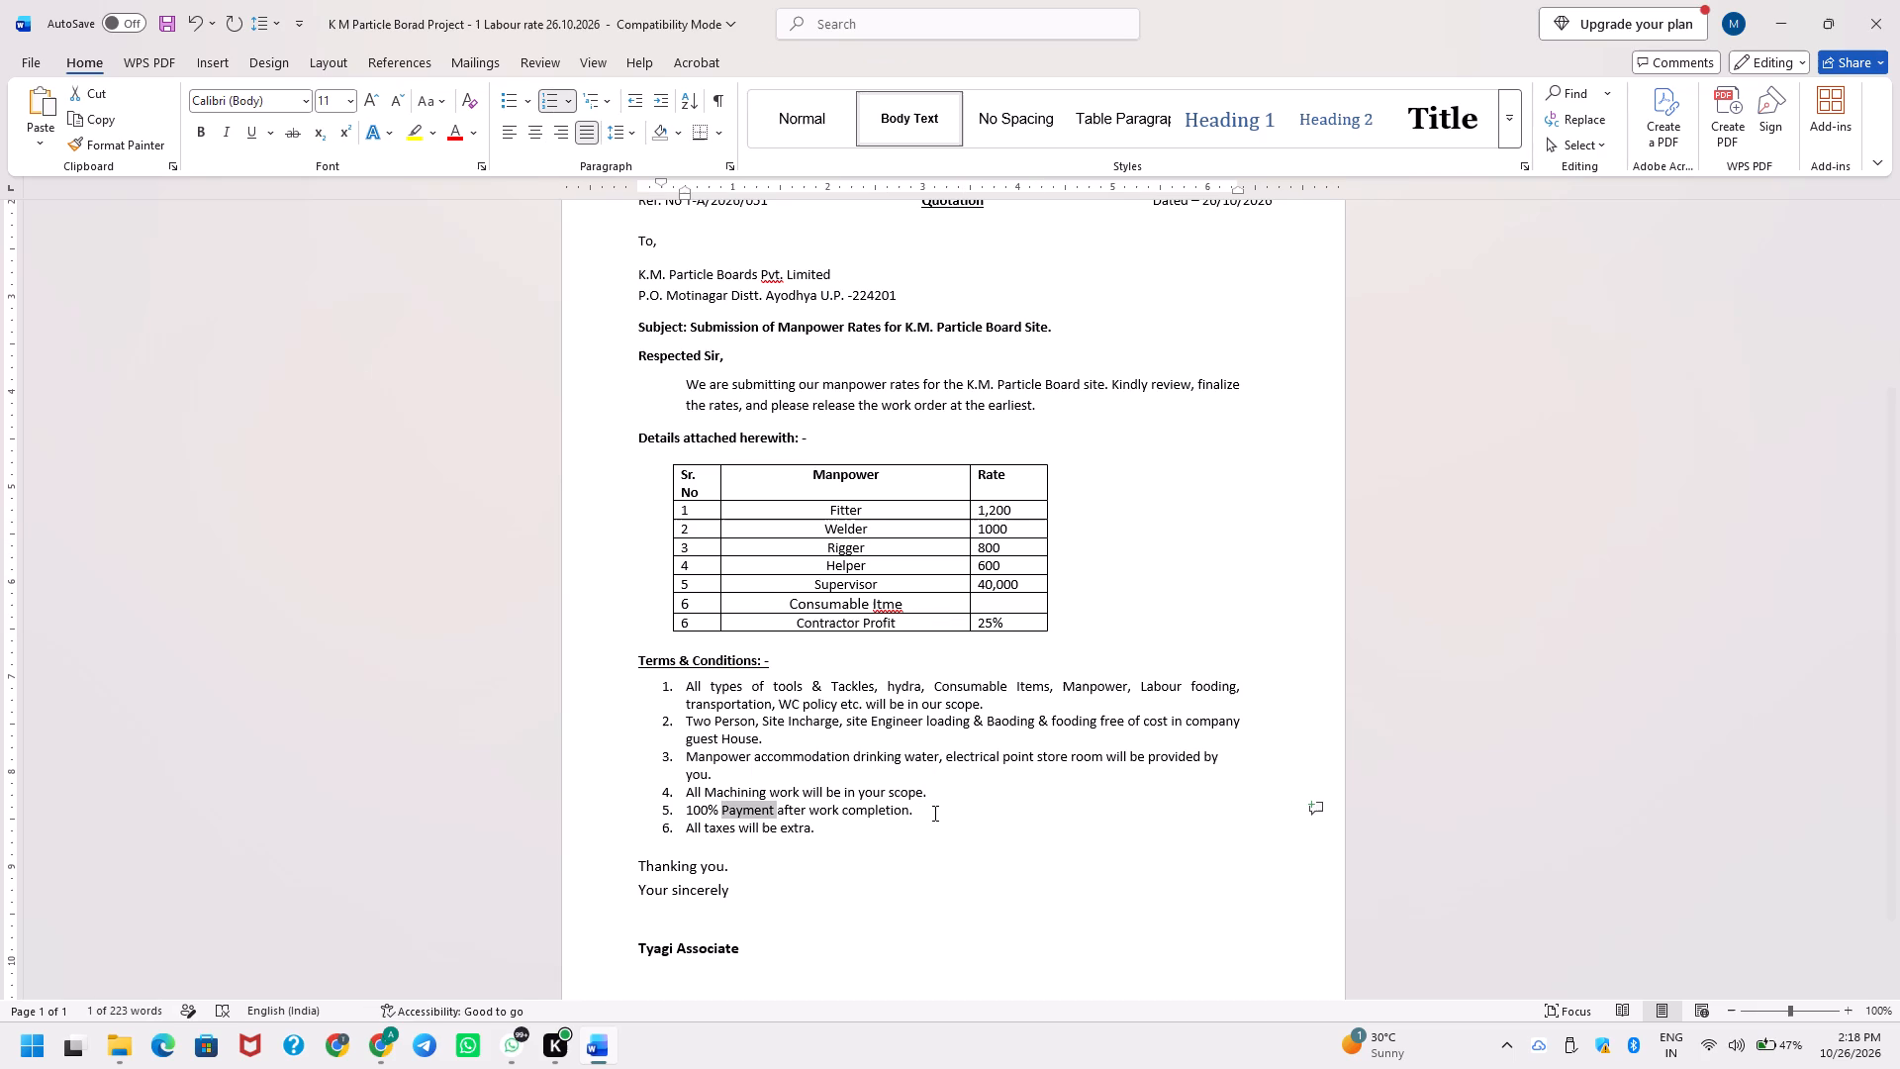
{"action": "key", "text": "Right"}
{"action": "key", "text": "Right"}
{"action": "key", "text": "ctrl+Right"}
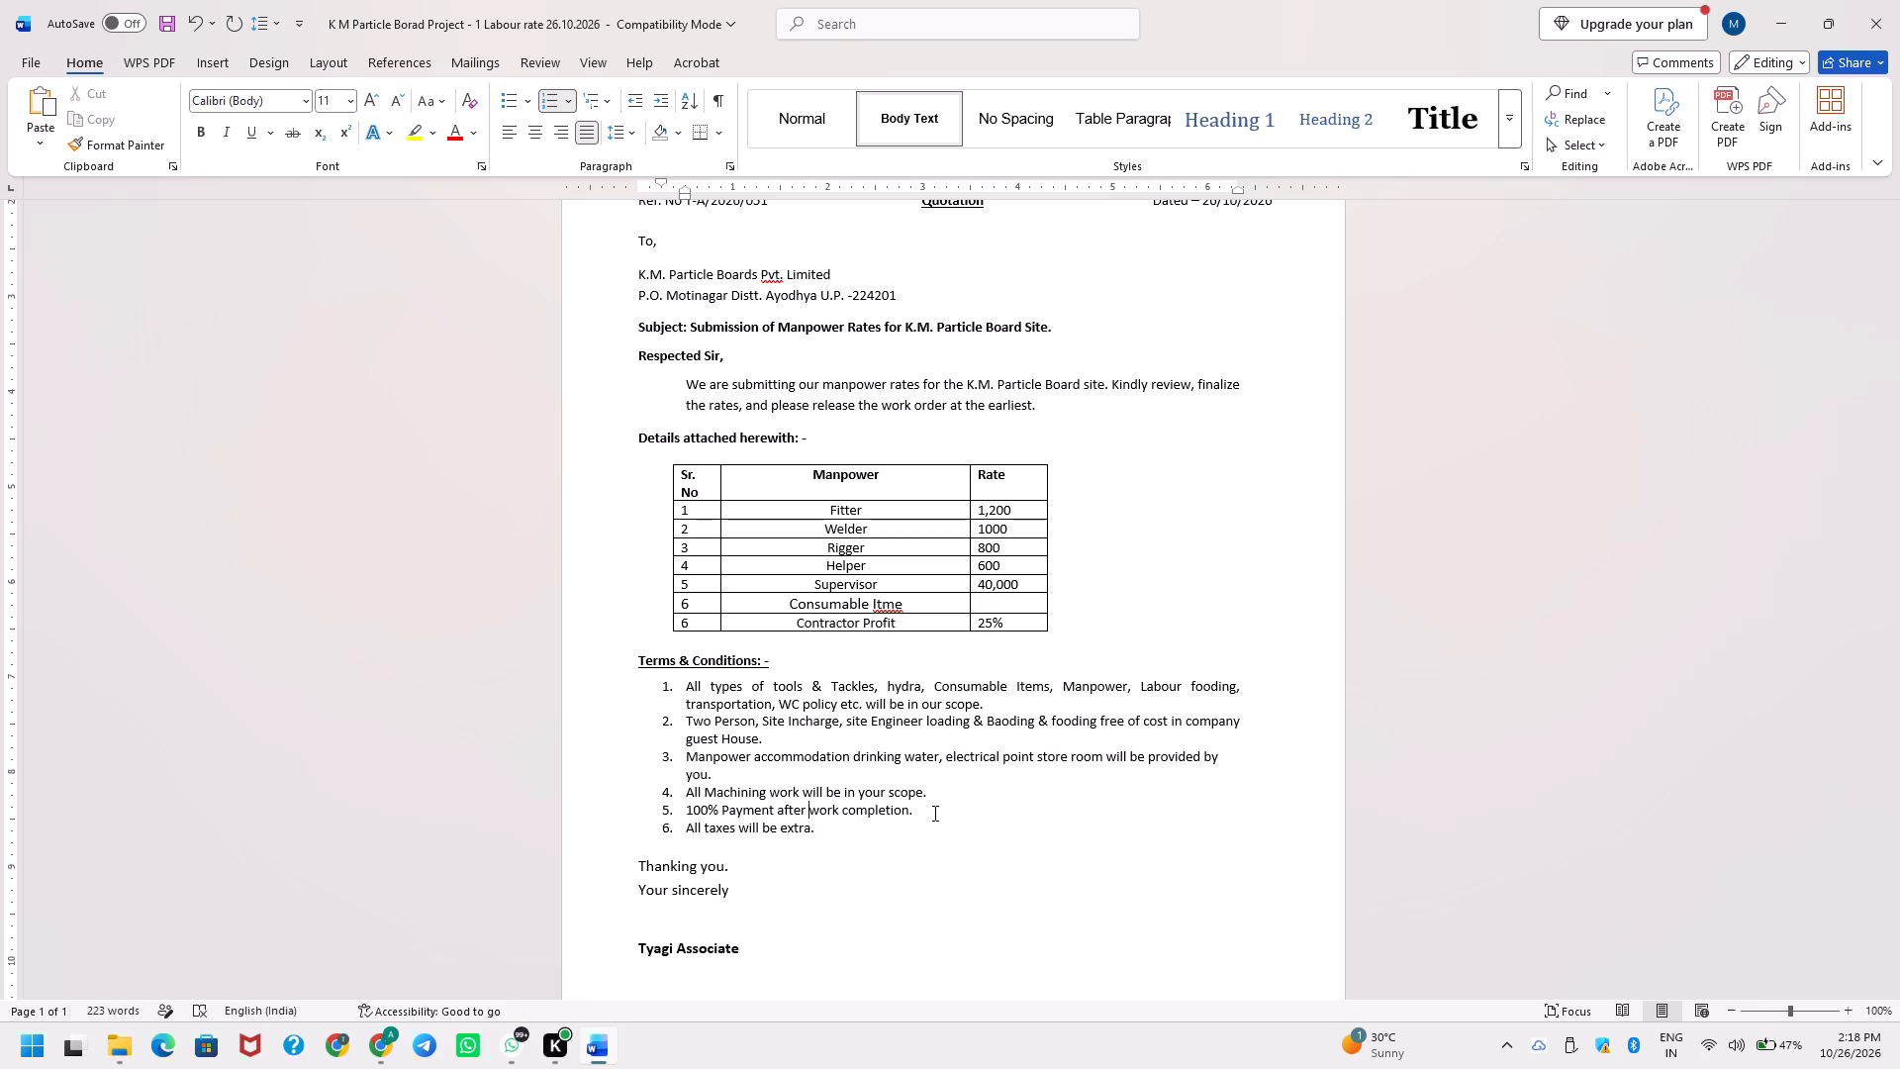
{"action": "key", "text": "ctrl+Right"}
{"action": "key", "text": "ctrl+Right"}
{"action": "key", "text": "ctrl+shift+Left"}
{"action": "key", "text": "ctrl+shift+Left"}
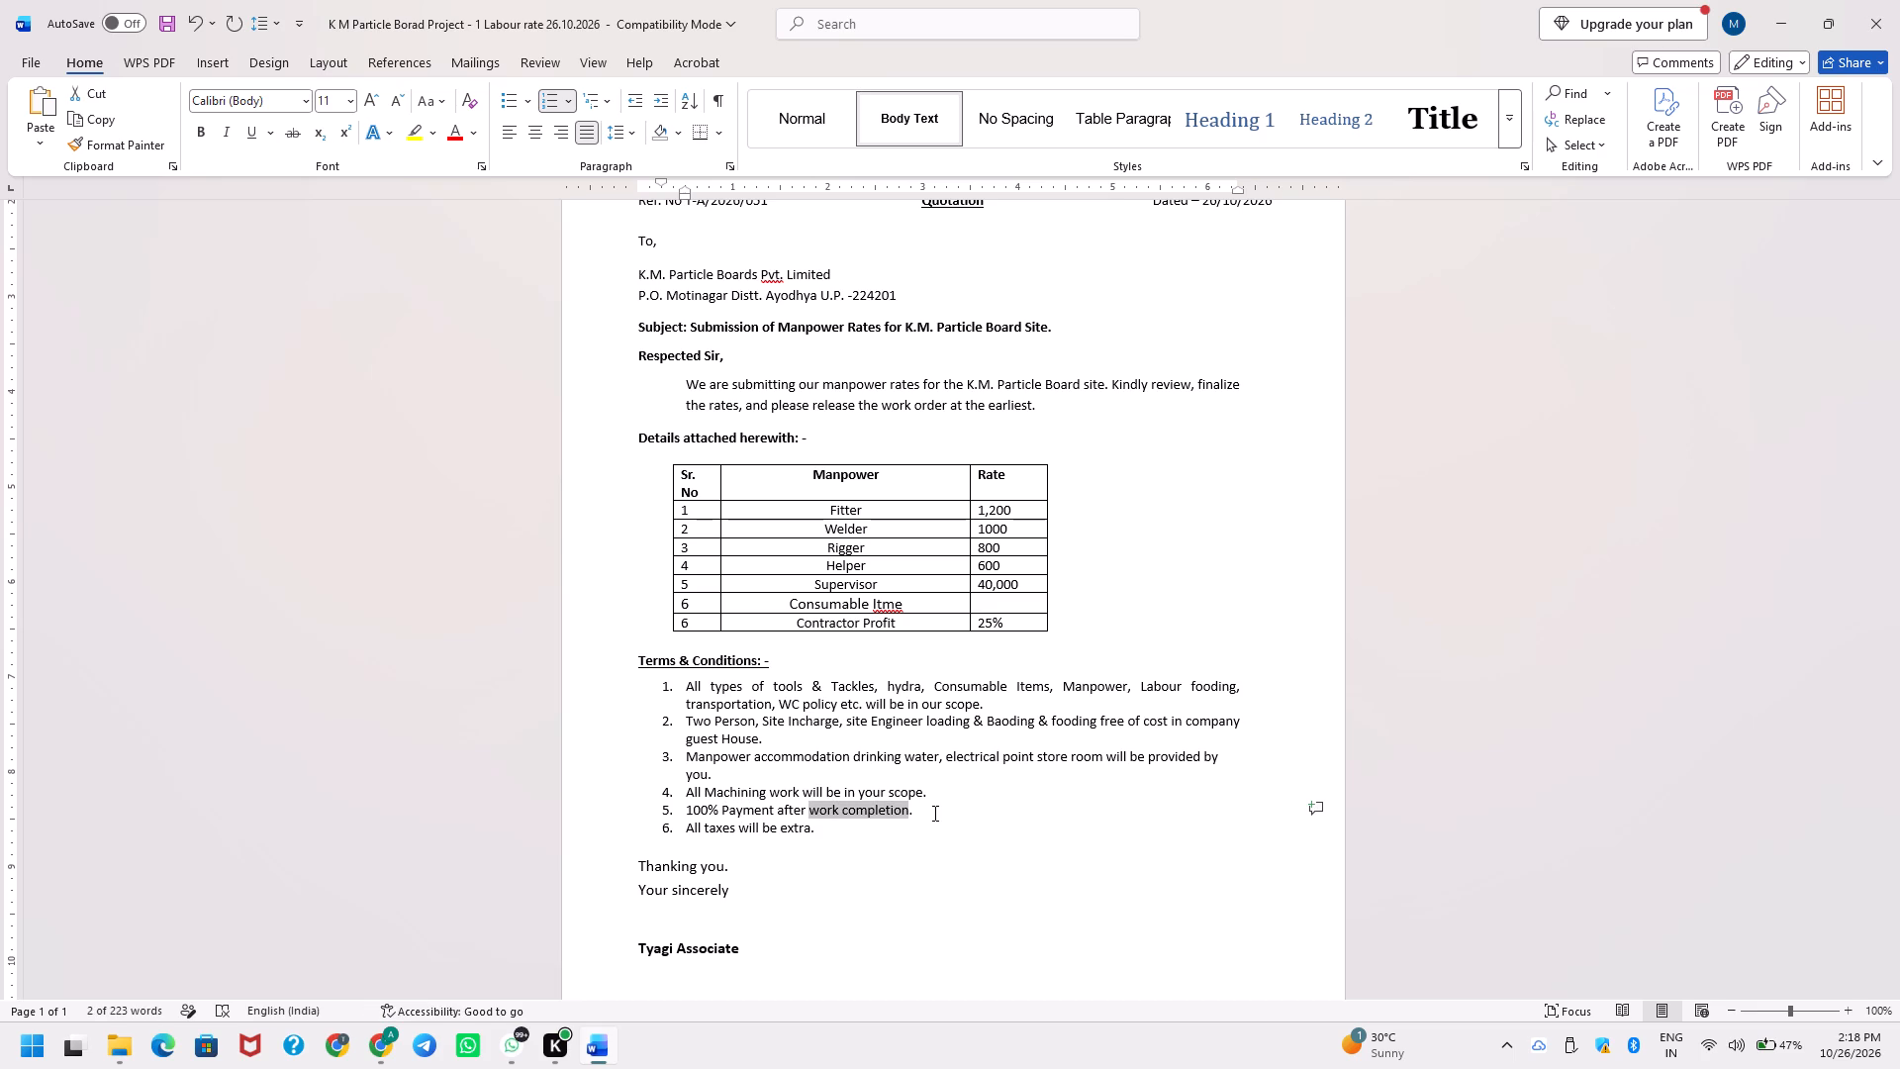
{"action": "key", "text": "ctrl+shift+Left"}
{"action": "key", "text": "BackSpace"}
{"action": "key", "text": "space"}
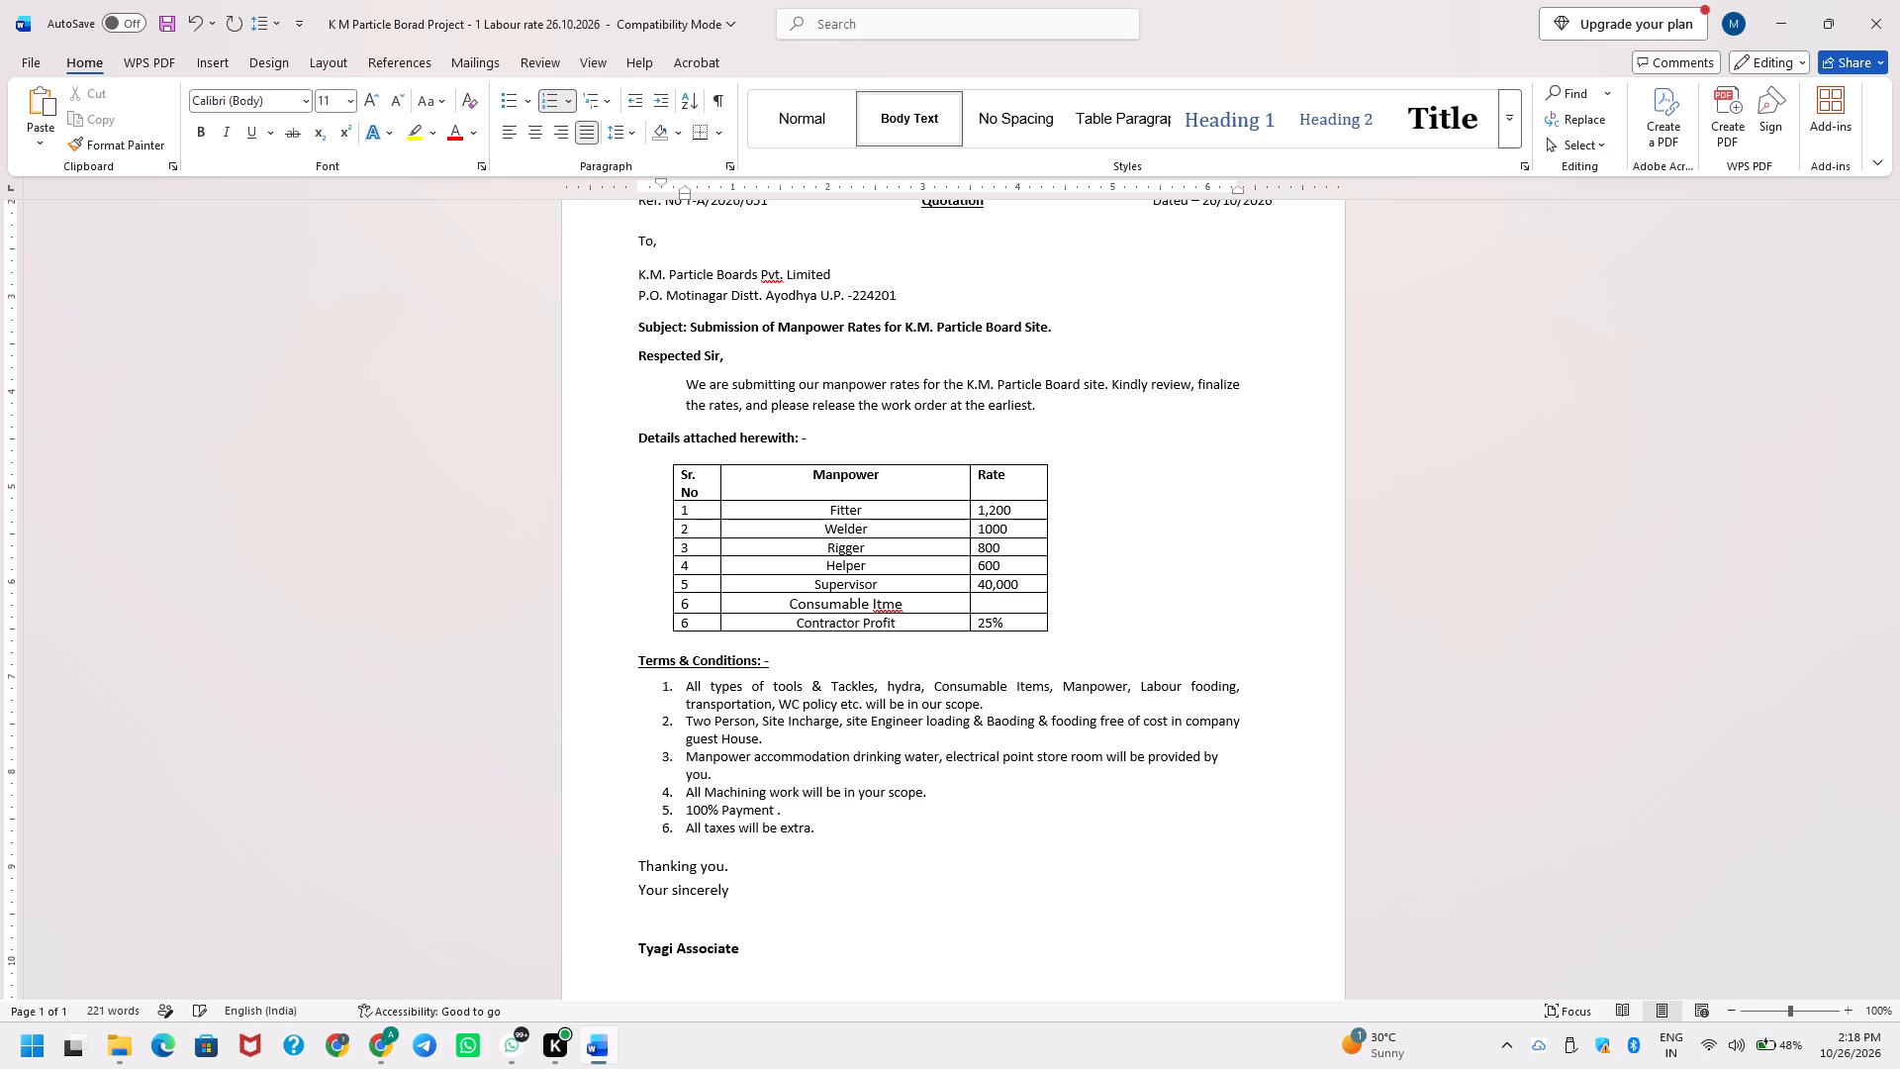
{"action": "type", "text": "against"}
{"action": "key", "text": "space"}
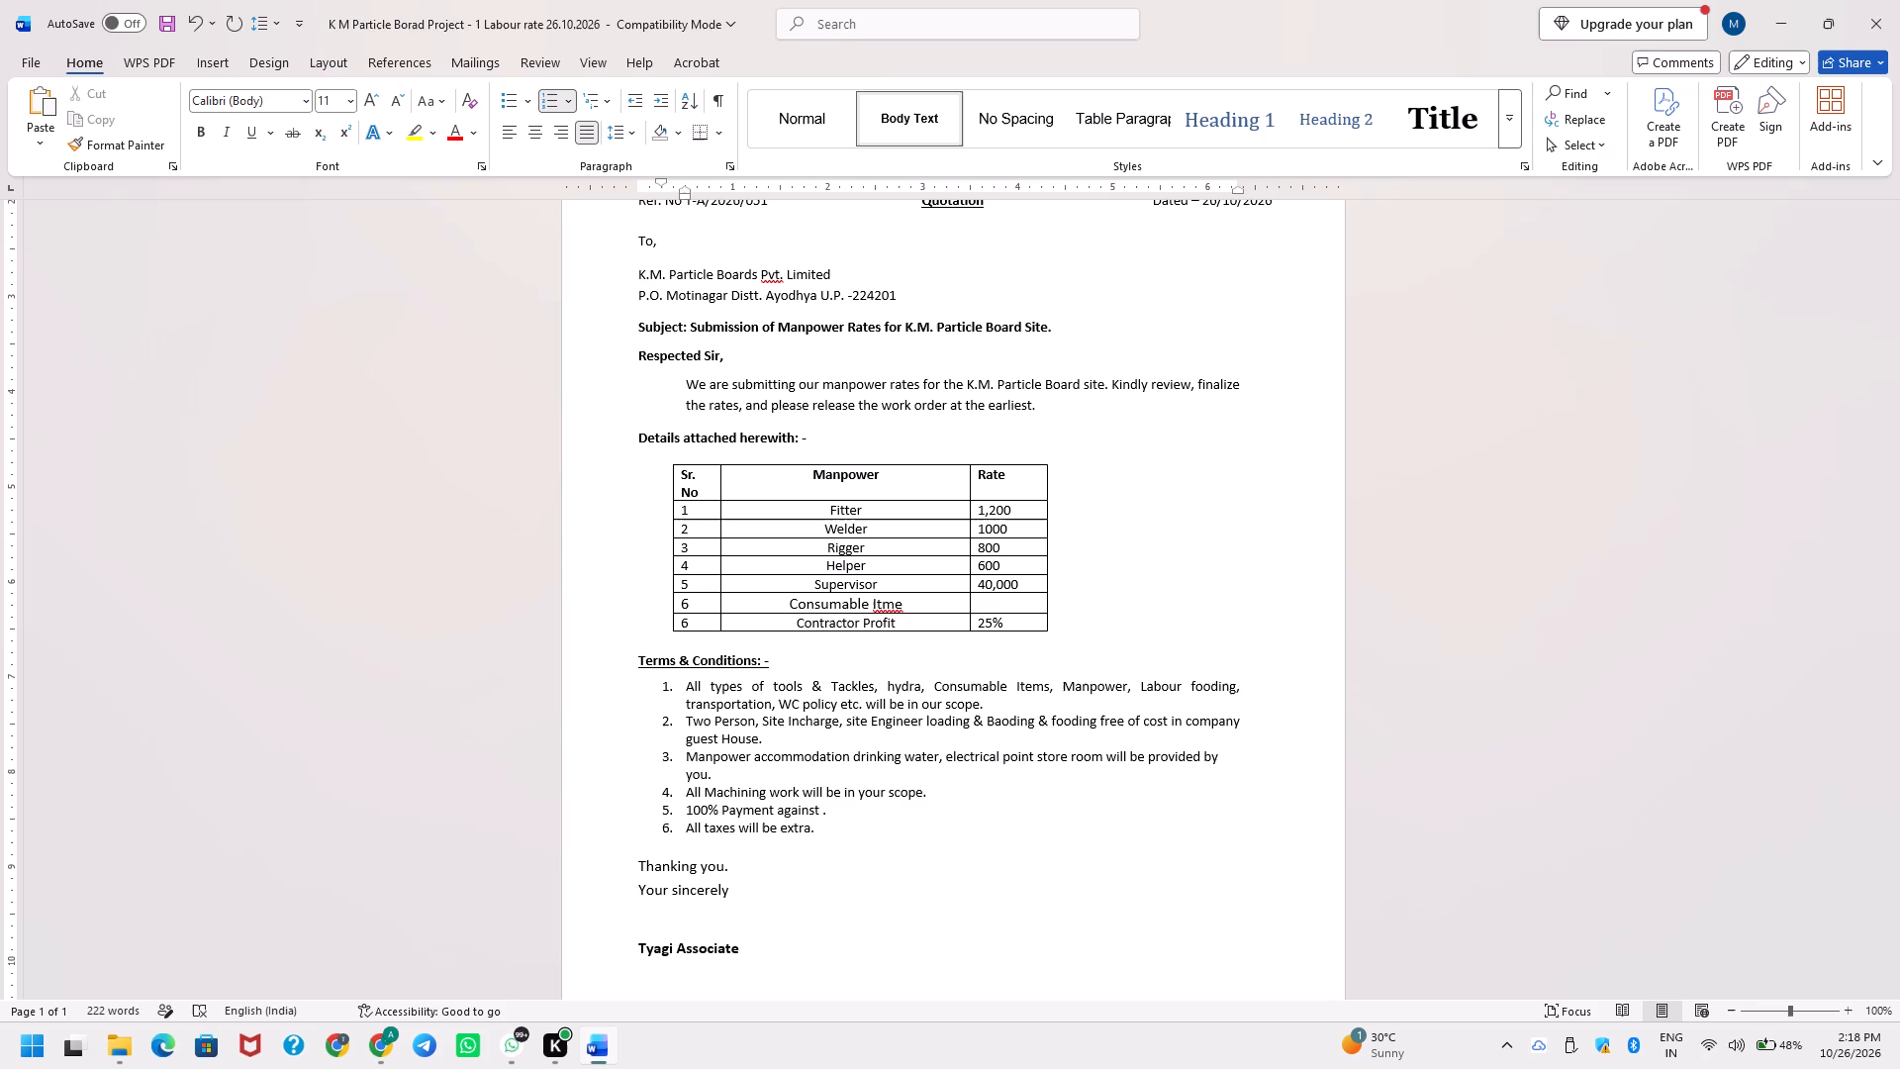
{"action": "type", "text": "RA Bill"}
{"action": "key", "text": "ctrl+s"}
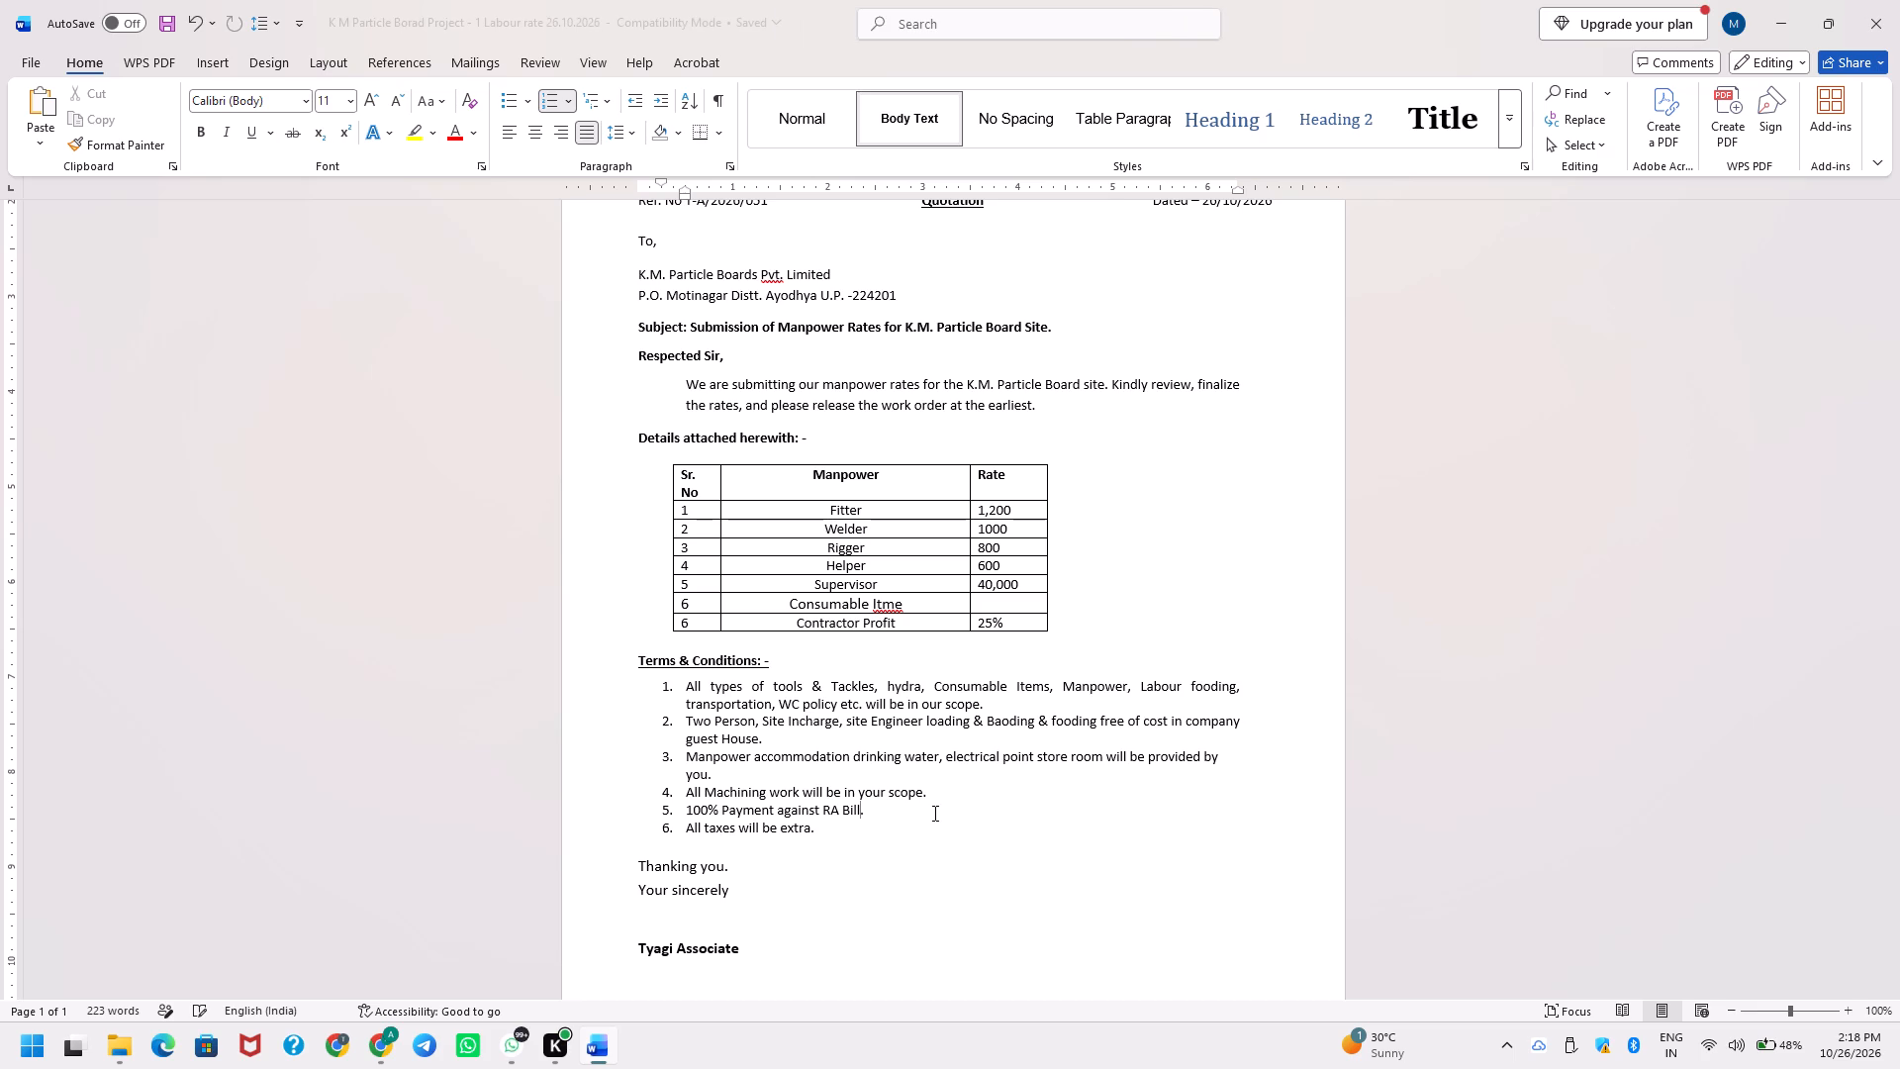
Place the text cursor in the word "Itme" of the Consumable Itme row in the manpower table.
{"action": "key", "text": "Up"}
{"action": "key", "text": "Up"}
{"action": "key", "text": "Up"}
{"action": "key", "text": "Up"}
{"action": "key", "text": "Up"}
{"action": "key", "text": "Up"}
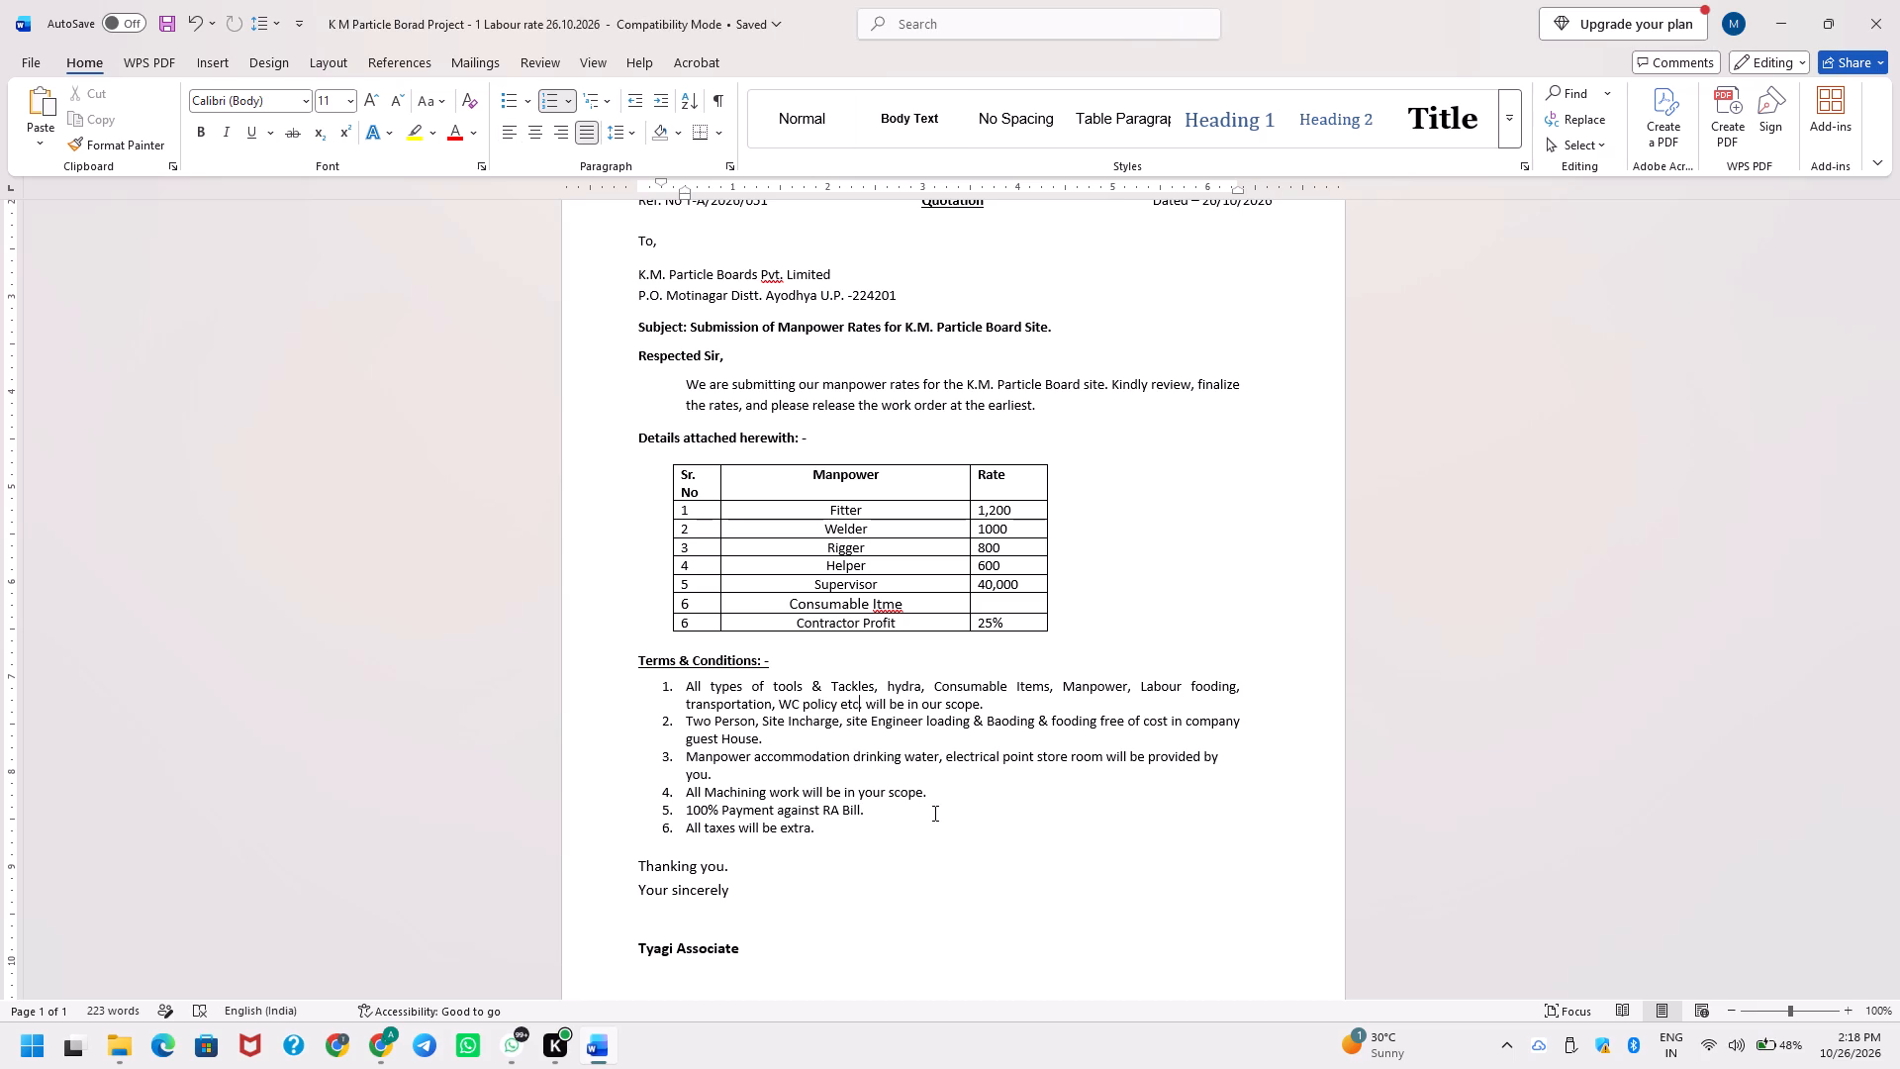
{"action": "key", "text": "Up"}
{"action": "key", "text": "Up"}
{"action": "key", "text": "Up"}
{"action": "key", "text": "Up"}
{"action": "key", "text": "Up"}
{"action": "key", "text": "Up"}
{"action": "key", "text": "Right"}
{"action": "key", "text": "Right"}
{"action": "key", "text": "Right"}
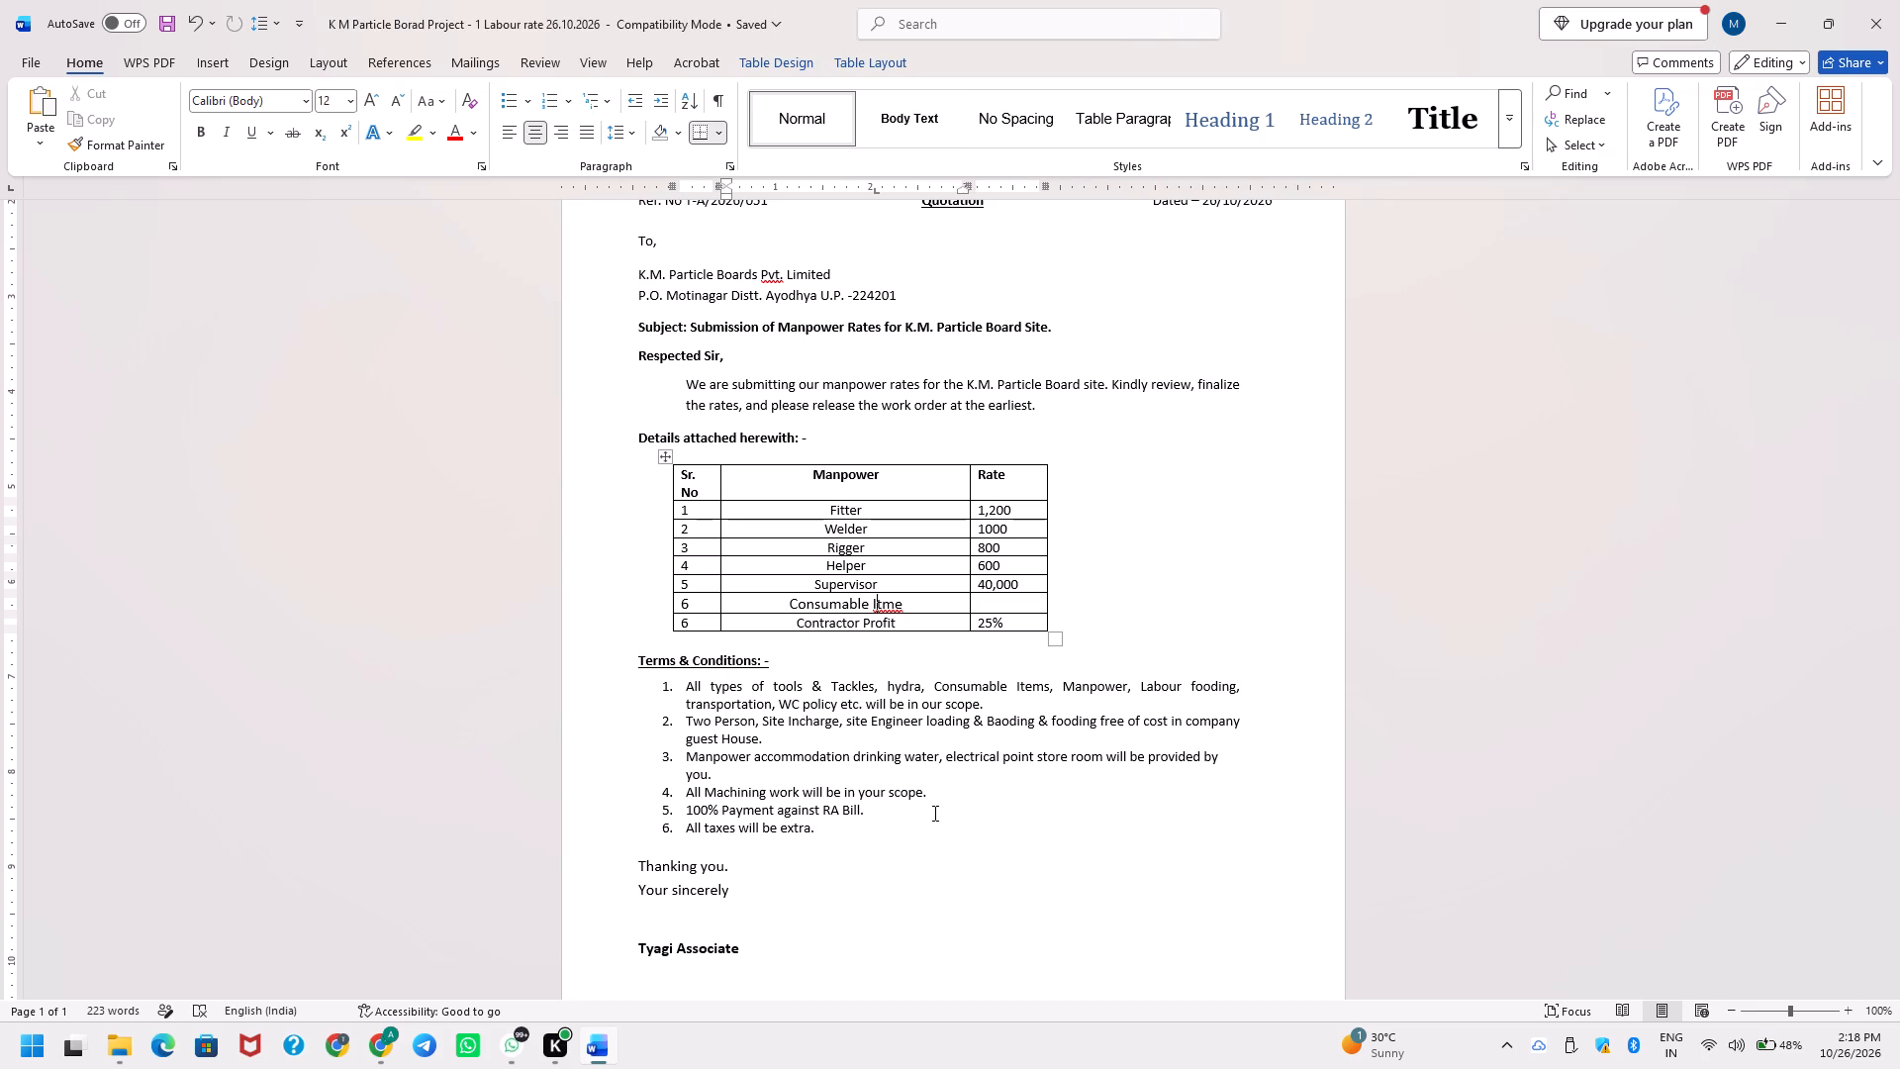
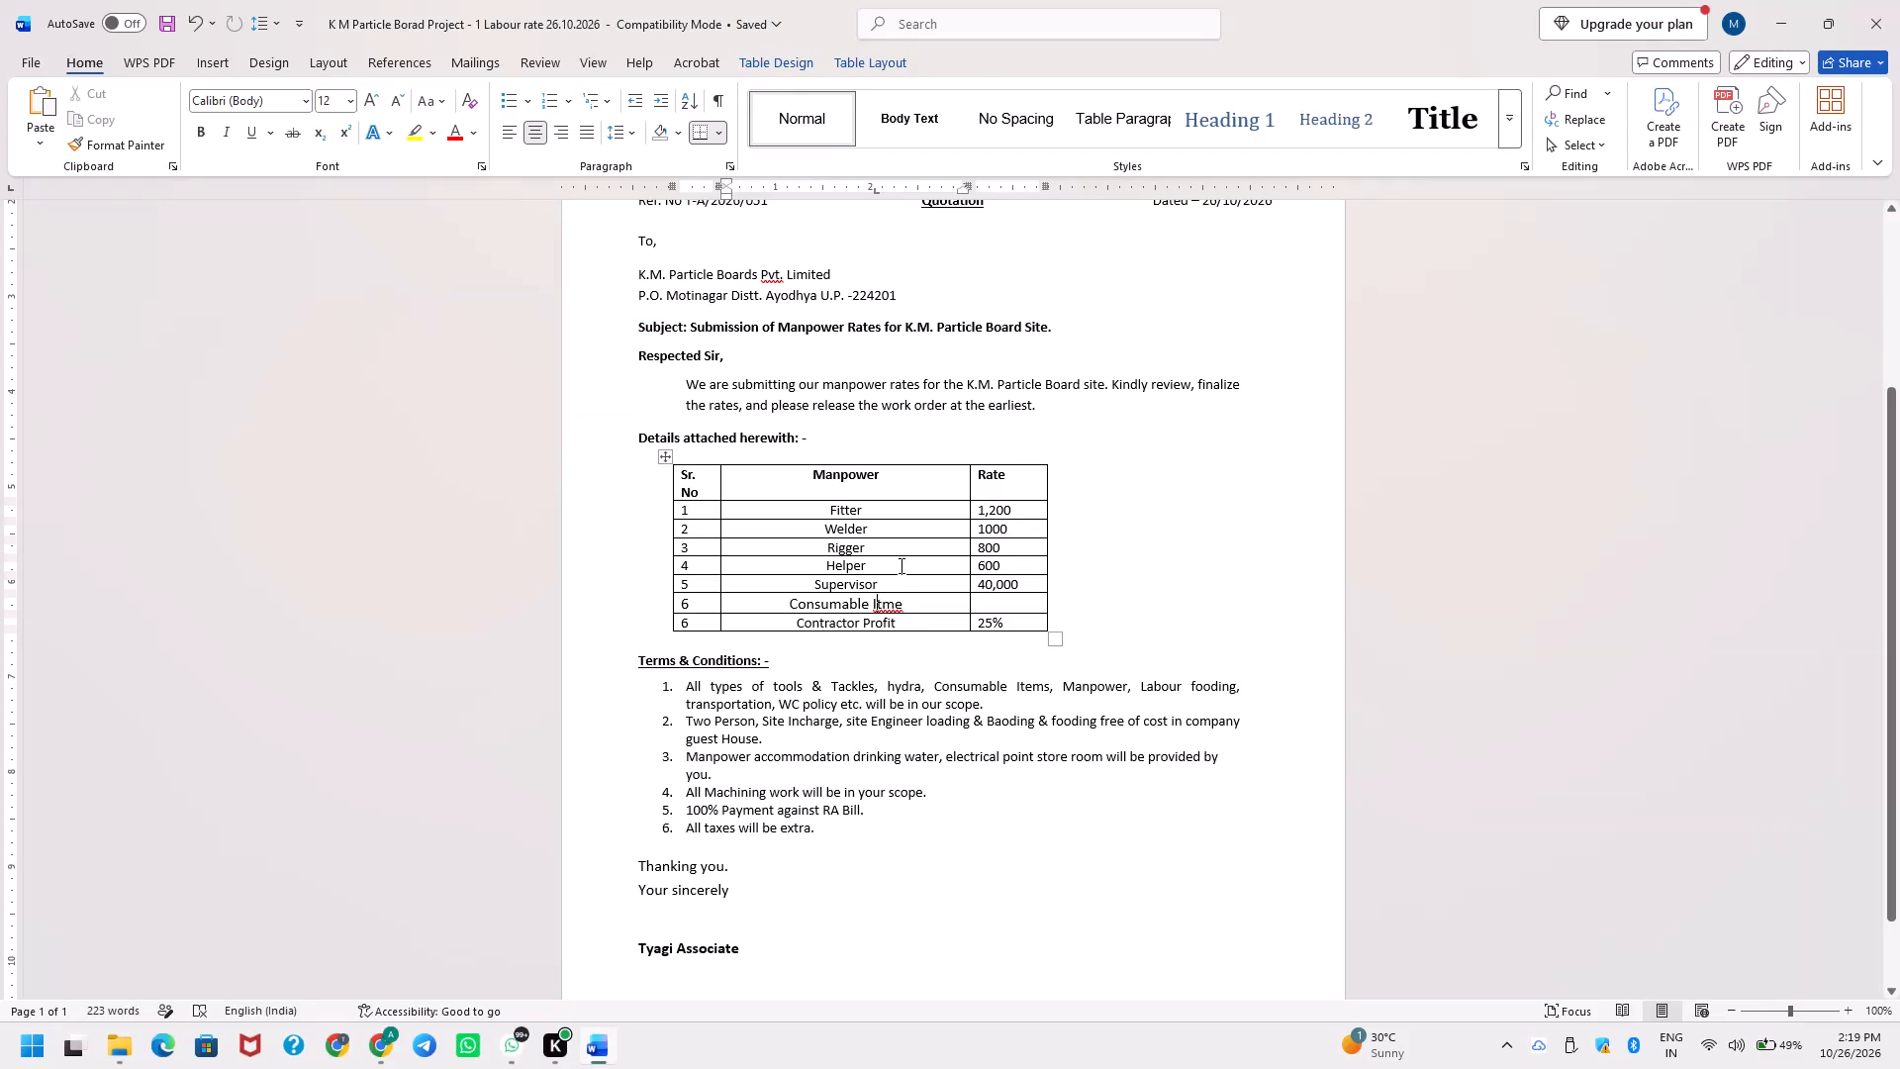
Extend the Fitter entry in the manpower table to read "Fitter - work 8hrs" and copy "work 8hrs" for reuse.
{"action": "left_click", "coordinate": [897, 515]}
{"action": "key", "text": "space"}
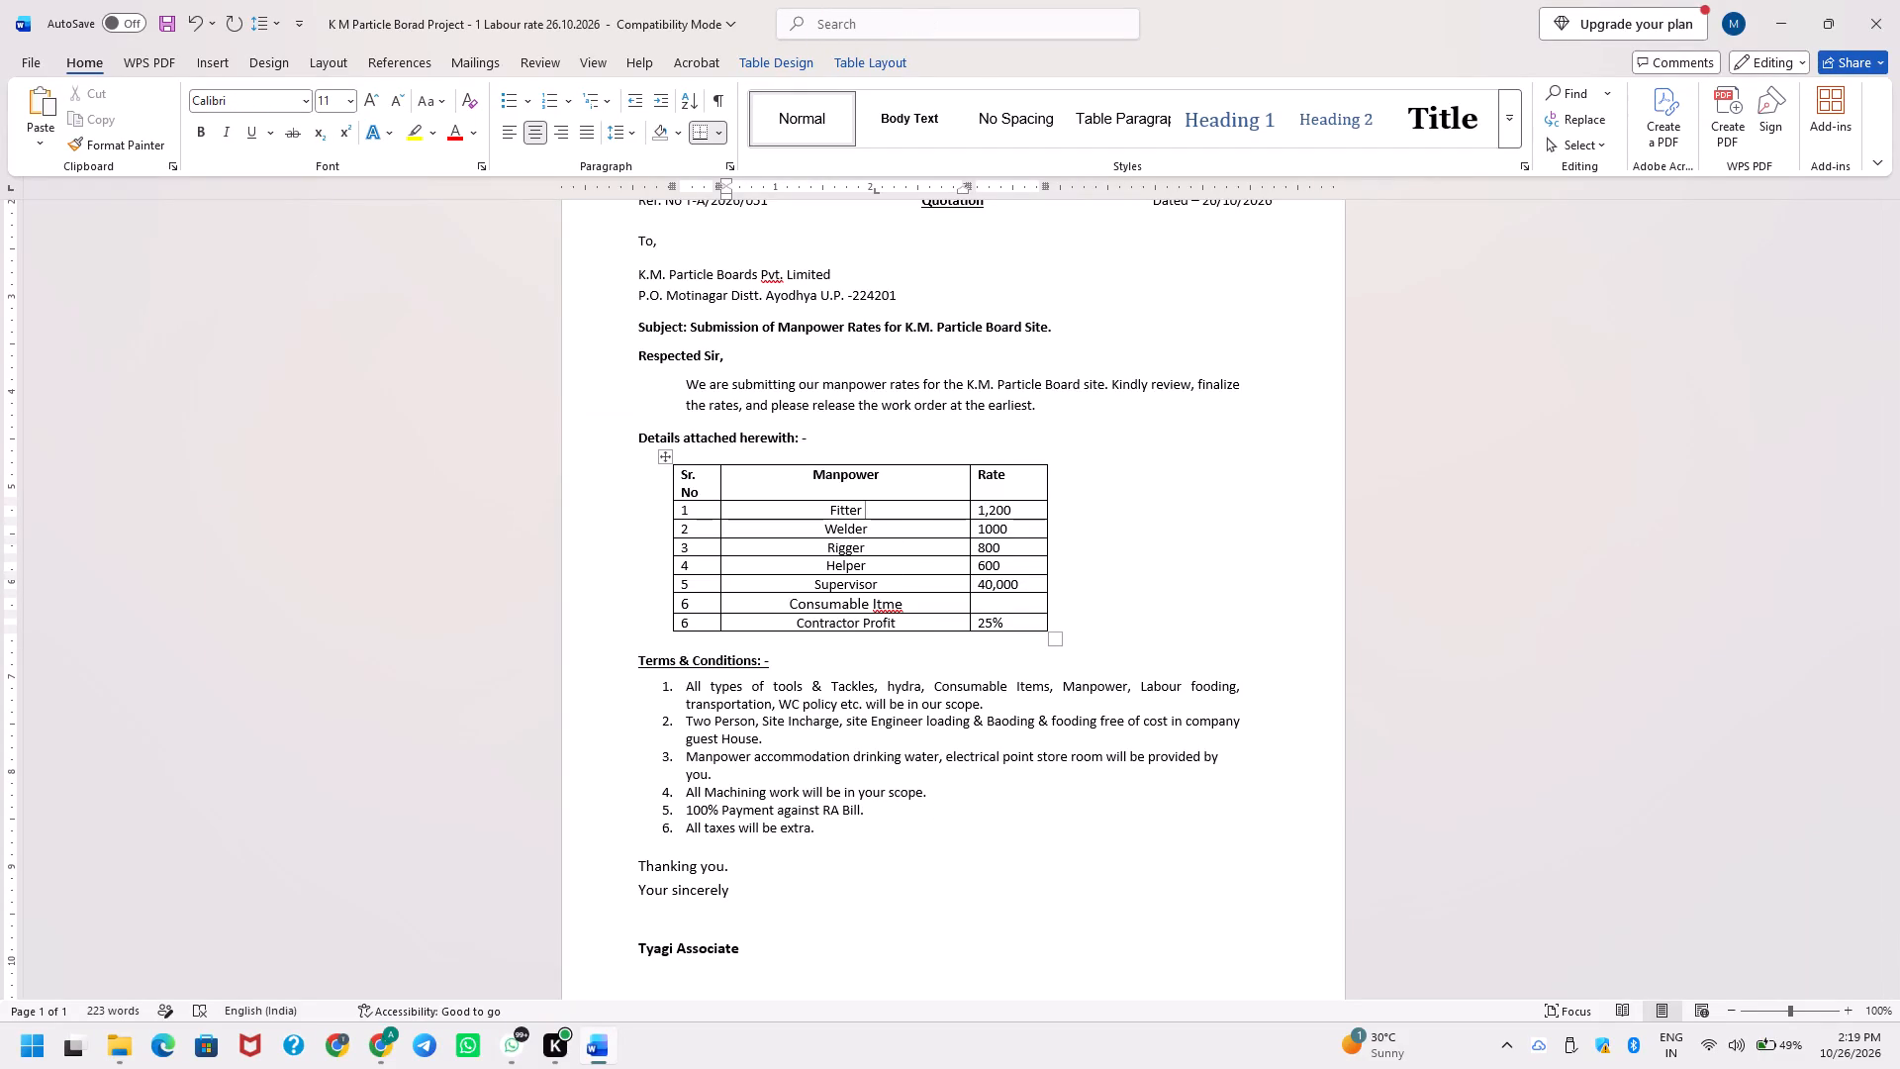
{"action": "key", "text": "w"}
{"action": "type", "text": "rok"}
{"action": "key", "text": "BackSpace"}
{"action": "key", "text": "BackSpace"}
{"action": "key", "text": "BackSpace"}
{"action": "type", "text": "ork"}
{"action": "key", "text": "space"}
{"action": "key", "text": "8"}
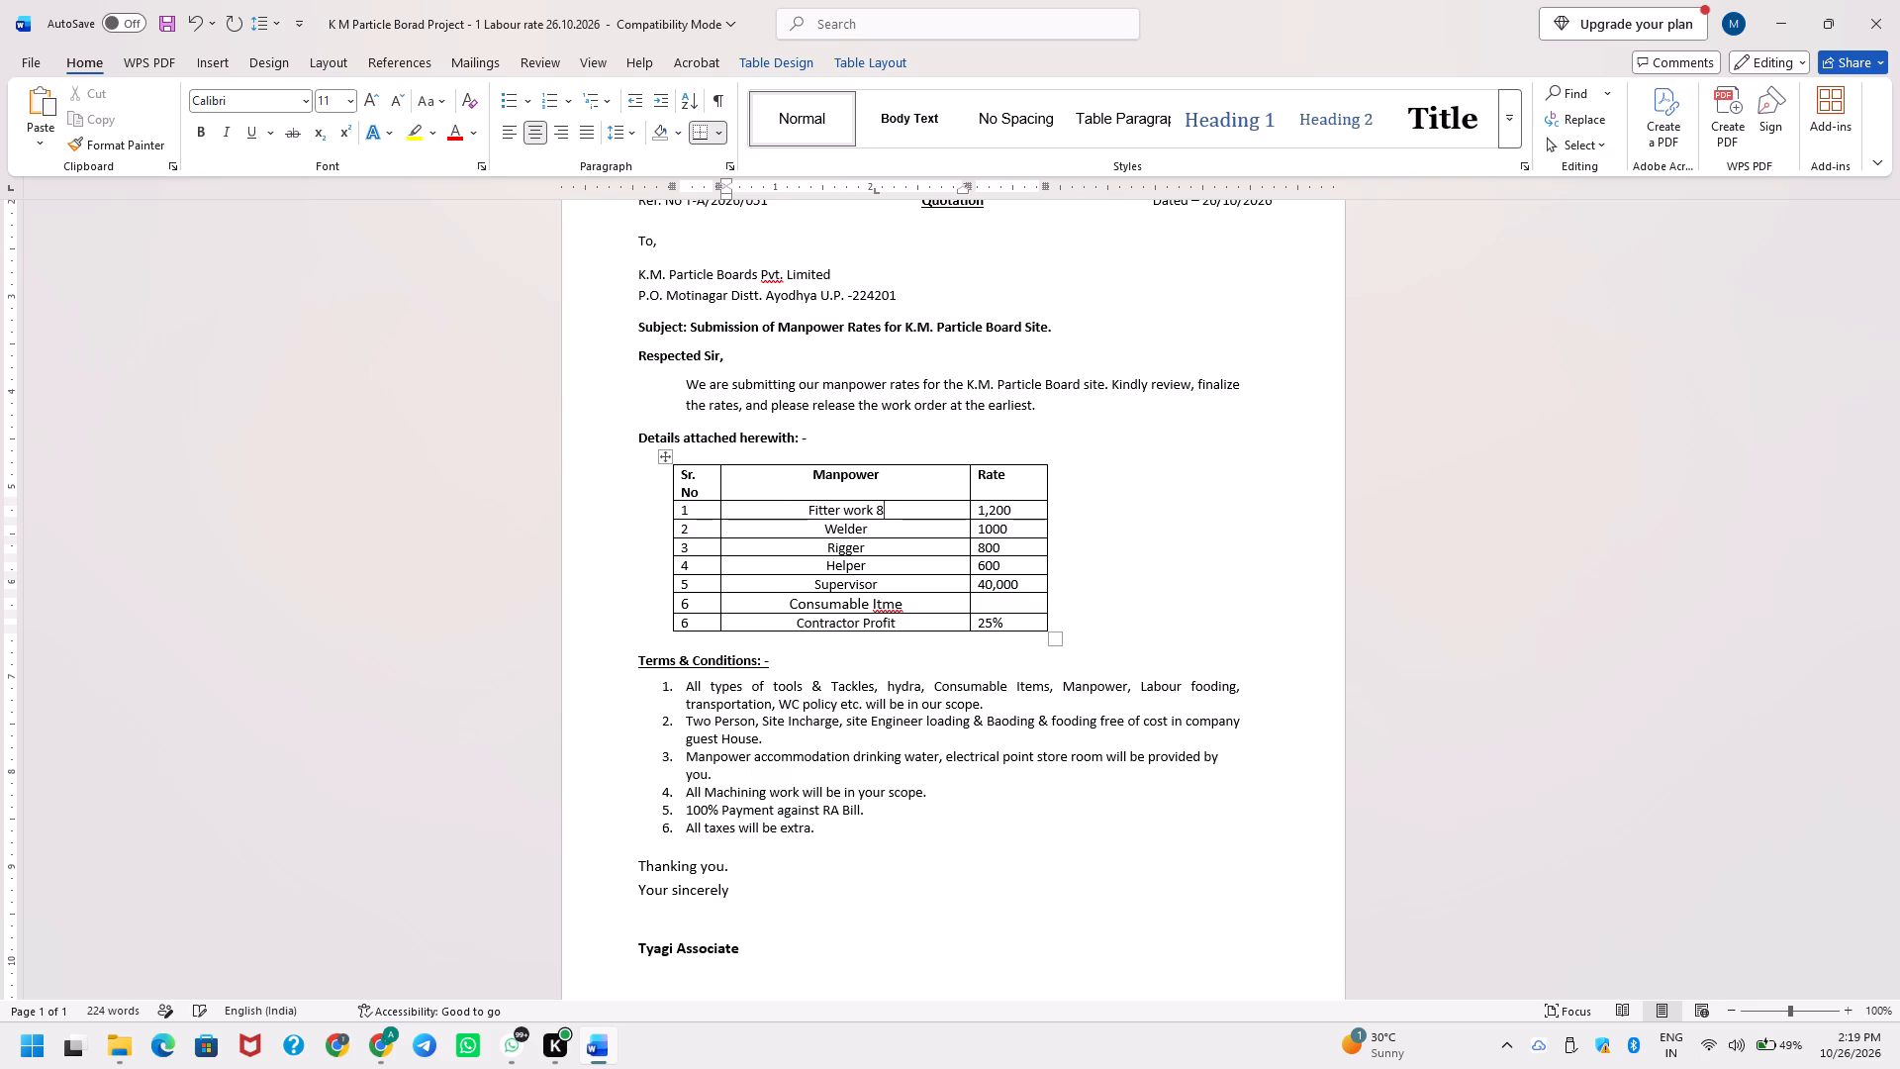
{"action": "type", "text": "hrn"}
{"action": "key", "text": "BackSpace"}
{"action": "key", "text": "s"}
{"action": "key", "text": "ctrl+shift+Left"}
{"action": "key", "text": "ctrl+shift+Left"}
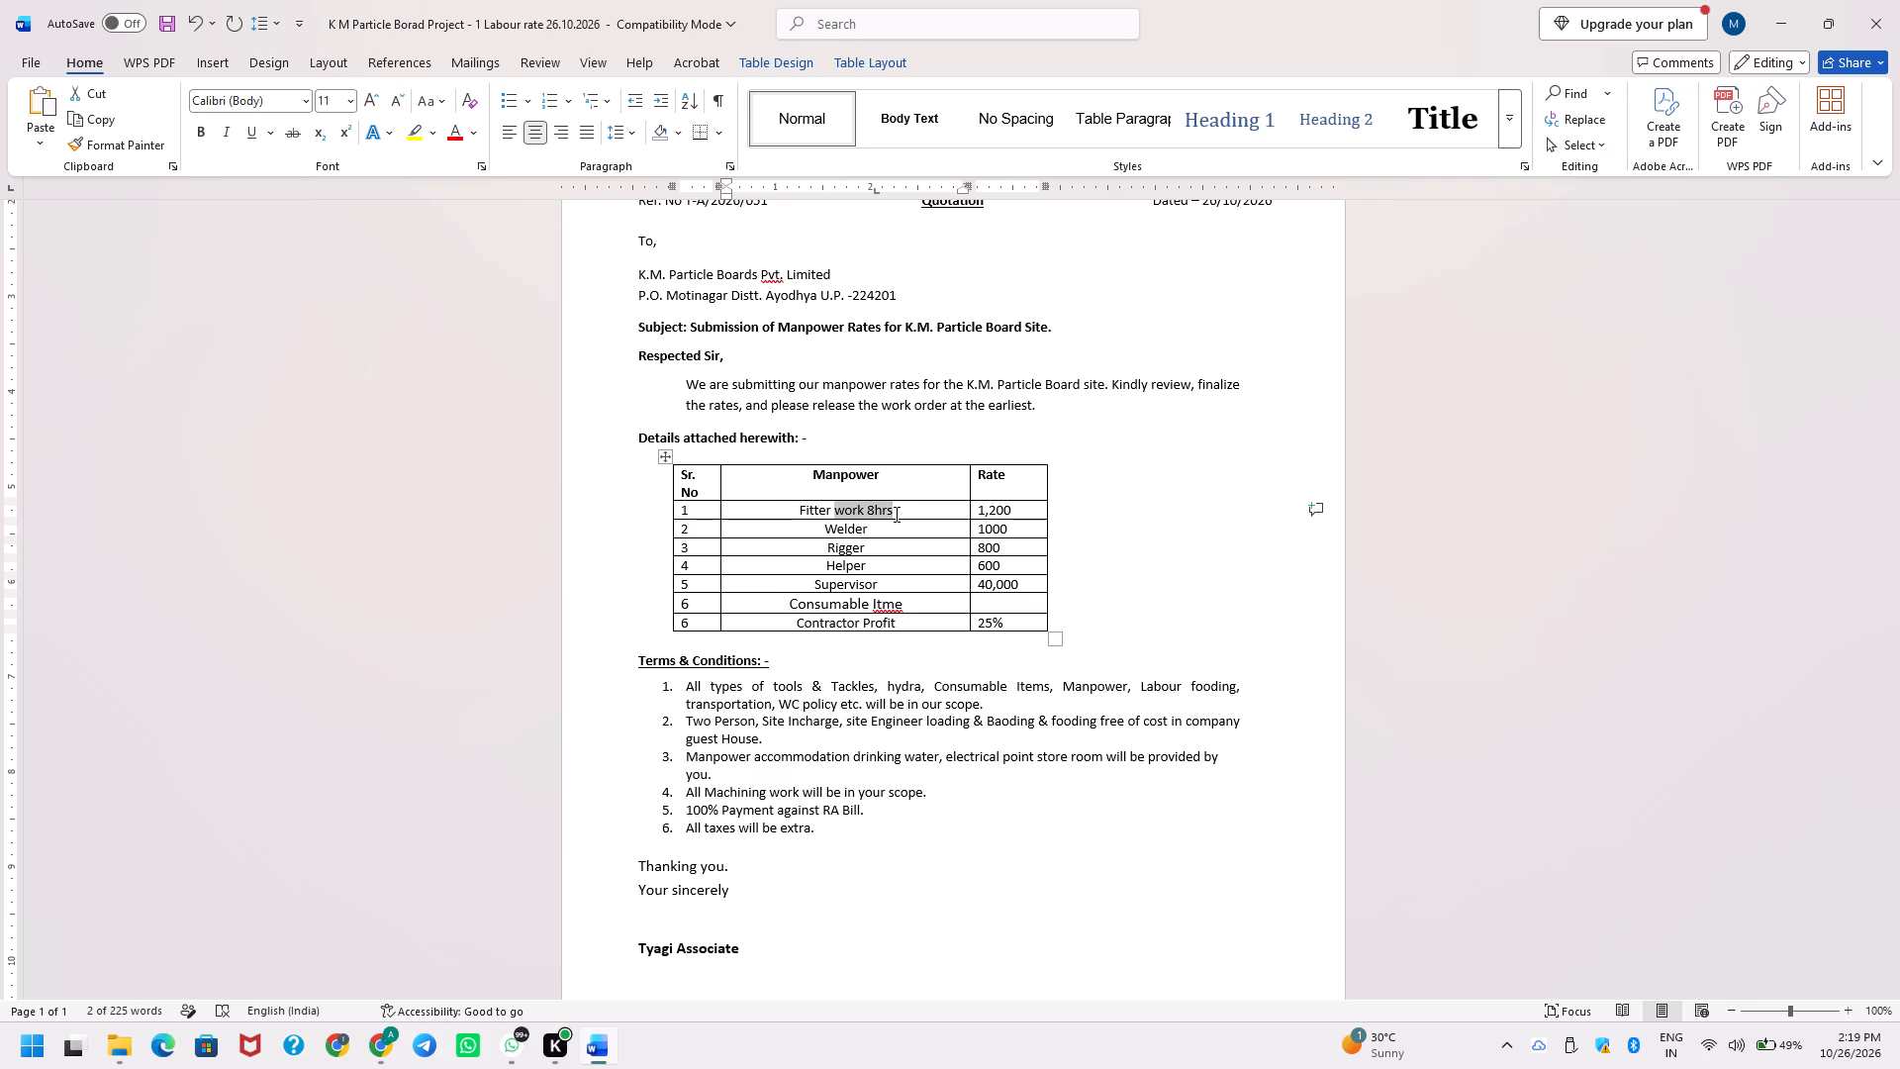
{"action": "key", "text": "ctrl+c"}
{"action": "key", "text": "ctrl+Left"}
{"action": "type", "text": "-"}
{"action": "key", "text": "space"}
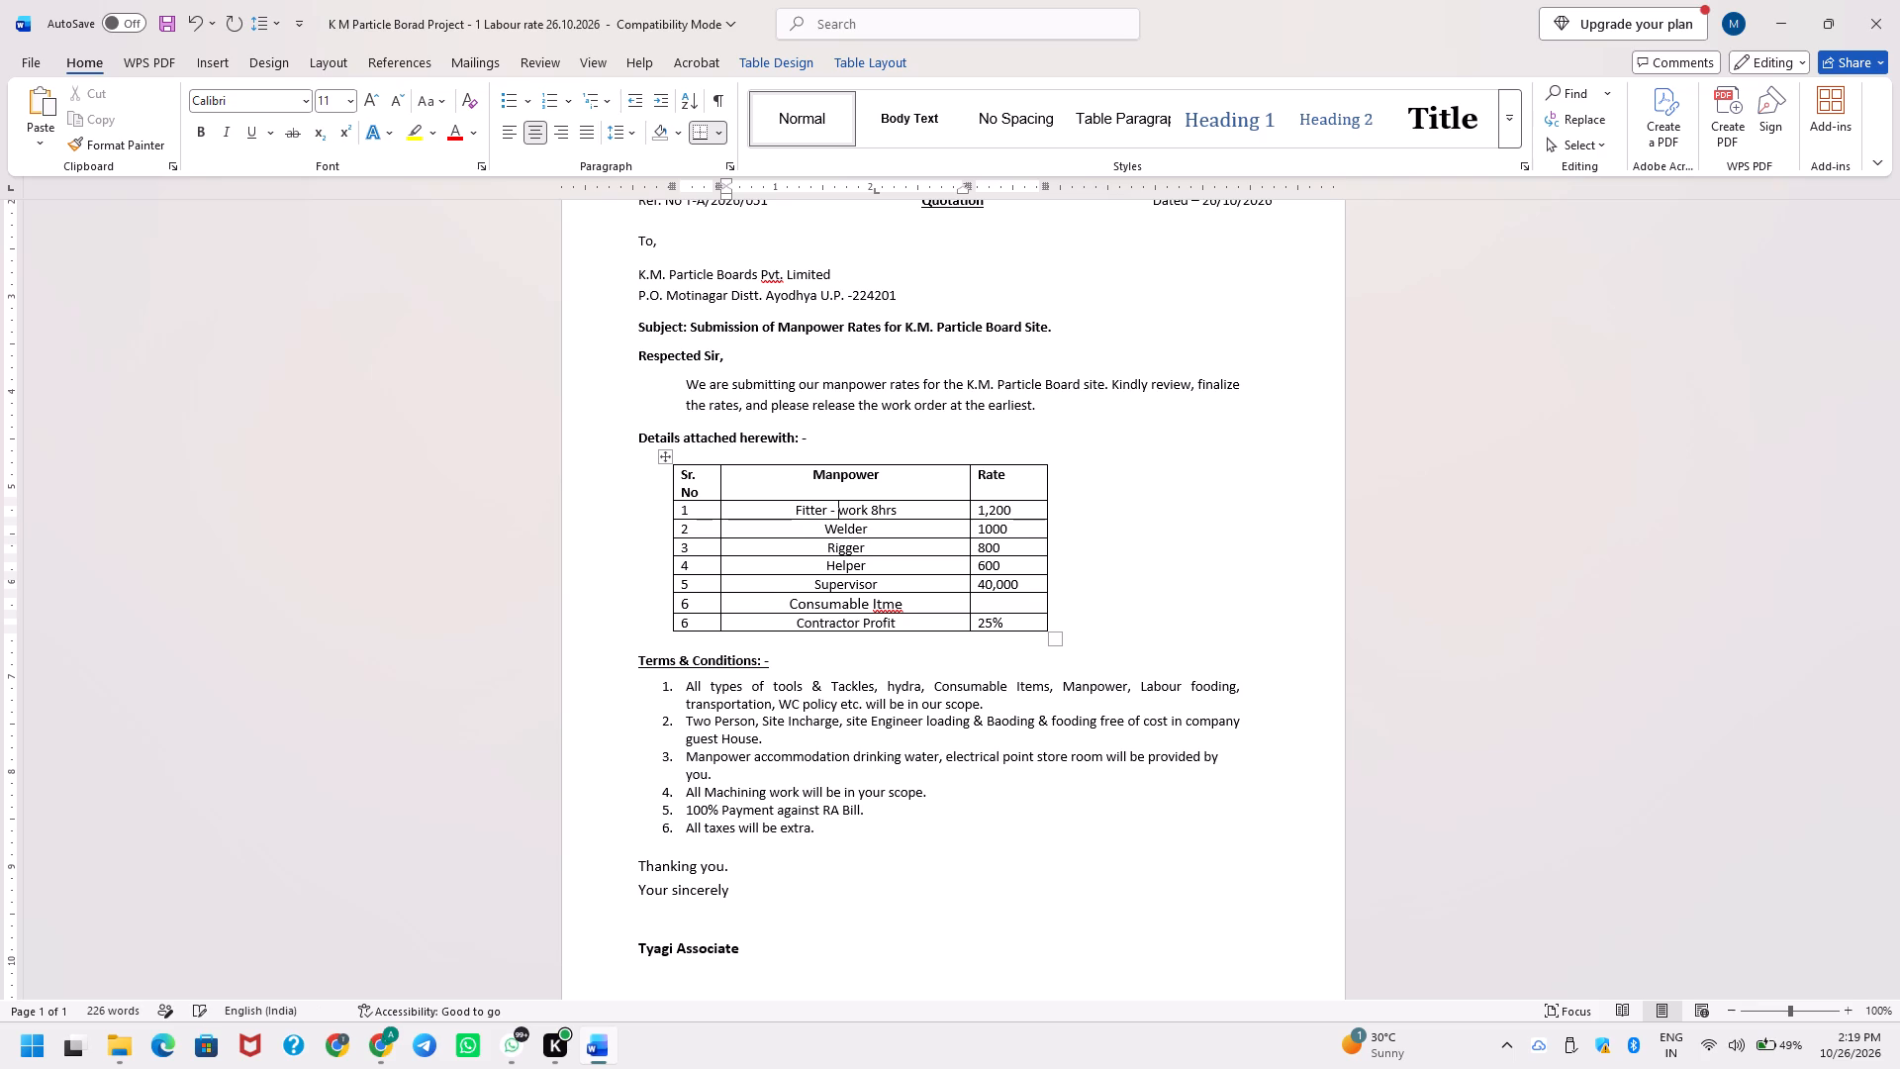
Append " - work 8hrs" to the Welder and Rigger entries in the Manpower column.
{"action": "key", "text": "Down"}
{"action": "key", "text": "ctrl+Right"}
{"action": "key", "text": "space"}
{"action": "type", "text": "-"}
{"action": "key", "text": "space"}
{"action": "key", "text": "ctrl+v"}
{"action": "key", "text": "Down"}
{"action": "key", "text": "minus"}
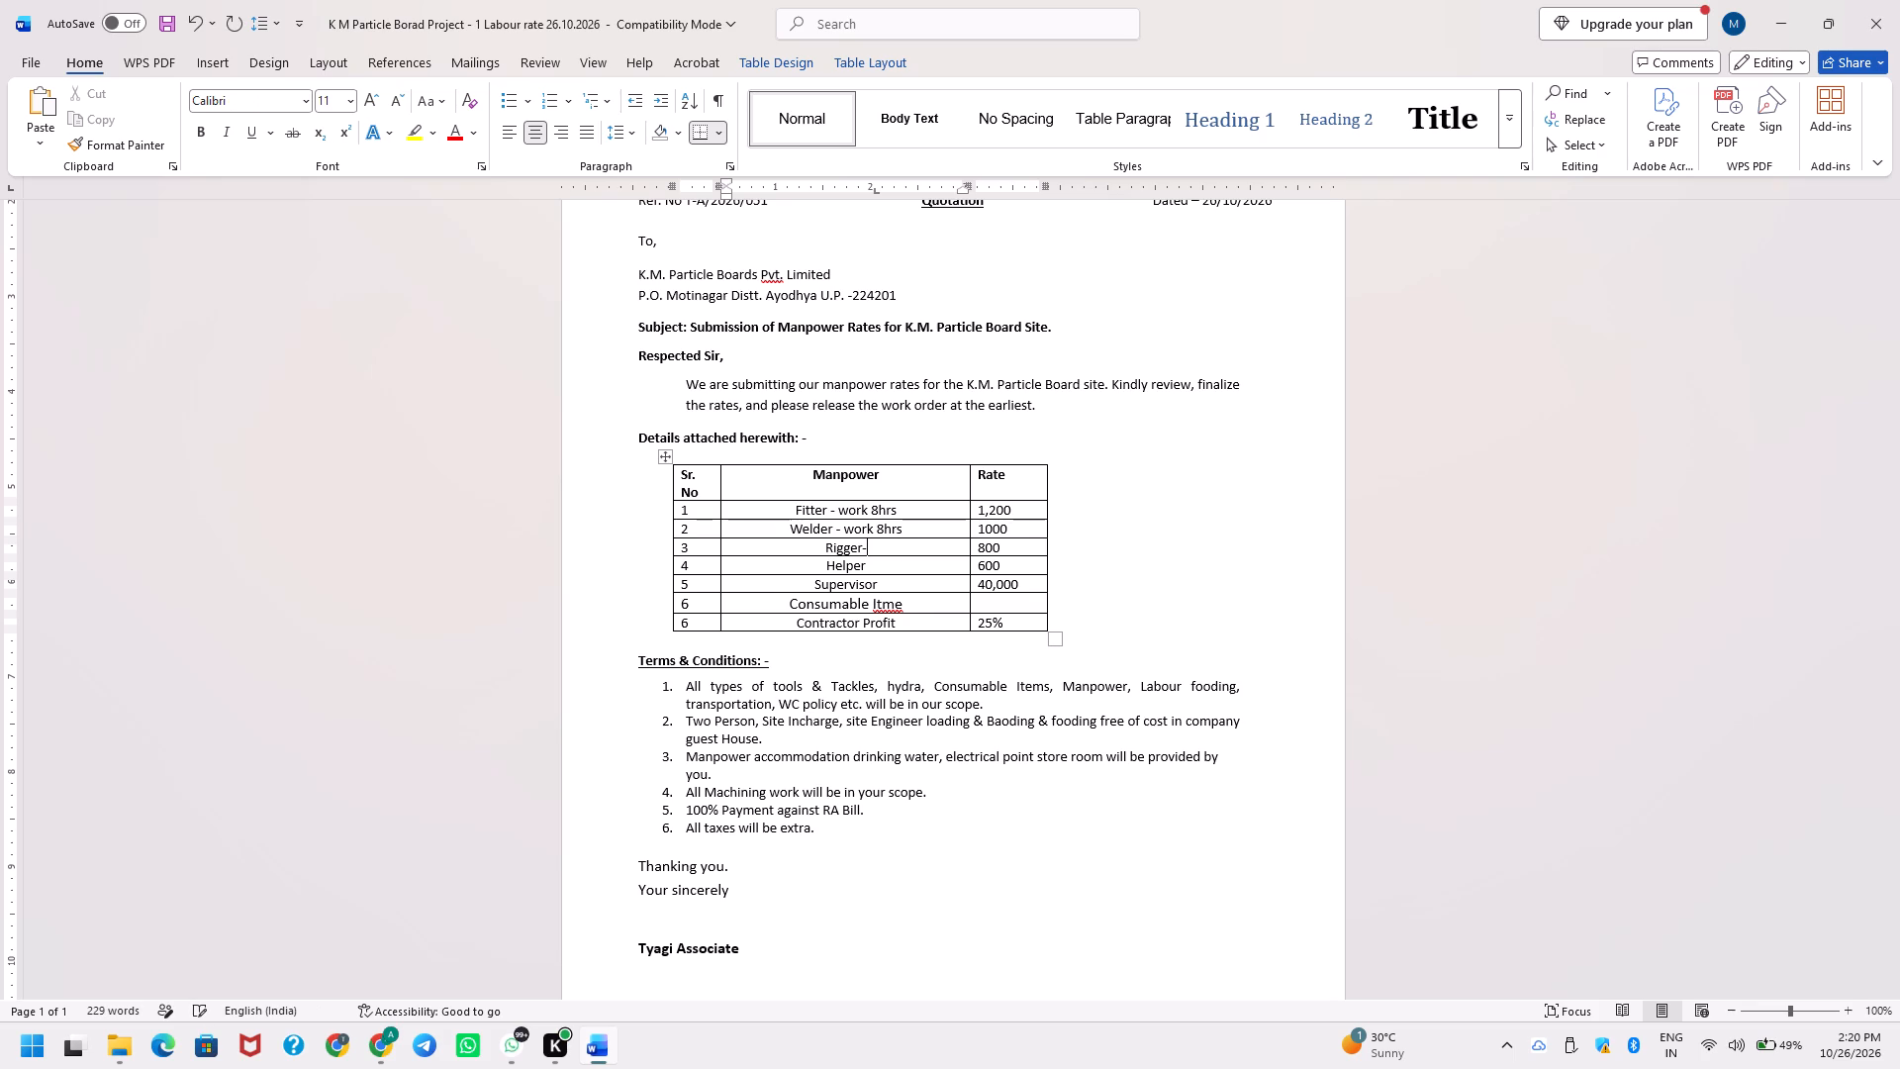
{"action": "key", "text": "BackSpace"}
{"action": "key", "text": "space"}
{"action": "type", "text": "-"}
{"action": "key", "text": "space"}
{"action": "key", "text": "ctrl+v"}
Append " - work 8hrs" to the Helper and Supervisor entries in the Manpower column.
{"action": "key", "text": "Down"}
{"action": "key", "text": "space"}
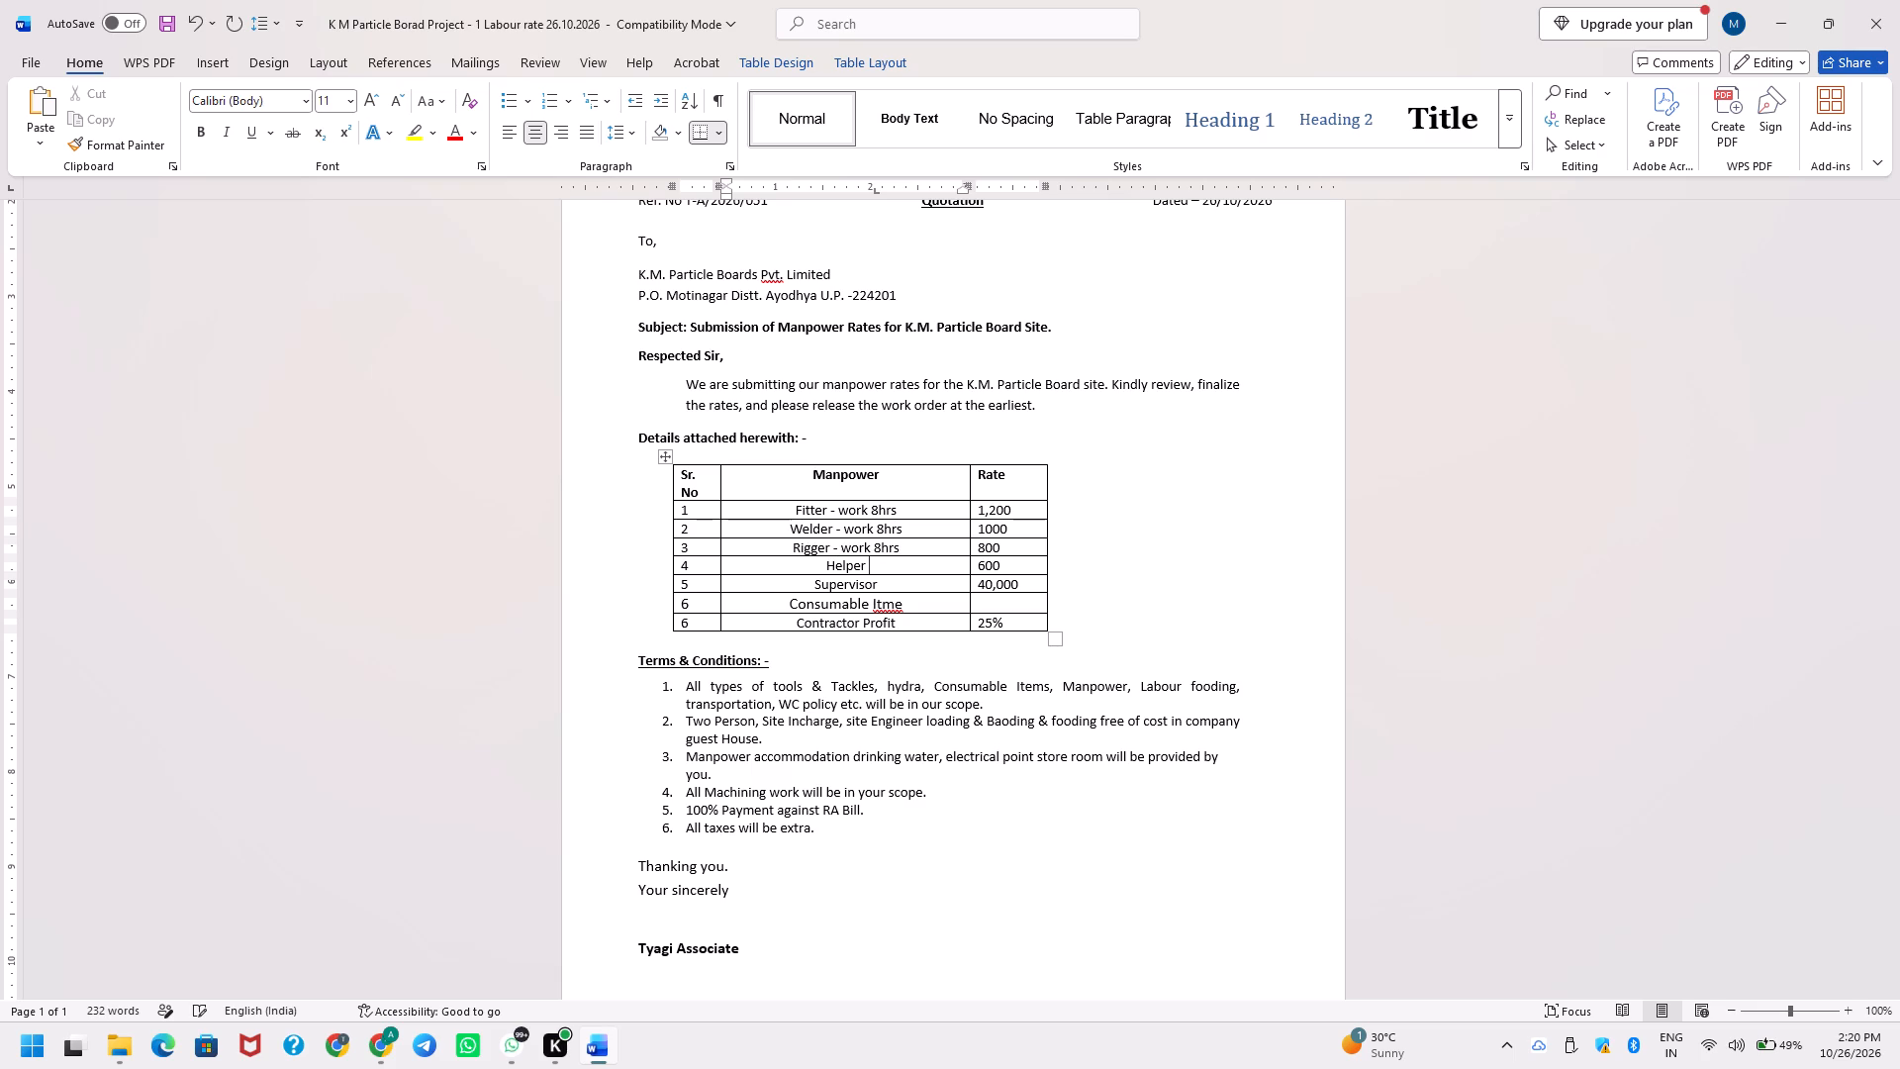
{"action": "type", "text": "-"}
{"action": "key", "text": "space"}
{"action": "key", "text": "ctrl+v"}
{"action": "key", "text": "Down"}
{"action": "key", "text": "space"}
{"action": "type", "text": "-"}
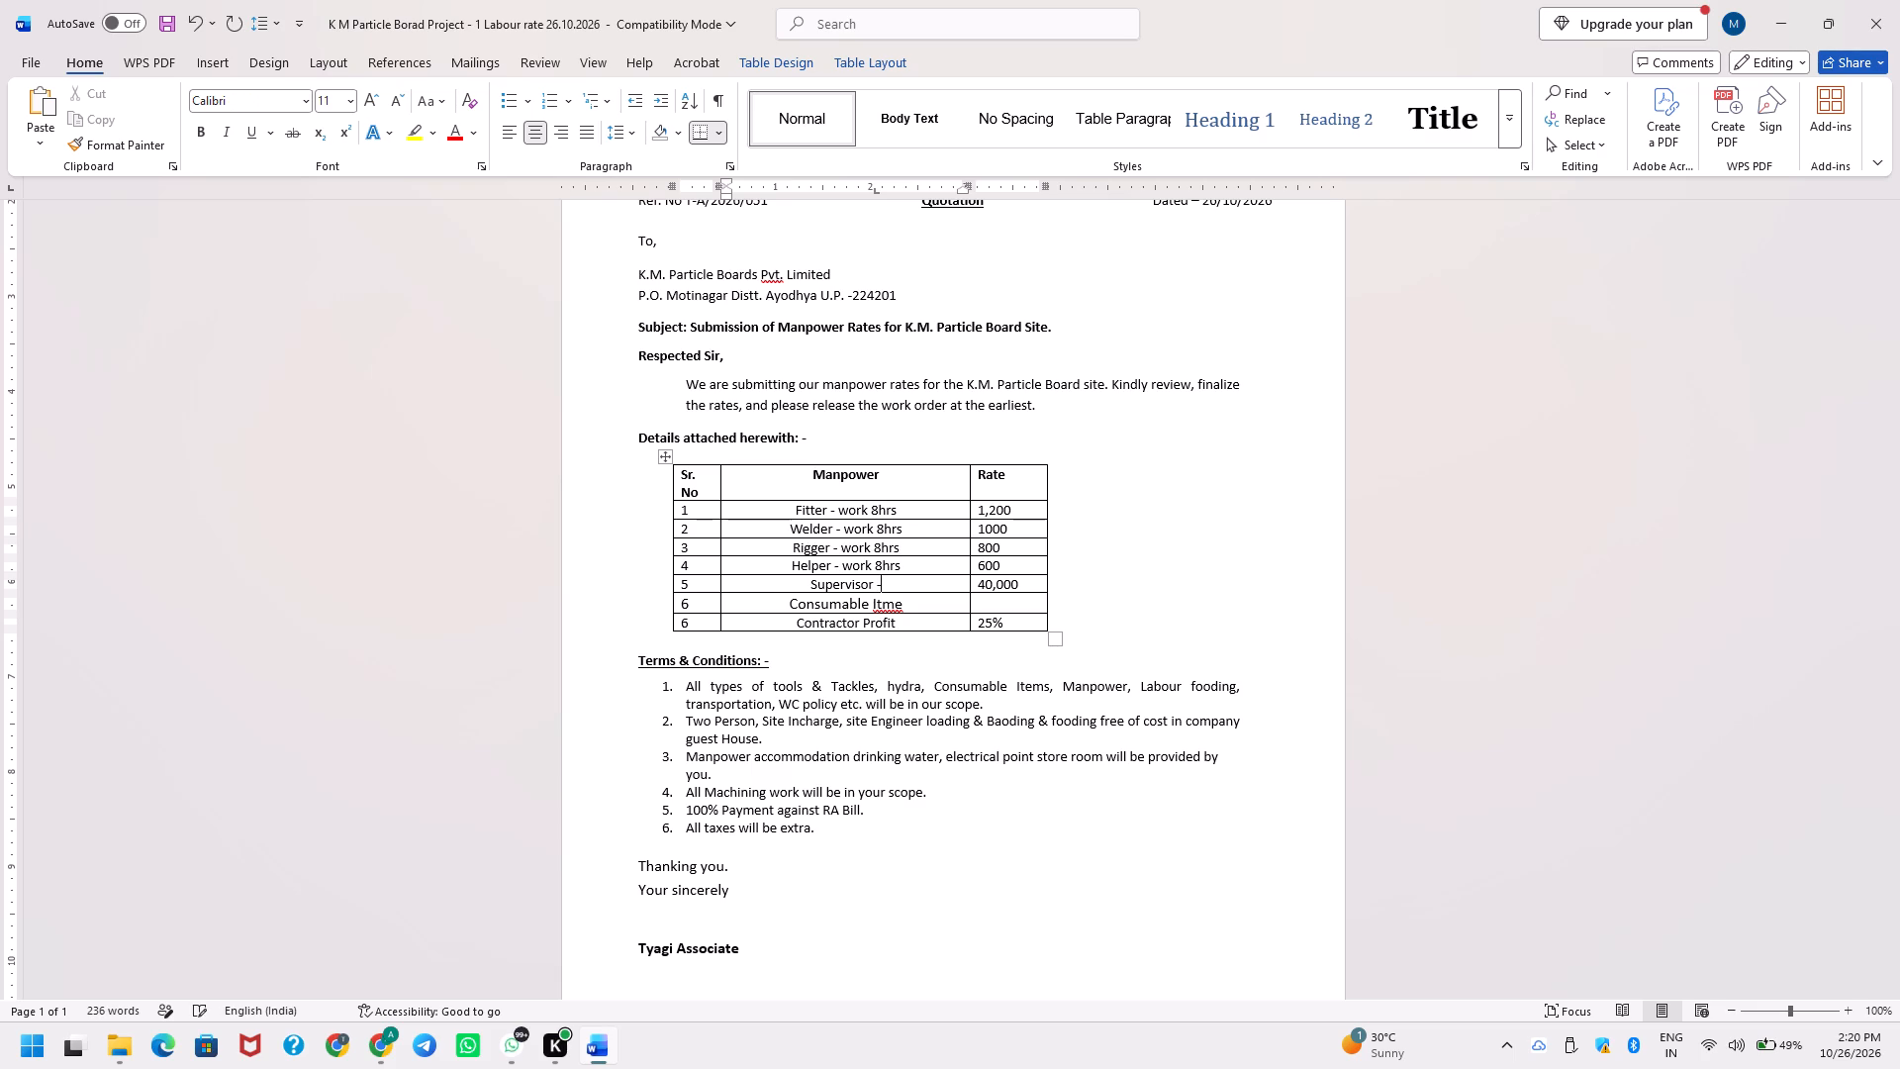
{"action": "key", "text": "space"}
{"action": "key", "text": "ctrl+v"}
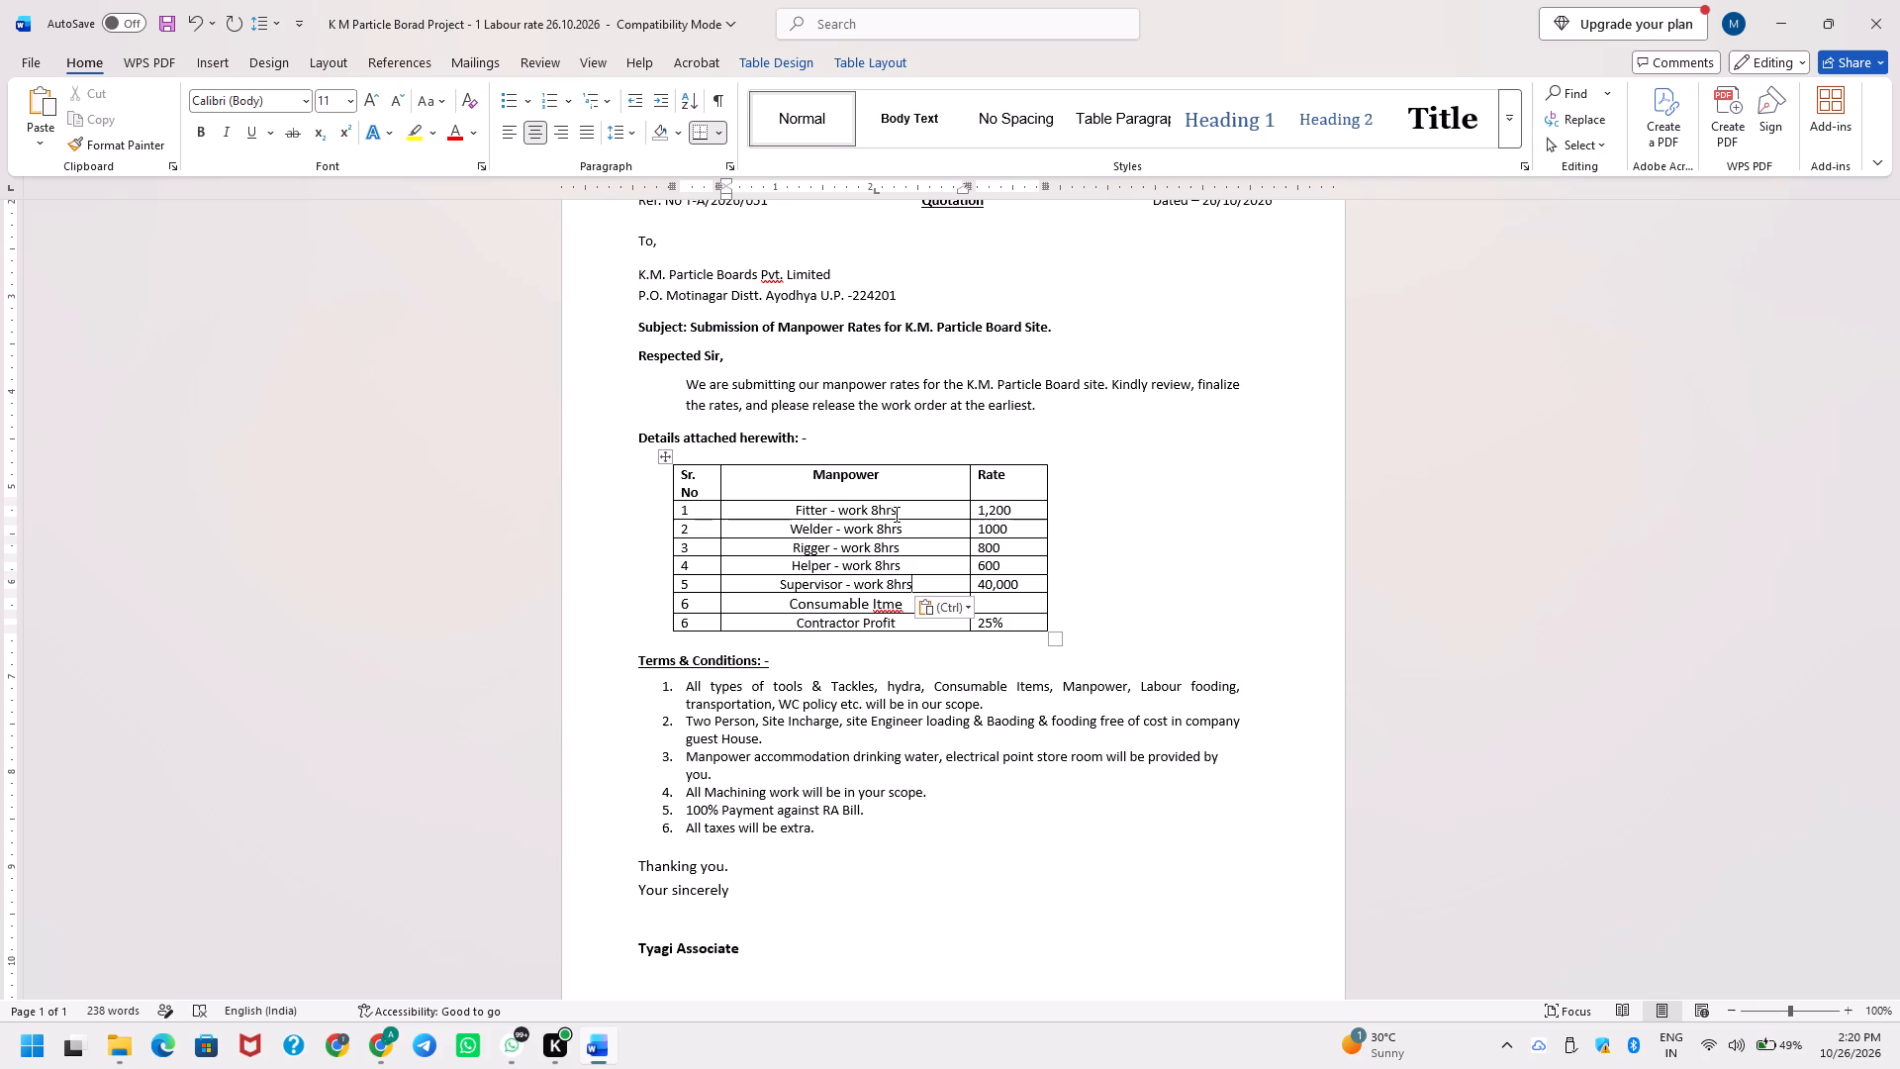
Set the rate in the Consumable Itme row of the manpower table to 25%.
{"action": "key", "text": "Down"}
{"action": "key", "text": "Right"}
{"action": "type", "text": "25"}
{"action": "key", "text": "shift+percent"}
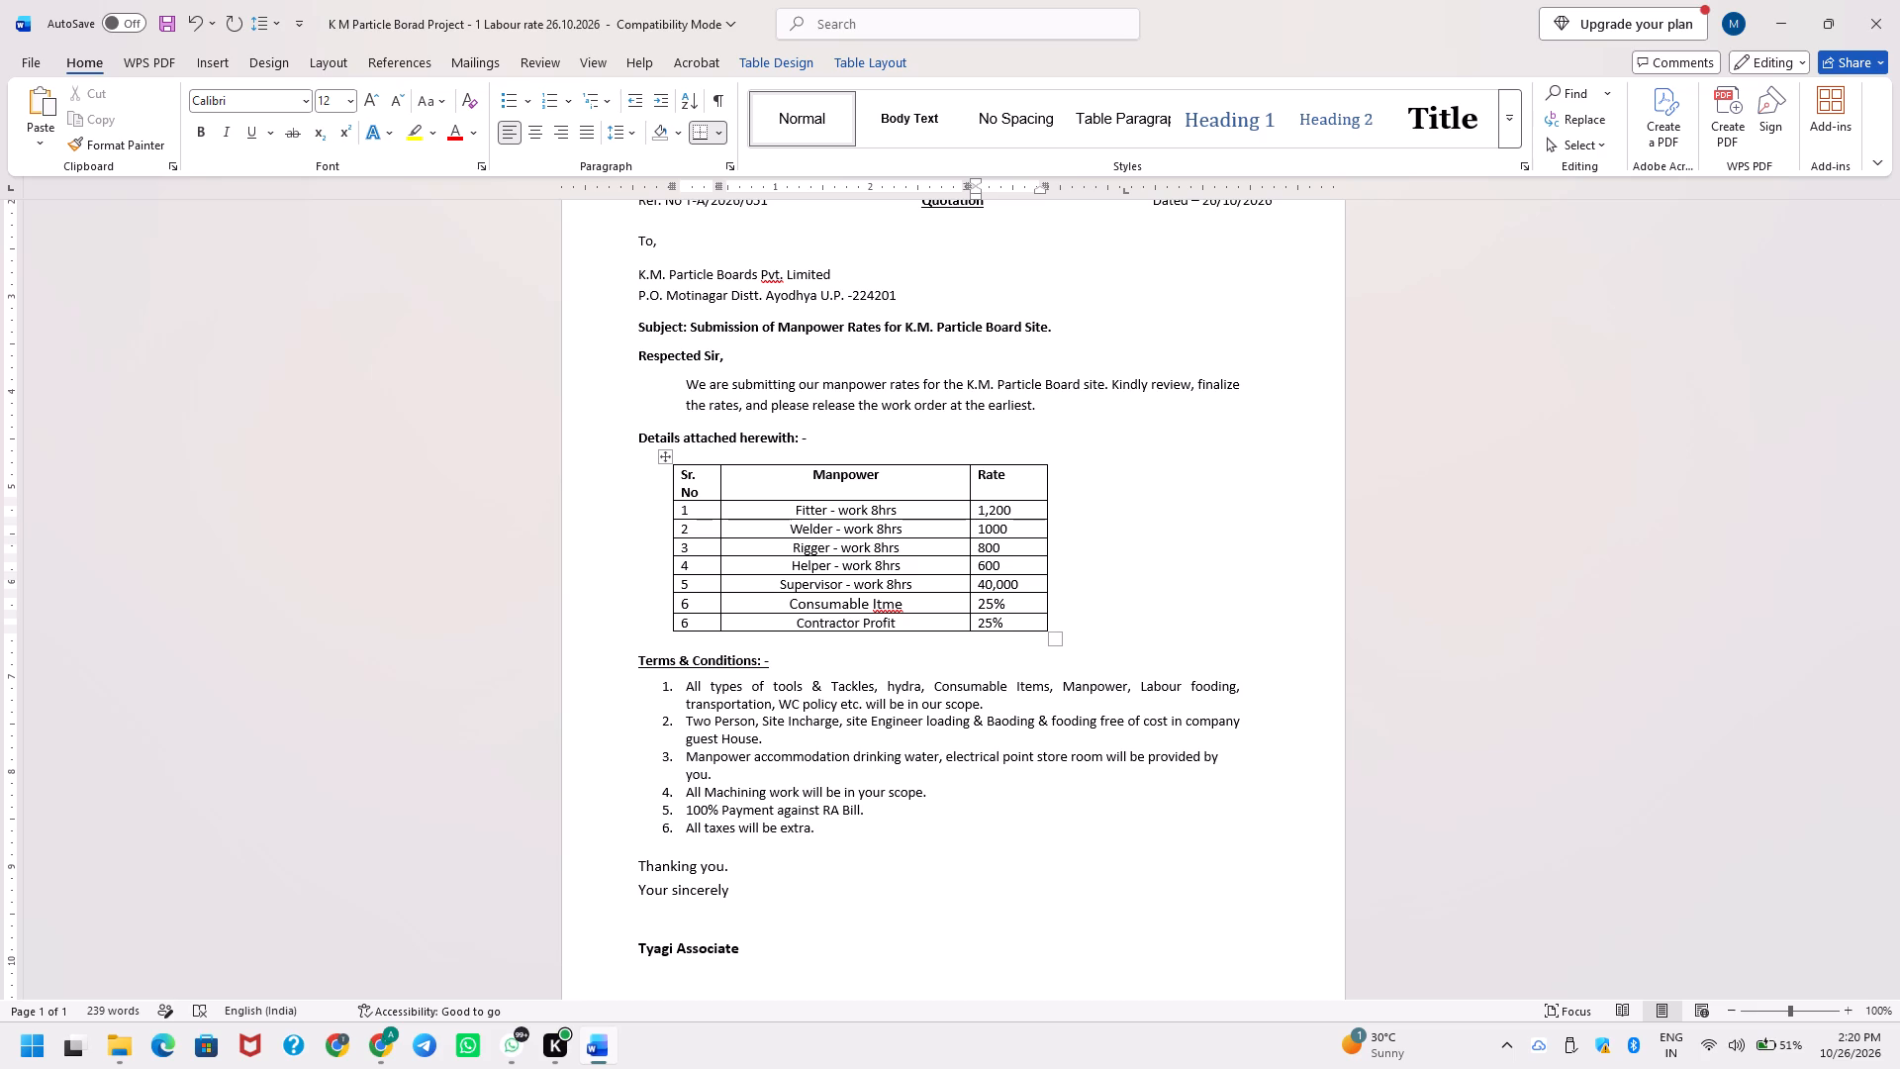
Correct "Itme" to "Item" in the consumable row of the manpower table and save the document.
{"action": "key", "text": "Left"}
{"action": "key", "text": "Left"}
{"action": "key", "text": "Left"}
{"action": "key", "text": "Left"}
{"action": "key", "text": "Left"}
{"action": "key", "text": "shift+Left"}
{"action": "key", "text": "BackSpace"}
{"action": "key", "text": "Right"}
{"action": "key", "text": "m"}
{"action": "key", "text": "ctrl+s"}
{"action": "key", "text": "ctrl+s"}
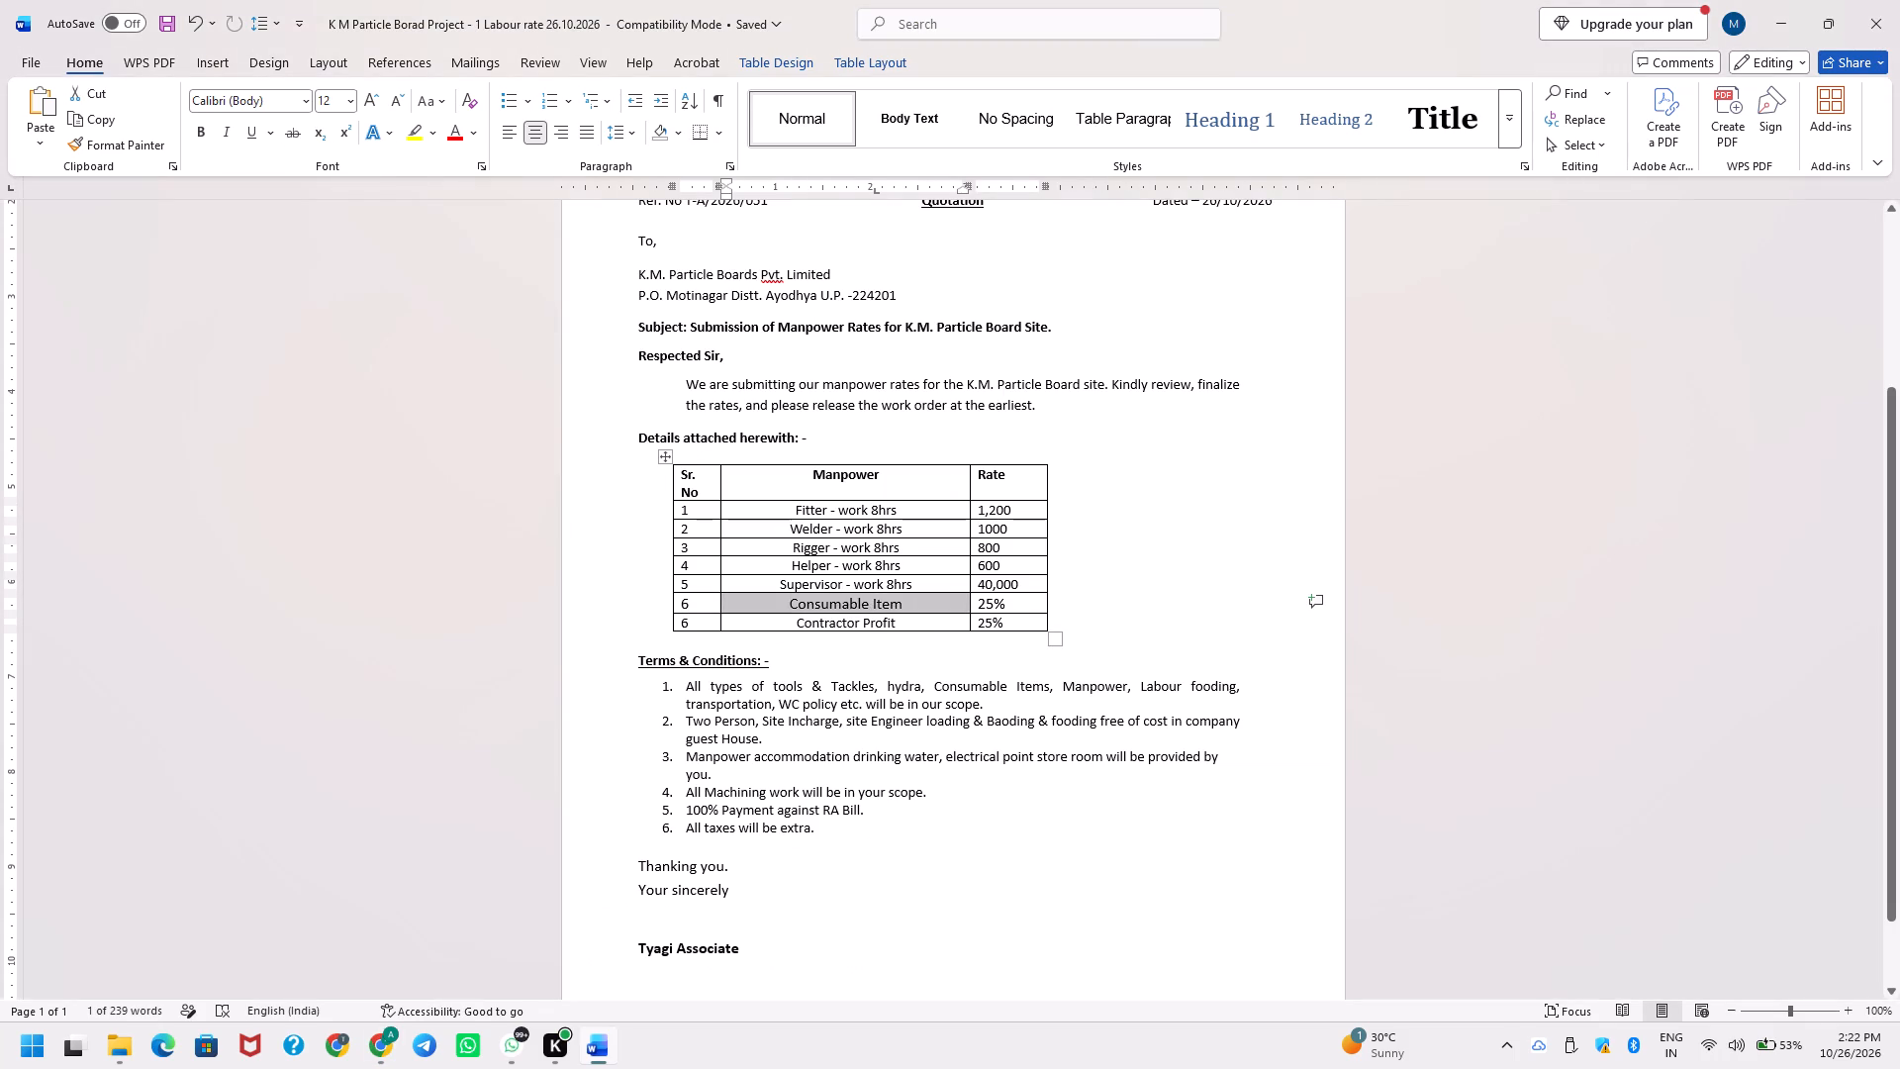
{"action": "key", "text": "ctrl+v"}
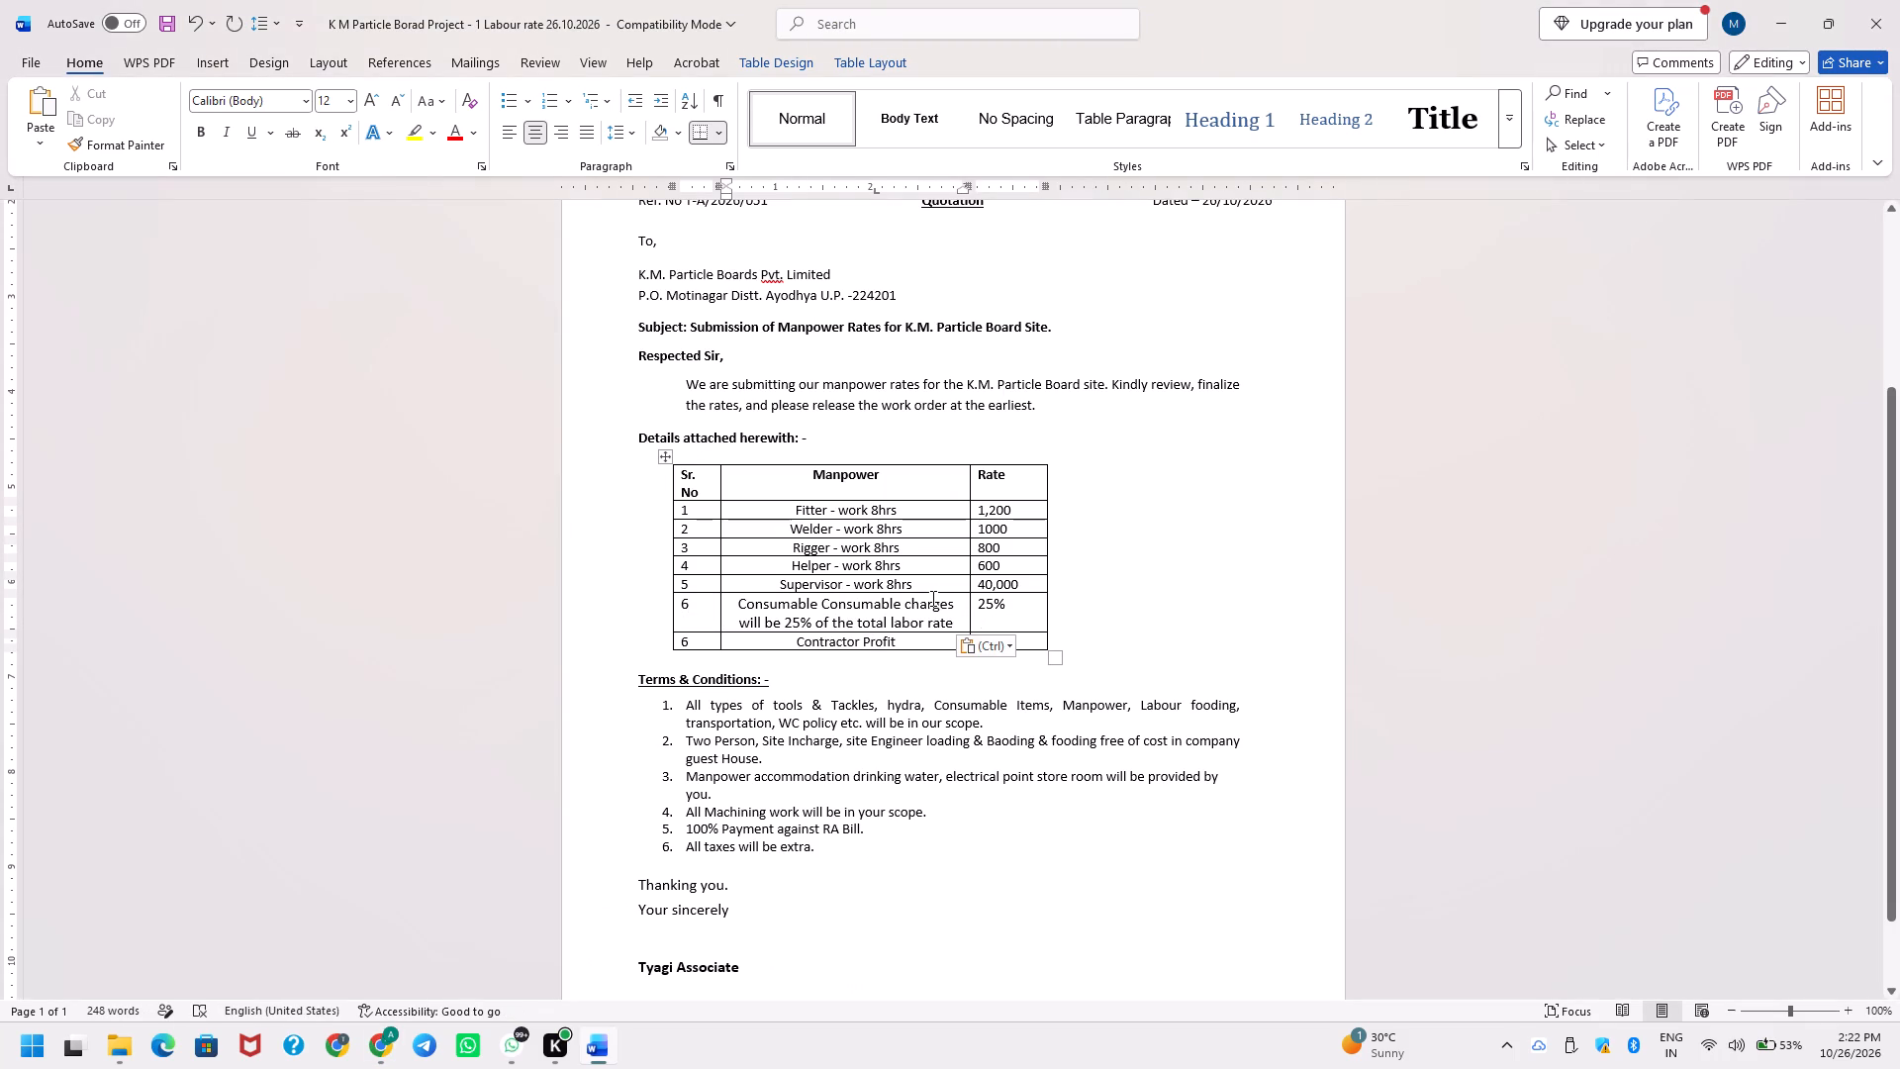
Widen the Manpower column of the table, shifting the Rate column toward the page's right margin.
{"action": "left_click", "coordinate": [980, 602]}
{"action": "left_click_drag", "start_coordinate": [967, 184], "coordinate": [978, 184]}
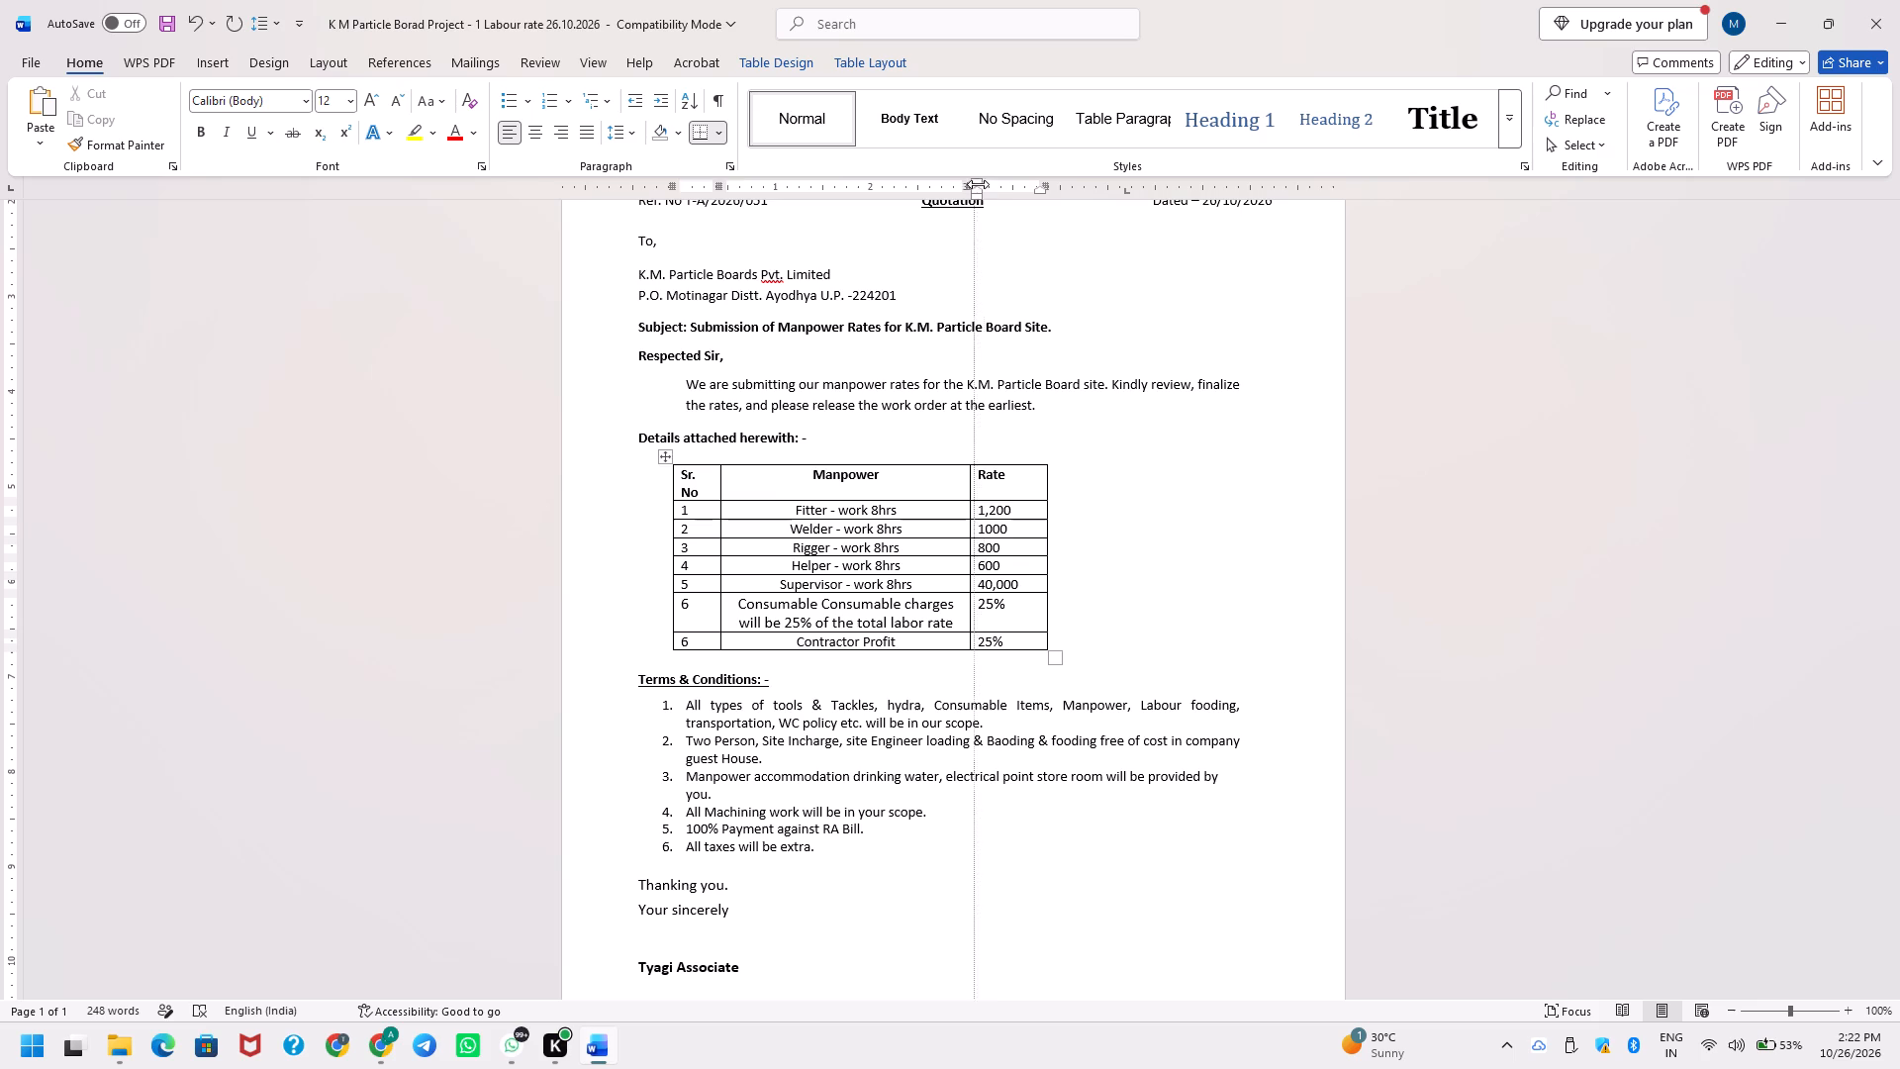
{"action": "left_click_drag", "start_coordinate": [978, 184], "coordinate": [1083, 184]}
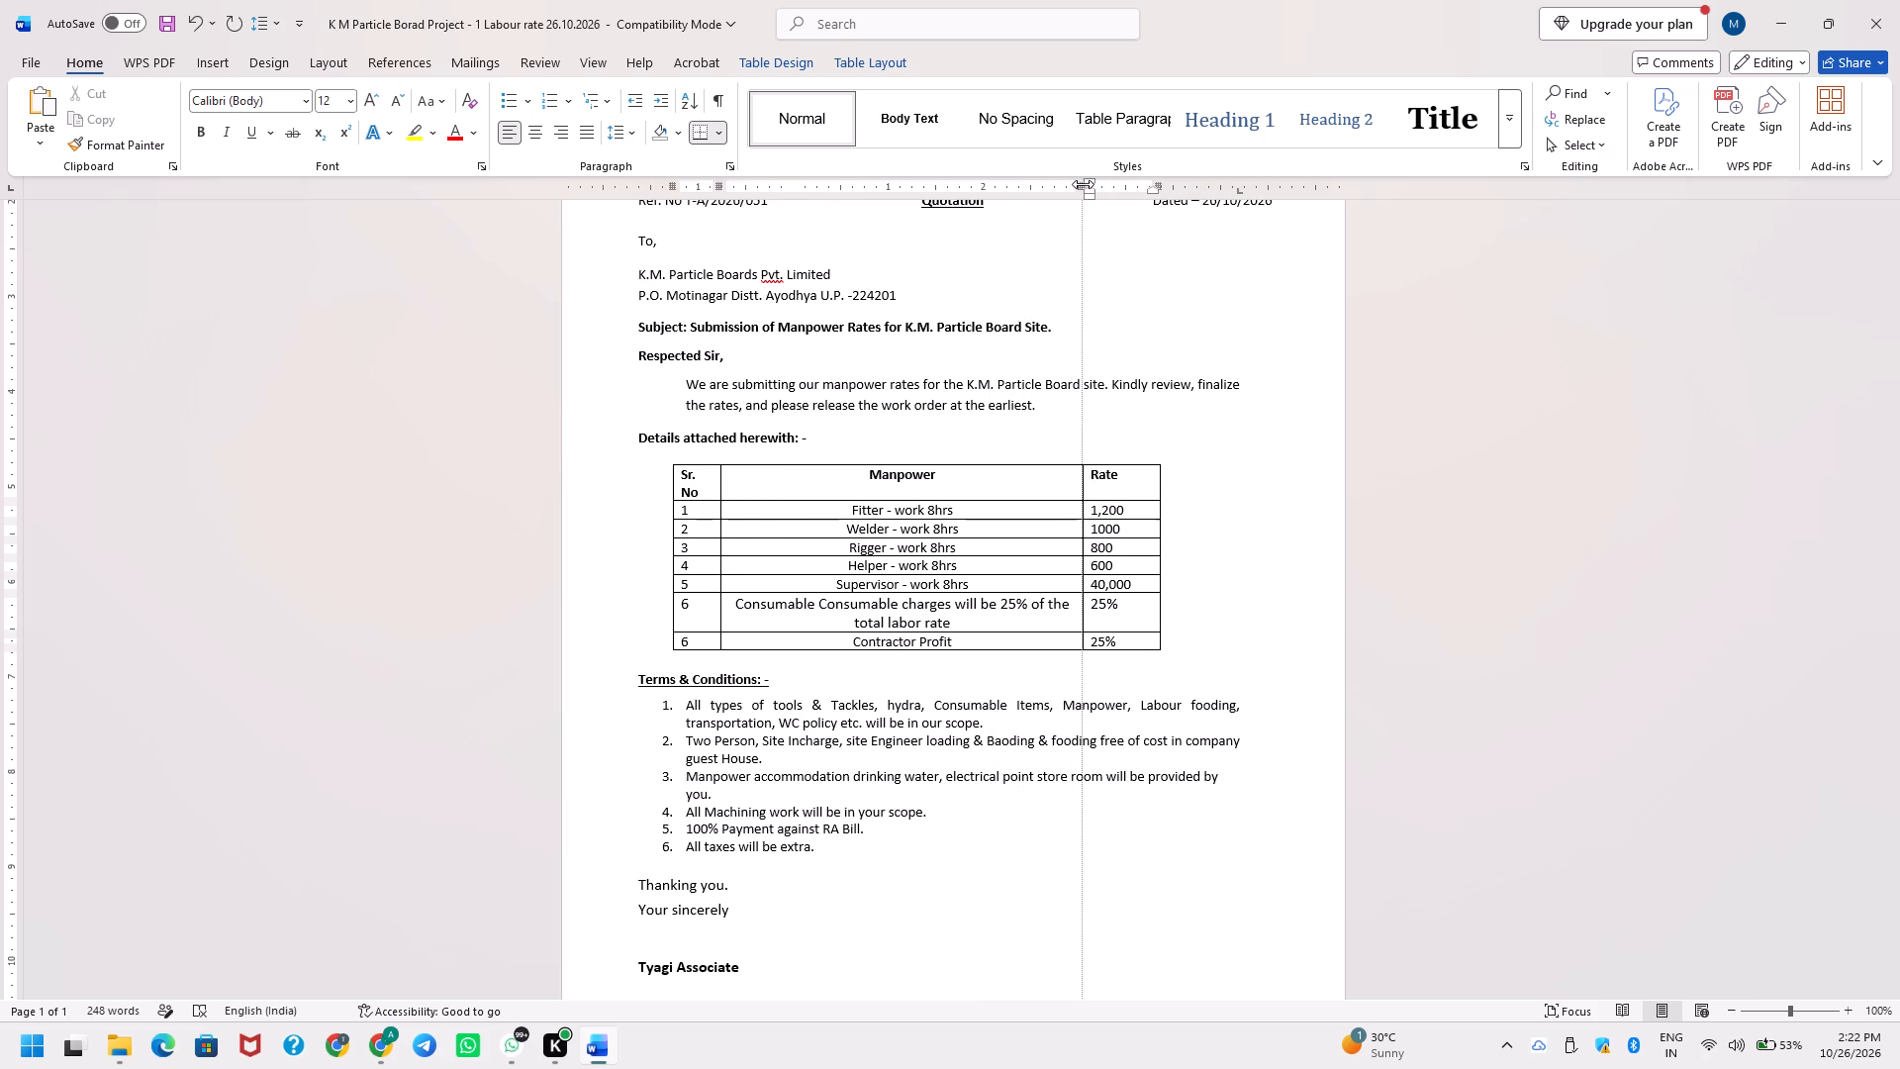
{"action": "left_click_drag", "start_coordinate": [1083, 184], "coordinate": [1123, 181]}
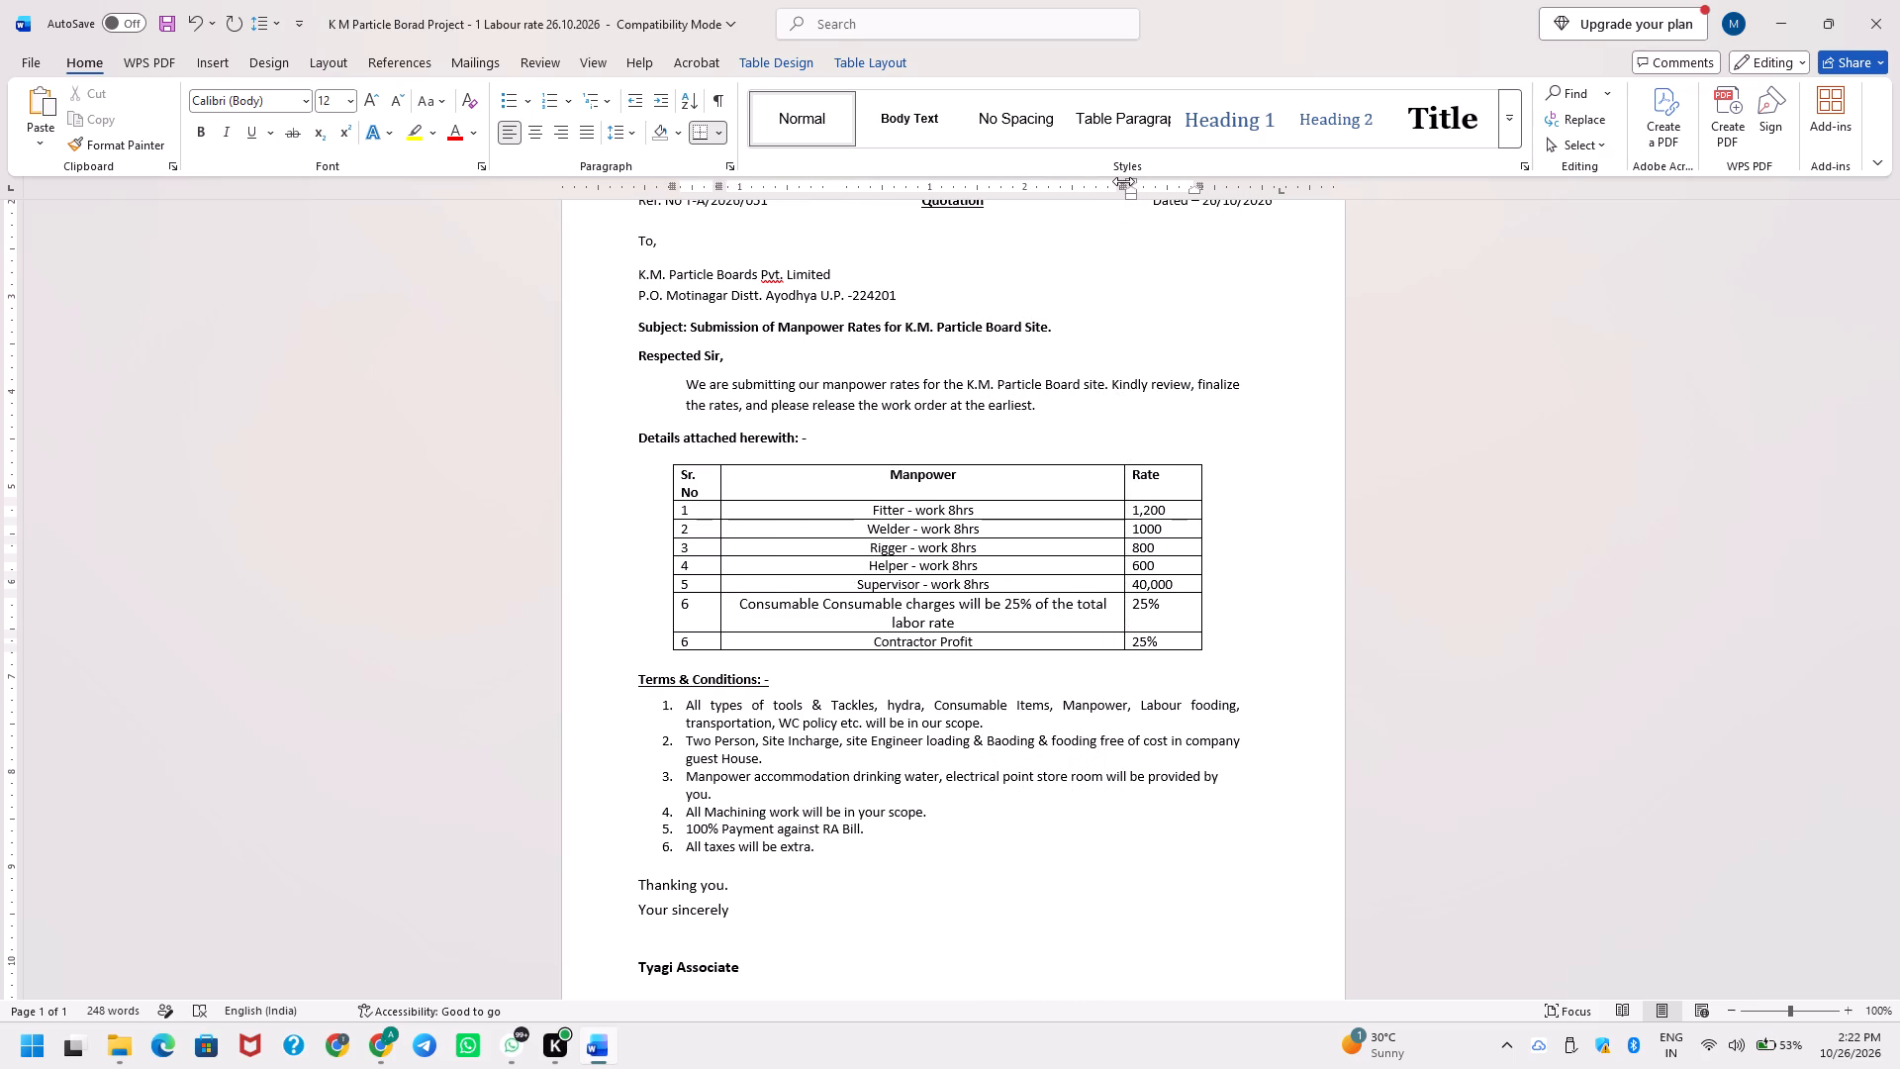
Left-align the Manpower column entries from the Fitter row through the Contractor Profit row.
{"action": "left_click", "coordinate": [865, 530]}
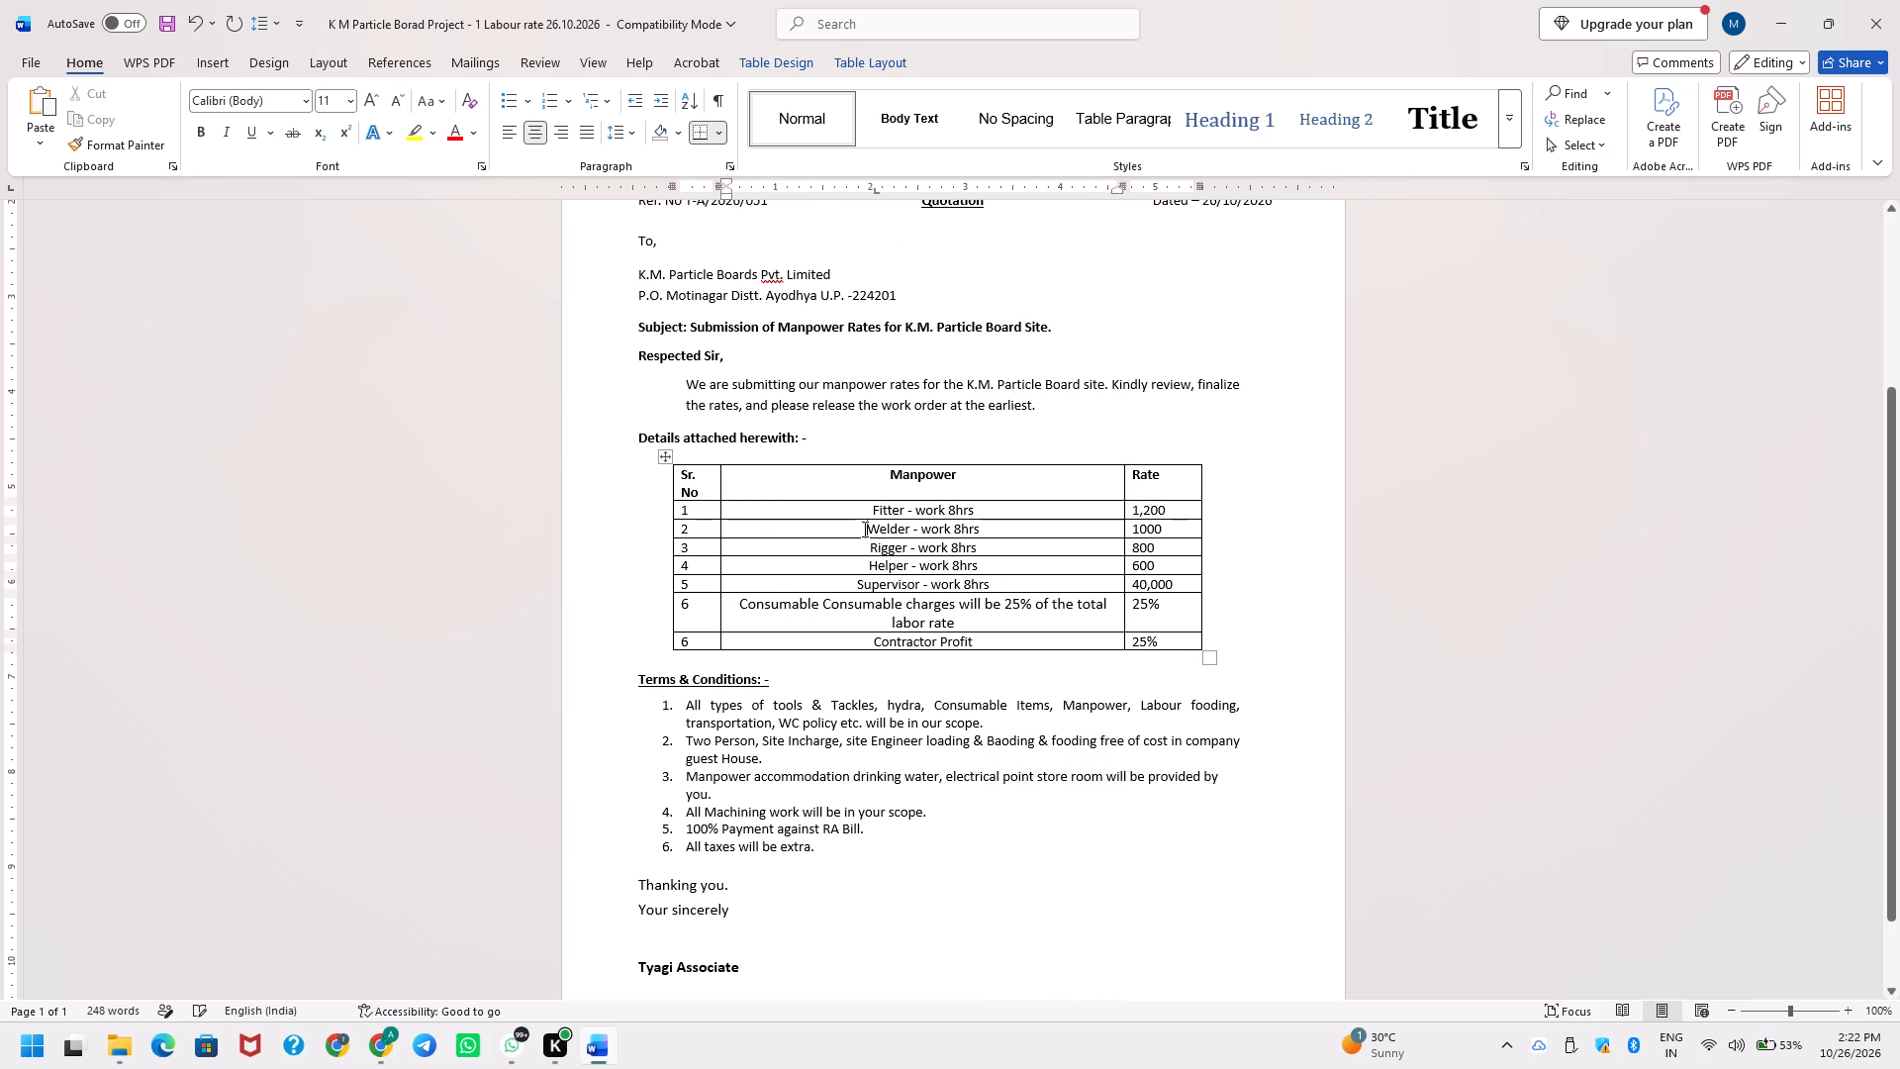
{"action": "key", "text": "Up"}
{"action": "key", "text": "shift+Down"}
{"action": "key", "text": "shift+Down"}
{"action": "key", "text": "shift+Down"}
{"action": "key", "text": "shift+Down"}
{"action": "key", "text": "shift+Down"}
{"action": "key", "text": "shift+Down"}
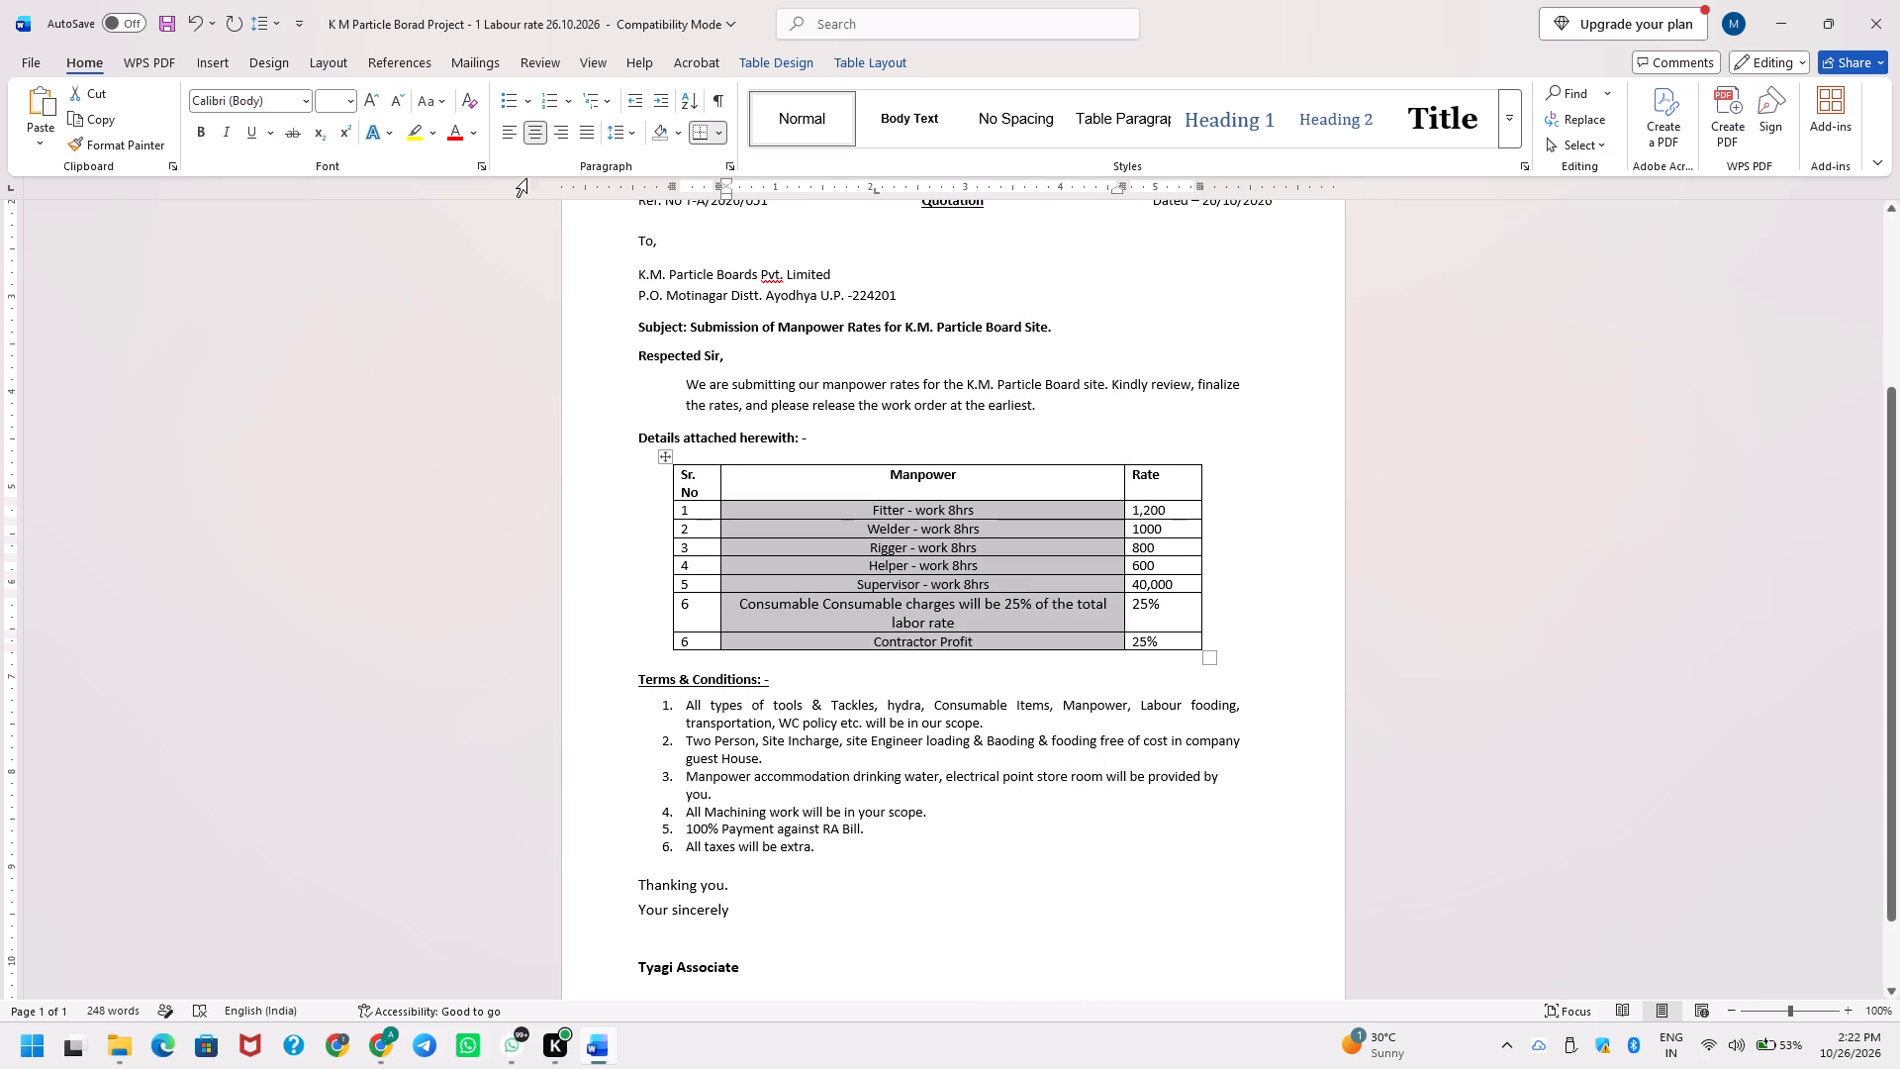
{"action": "left_click", "coordinate": [507, 139]}
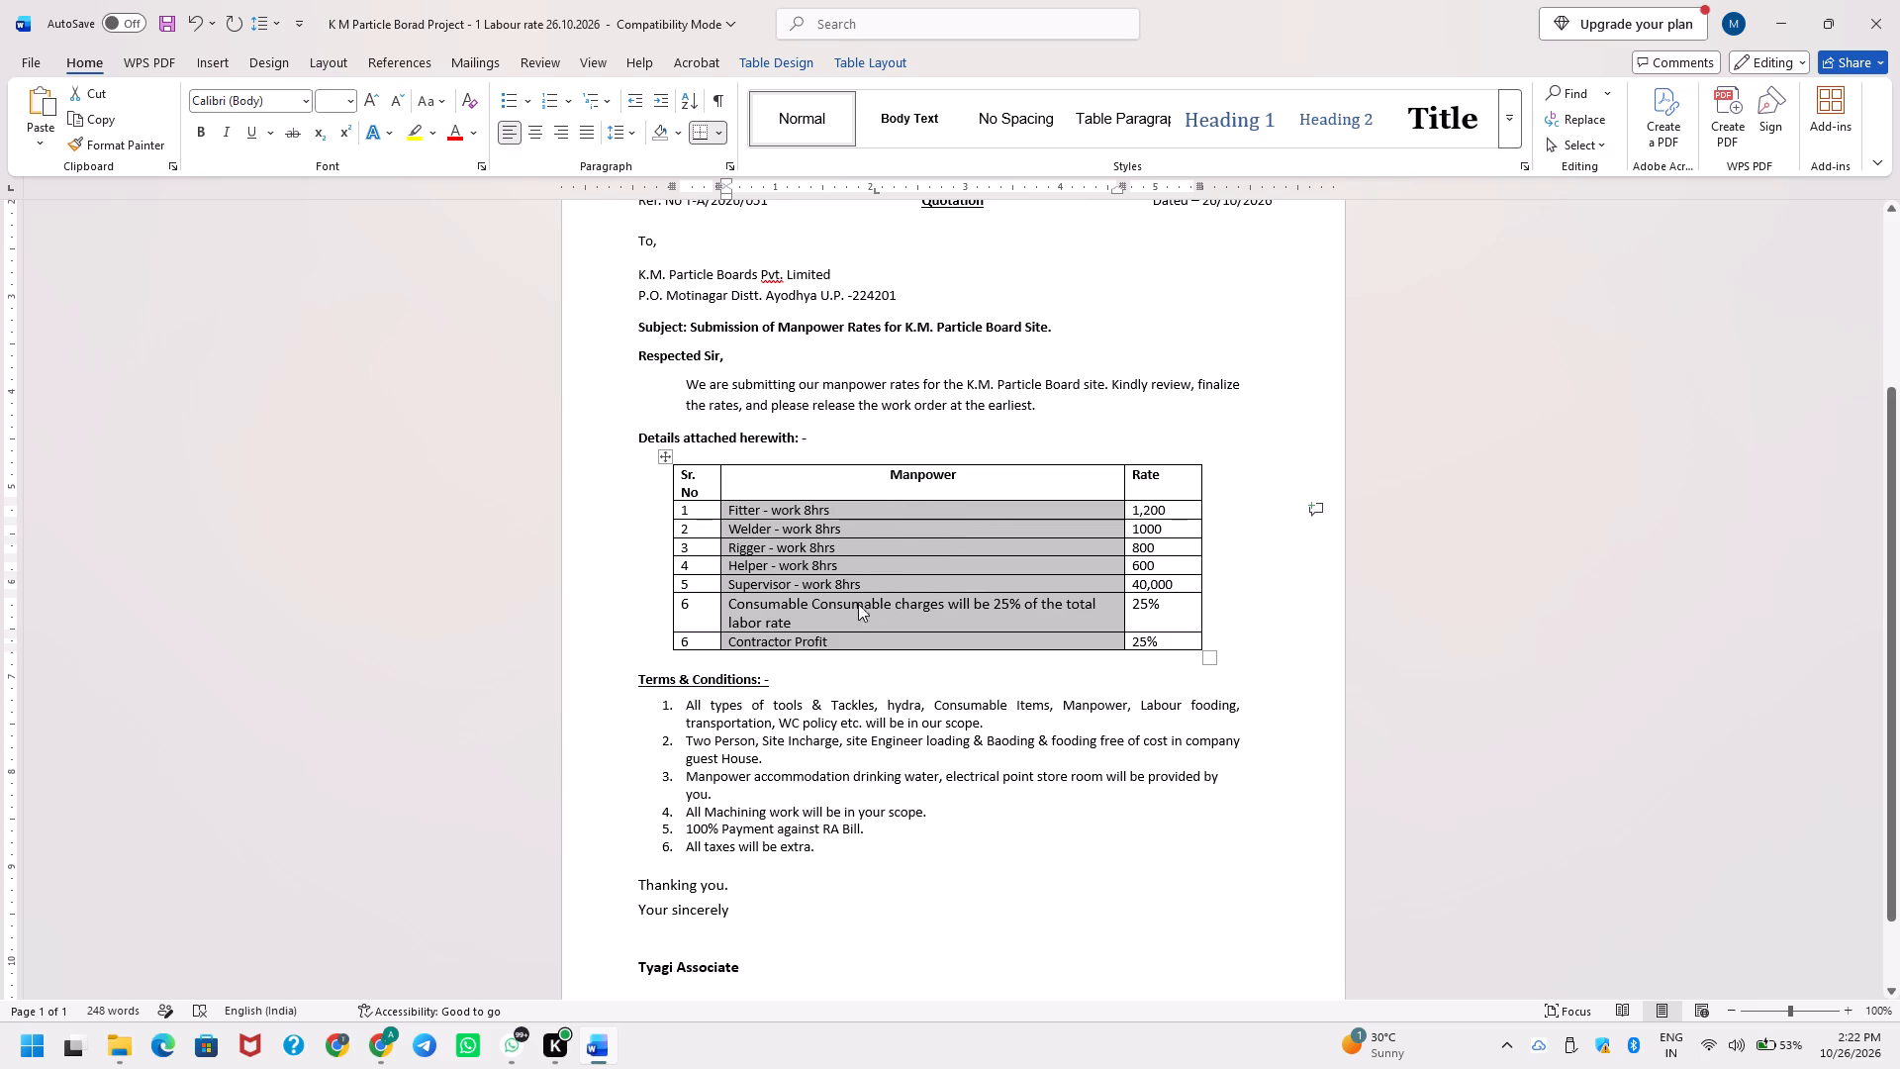
{"action": "left_click", "coordinate": [850, 612]}
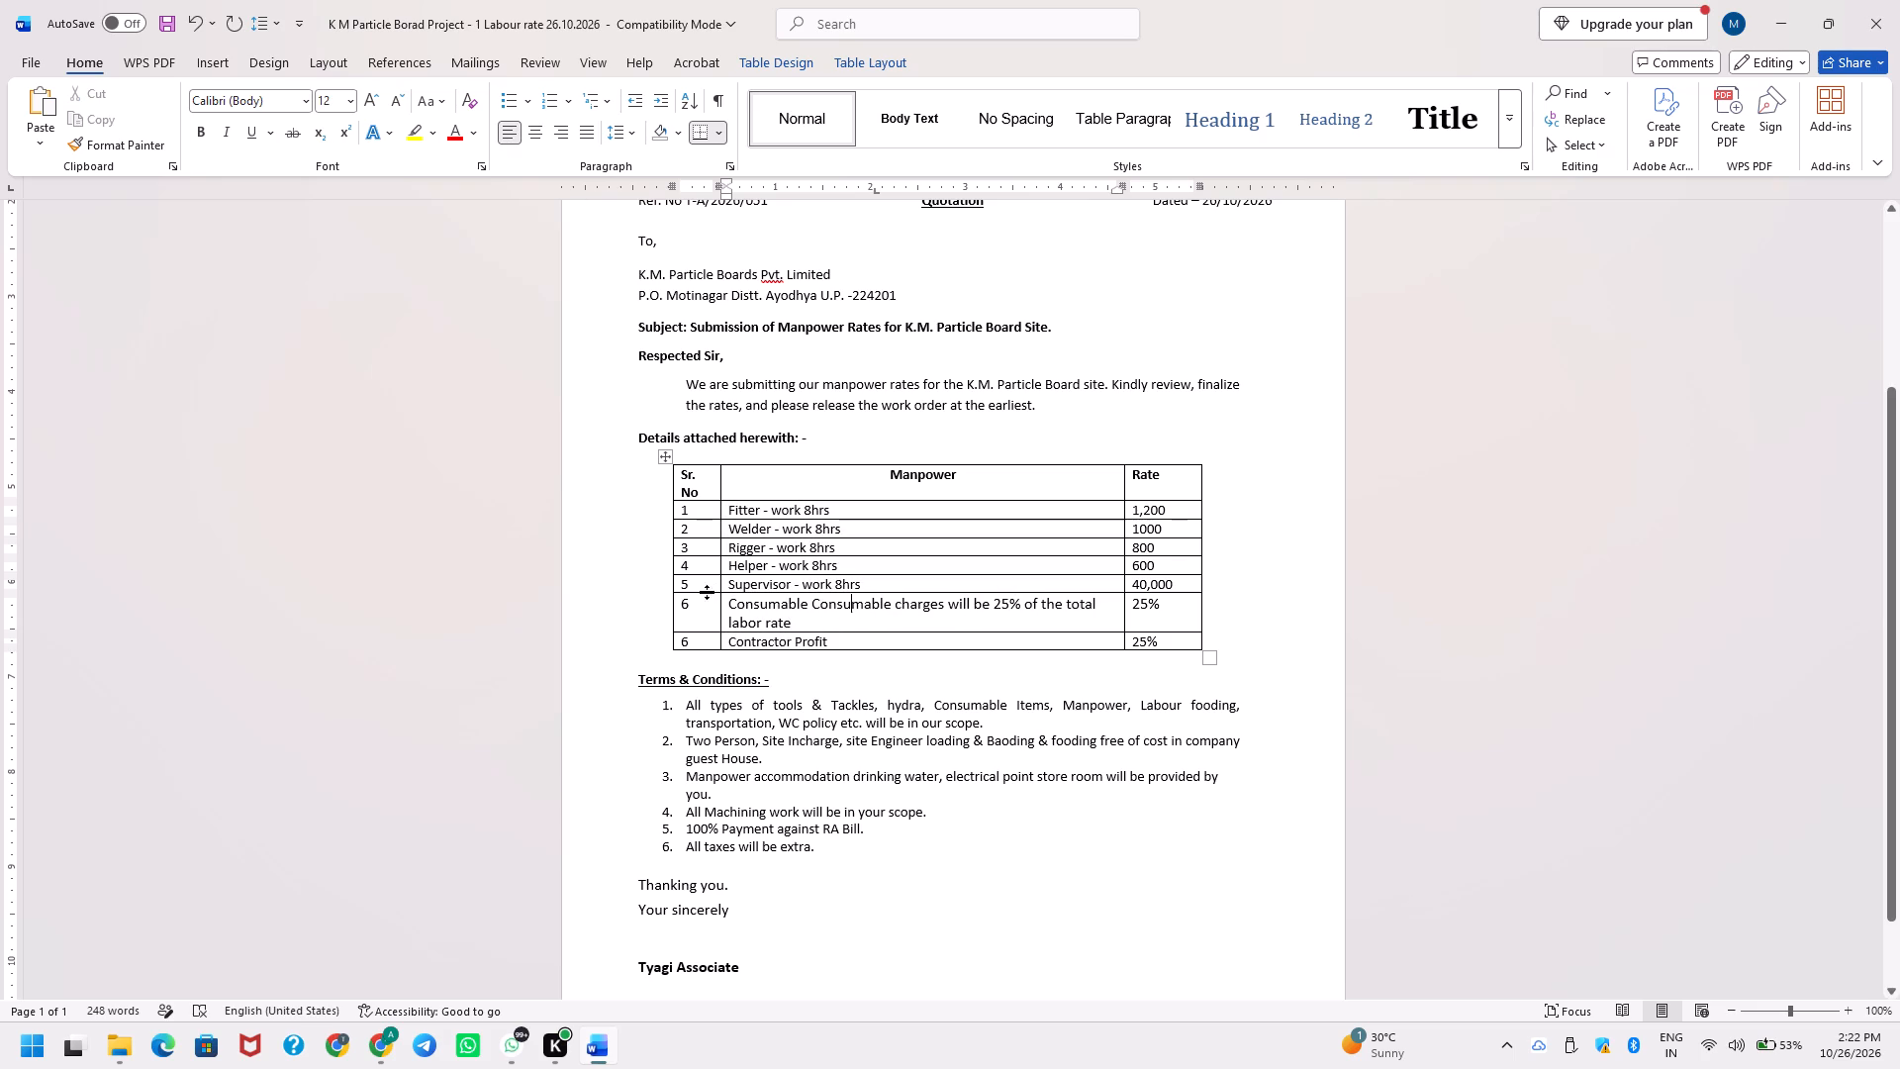
Add a blank line above the serial number in the consumable row and reduce that line's font size to 6.
{"action": "left_click", "coordinate": [685, 604]}
{"action": "key", "text": "Left"}
{"action": "key", "text": "Return"}
{"action": "key", "text": "Up"}
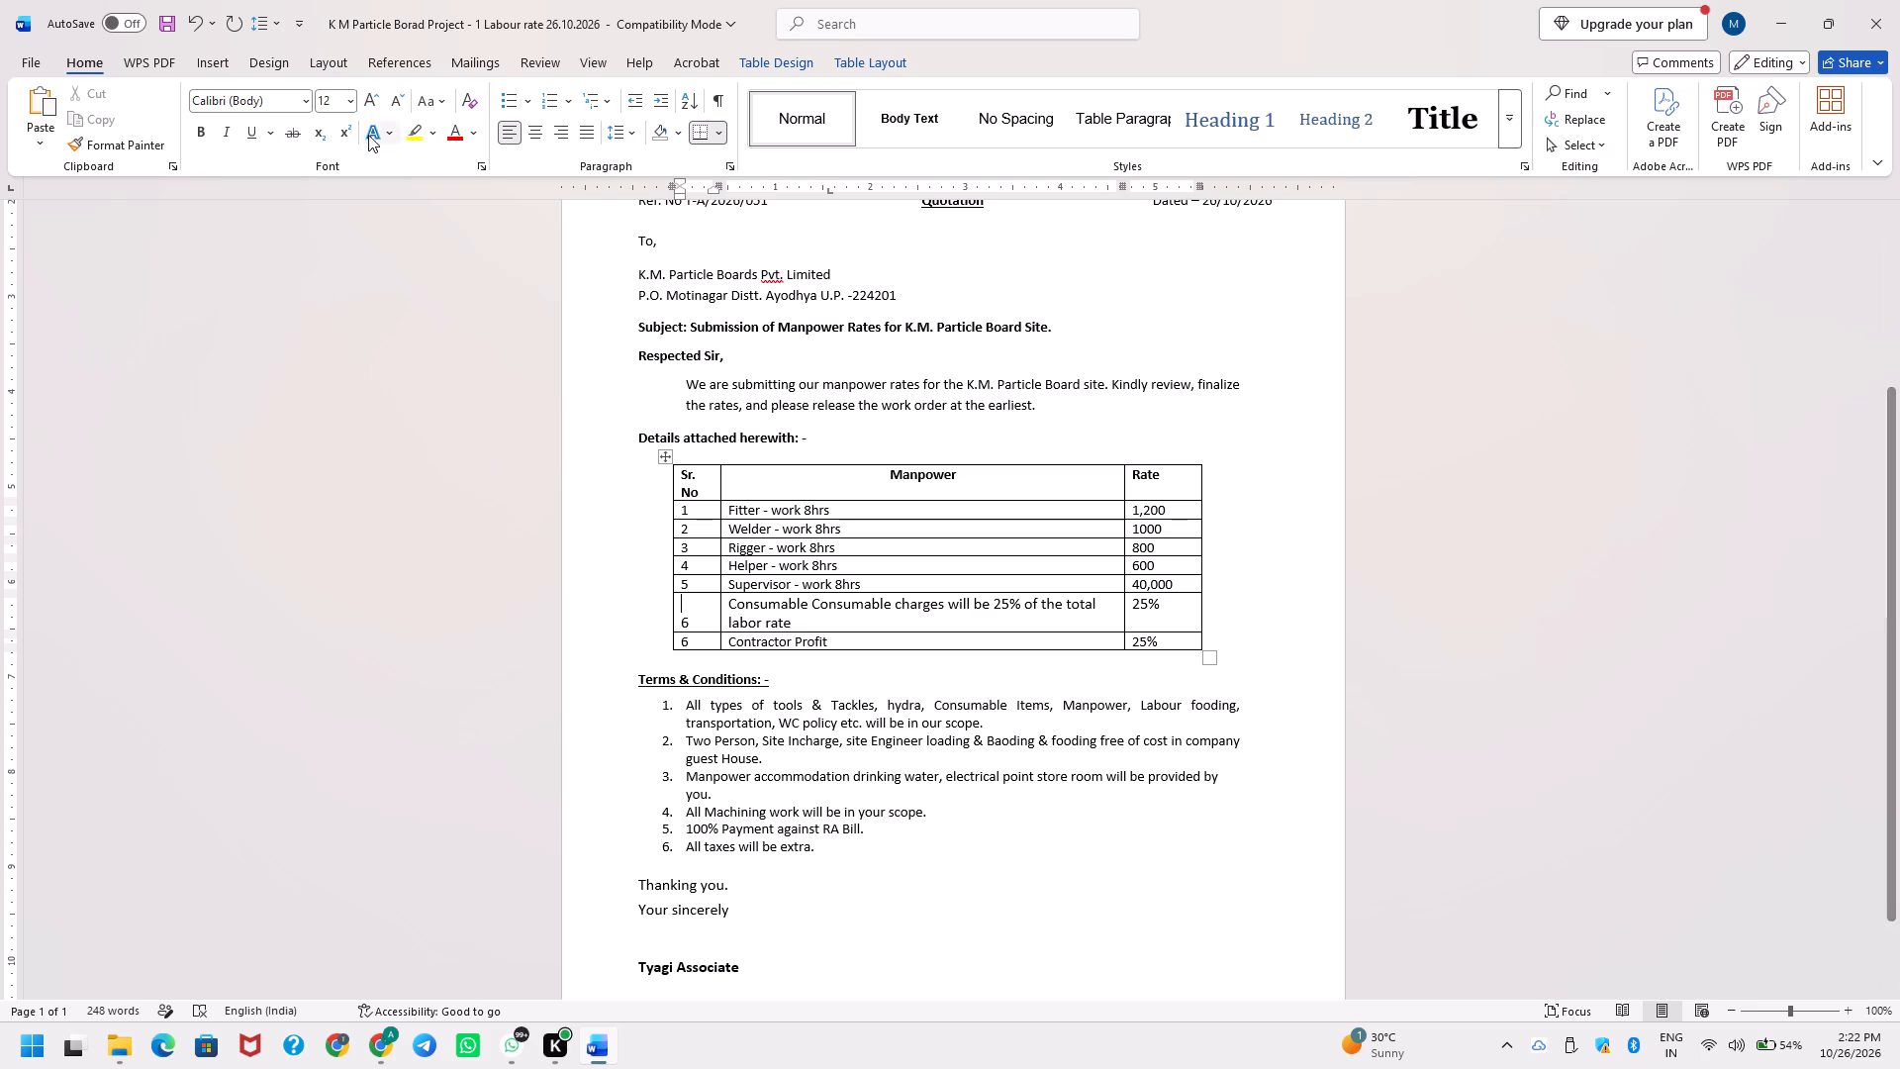
{"action": "triple_click", "coordinate": [388, 110]}
{"action": "double_click", "coordinate": [388, 110]}
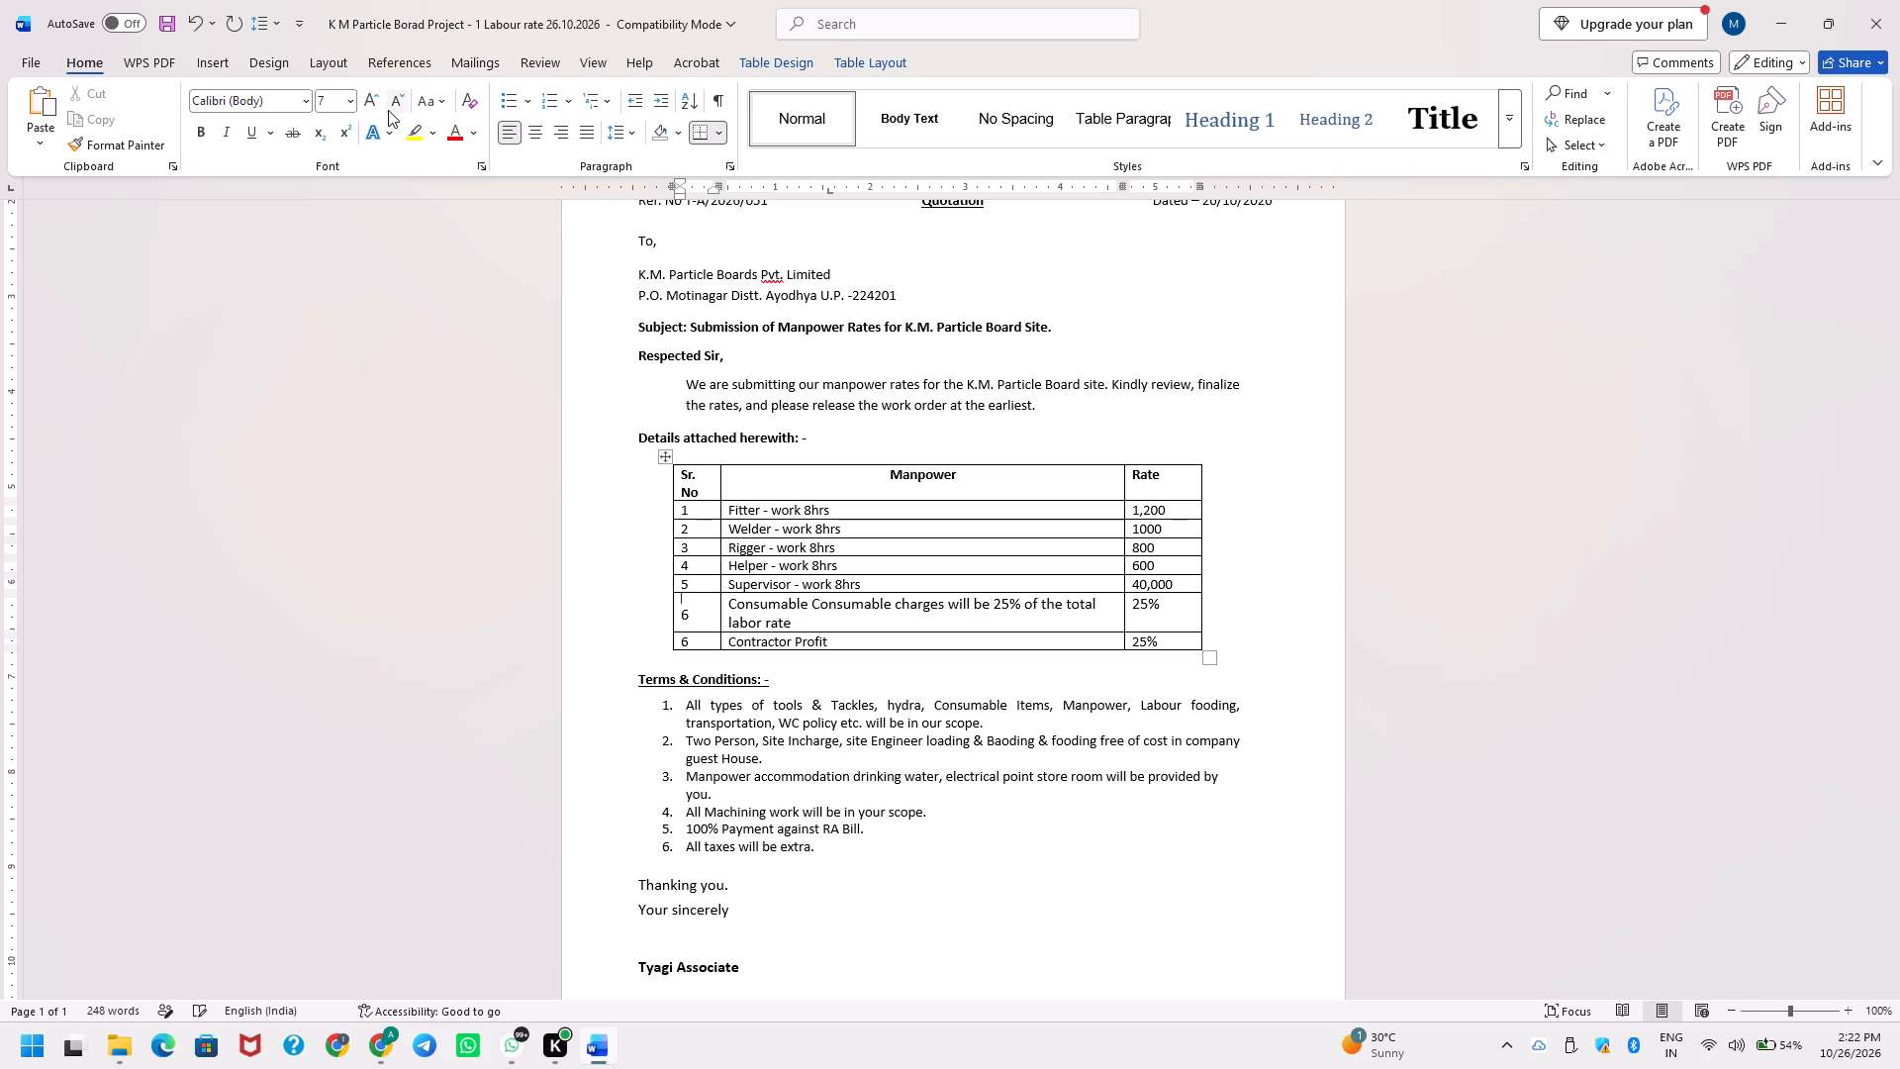
{"action": "left_click", "coordinate": [388, 110]}
Change the Contractor Profit row's serial number to 7.
{"action": "key", "text": "Down"}
{"action": "key", "text": "Down"}
{"action": "key", "text": "shift+Right"}
{"action": "key", "text": "7"}
Add a blank line above the 25% rate in the consumable row and reduce that line's font size to 6.
{"action": "left_click", "coordinate": [682, 597]}
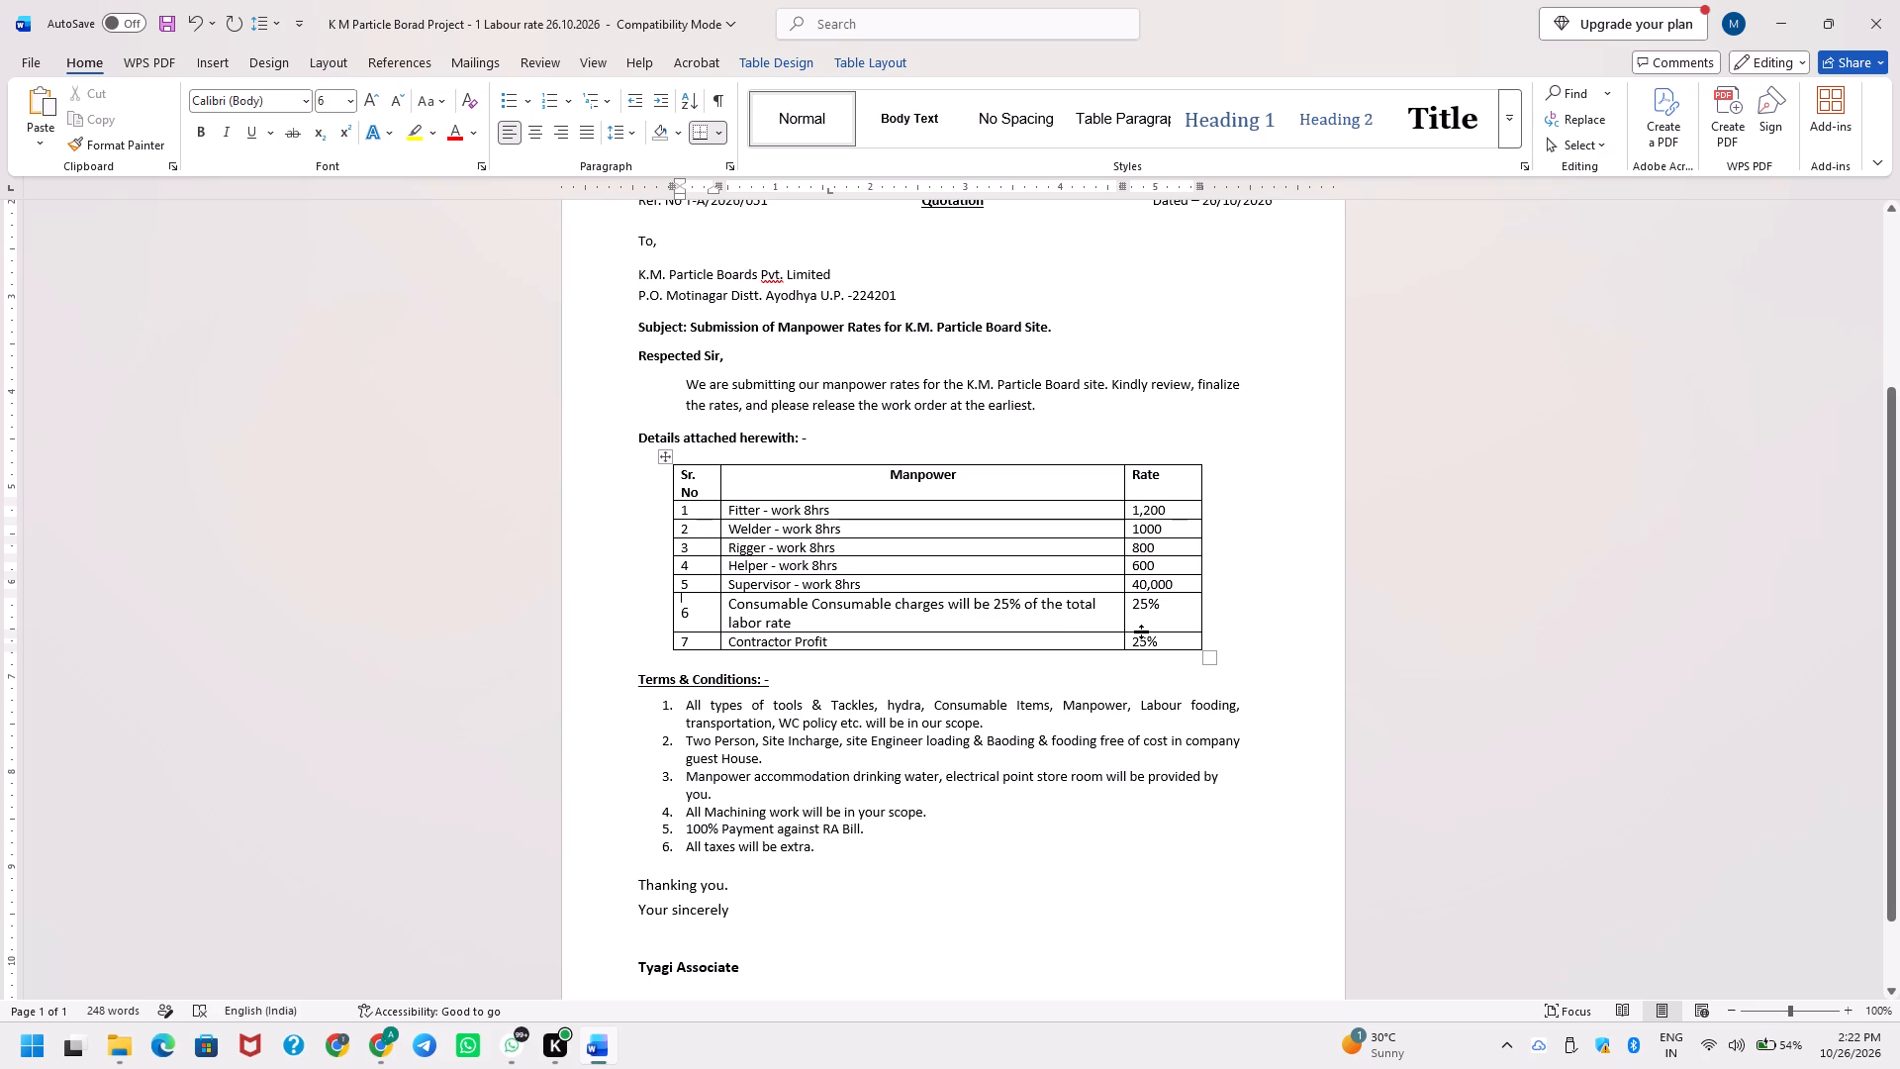
{"action": "left_click", "coordinate": [1136, 606]}
{"action": "key", "text": "Return"}
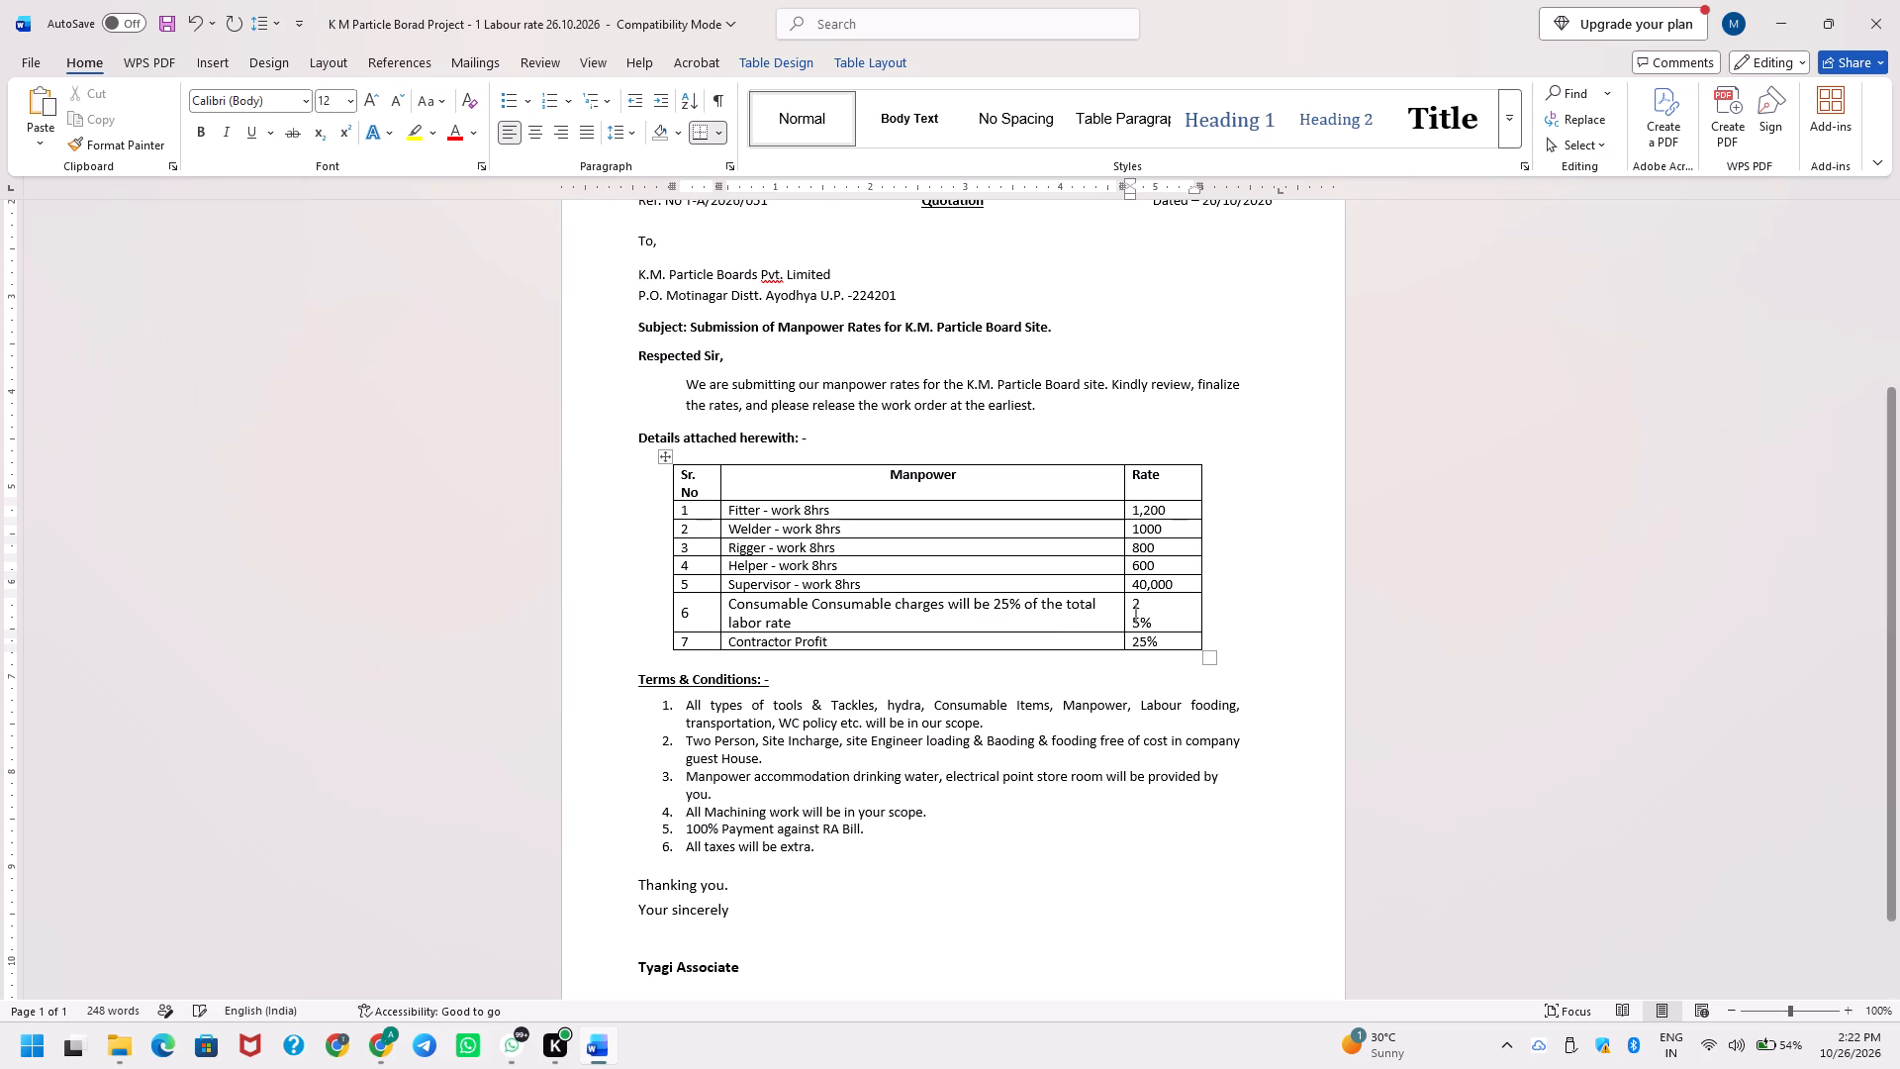
{"action": "key", "text": "BackSpace"}
{"action": "key", "text": "Left"}
{"action": "key", "text": "Return"}
{"action": "key", "text": "Up"}
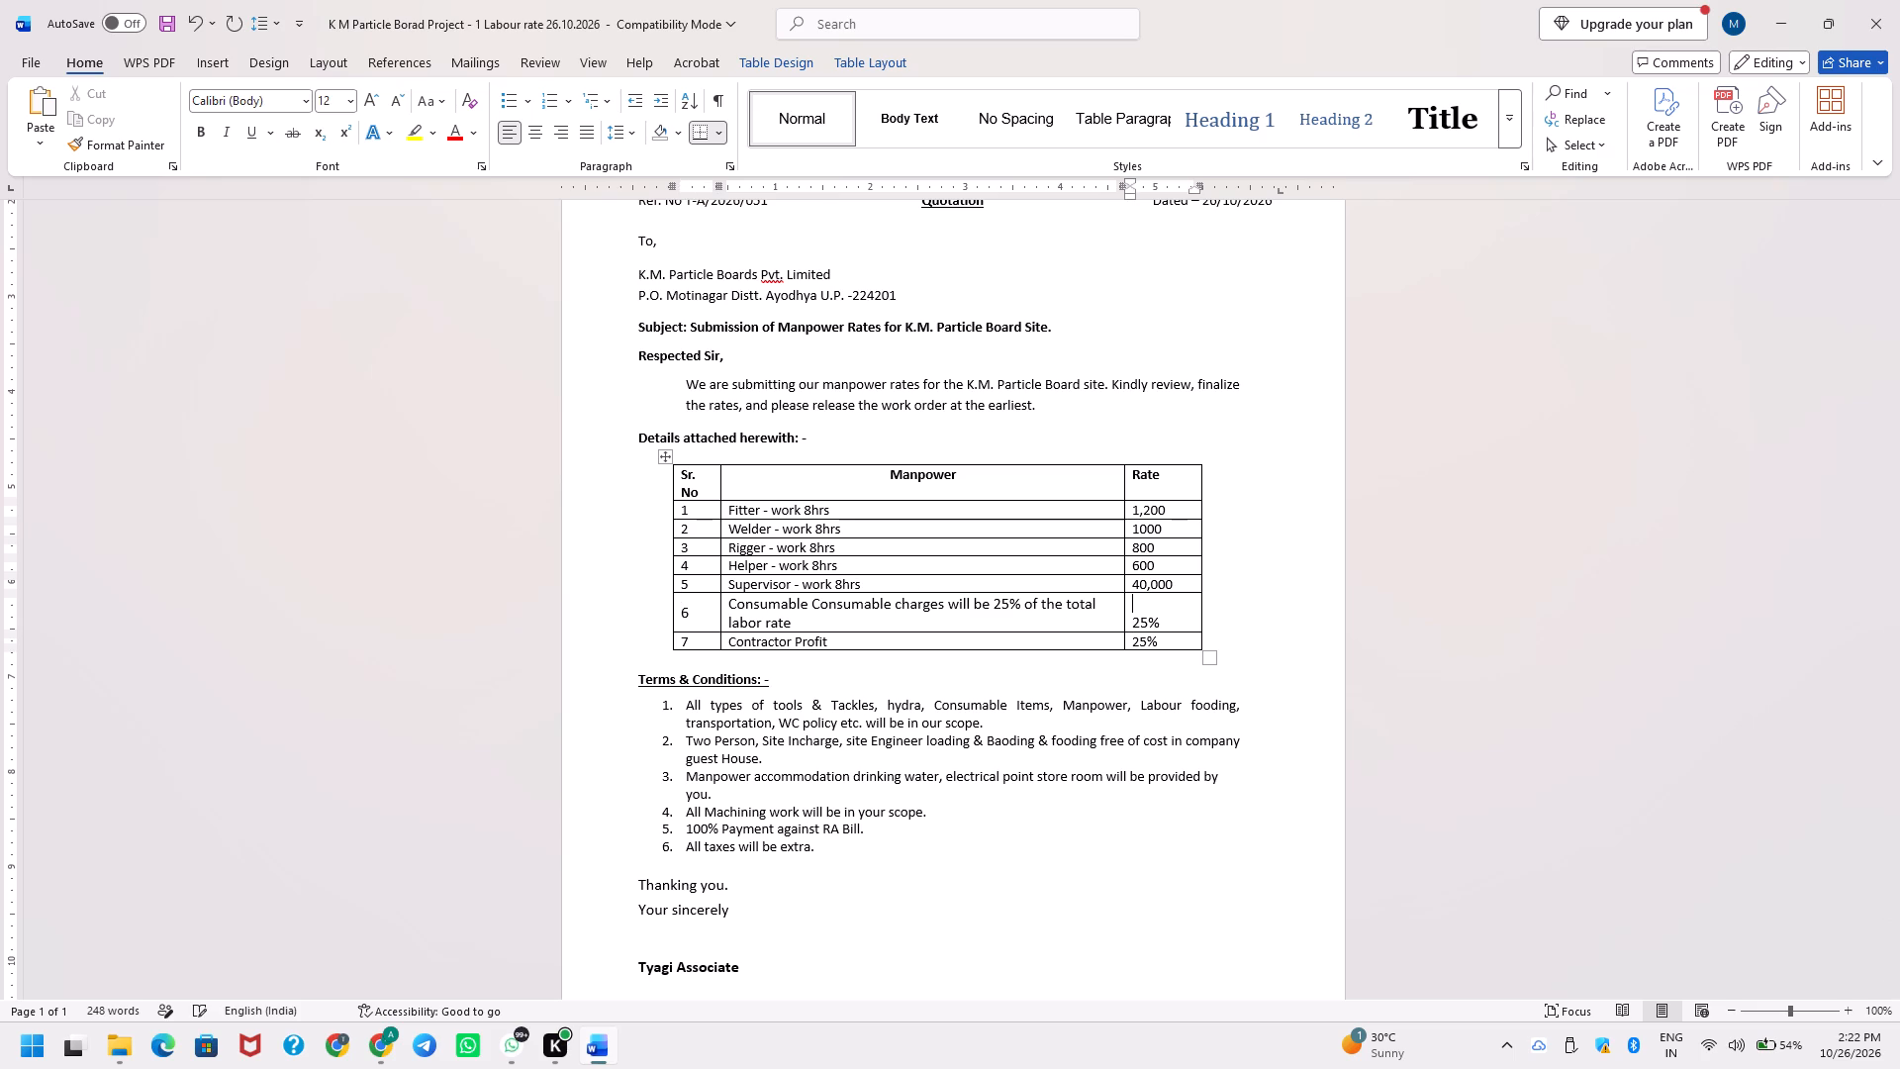
{"action": "triple_click", "coordinate": [398, 105]}
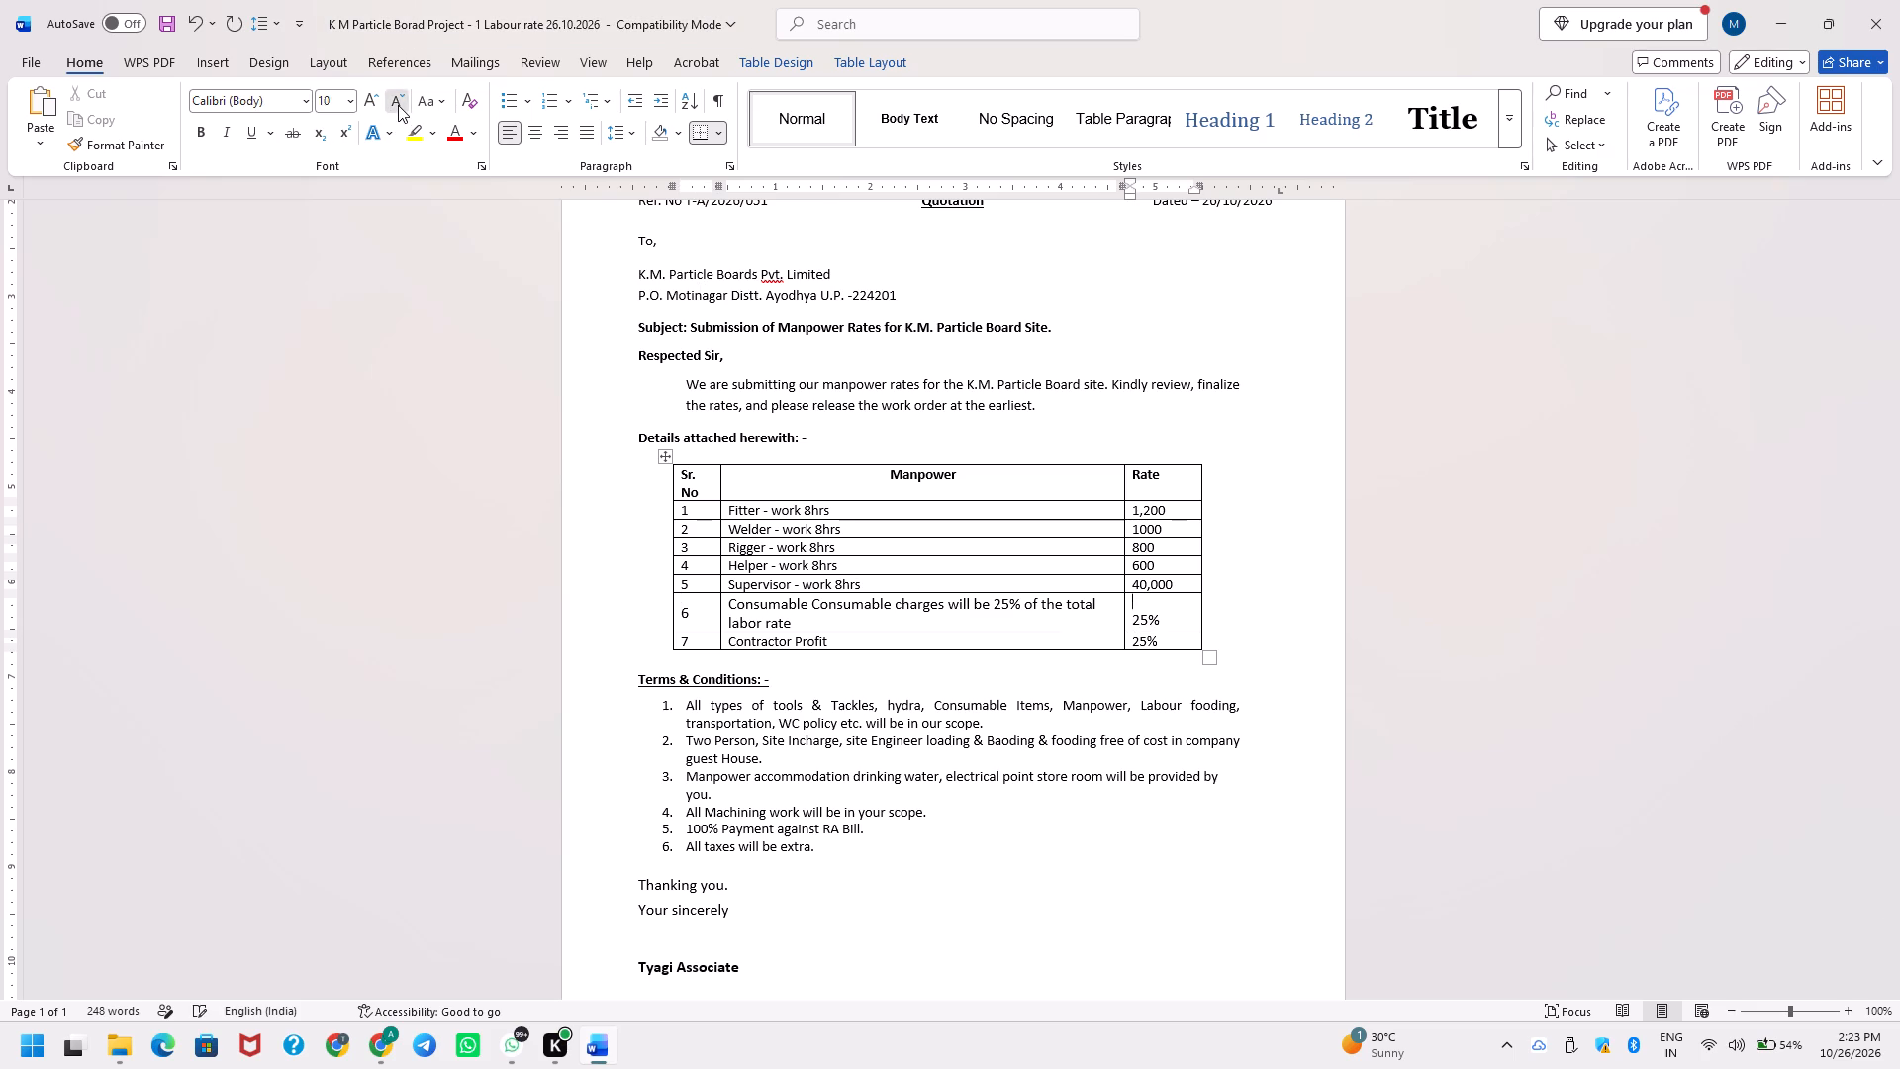
{"action": "double_click", "coordinate": [398, 105]}
{"action": "left_click", "coordinate": [398, 105]}
Save the quotation document.
{"action": "key", "text": "Up"}
{"action": "key", "text": "Up"}
{"action": "key", "text": "Up"}
{"action": "key", "text": "Up"}
{"action": "key", "text": "Up"}
{"action": "key", "text": "Up"}
{"action": "key", "text": "Up"}
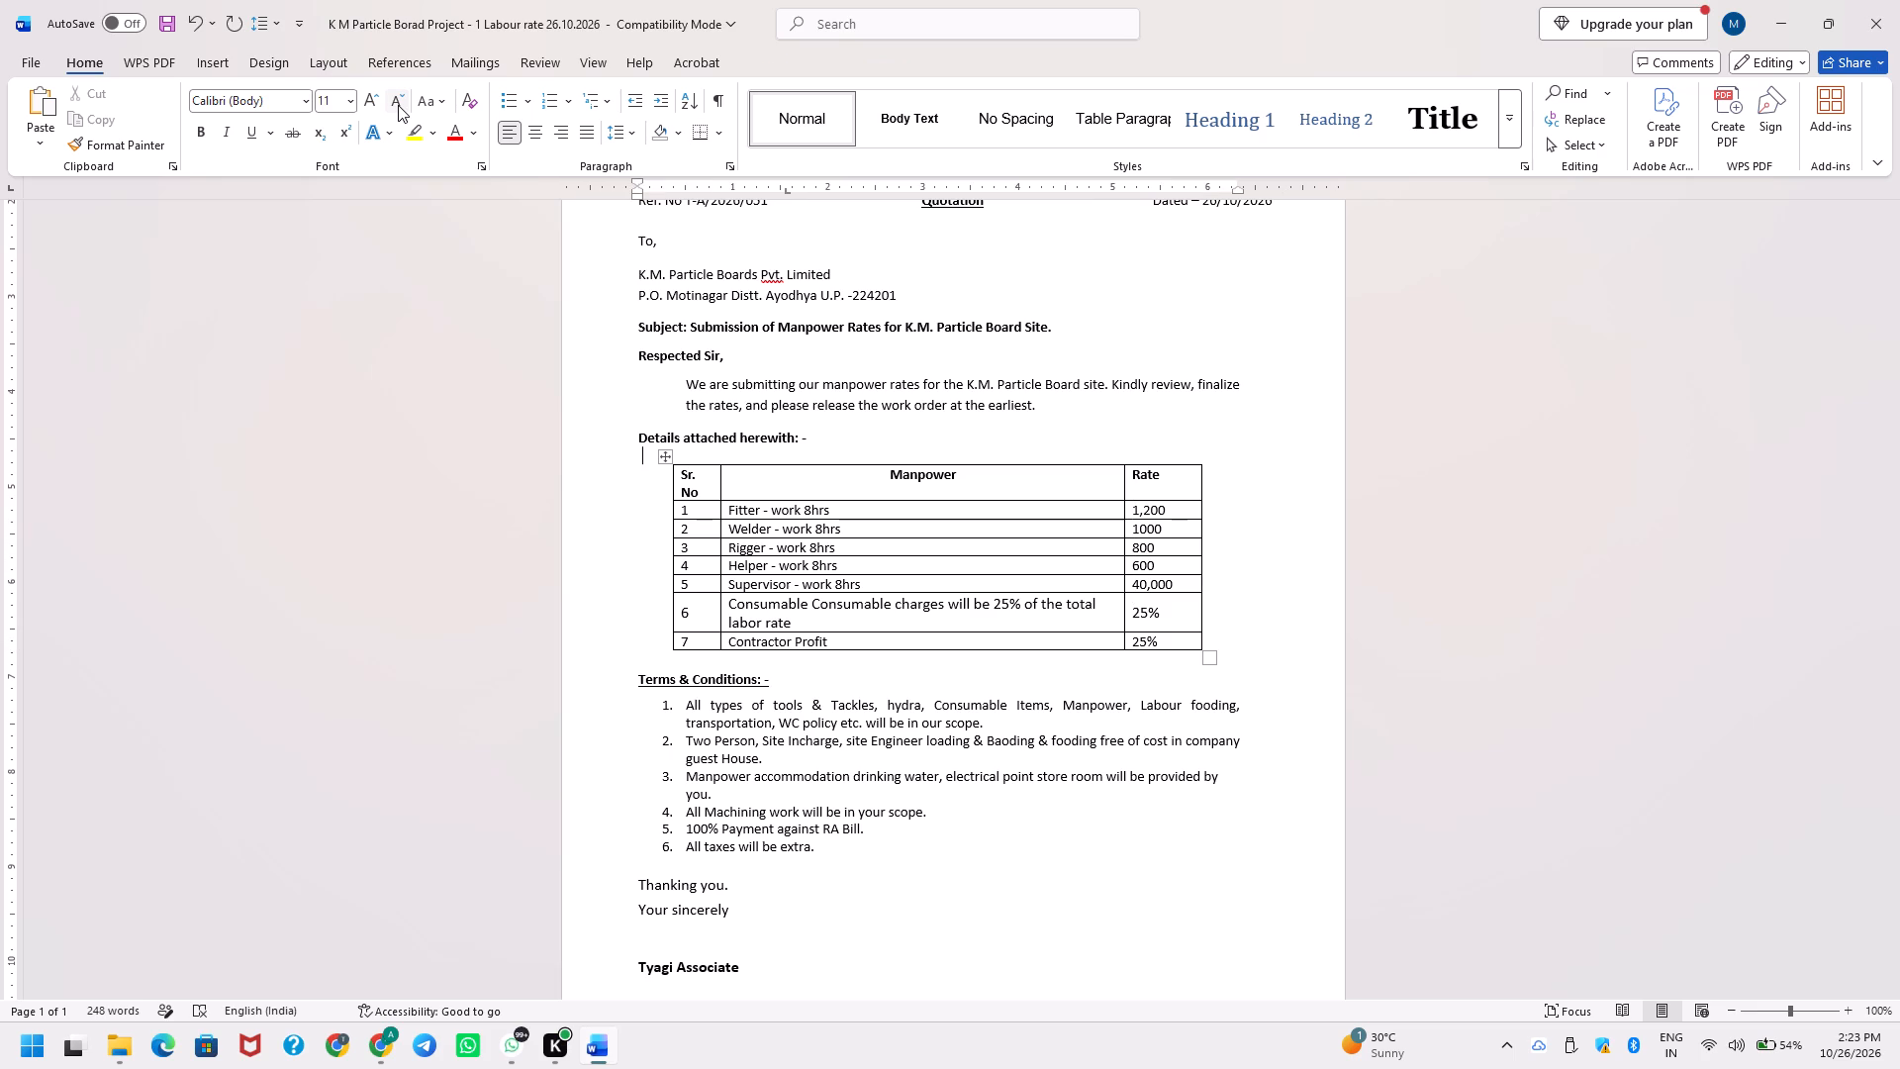
{"action": "key", "text": "Down"}
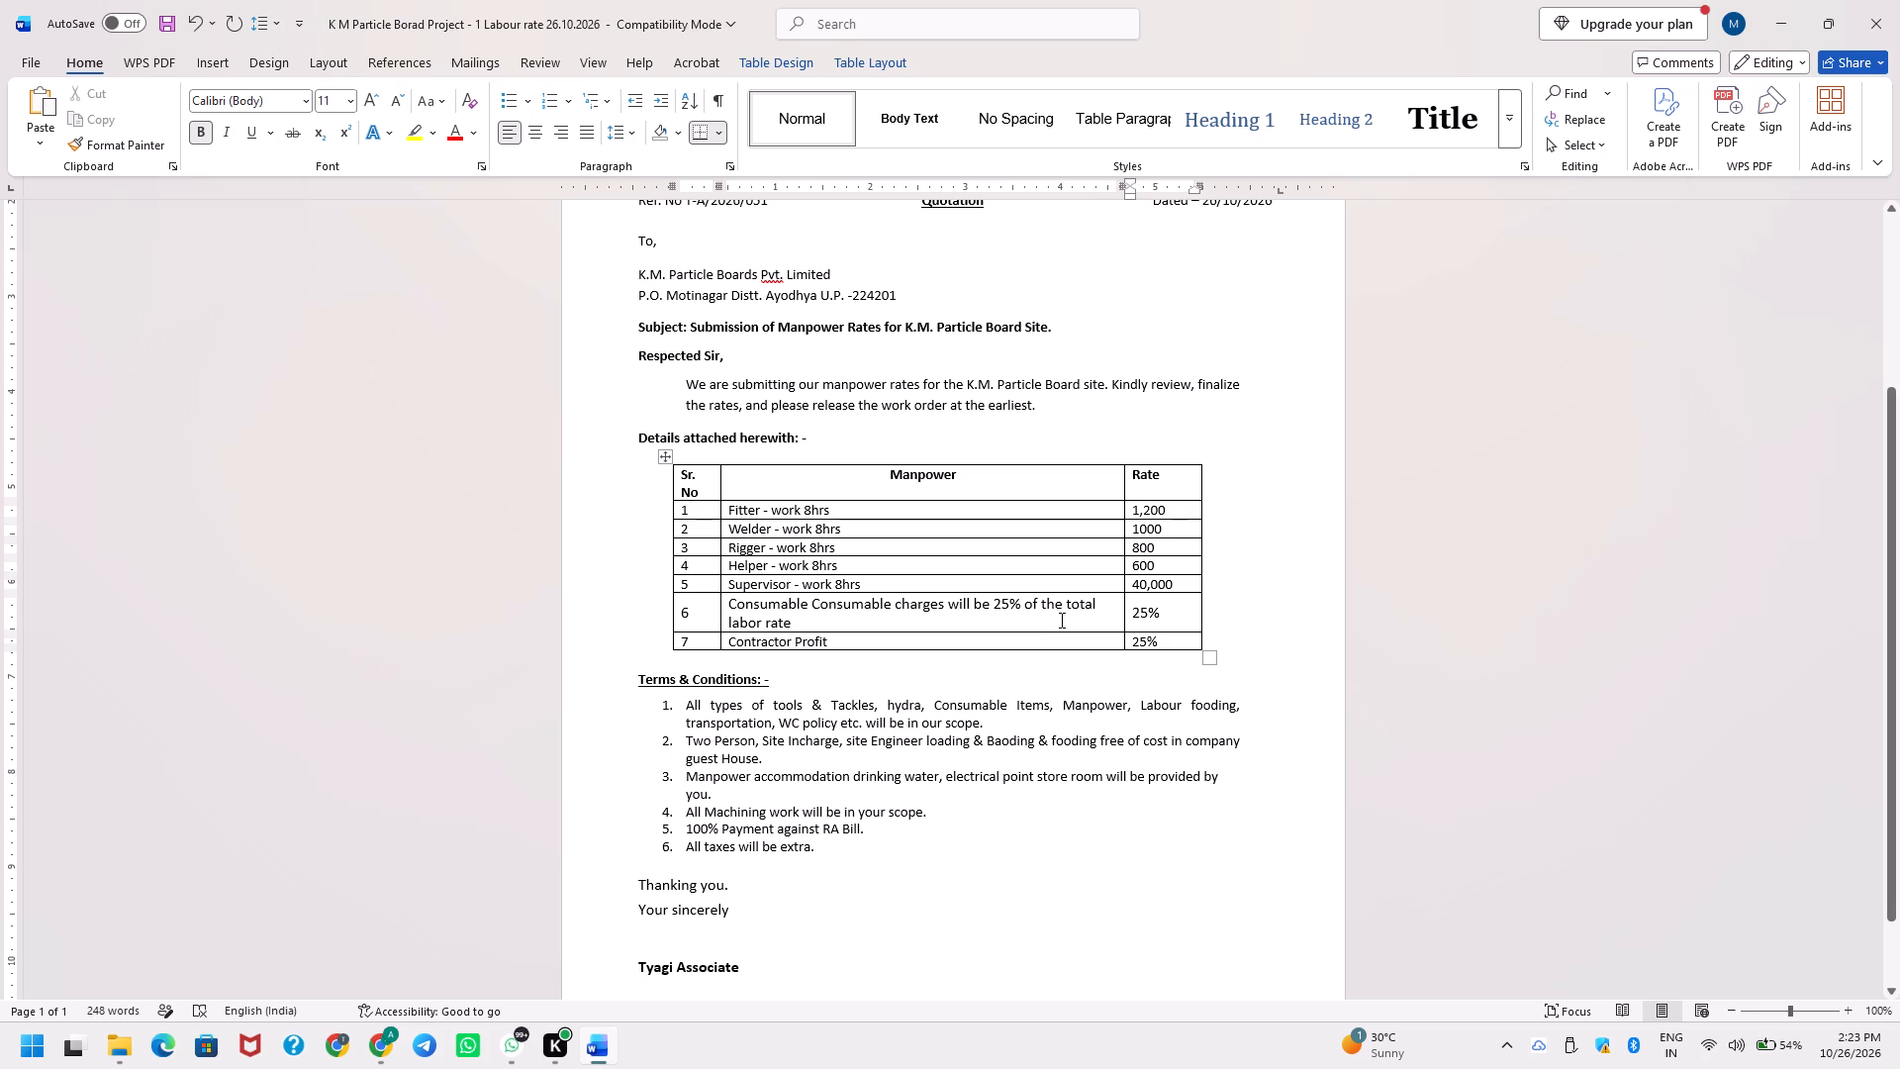
{"action": "scroll", "coordinate": [1001, 616], "scroll_direction": "up", "scroll_amount": 1}
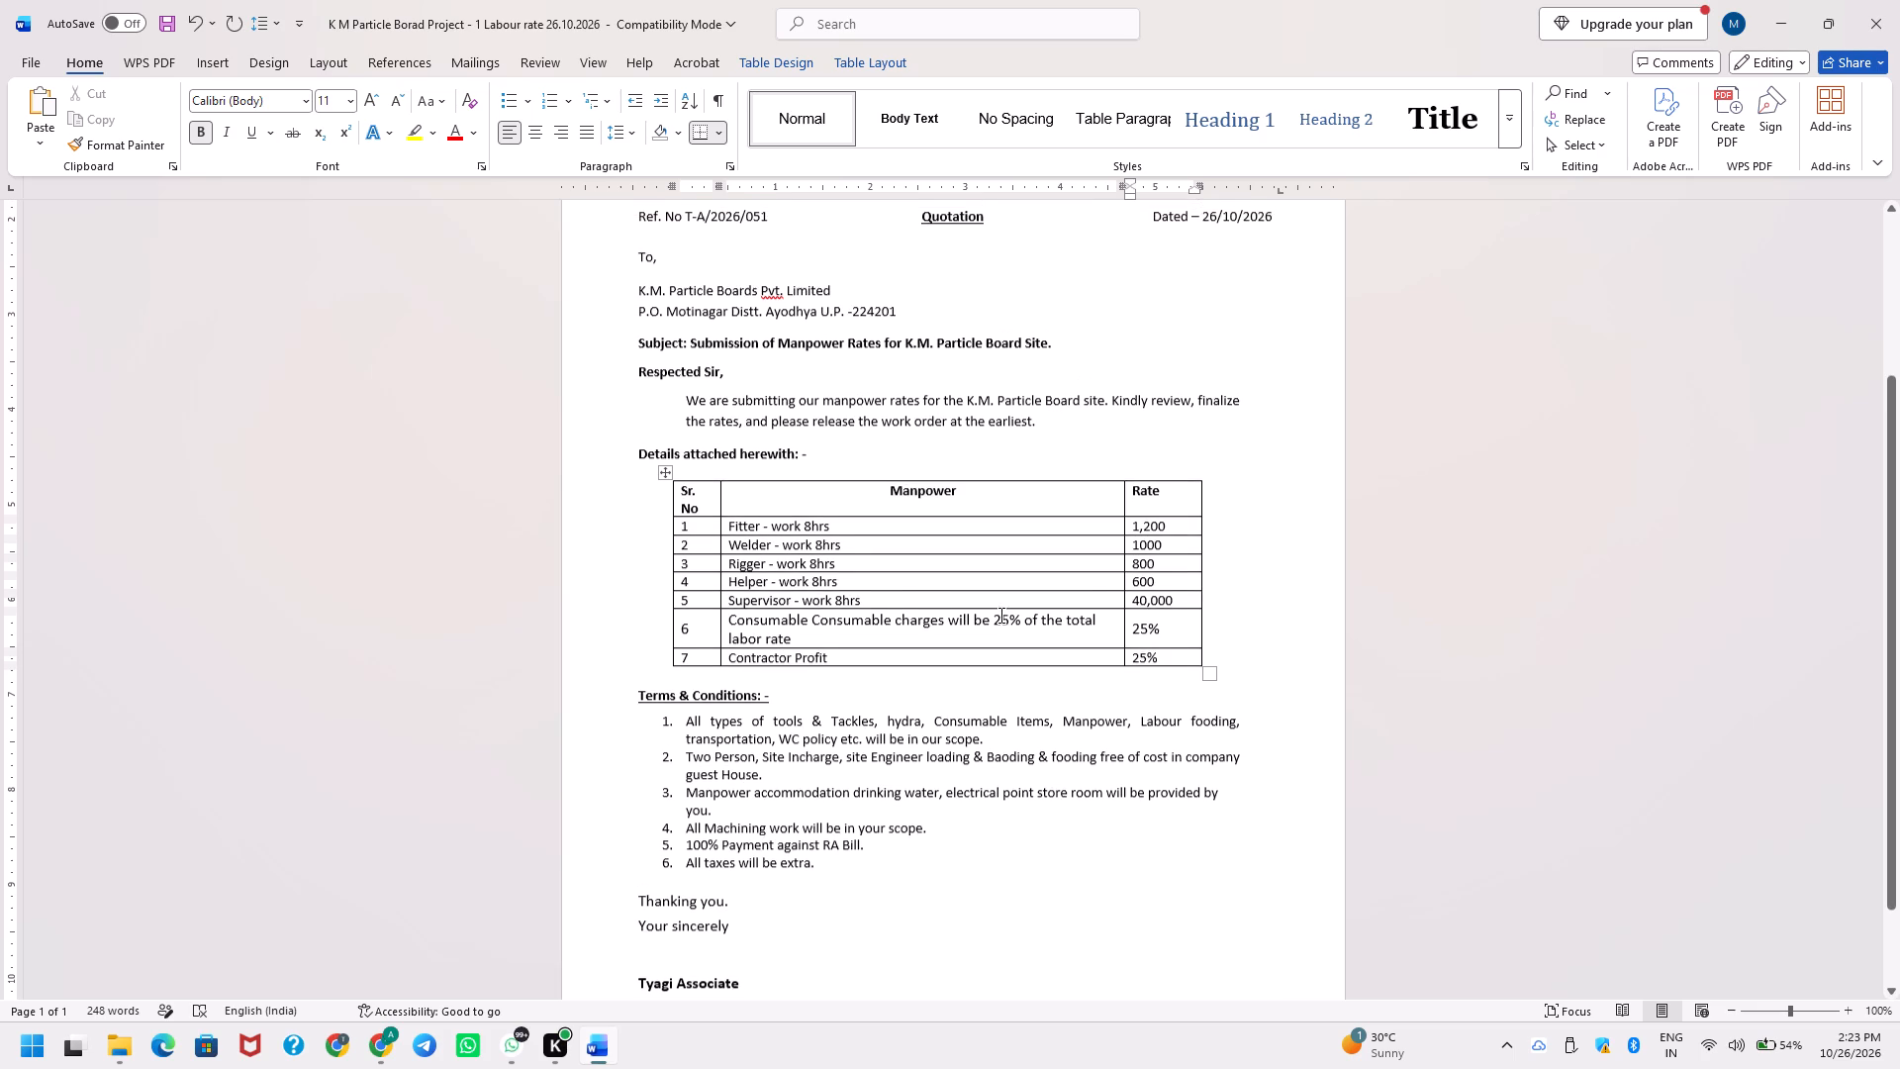
{"action": "key", "text": "ctrl+s"}
{"action": "key", "text": "ctrl+s"}
{"action": "key", "text": "ctrl+s"}
Replace "labor" with "manpower" in the consumable row's description and save the document.
{"action": "scroll", "coordinate": [988, 620], "scroll_direction": "down", "scroll_amount": 1}
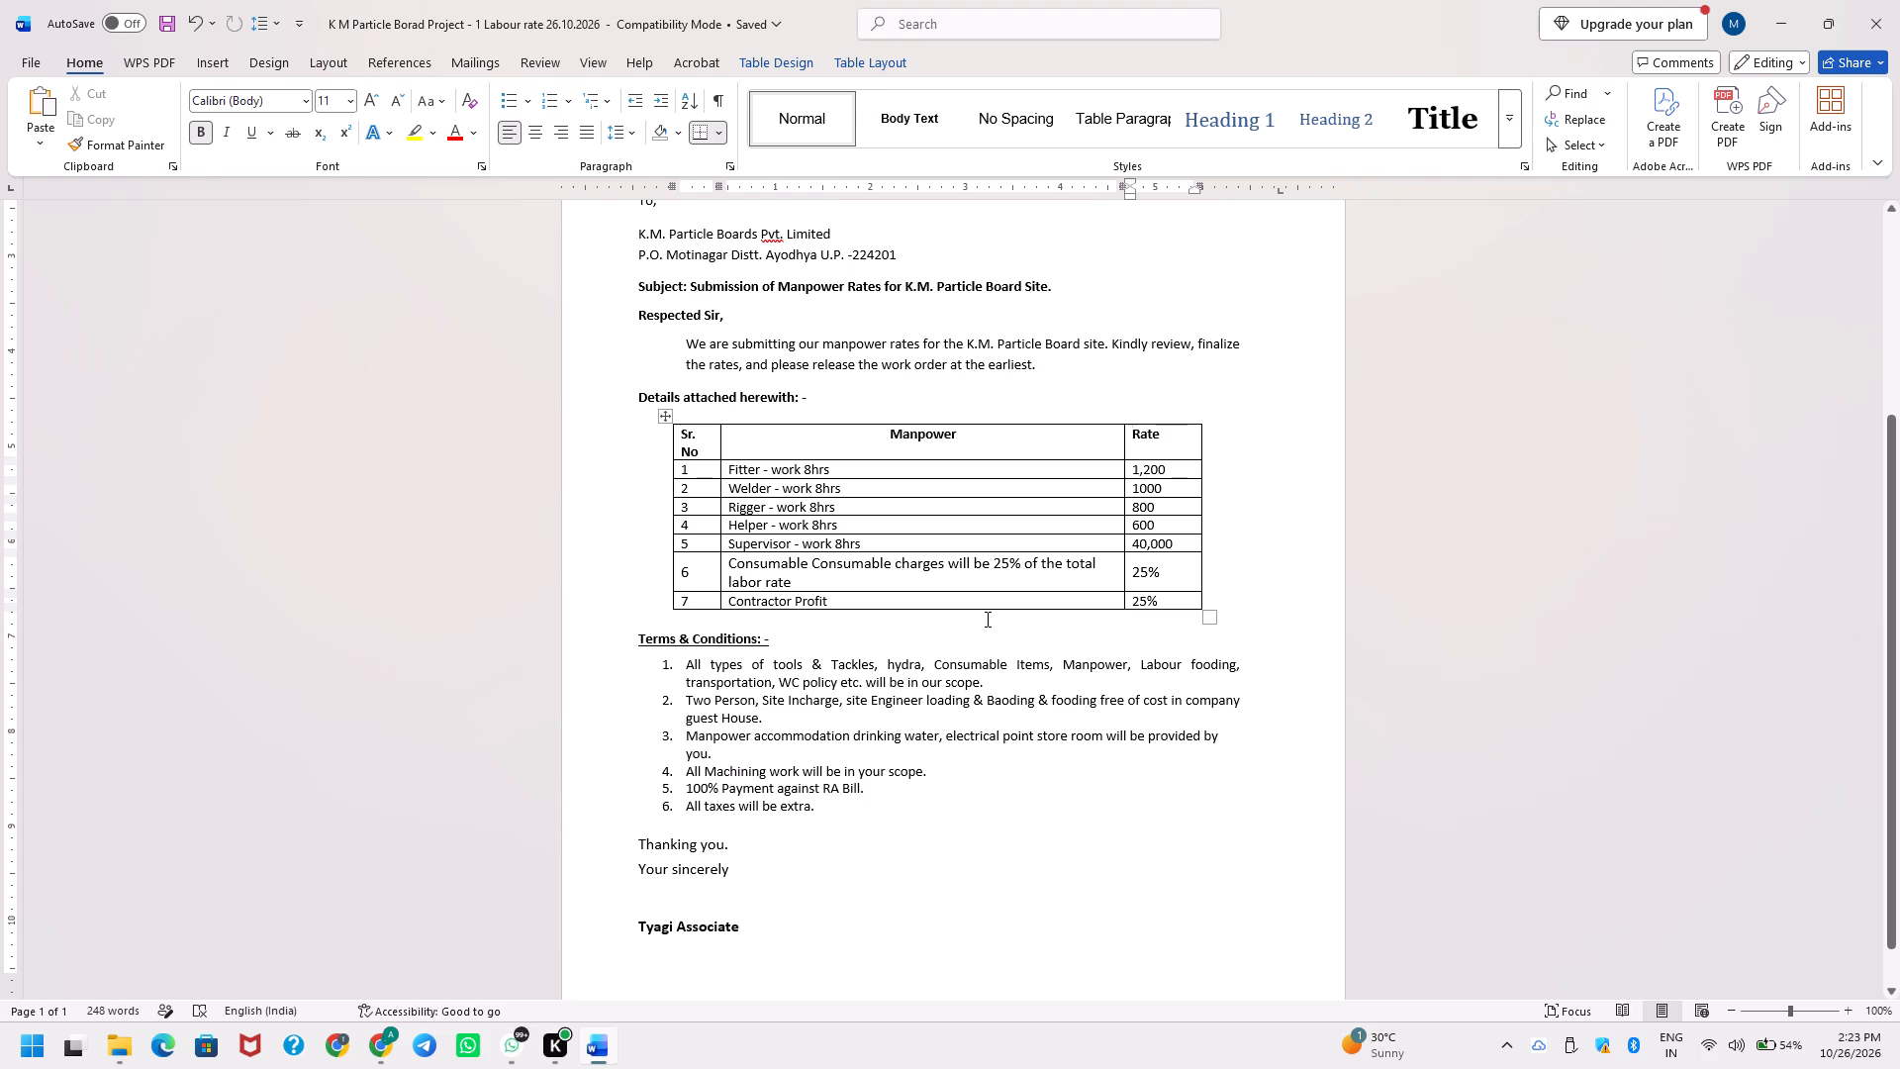
{"action": "double_click", "coordinate": [893, 574]}
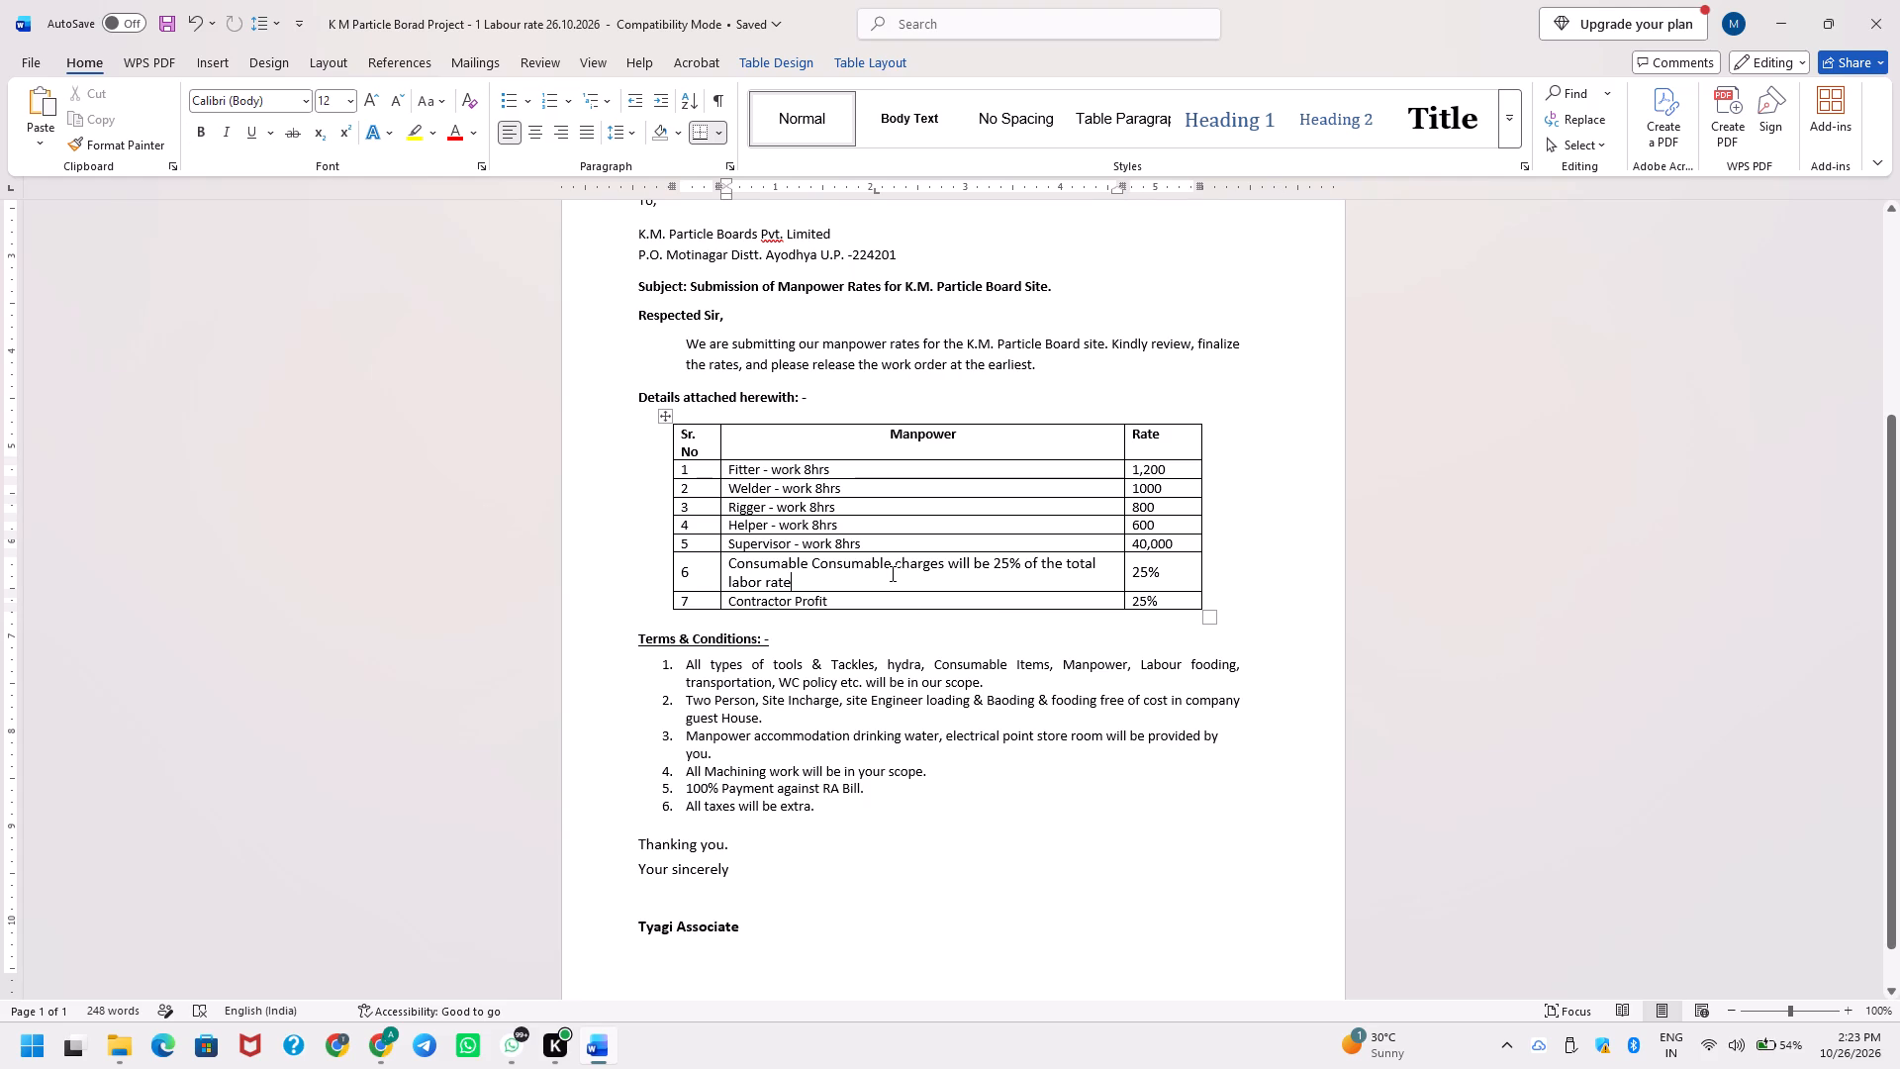
{"action": "key", "text": "ctrl+shift+Left"}
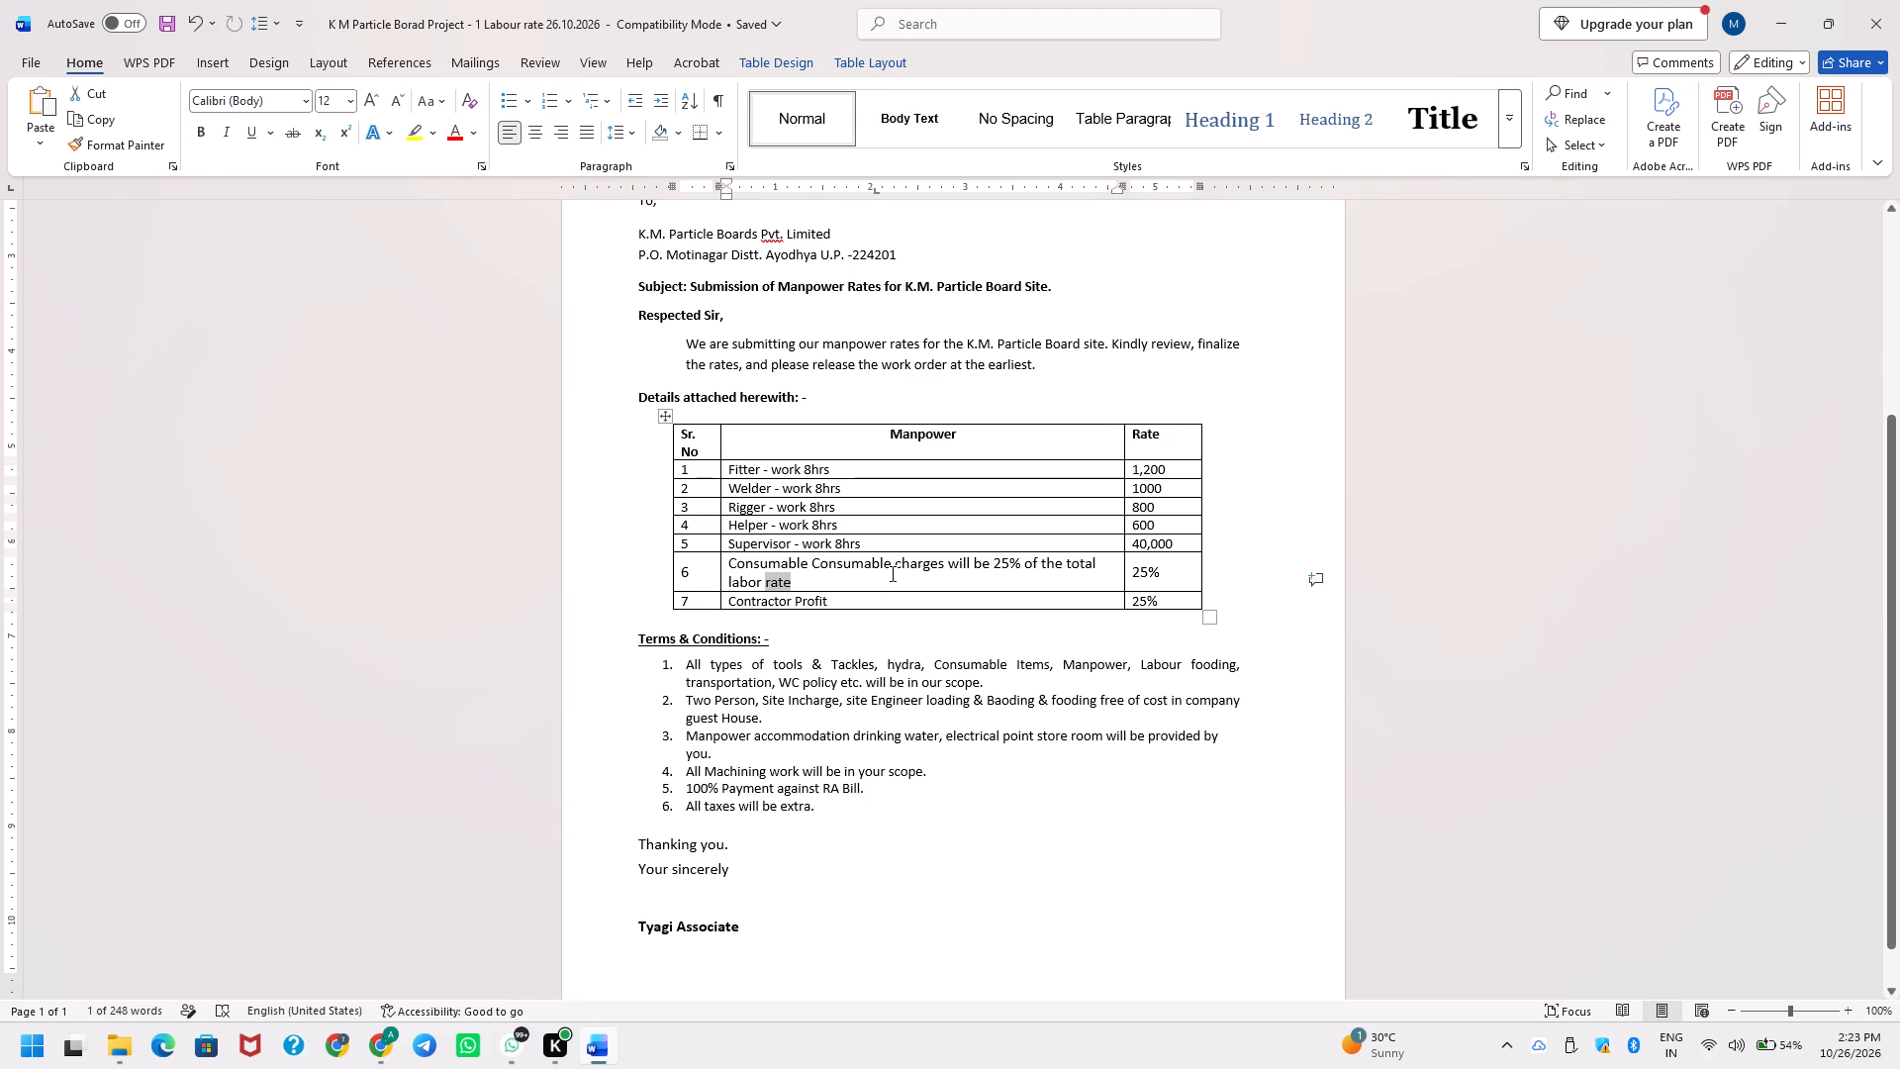
{"action": "key", "text": "ctrl+Left"}
{"action": "key", "text": "Left"}
{"action": "key", "text": "ctrl+shift+Left"}
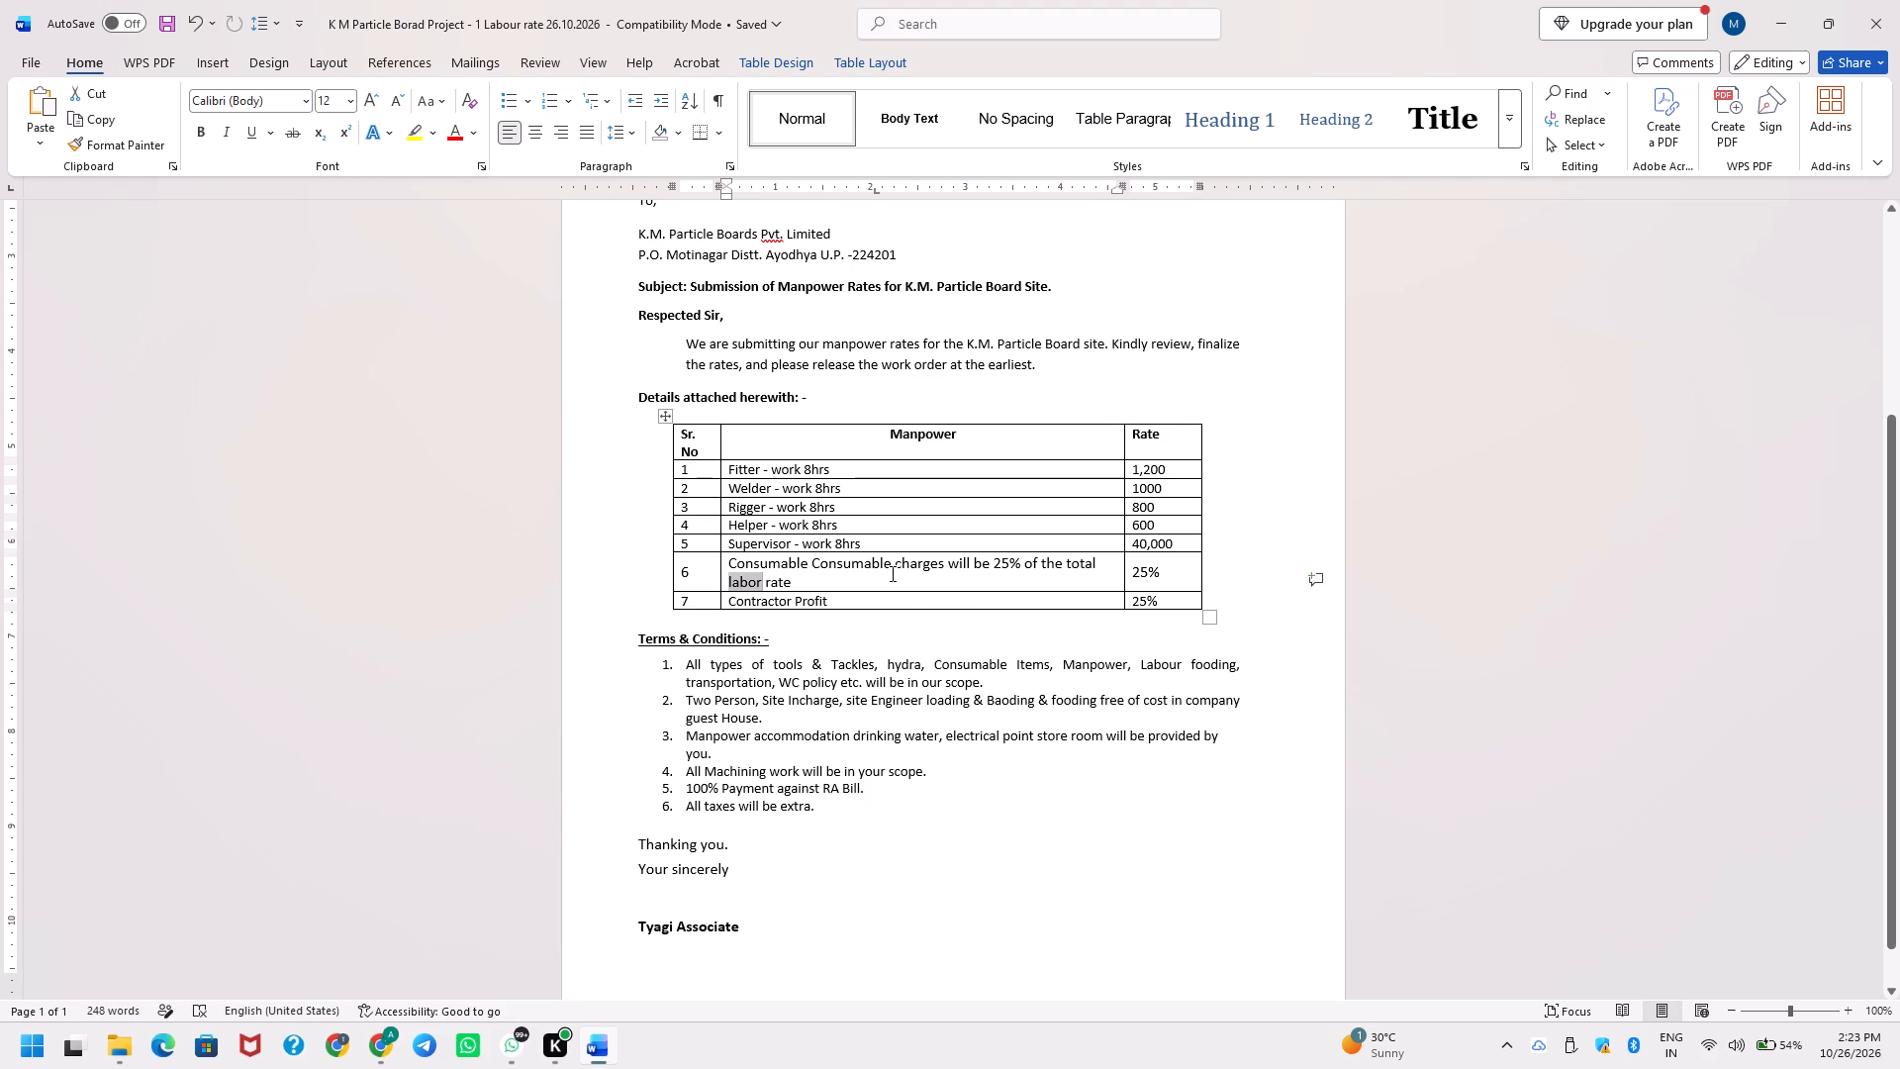
{"action": "type", "text": "man"}
{"action": "key", "text": "BackSpace"}
{"action": "type", "text": "npower"}
{"action": "key", "text": "ctrl+s"}
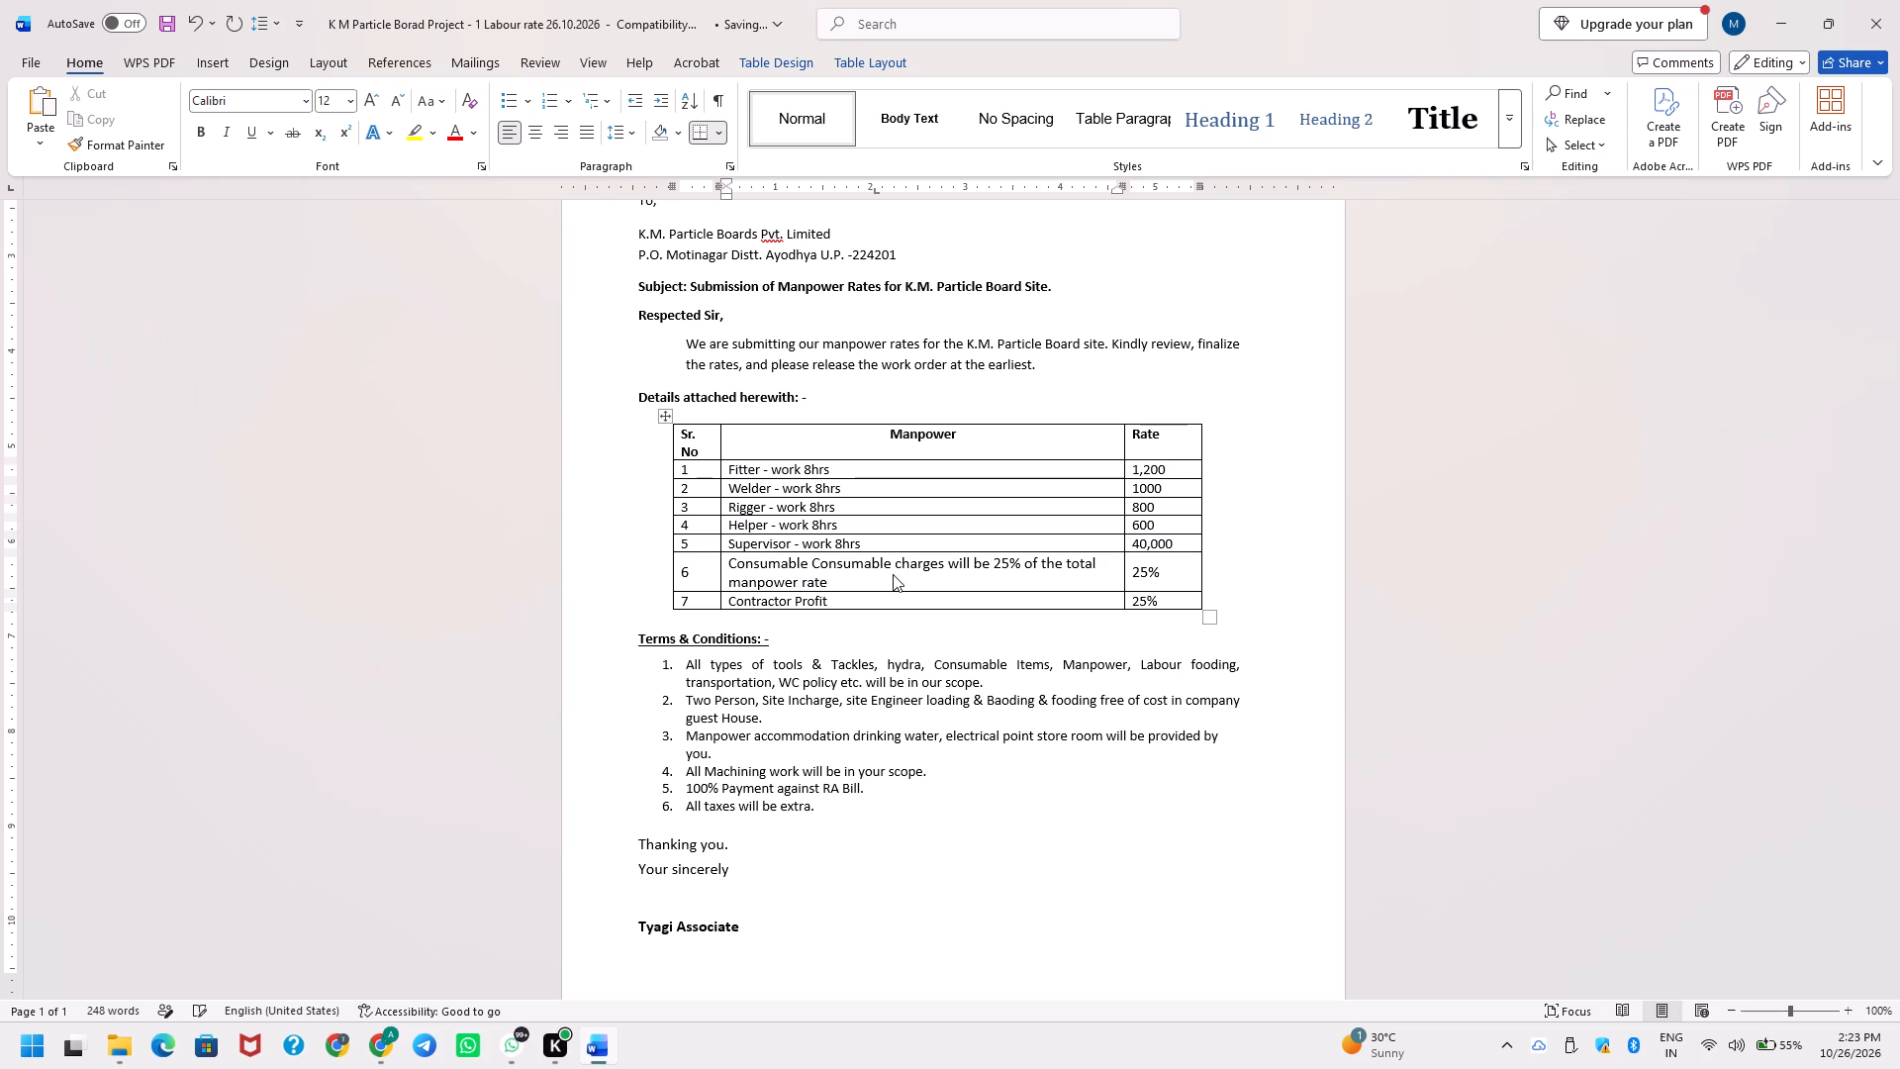
Add a full stop after "manpower rate" in the consumable row's description and save the document.
{"action": "key", "text": "ctrl+Right"}
{"action": "key", "text": "Right"}
{"action": "key", "text": "ctrl+Right"}
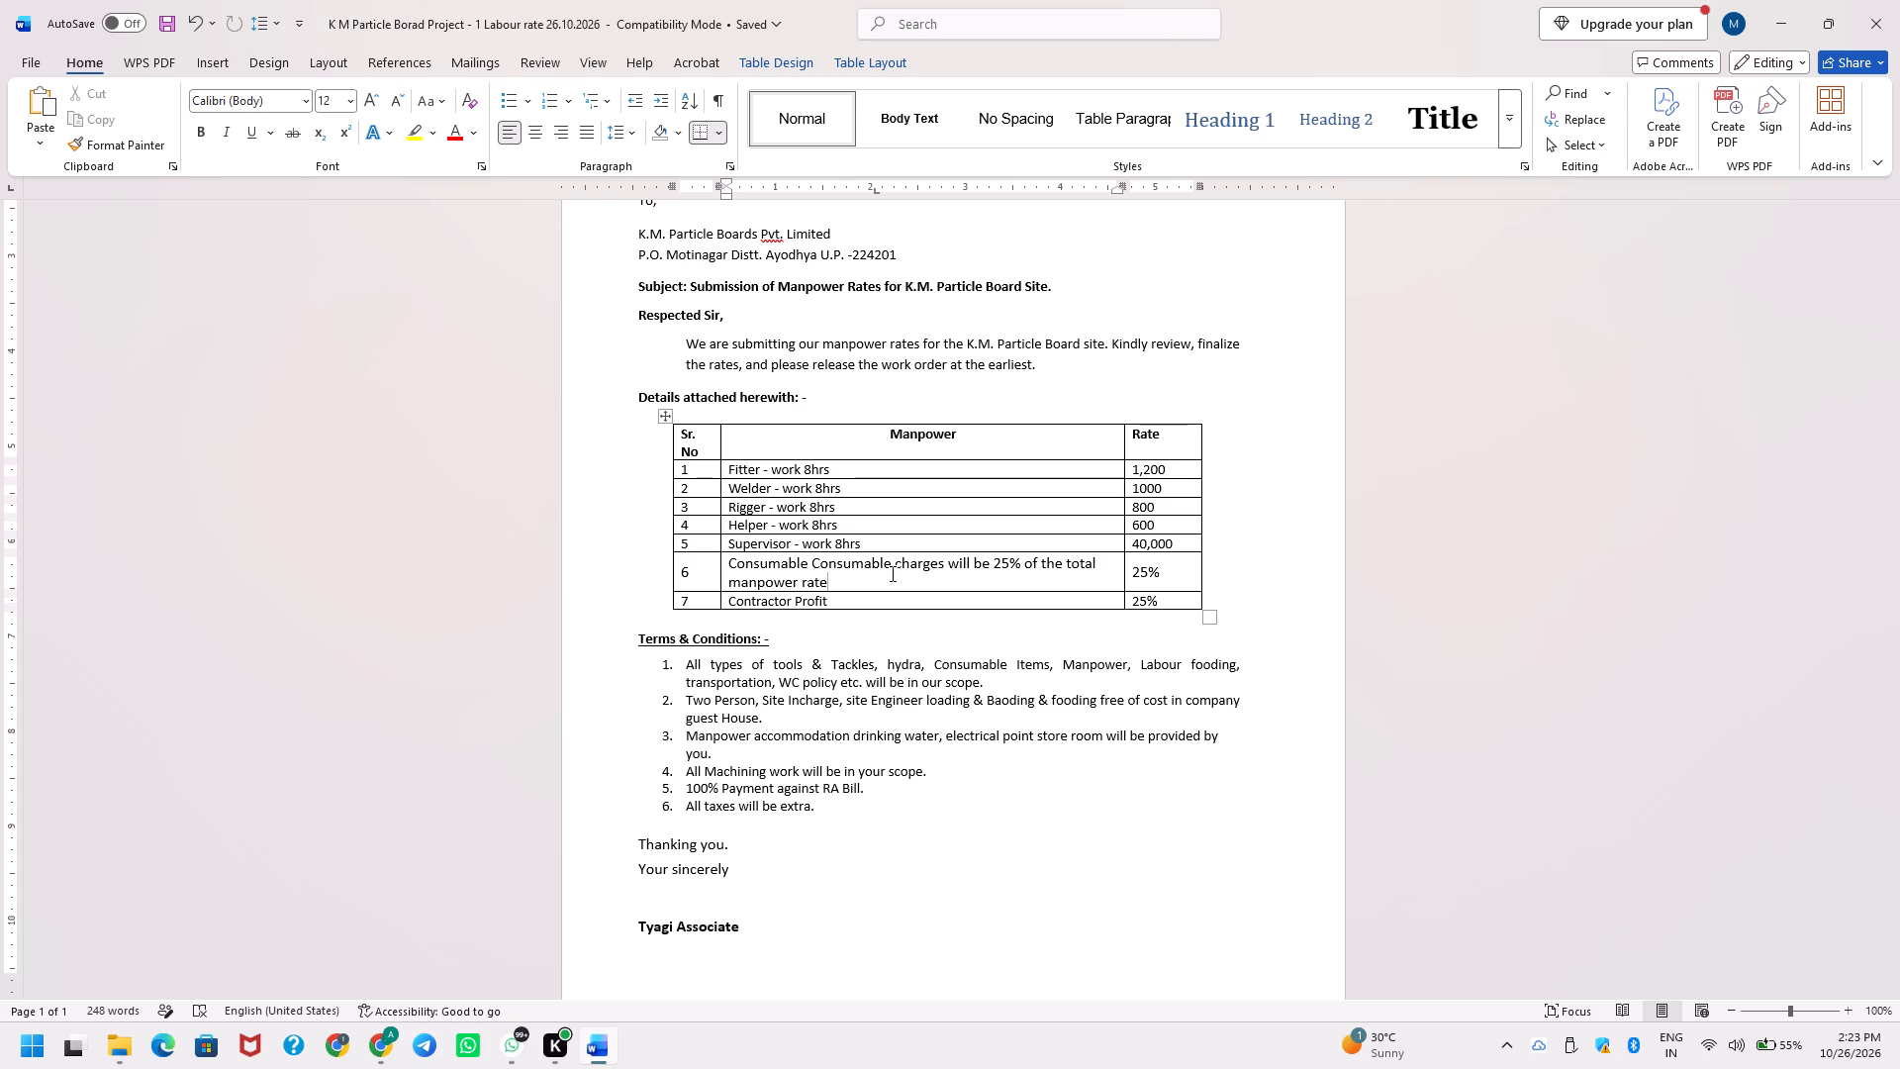
{"action": "key", "text": "period"}
{"action": "key", "text": "ctrl+s"}
{"action": "key", "text": "ctrl+s"}
{"action": "key", "text": "ctrl+s"}
{"action": "key", "text": "ctrl+s"}
Replace the second "Consumable" in the consumable row's description with "Item".
{"action": "left_click", "coordinate": [815, 565]}
{"action": "key", "text": "ctrl+shift+Right"}
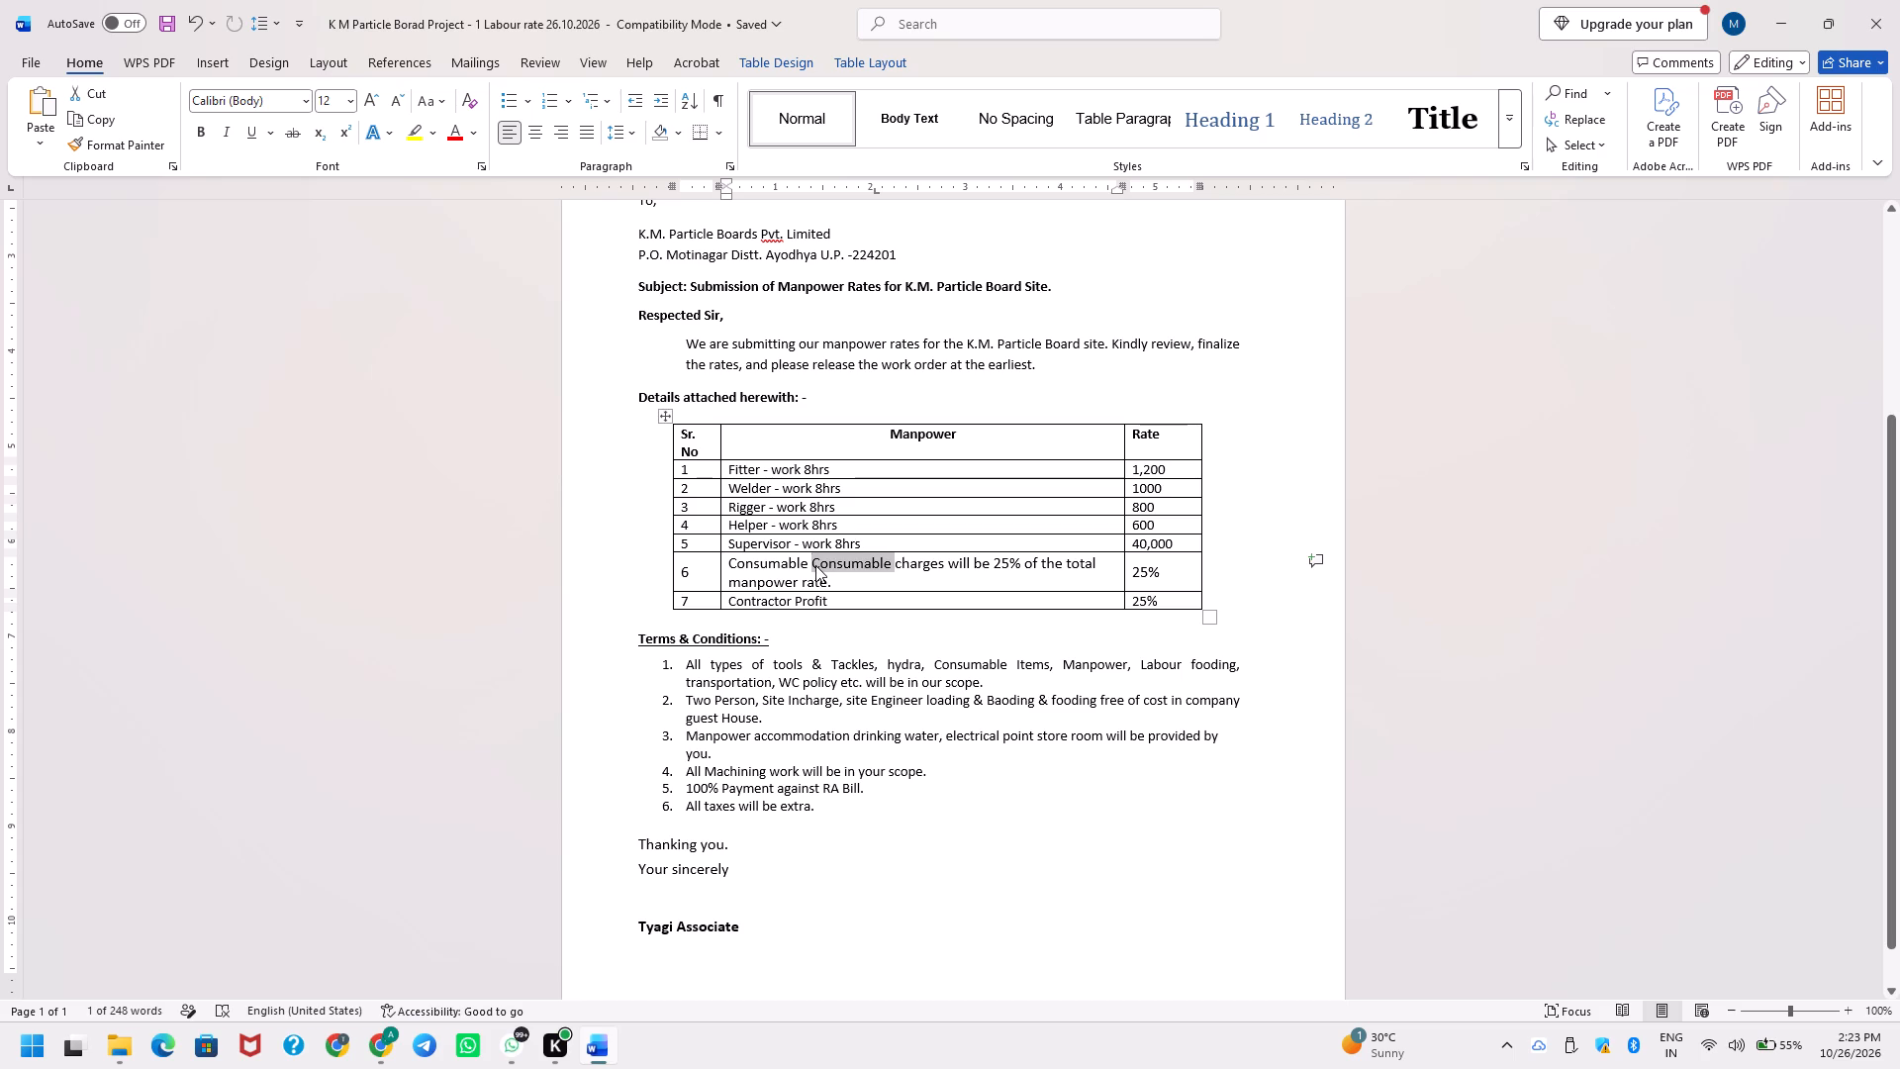
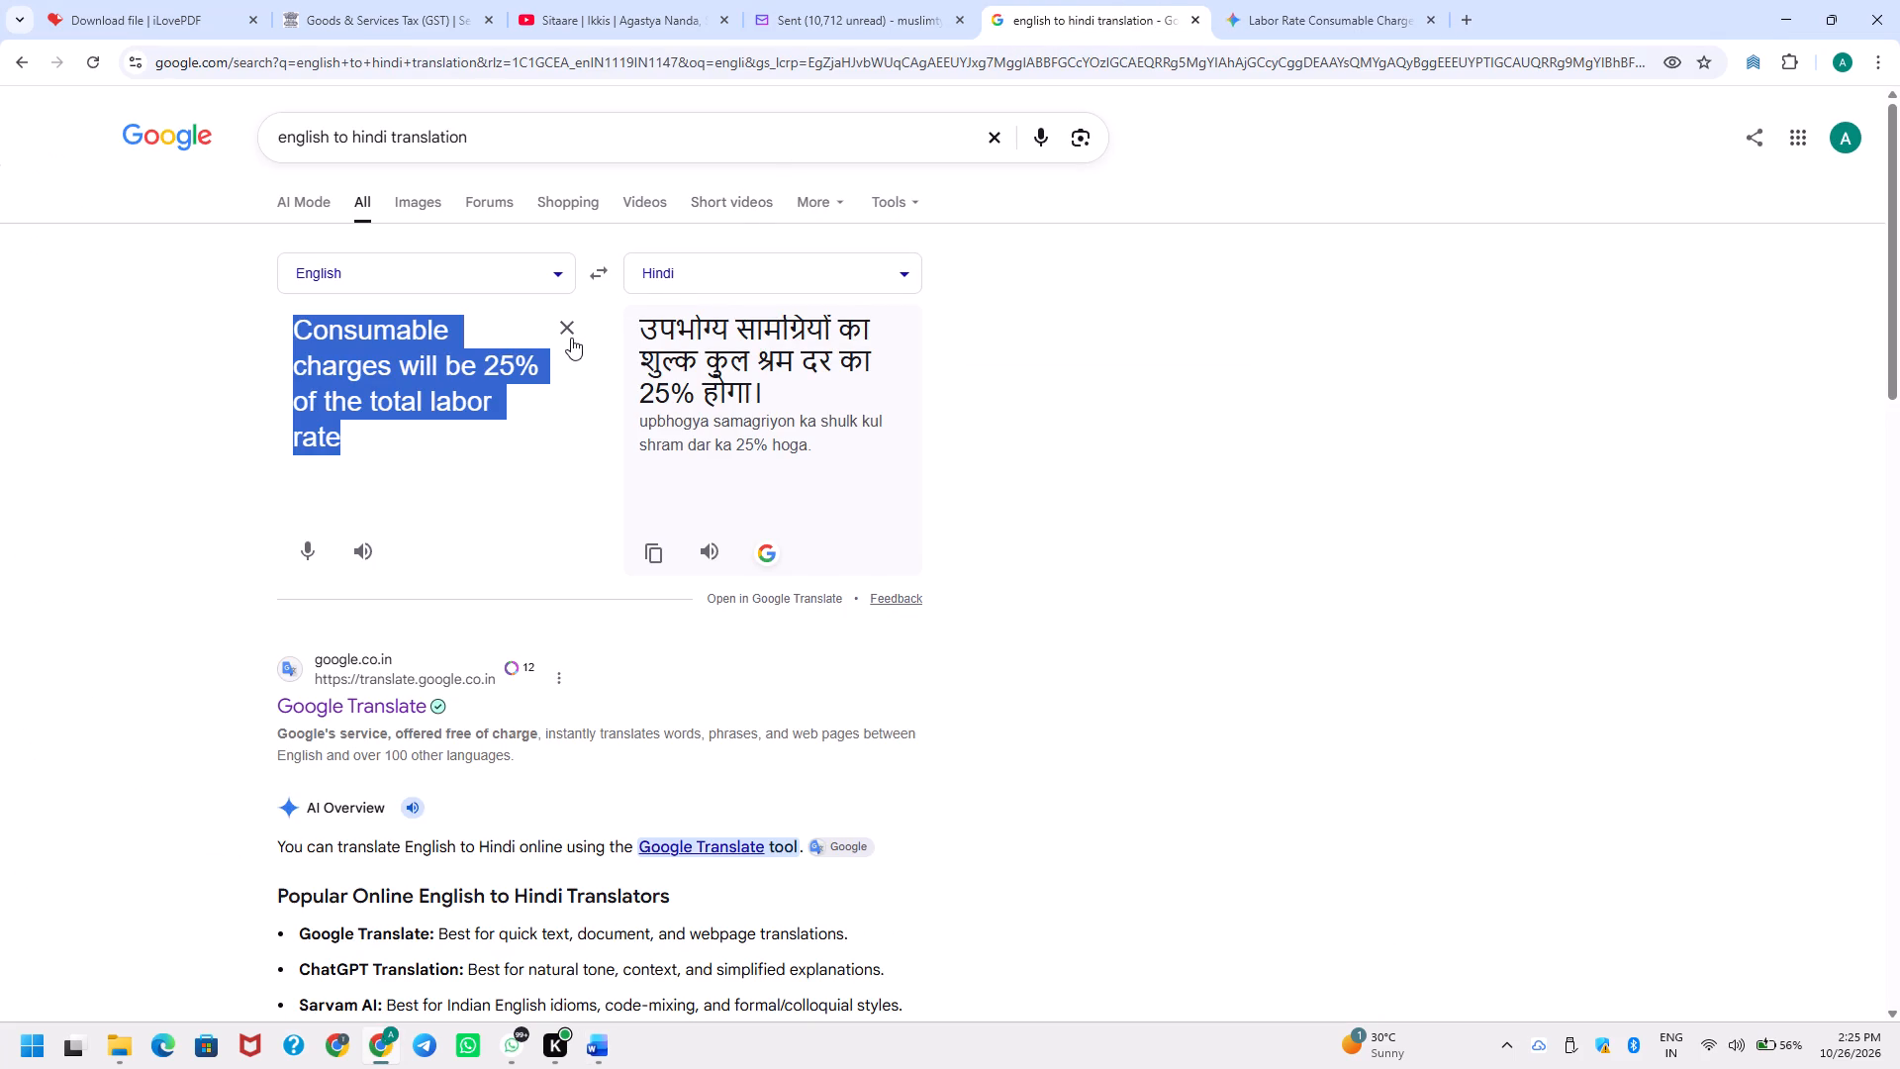
{"action": "key", "text": "ctrl+v"}
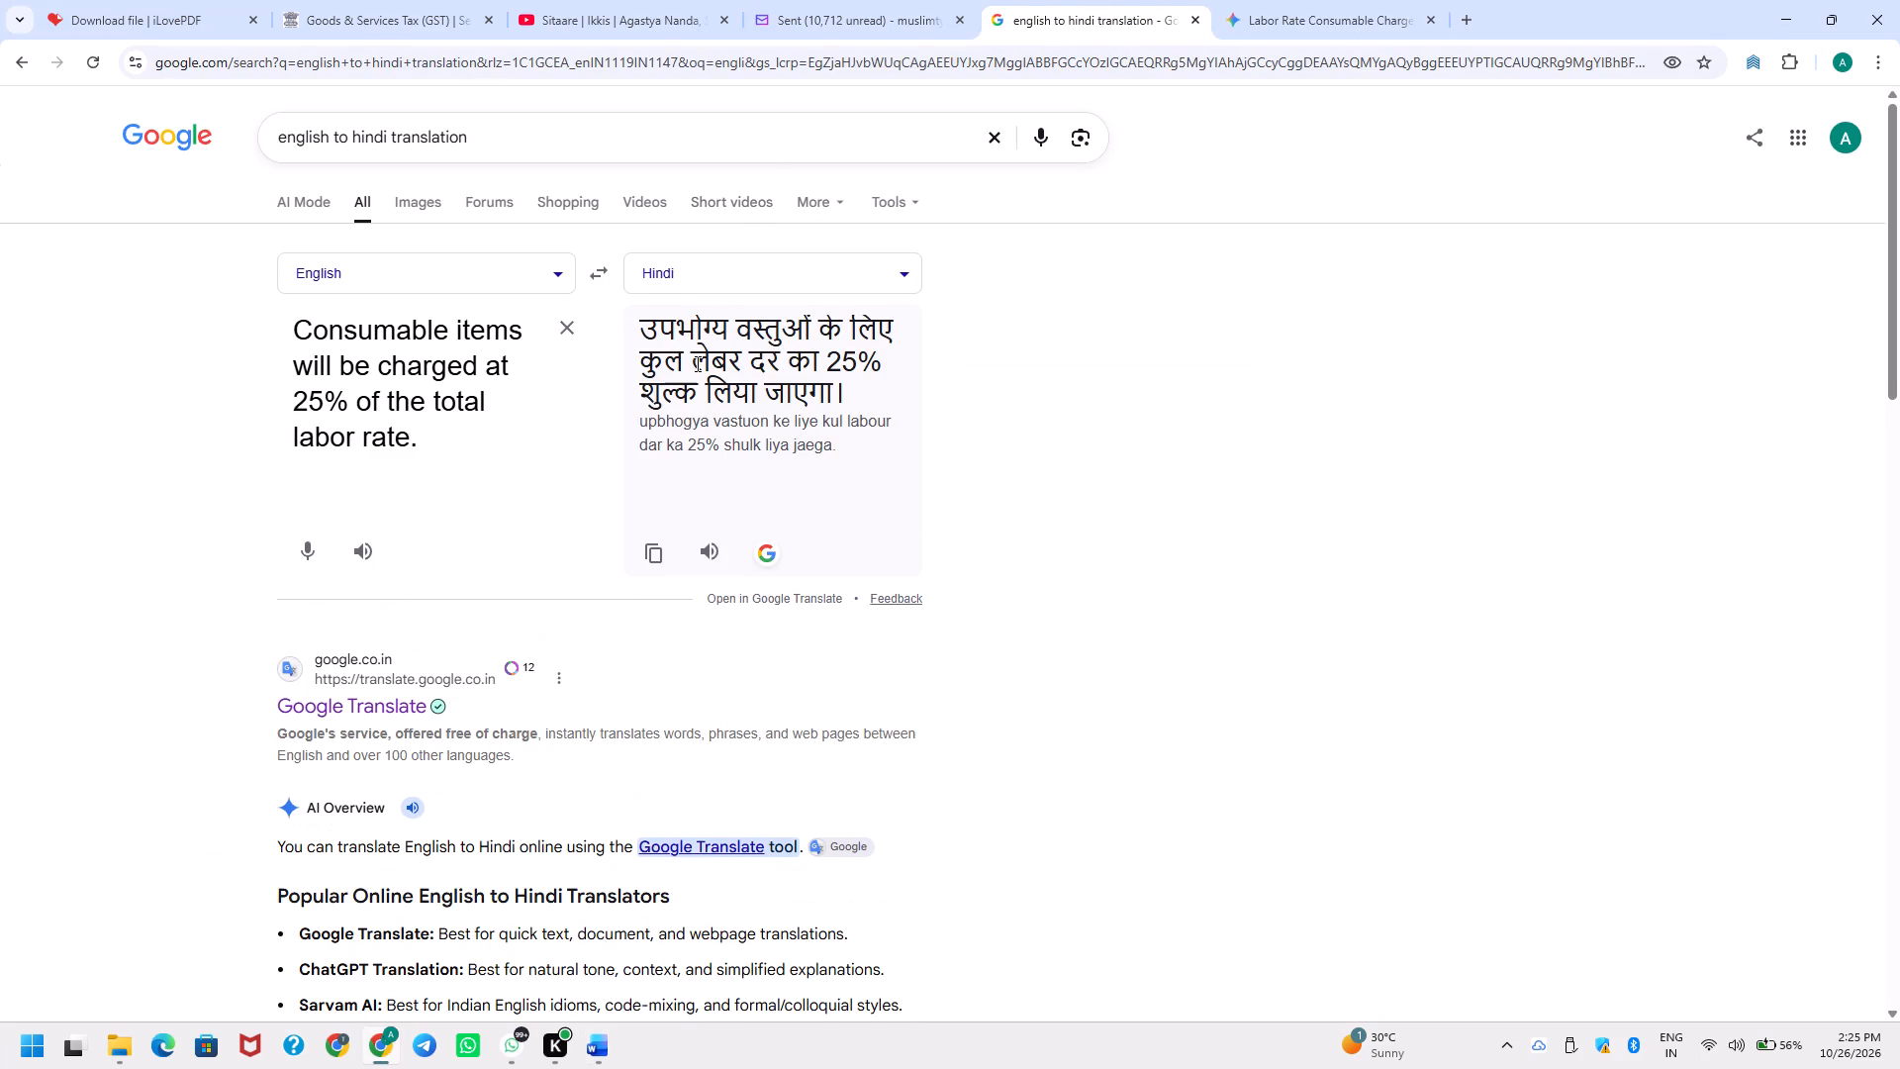
{"action": "left_click_drag", "start_coordinate": [772, 375], "coordinate": [741, 385]}
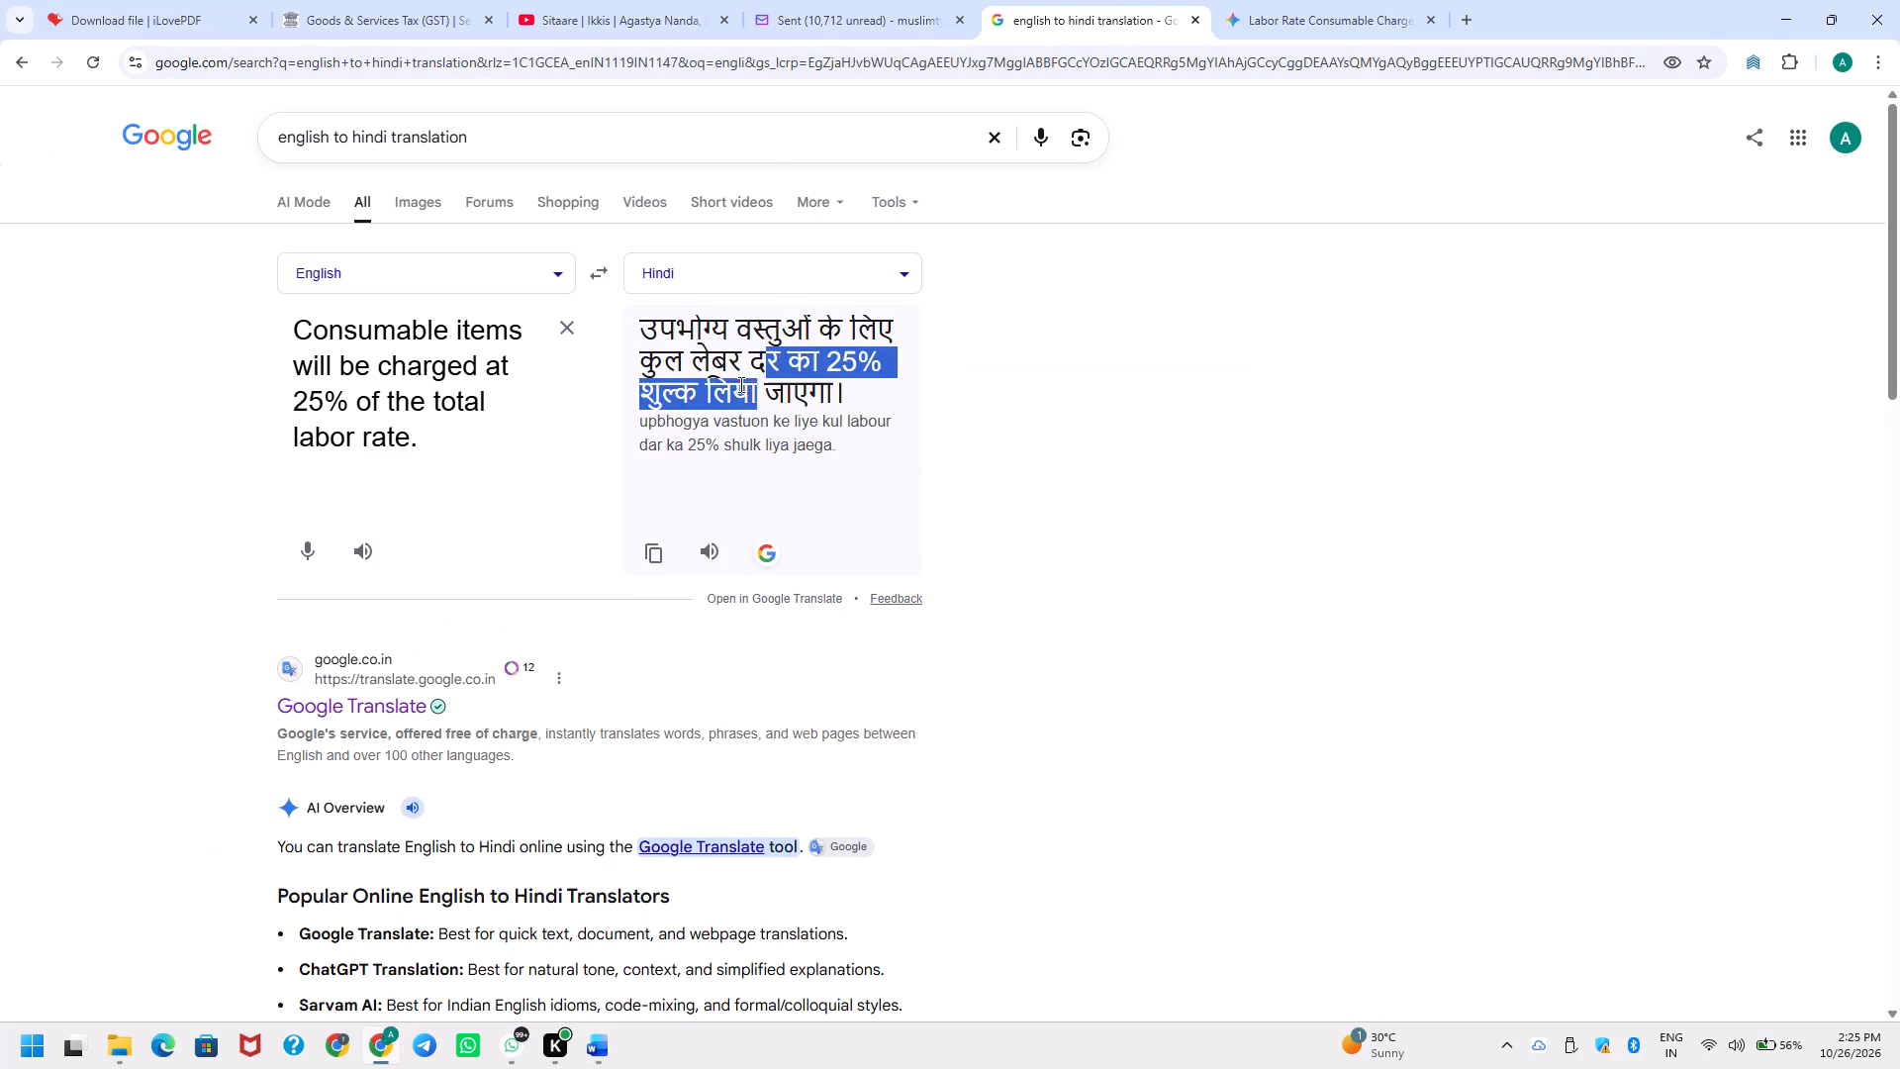
{"action": "left_click_drag", "start_coordinate": [741, 385], "coordinate": [712, 345]}
{"action": "left_click", "coordinate": [712, 345]}
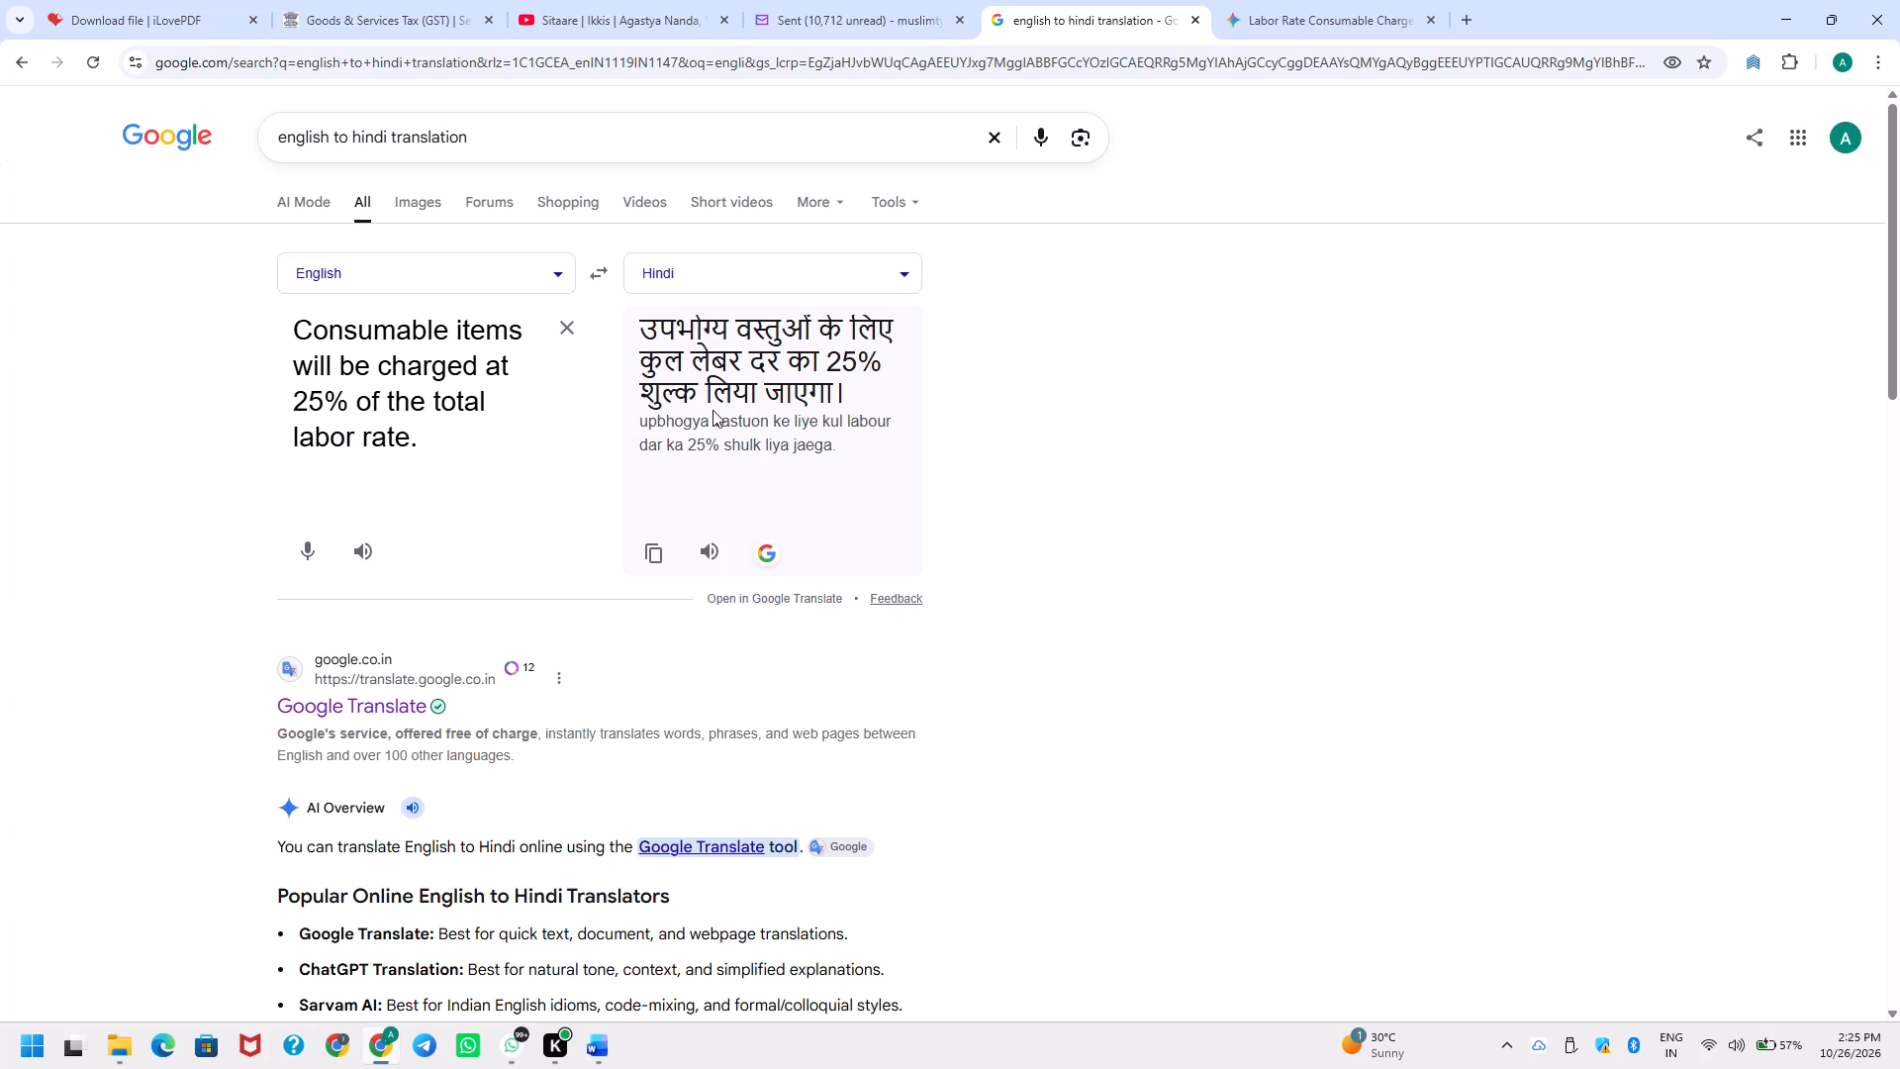
Print the quotation with Microsoft Print to PDF, overwriting "K M Particle Boards Manpower Rates 26.10.2026" in the Quotation PDF folder, and save the document.
{"action": "key", "text": "alt+Tab"}
{"action": "key", "text": "ctrl+s"}
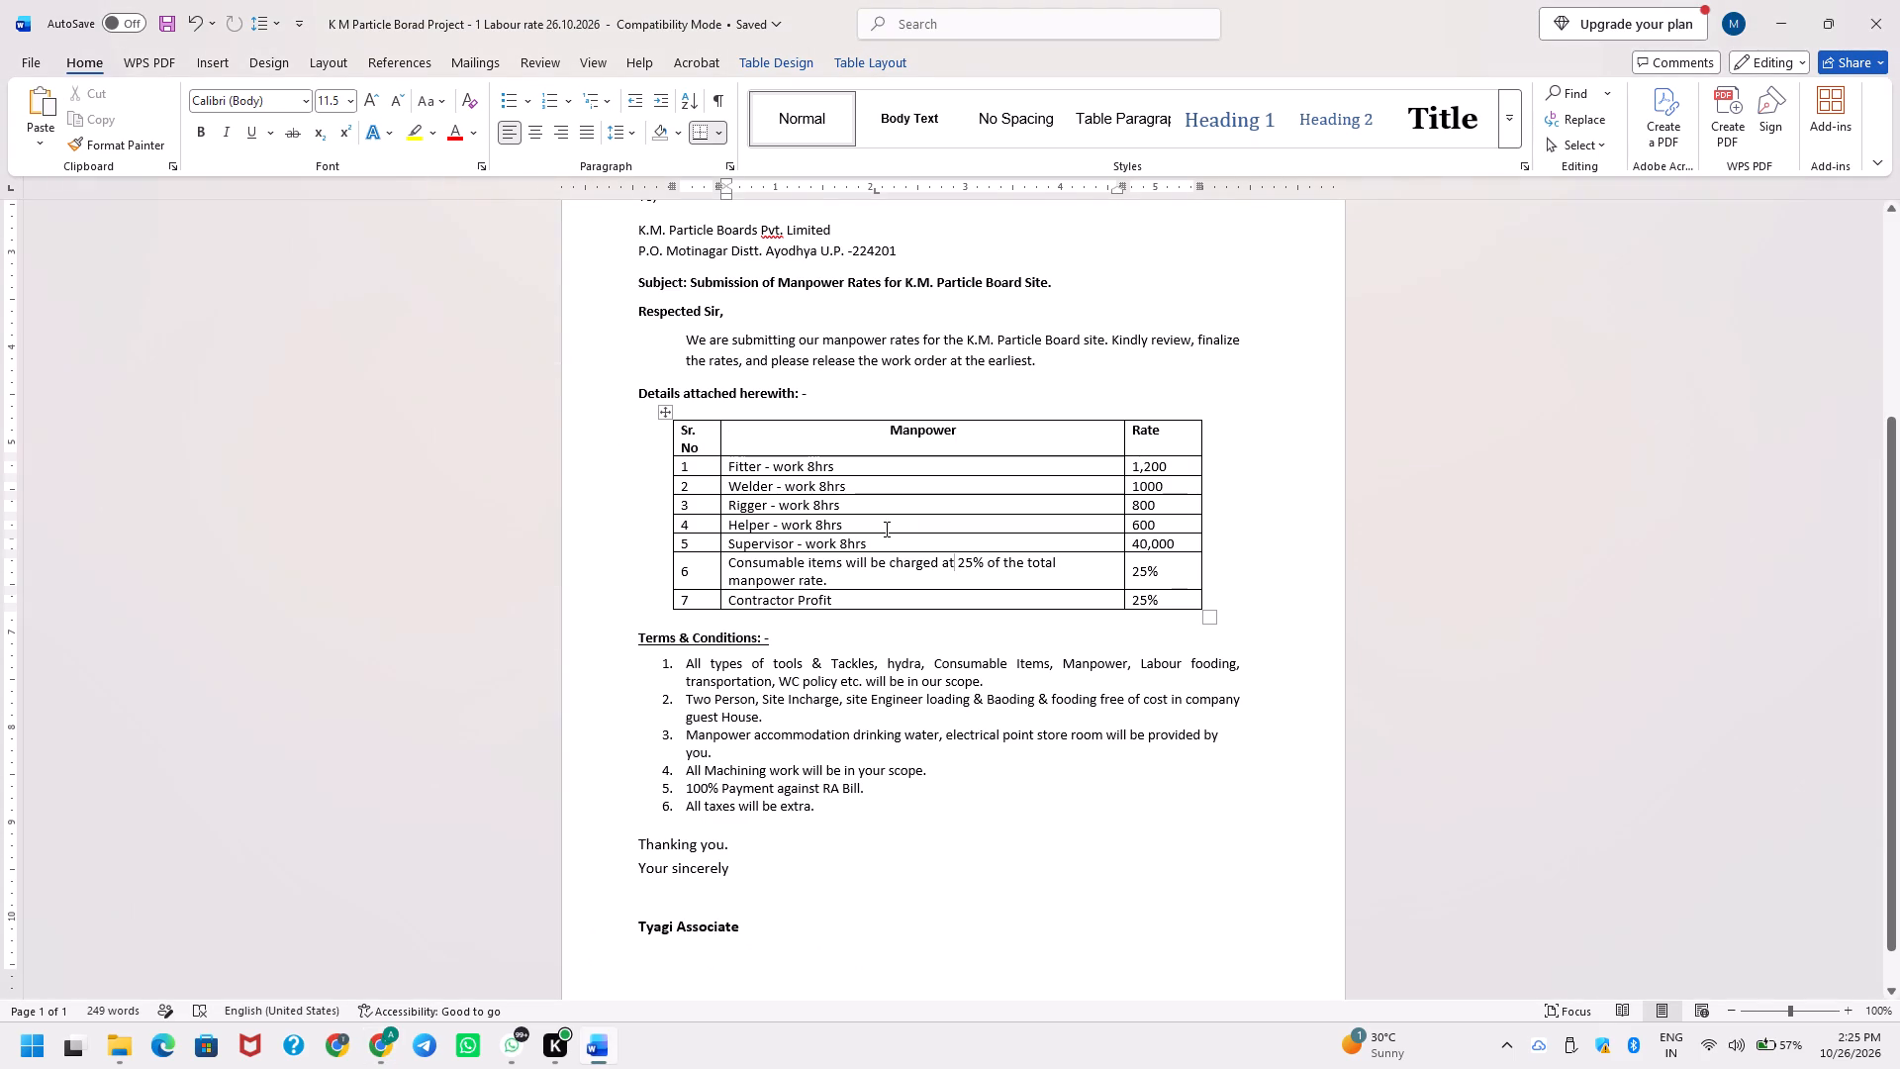
{"action": "key", "text": "ctrl+p"}
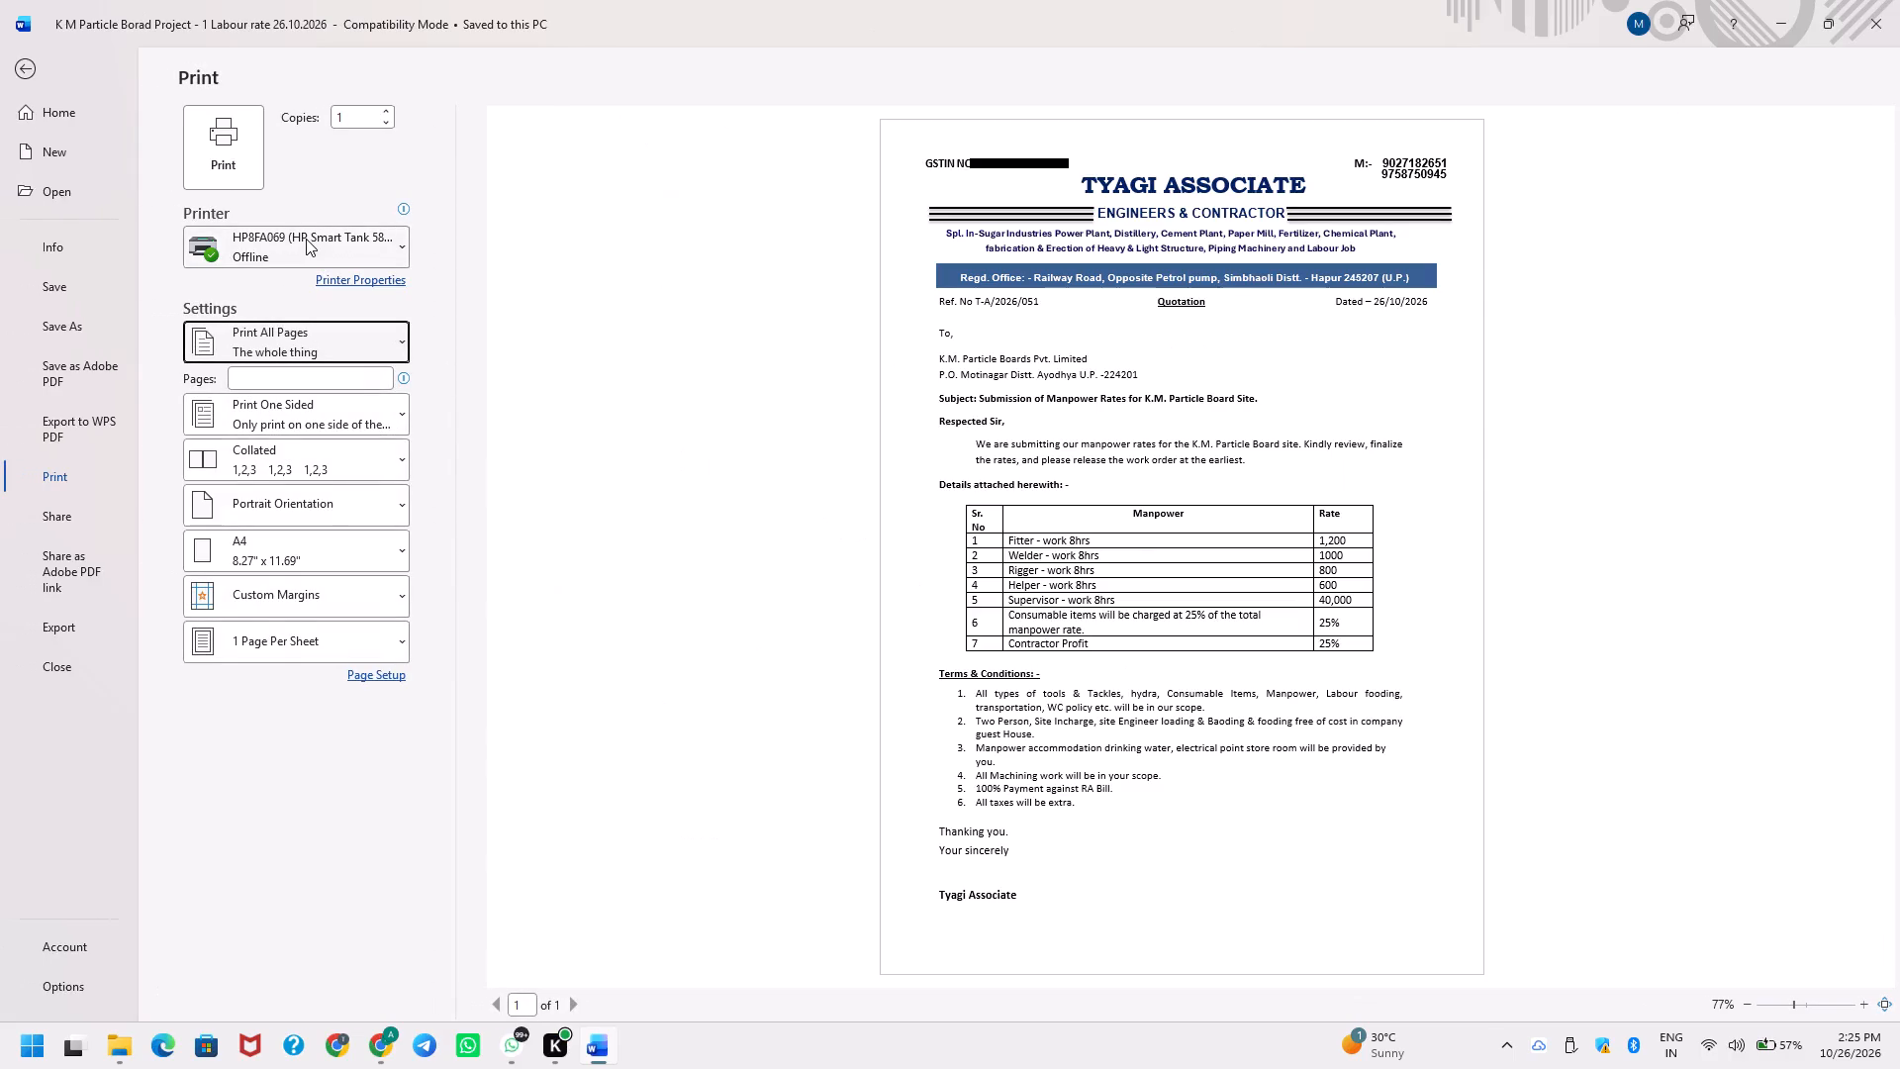
{"action": "left_click", "coordinate": [306, 239]}
{"action": "left_click", "coordinate": [368, 477]}
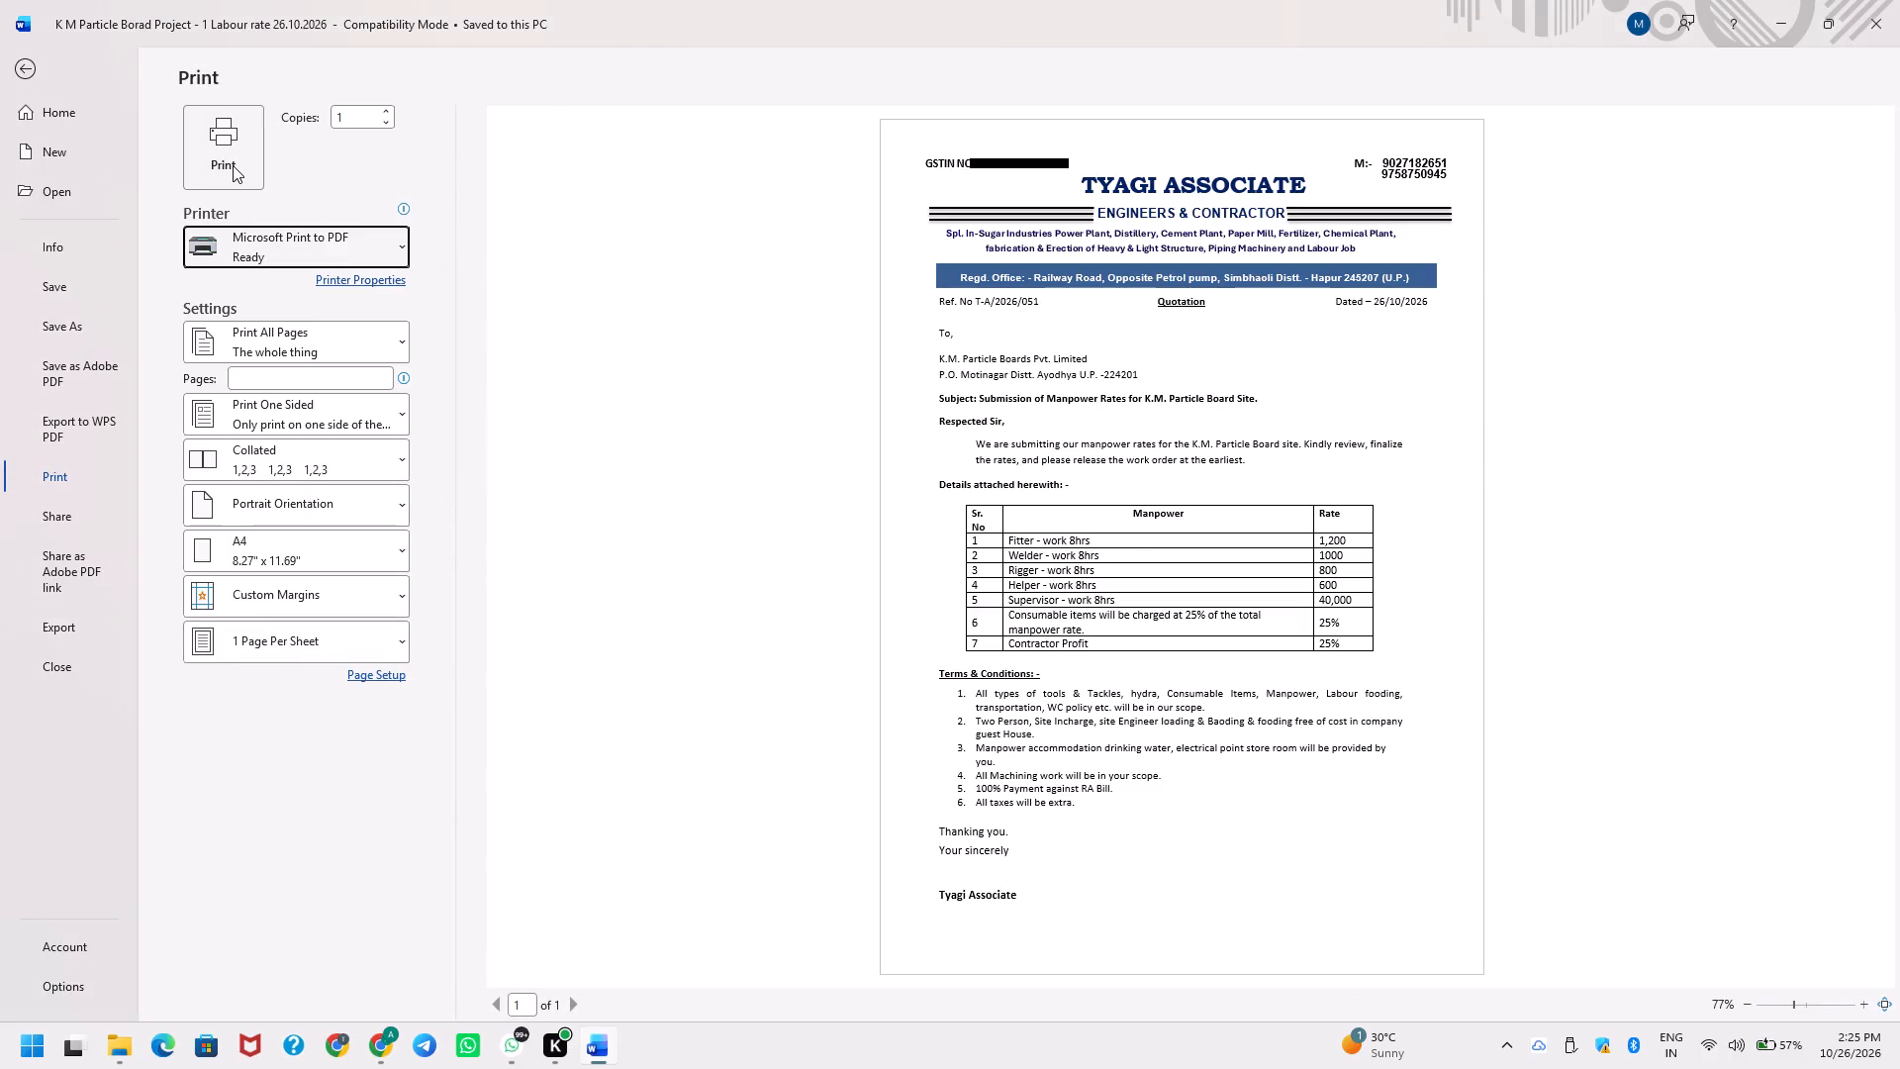
{"action": "left_click", "coordinate": [233, 165]}
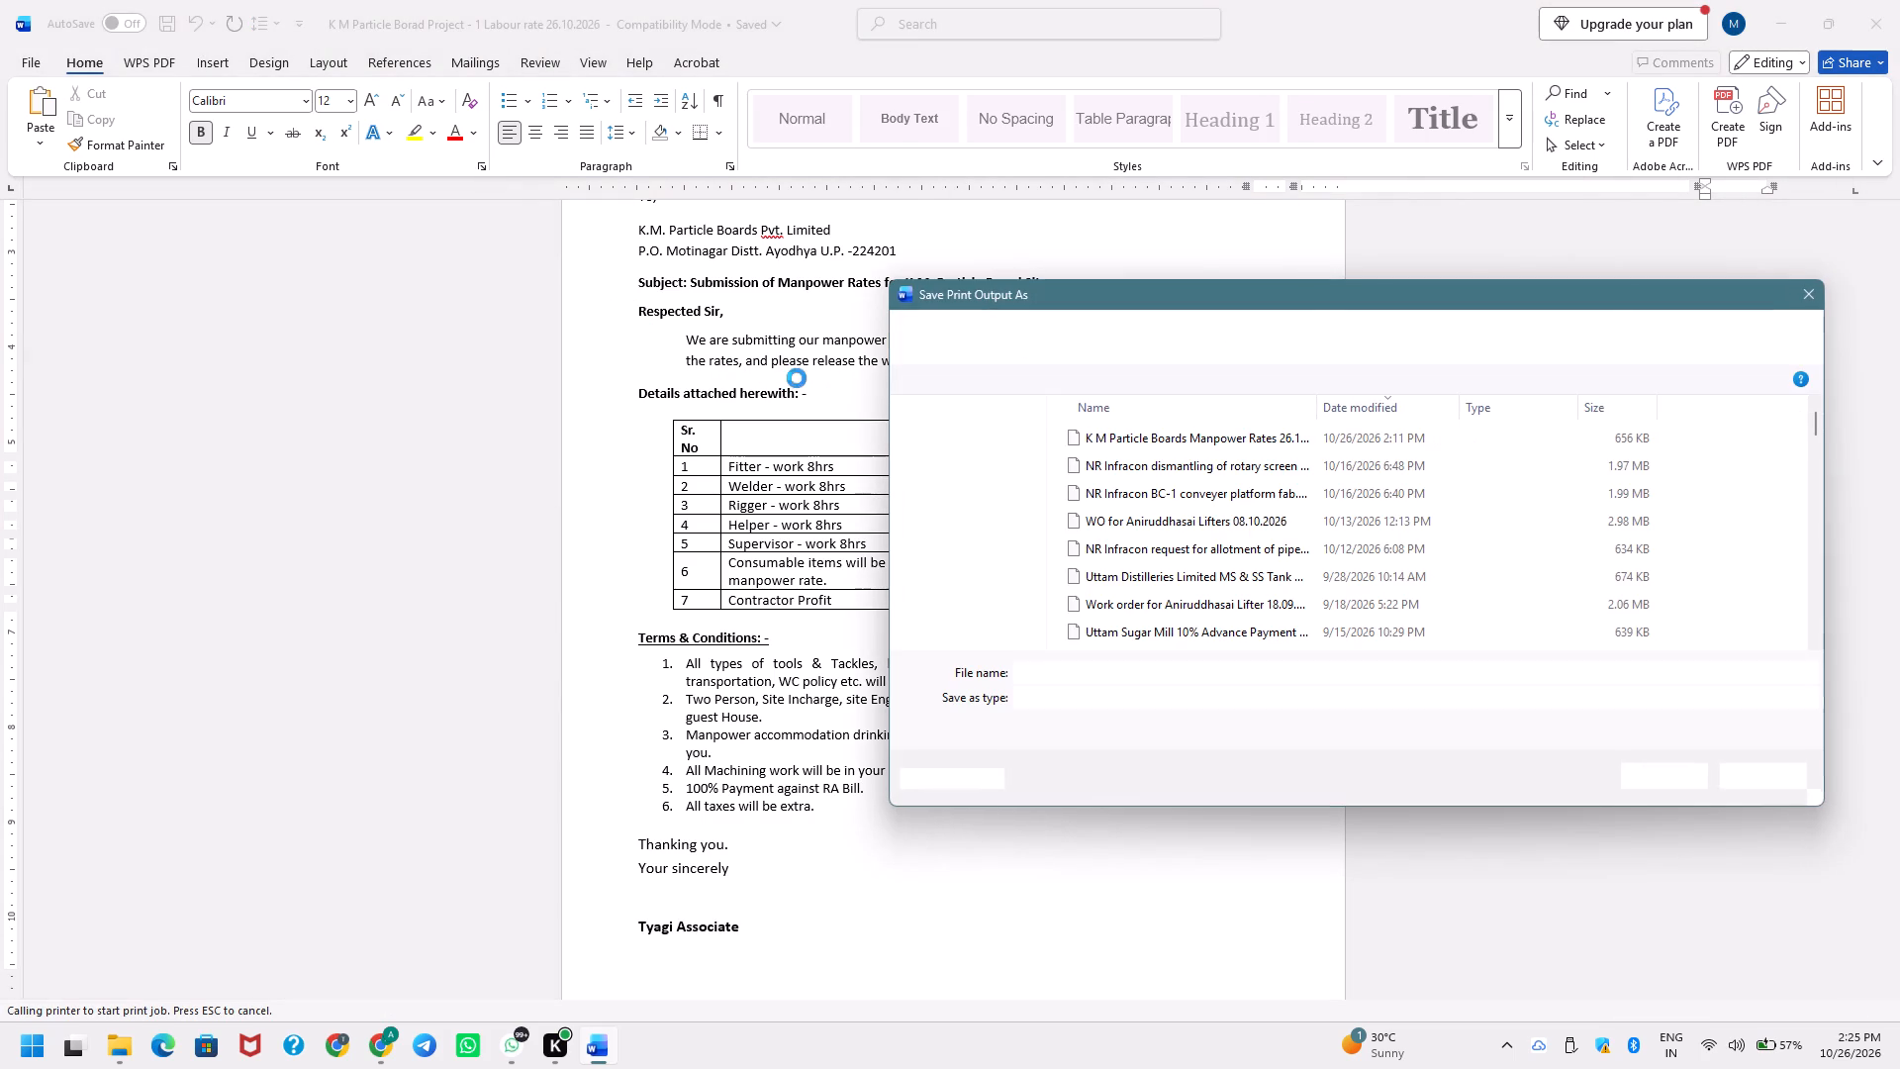
{"action": "left_click", "coordinate": [1141, 450]}
{"action": "left_click", "coordinate": [1145, 443]}
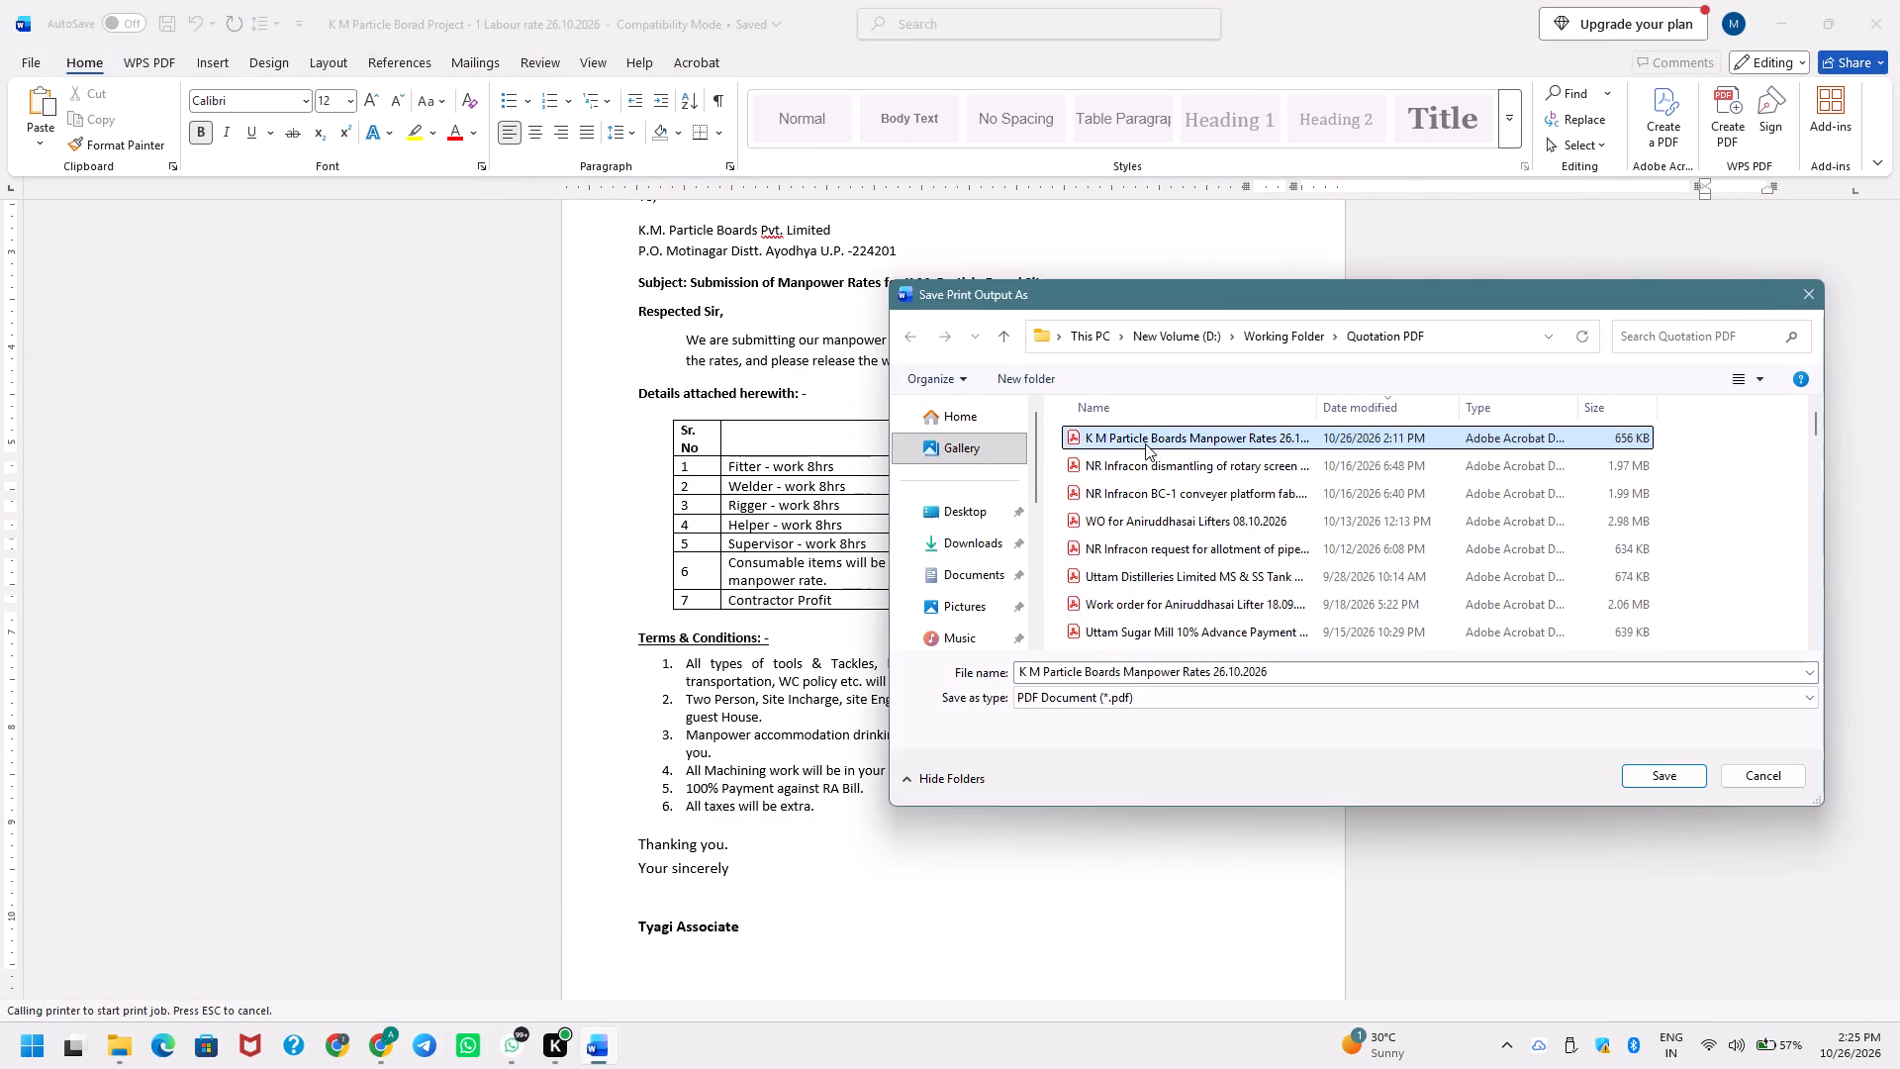
{"action": "key", "text": "Return"}
{"action": "key", "text": "Left"}
{"action": "key", "text": "Return"}
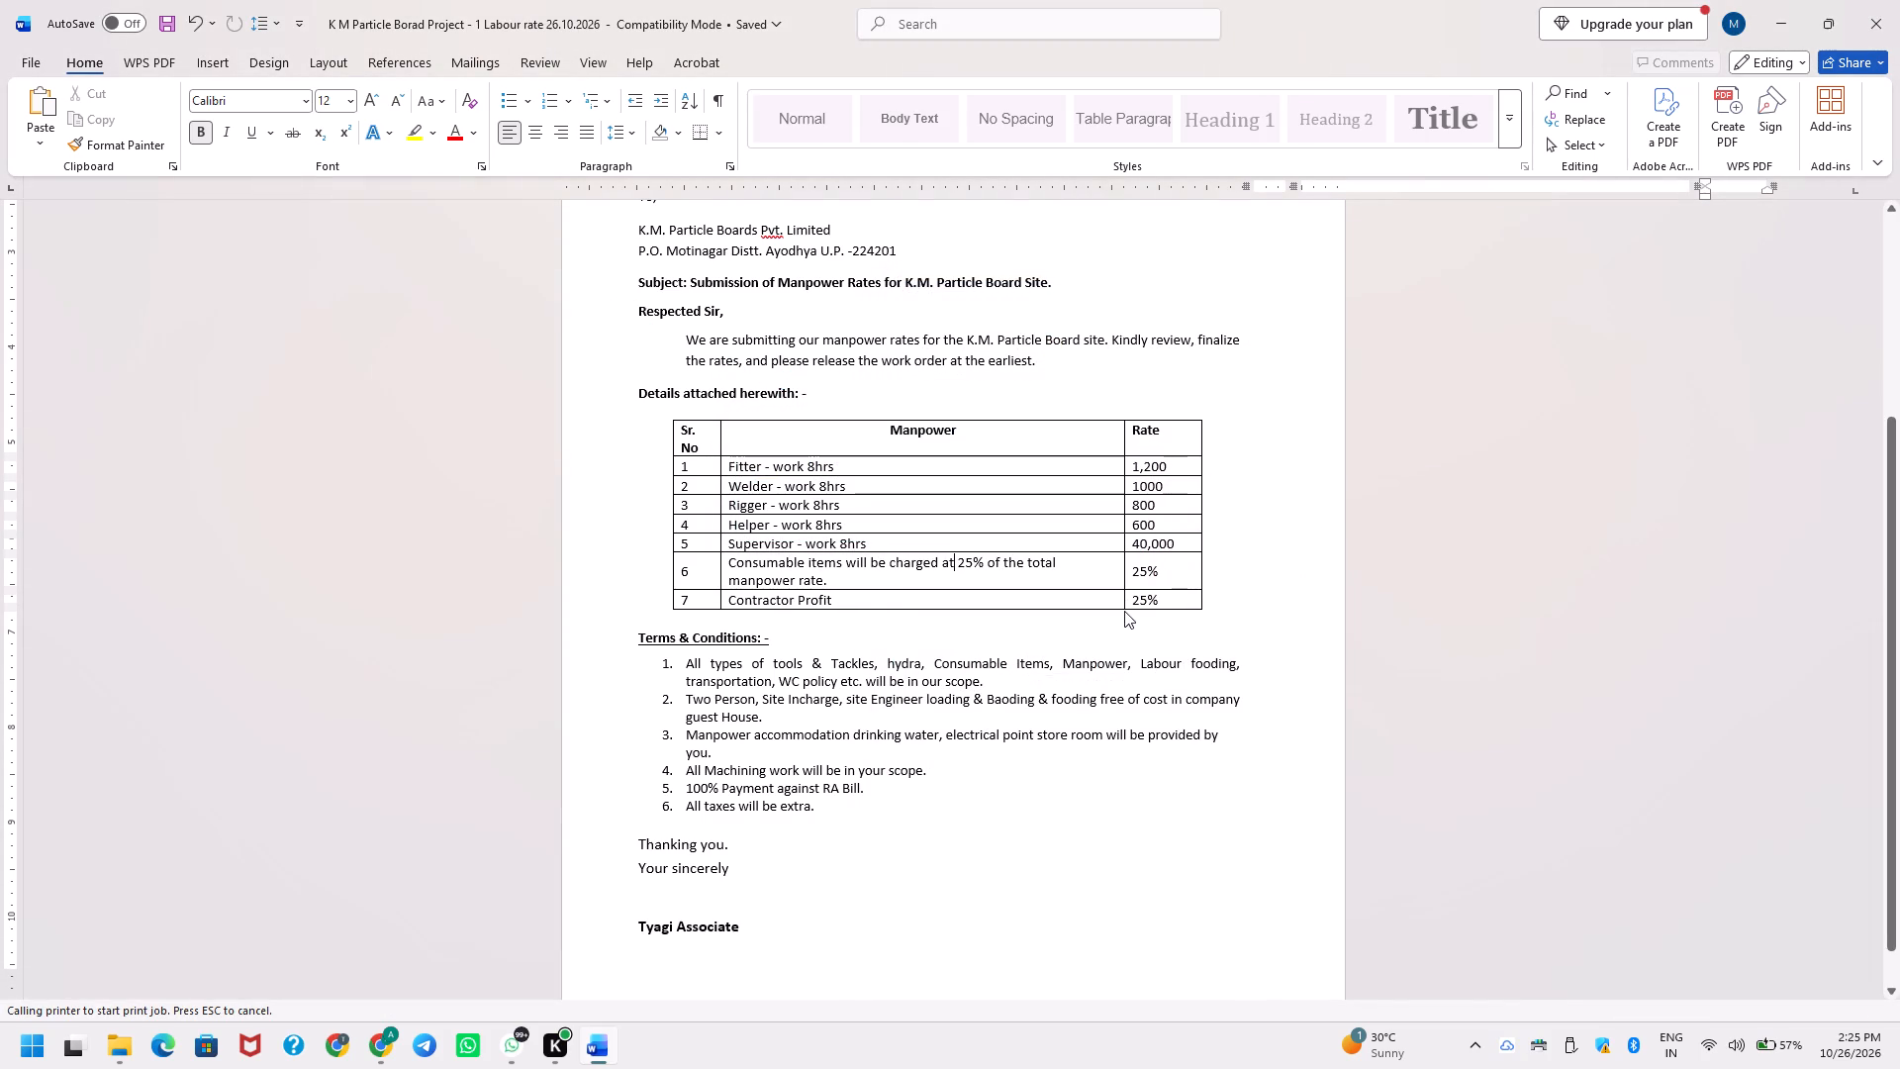
{"action": "left_click", "coordinate": [663, 914]}
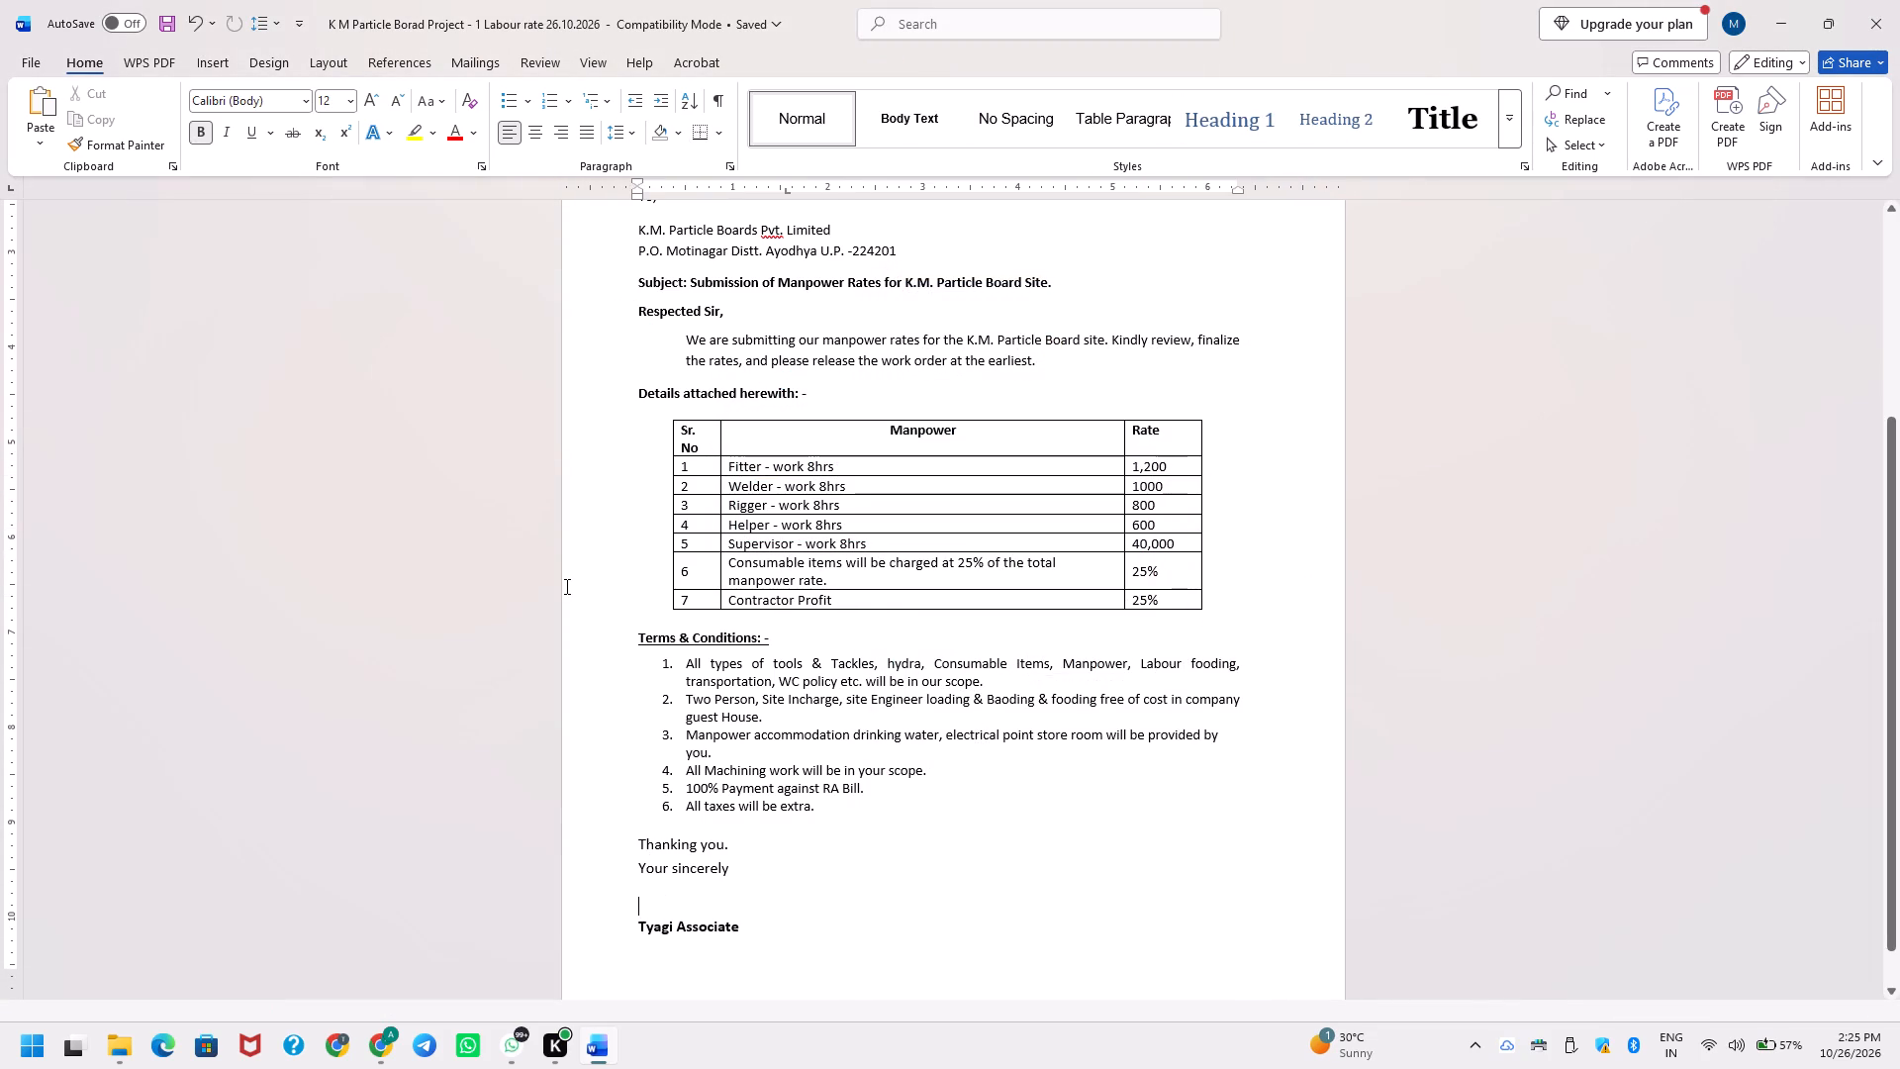
{"action": "key", "text": "ctrl+s"}
{"action": "key", "text": "ctrl+s"}
Switch to File Explorer and open the Quotation PDF folder.
{"action": "key", "text": "alt+Tab"}
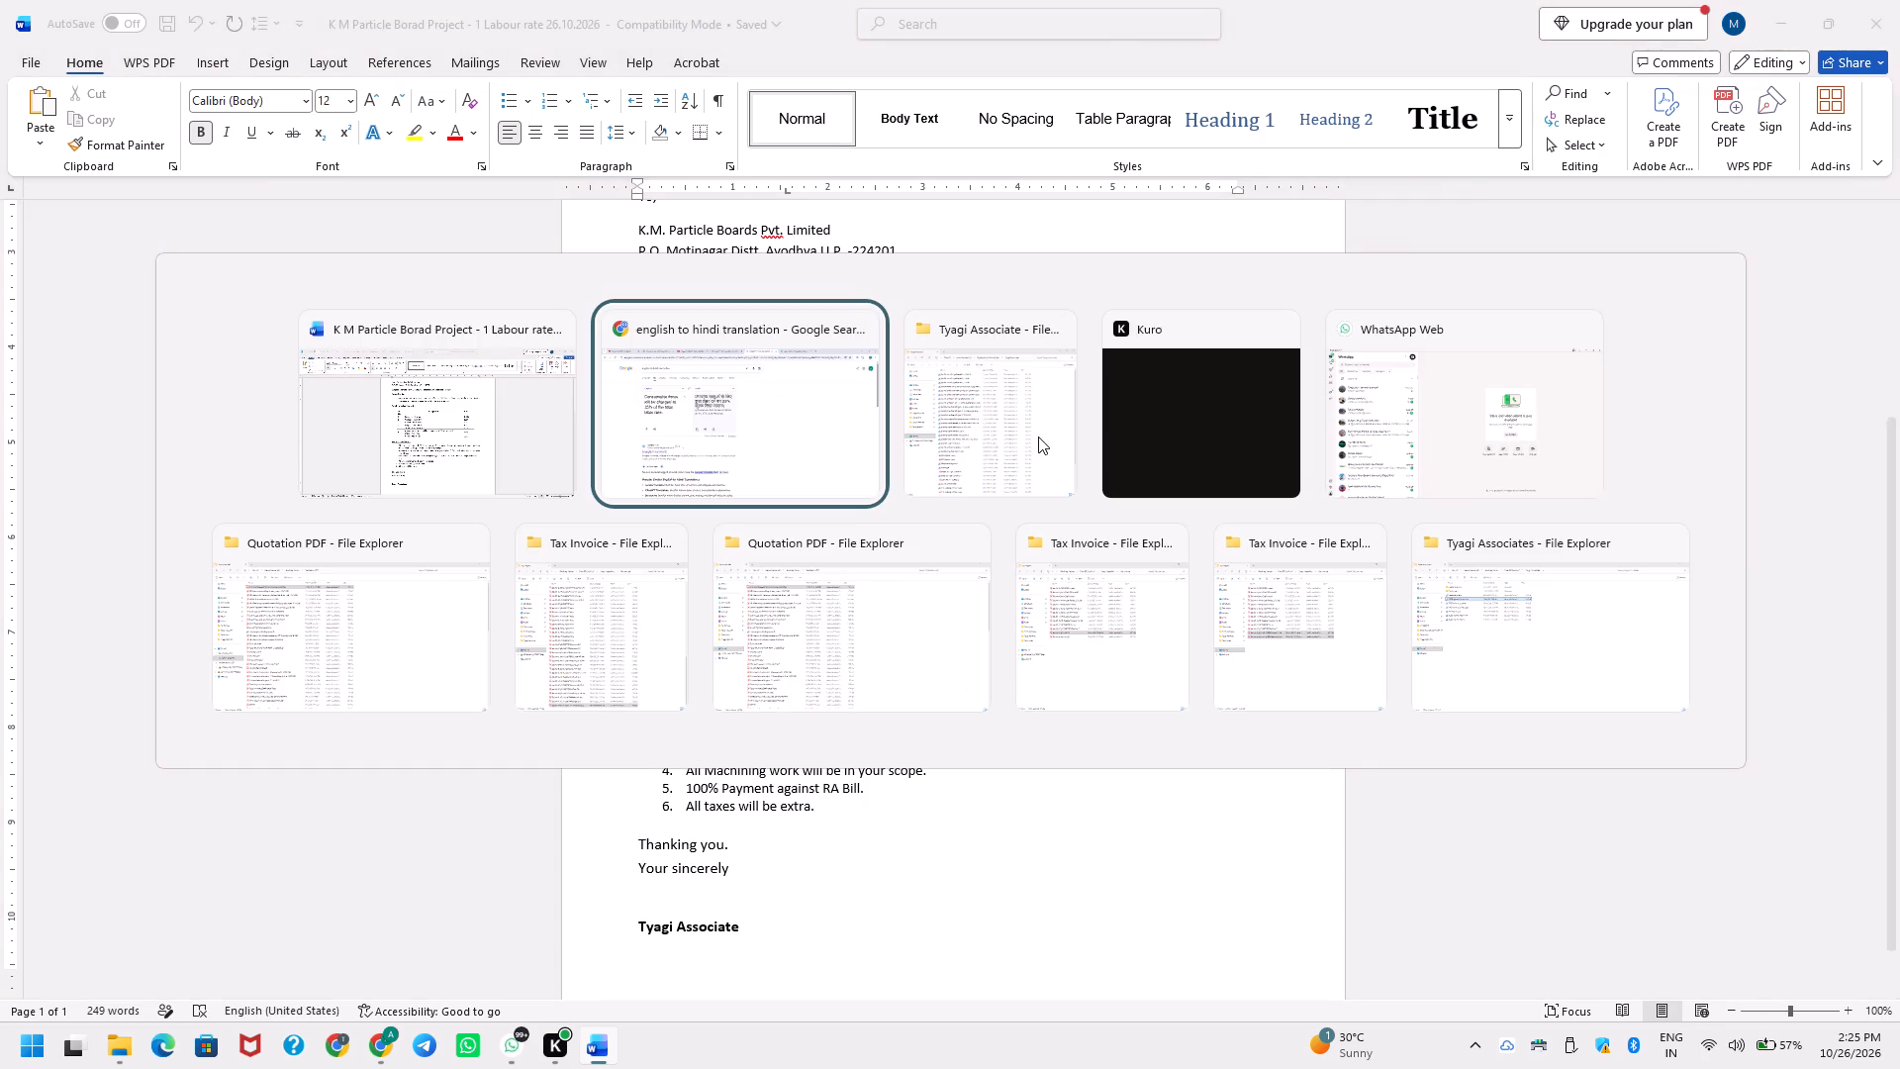
{"action": "key", "text": "alt+Tab"}
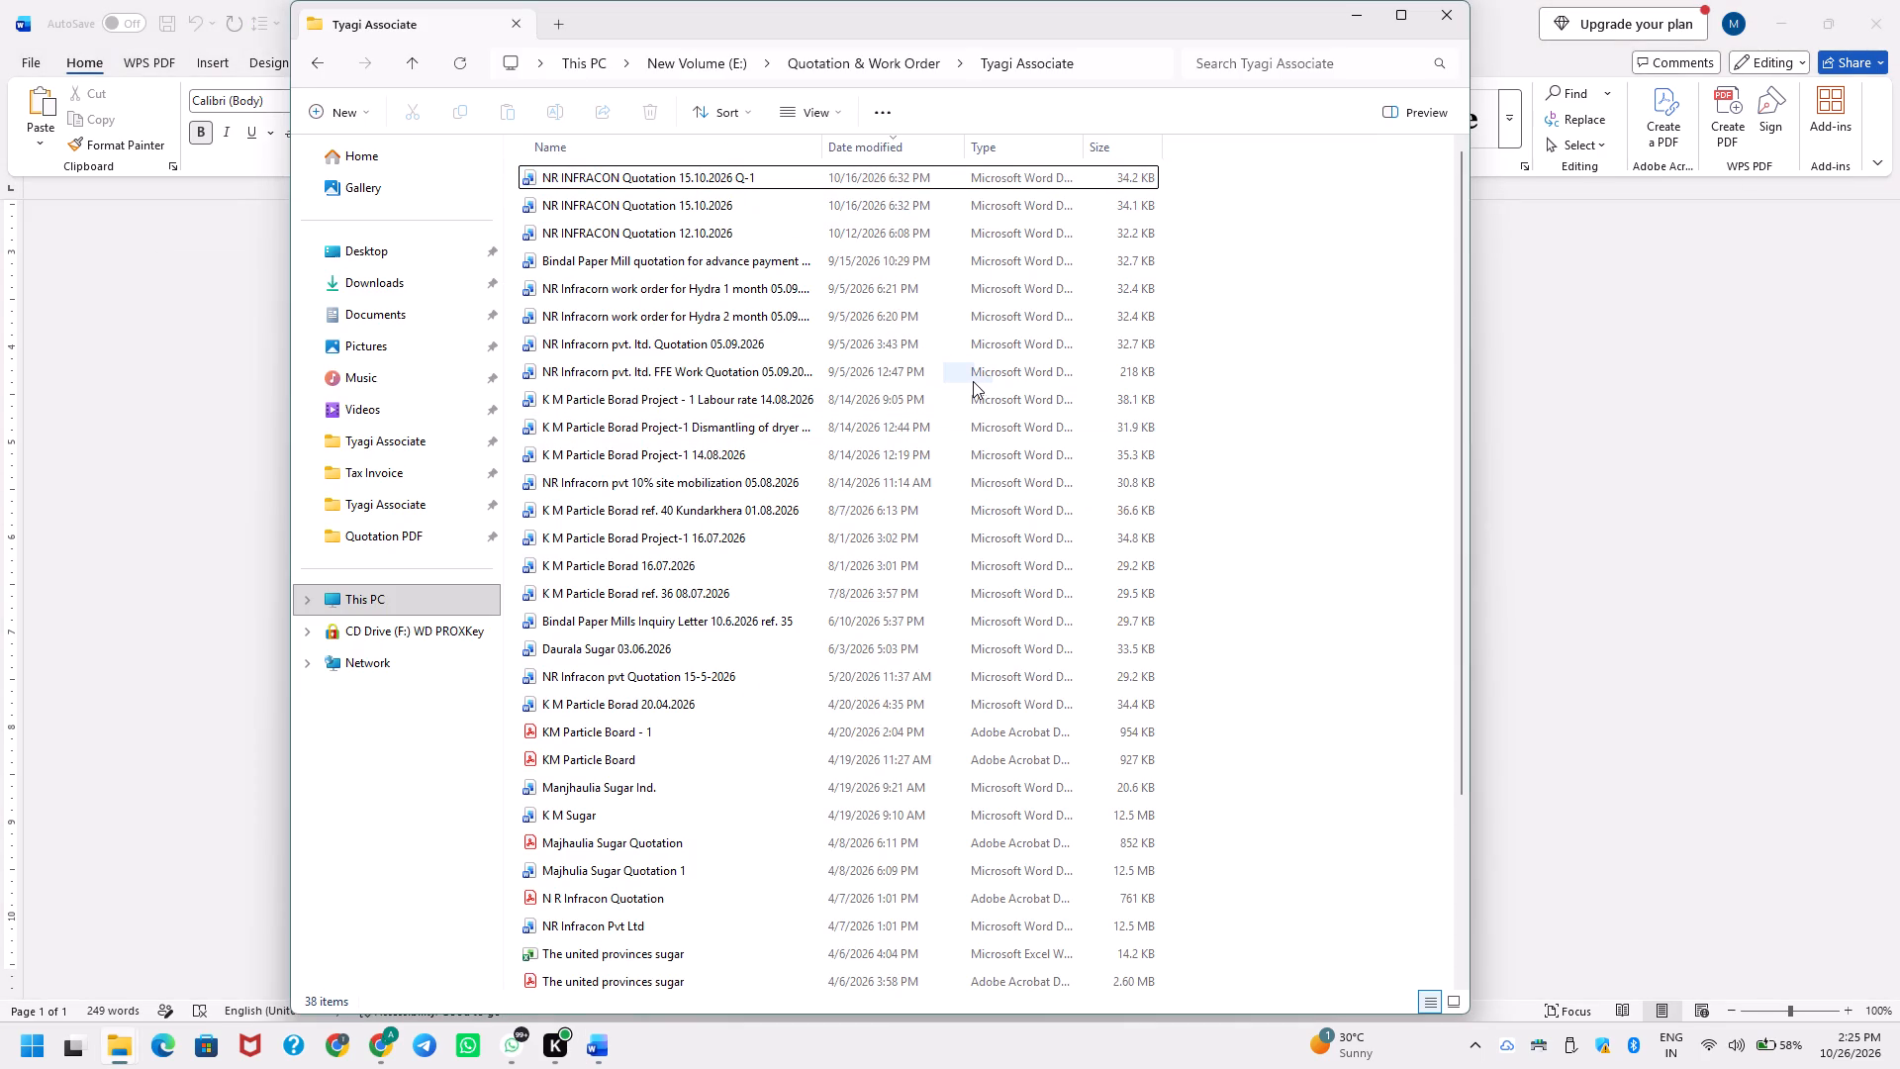
{"action": "left_click", "coordinate": [409, 537]}
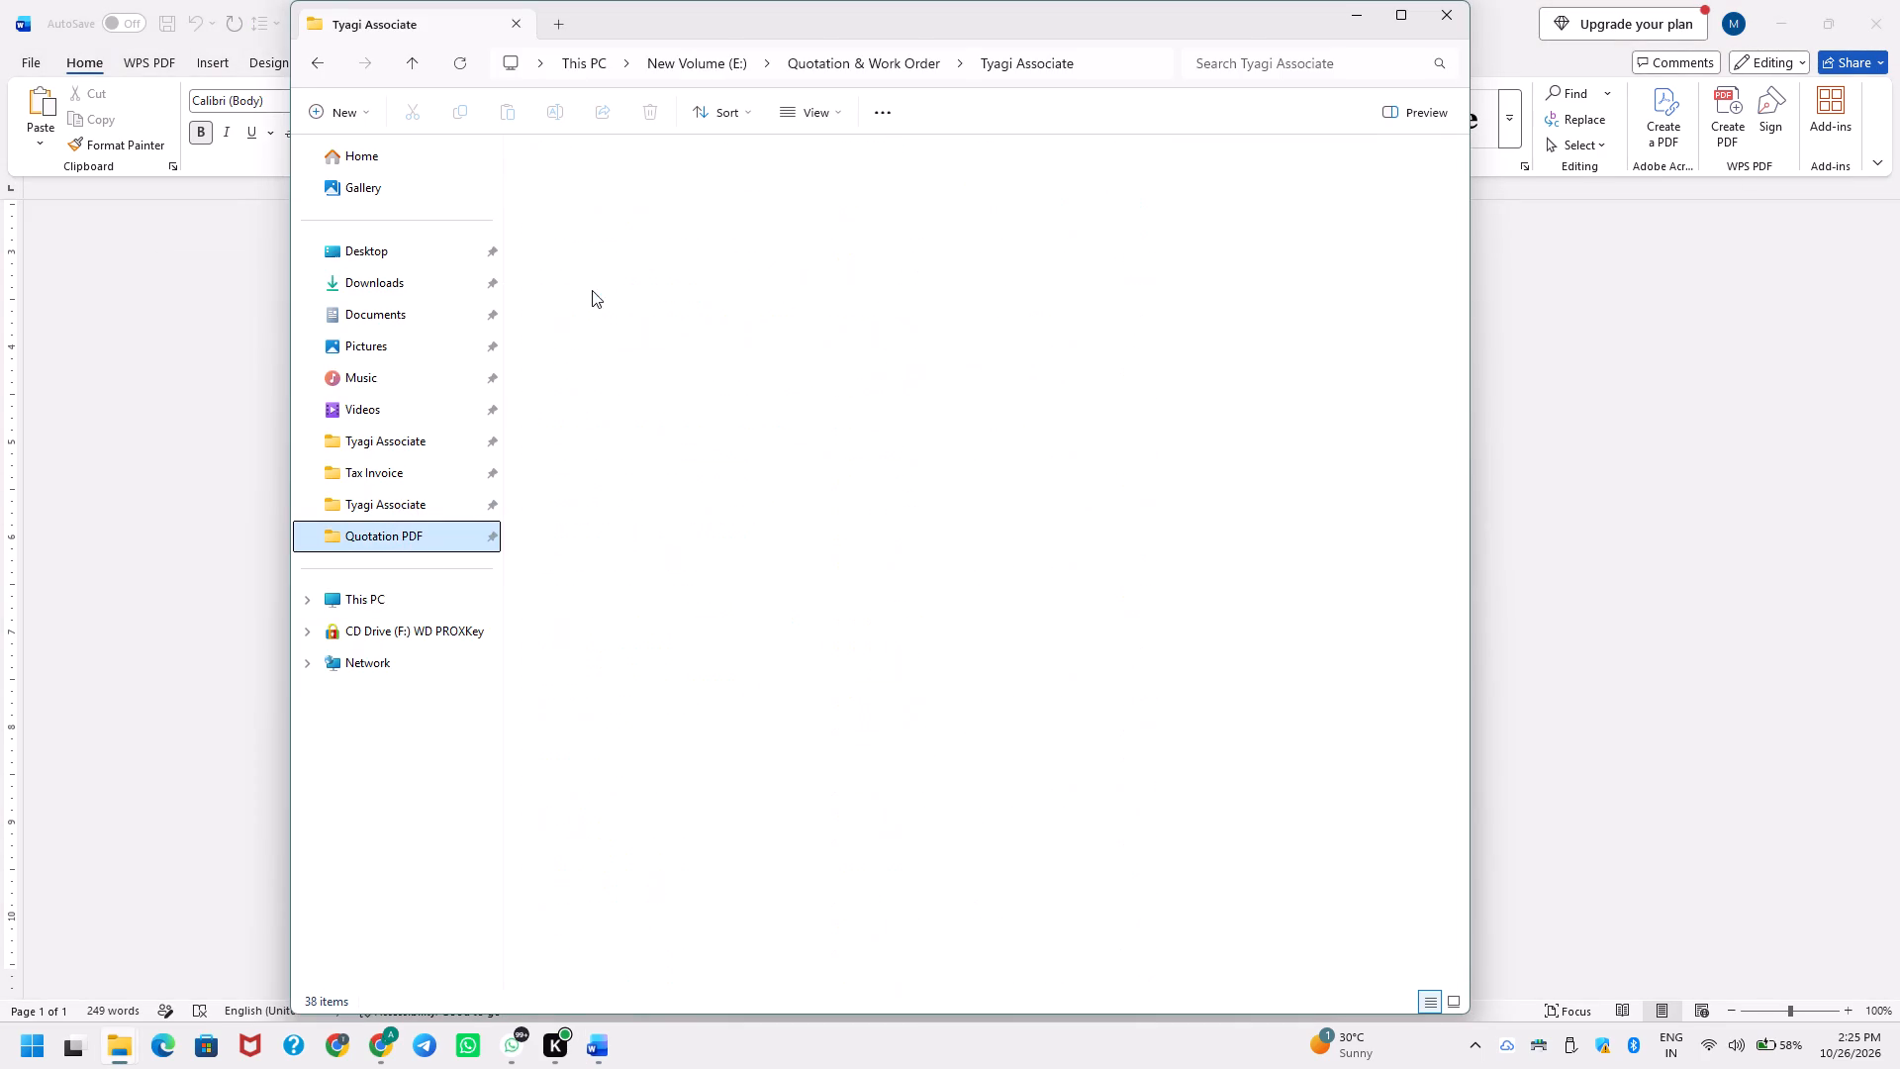
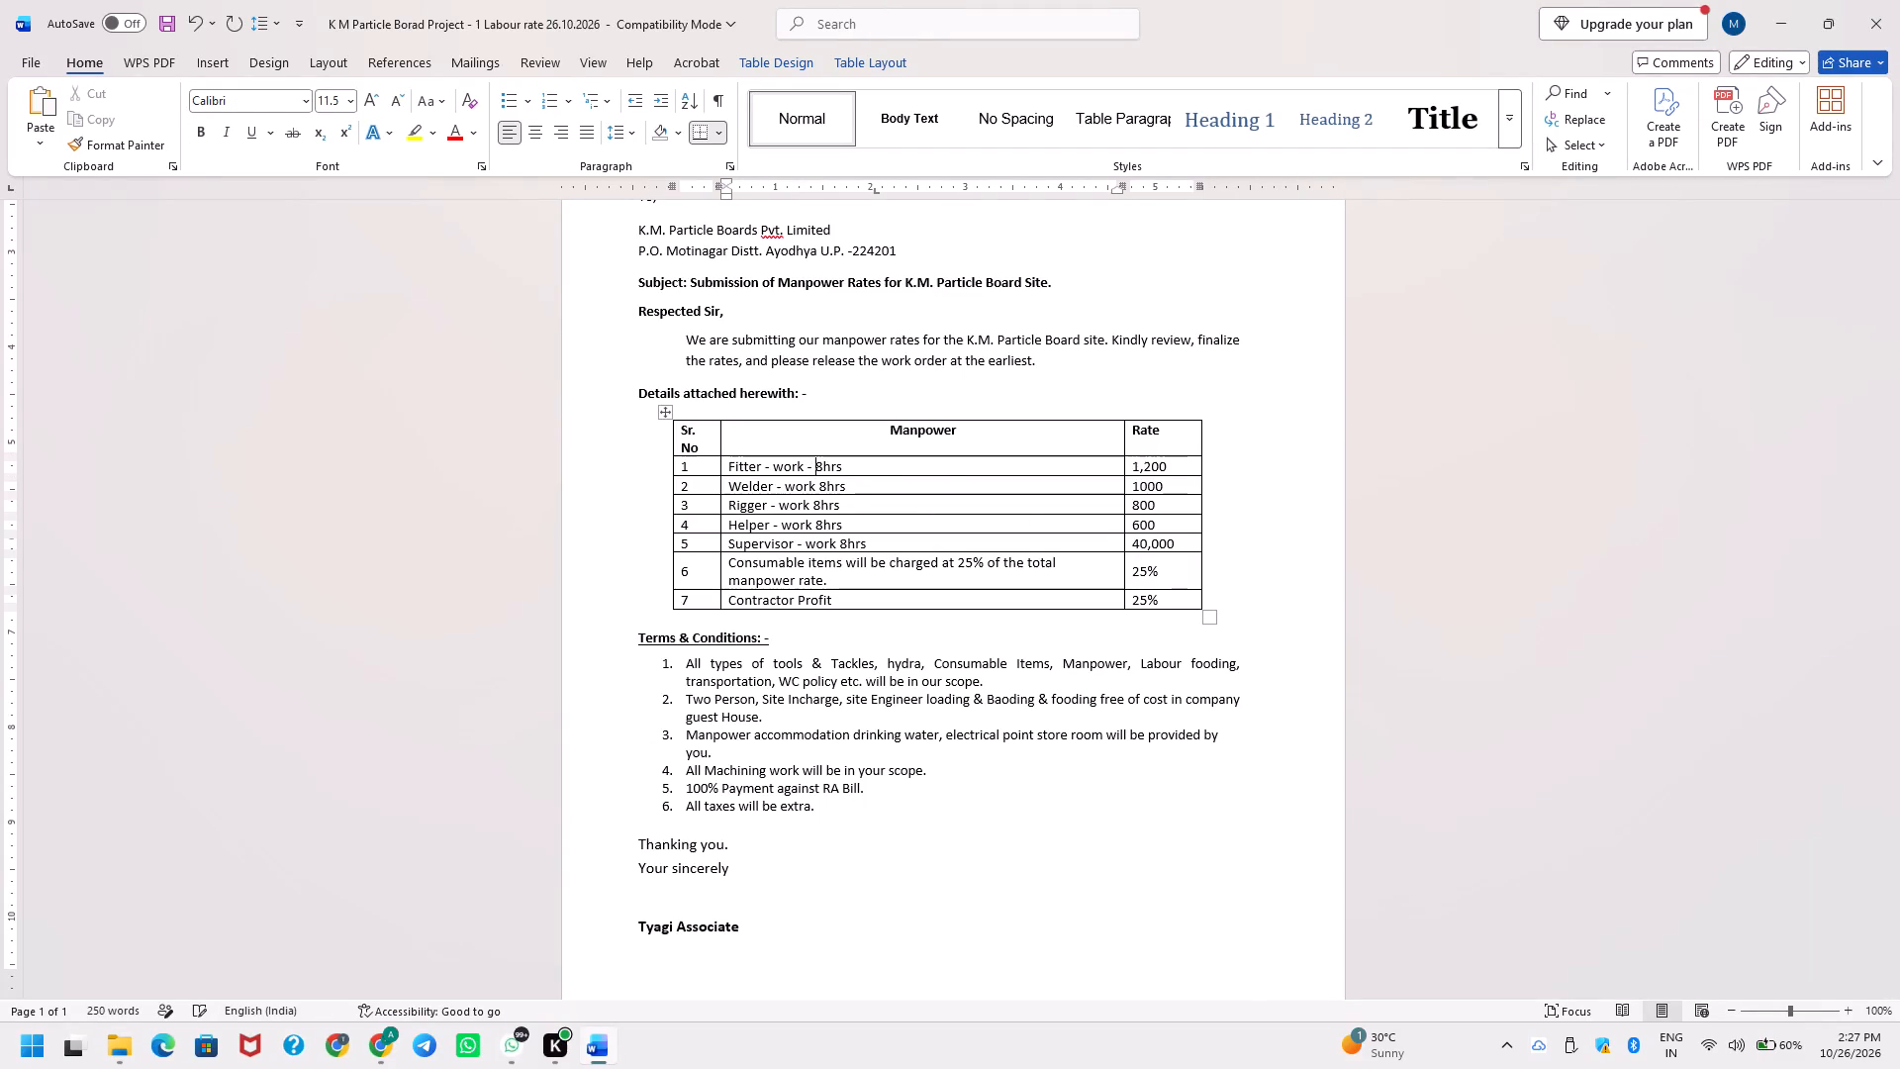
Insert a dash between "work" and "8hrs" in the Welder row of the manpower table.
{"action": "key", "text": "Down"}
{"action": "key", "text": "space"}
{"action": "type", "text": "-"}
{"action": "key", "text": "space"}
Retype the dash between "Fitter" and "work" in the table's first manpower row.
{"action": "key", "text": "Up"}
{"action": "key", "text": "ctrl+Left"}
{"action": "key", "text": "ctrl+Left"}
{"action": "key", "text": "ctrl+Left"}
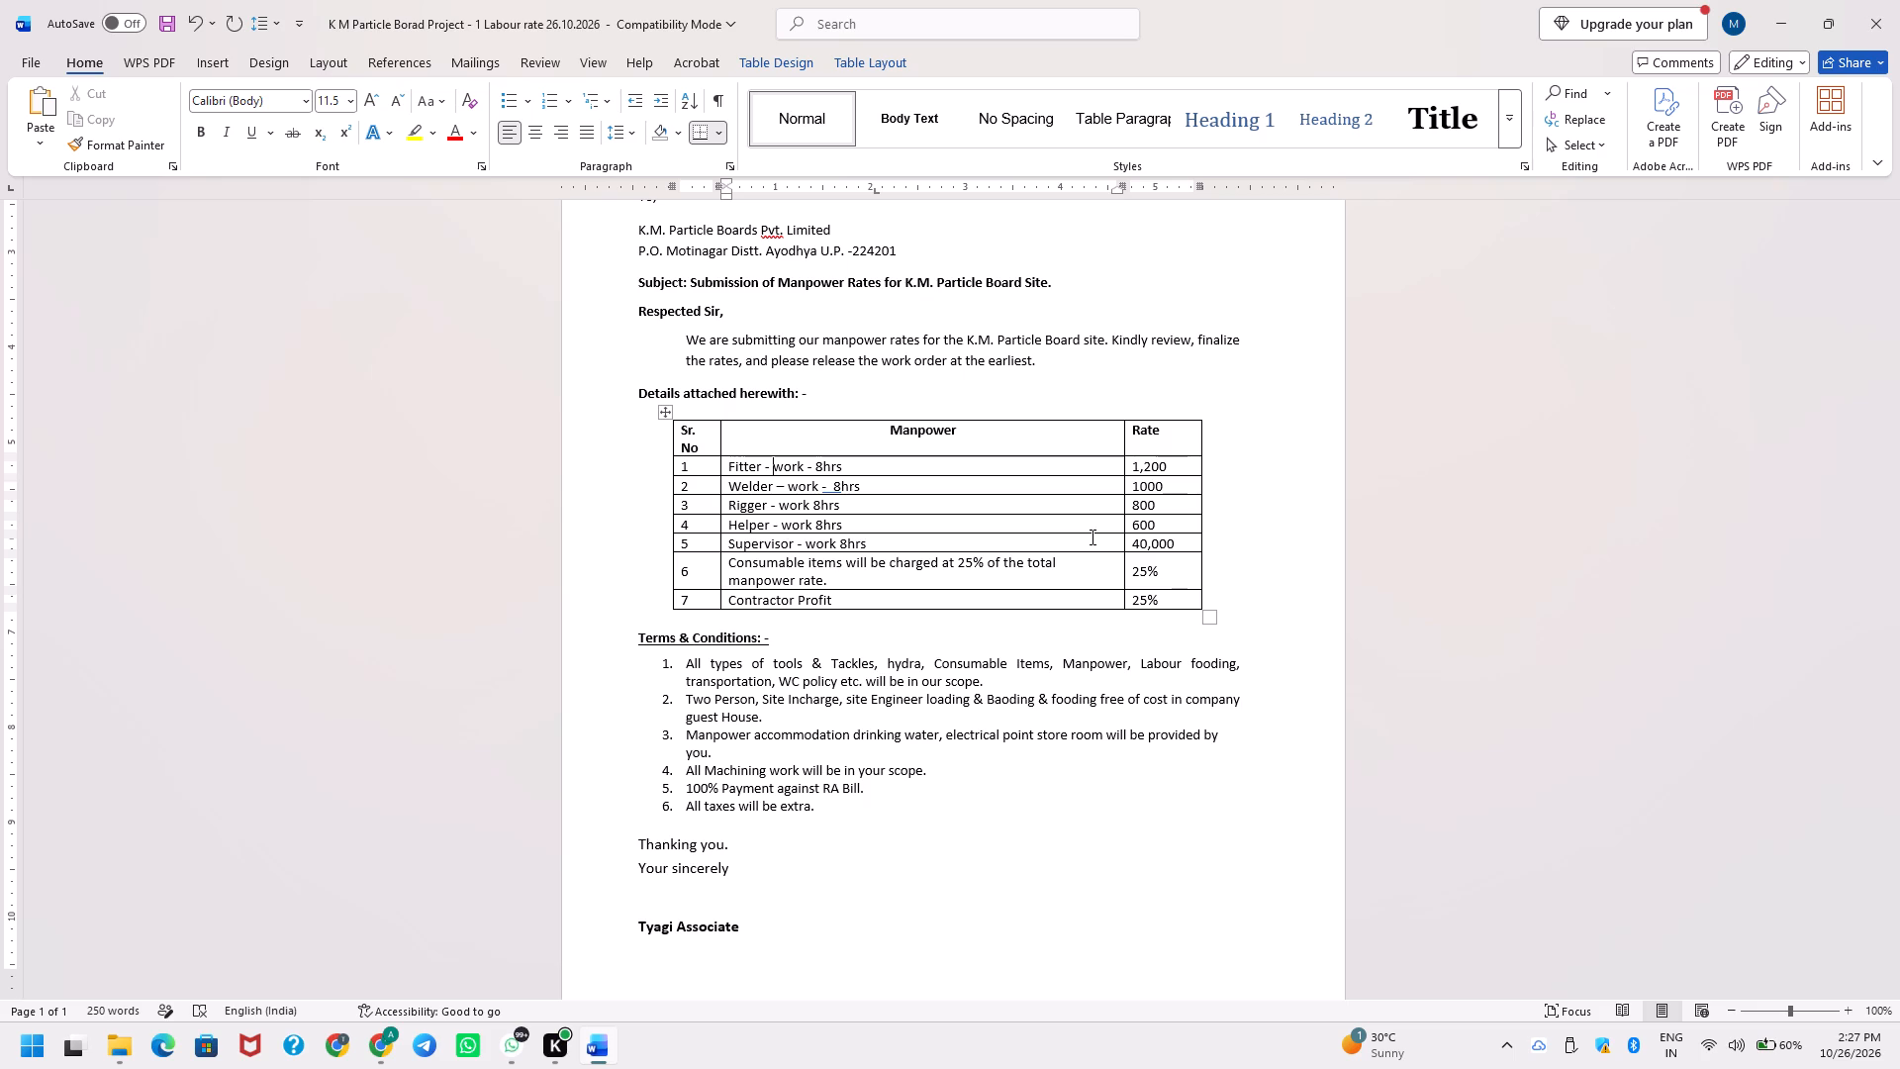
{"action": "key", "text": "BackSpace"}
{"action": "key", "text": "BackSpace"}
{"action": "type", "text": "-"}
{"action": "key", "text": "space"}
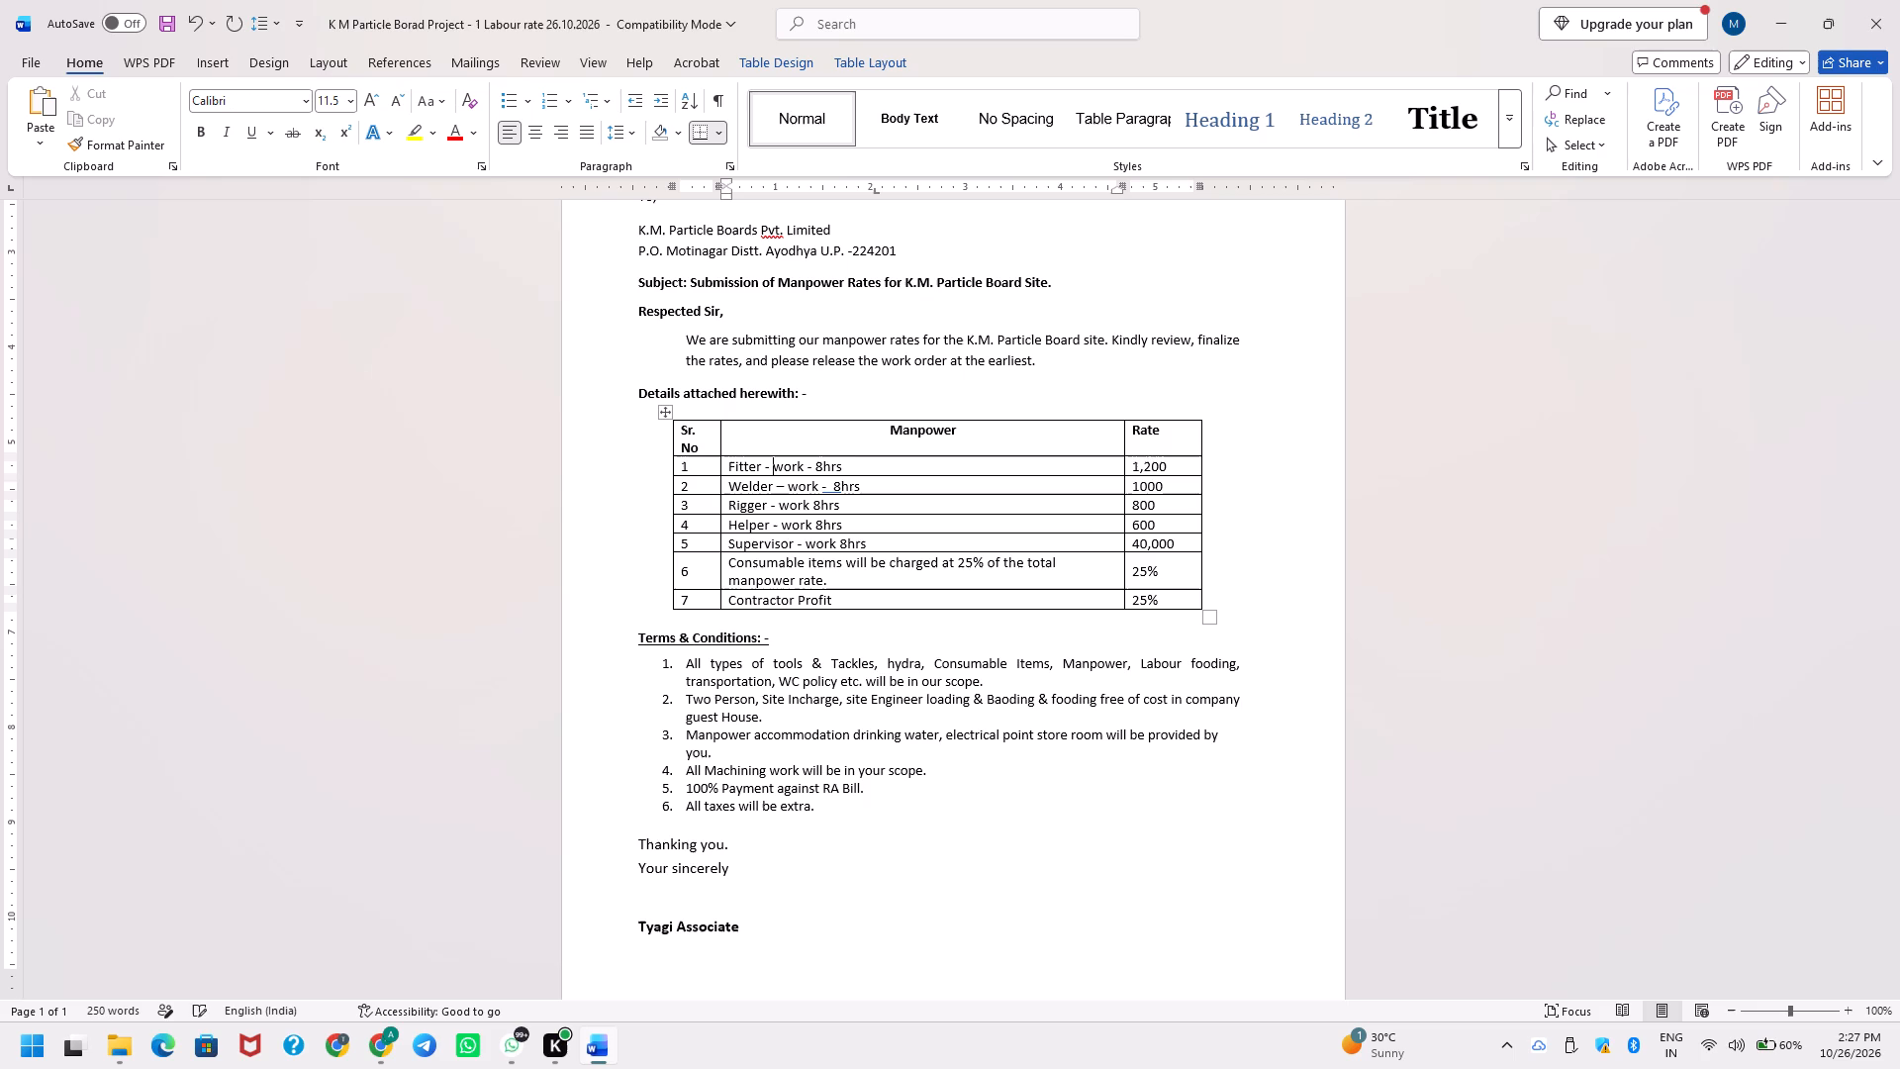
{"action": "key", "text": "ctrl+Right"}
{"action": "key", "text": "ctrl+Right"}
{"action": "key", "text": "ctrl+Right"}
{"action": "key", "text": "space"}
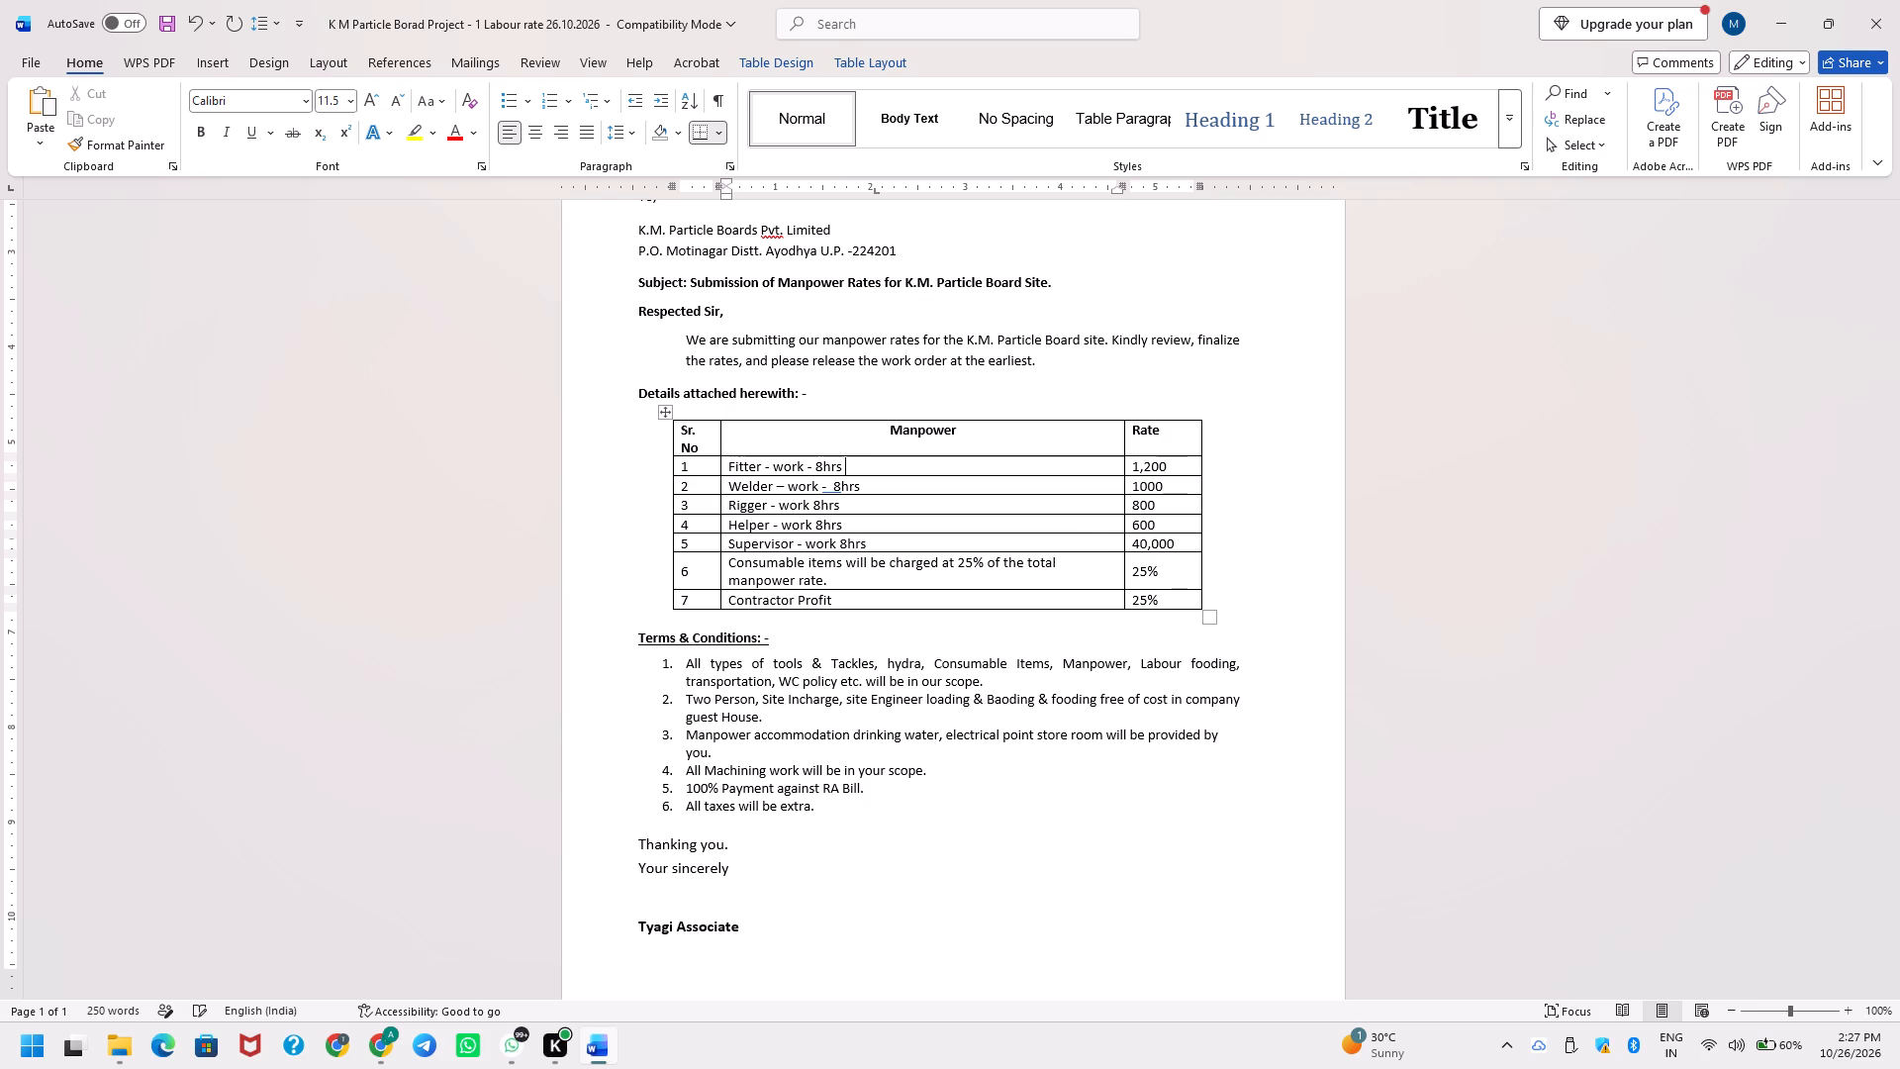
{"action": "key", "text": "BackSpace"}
Replace the text after "Fitter" in row 1 with "– work – 8hrs".
{"action": "key", "text": "ctrl+Left"}
{"action": "key", "text": "ctrl+Left"}
{"action": "key", "text": "Right"}
{"action": "key", "text": "Right"}
{"action": "key", "text": "Right"}
{"action": "key", "text": "Right"}
{"action": "key", "text": "Right"}
{"action": "key", "text": "Right"}
{"action": "key", "text": "ctrl+shift+Left"}
{"action": "key", "text": "ctrl+shift+Left"}
{"action": "key", "text": "ctrl+shift+Left"}
{"action": "key", "text": "ctrl+shift+Left"}
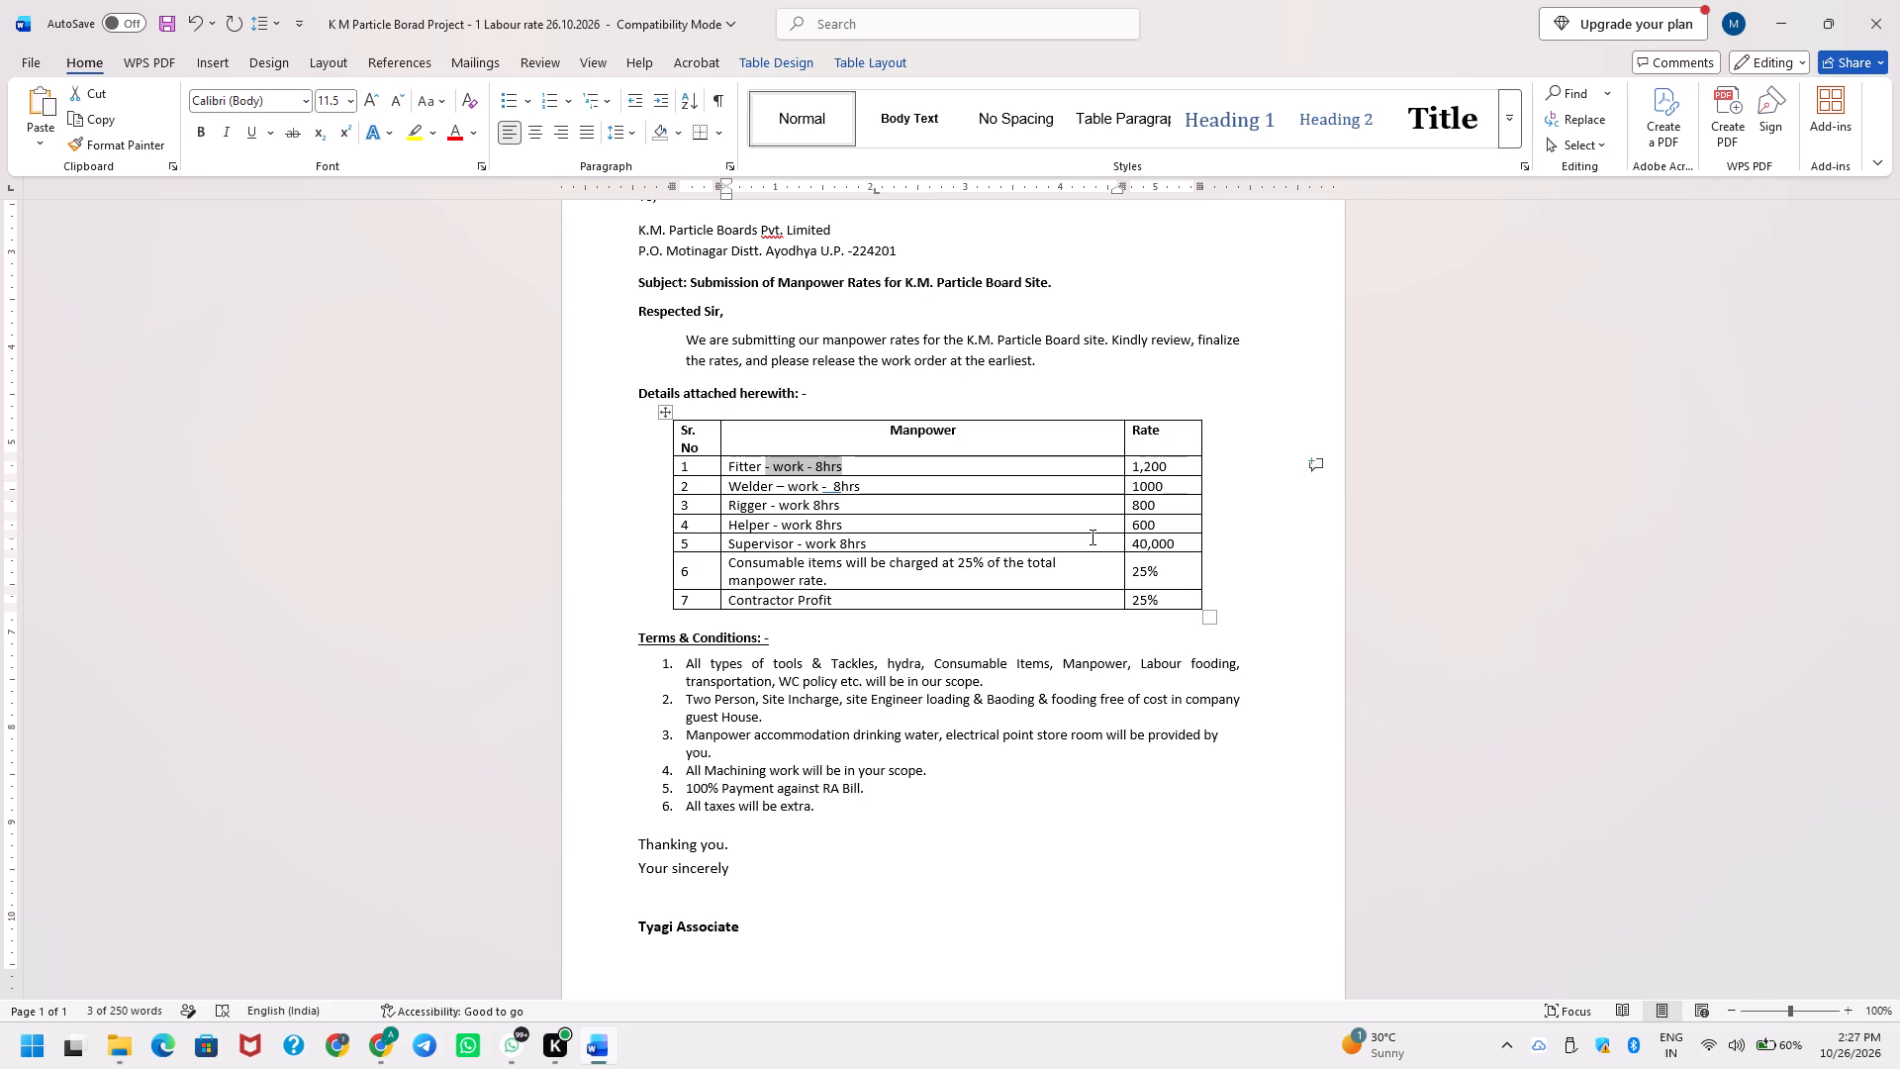
{"action": "key", "text": "minus"}
{"action": "key", "text": "space"}
{"action": "type", "text": "woek"}
{"action": "key", "text": "BackSpace"}
{"action": "key", "text": "BackSpace"}
{"action": "type", "text": "rk -"}
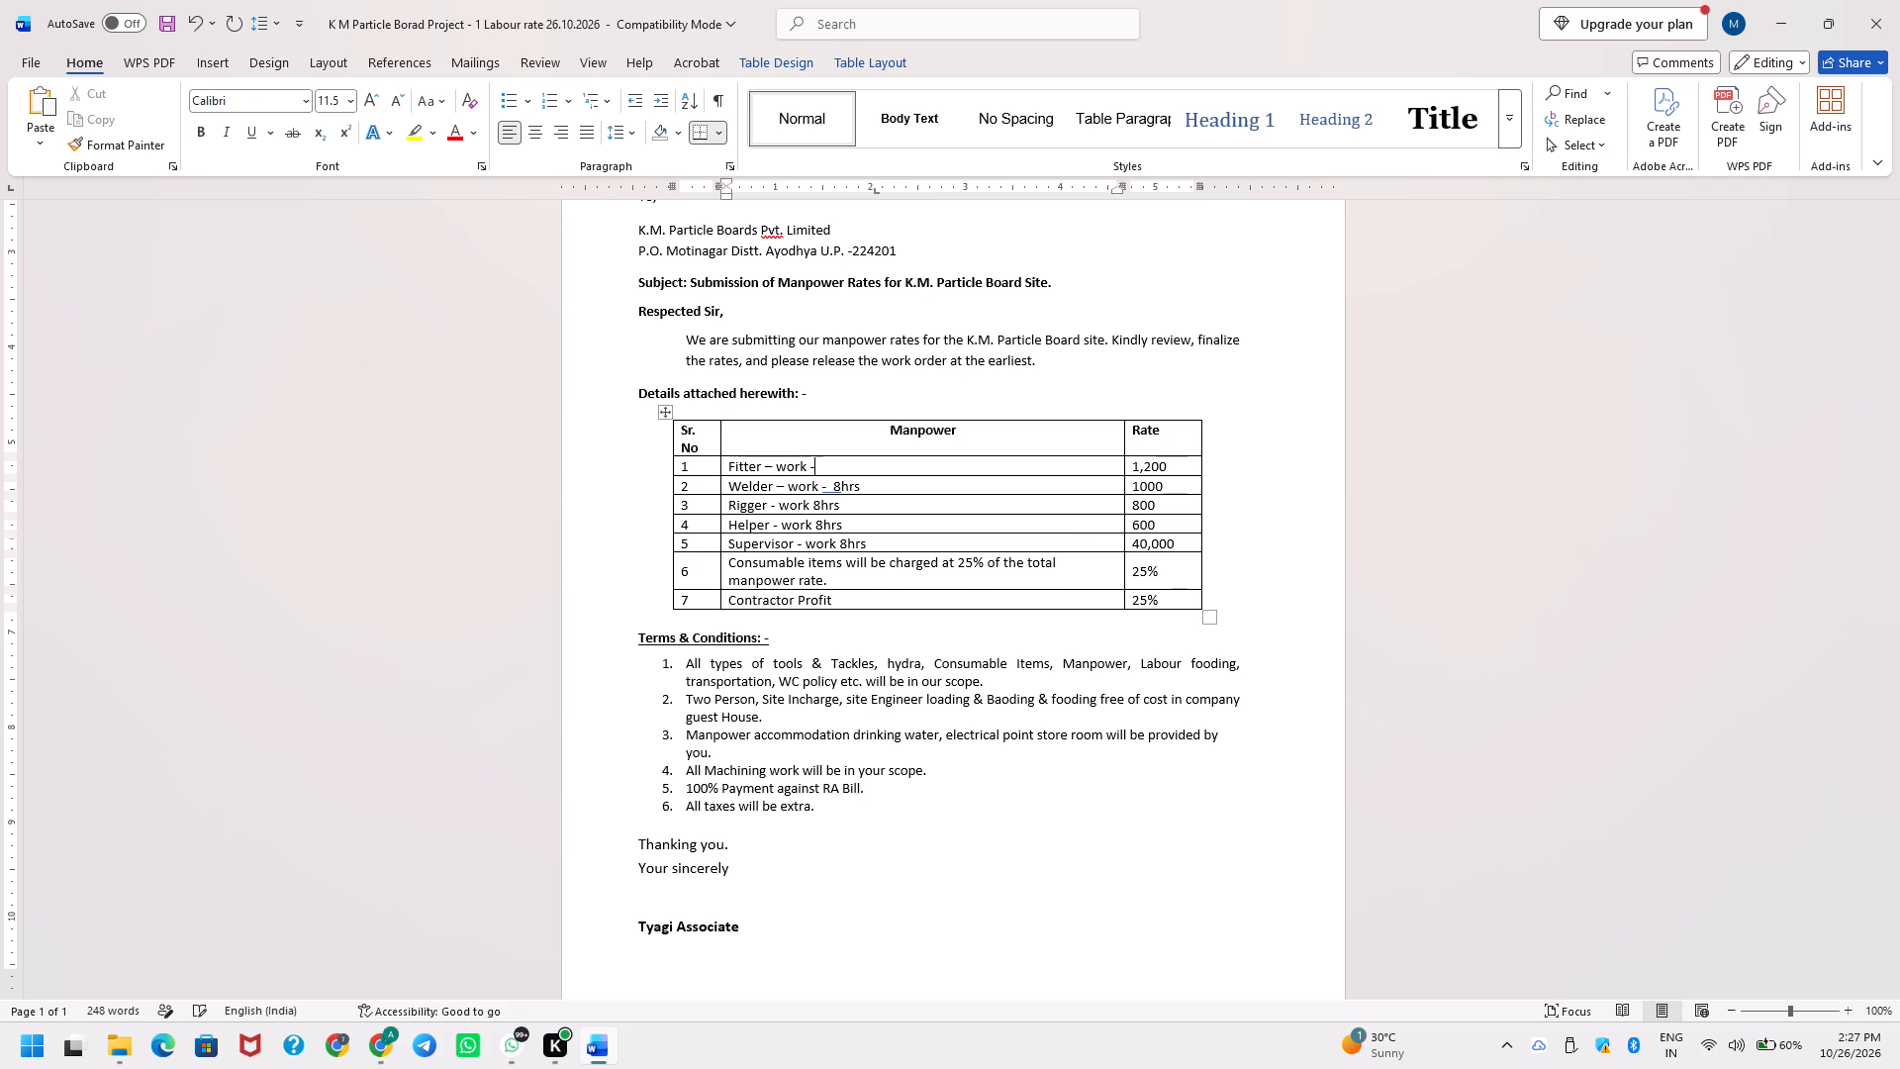
{"action": "key", "text": "space"}
{"action": "key", "text": "8"}
{"action": "type", "text": "hrs"}
{"action": "key", "text": "space"}
{"action": "key", "text": "space"}
{"action": "key", "text": "BackSpace"}
{"action": "key", "text": "BackSpace"}
Copy "– work – 8hrs" from the Fitter row and paste it over the matching text in the Welder row.
{"action": "key", "text": "ctrl+shift+Left"}
{"action": "key", "text": "ctrl+shift+Left"}
{"action": "key", "text": "ctrl+shift+Left"}
{"action": "key", "text": "ctrl+shift+Left"}
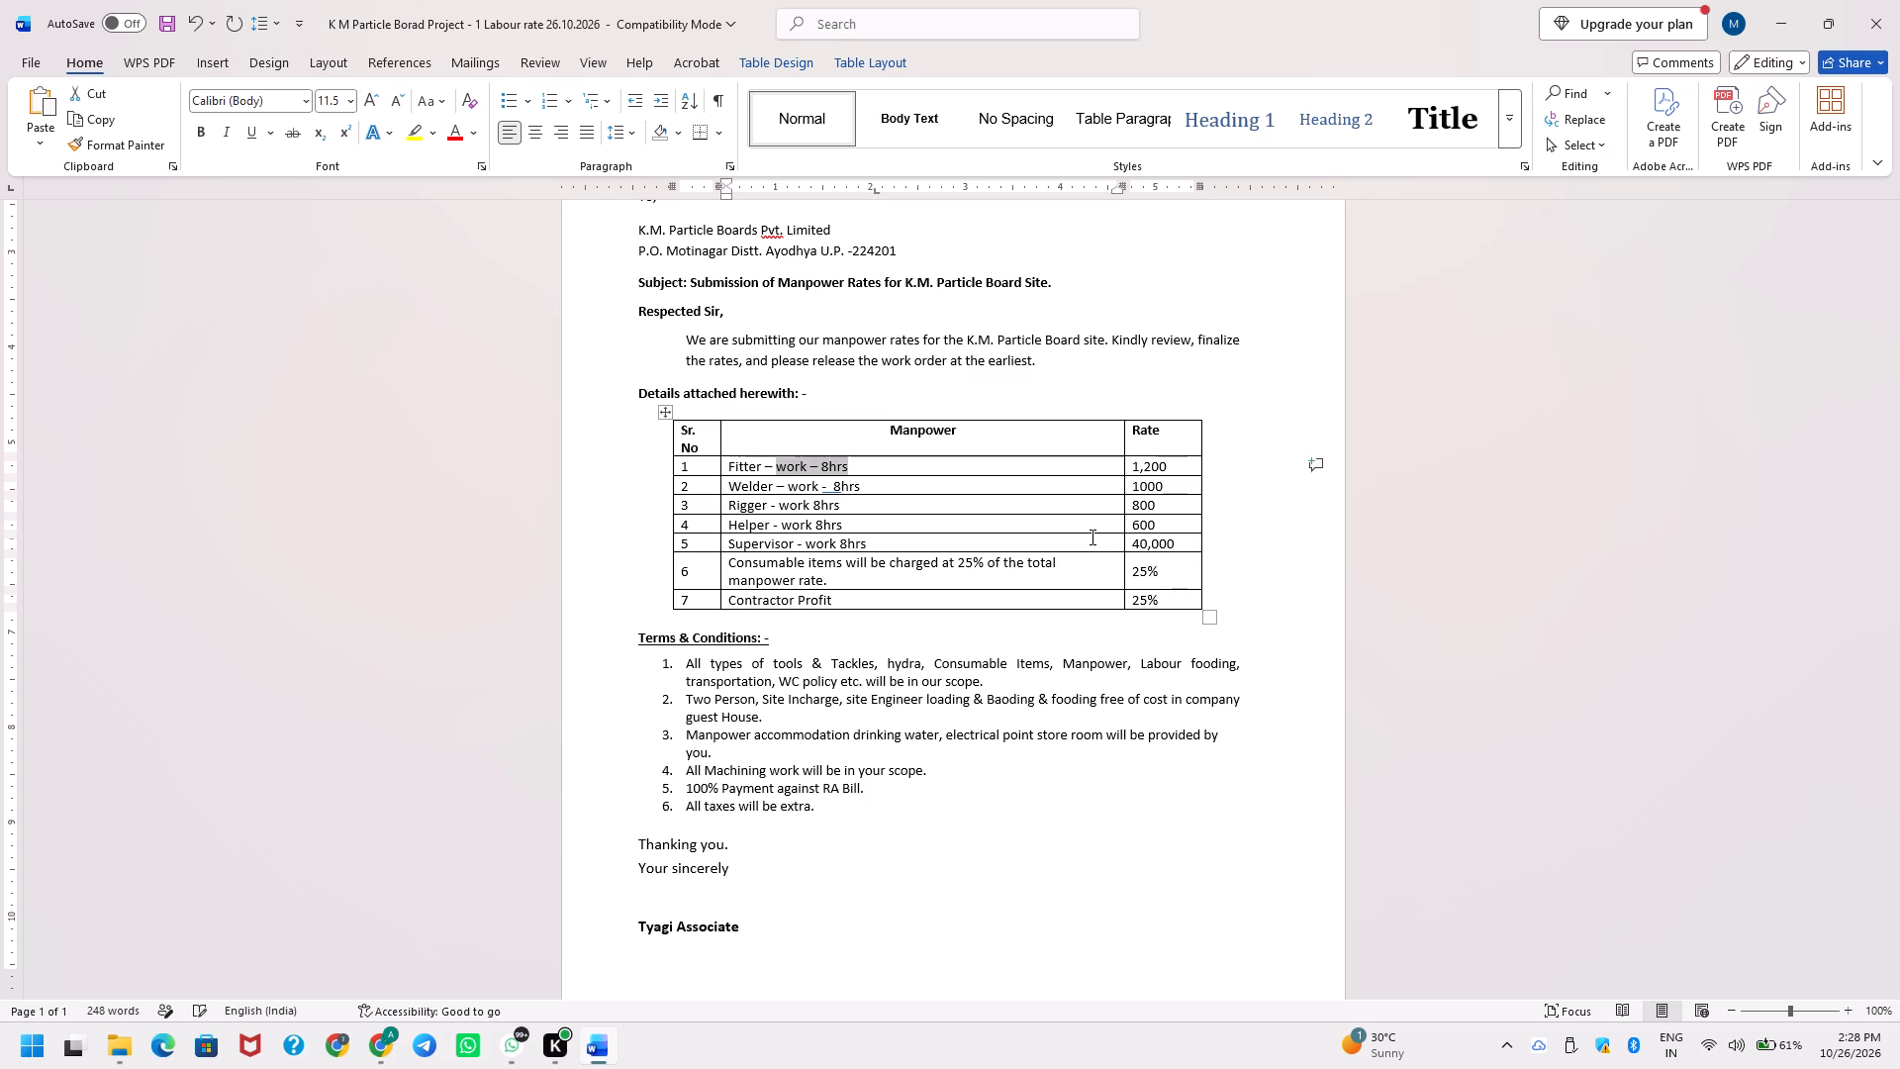
{"action": "key", "text": "ctrl+c"}
{"action": "key", "text": "Down"}
{"action": "key", "text": "Right"}
{"action": "key", "text": "Right"}
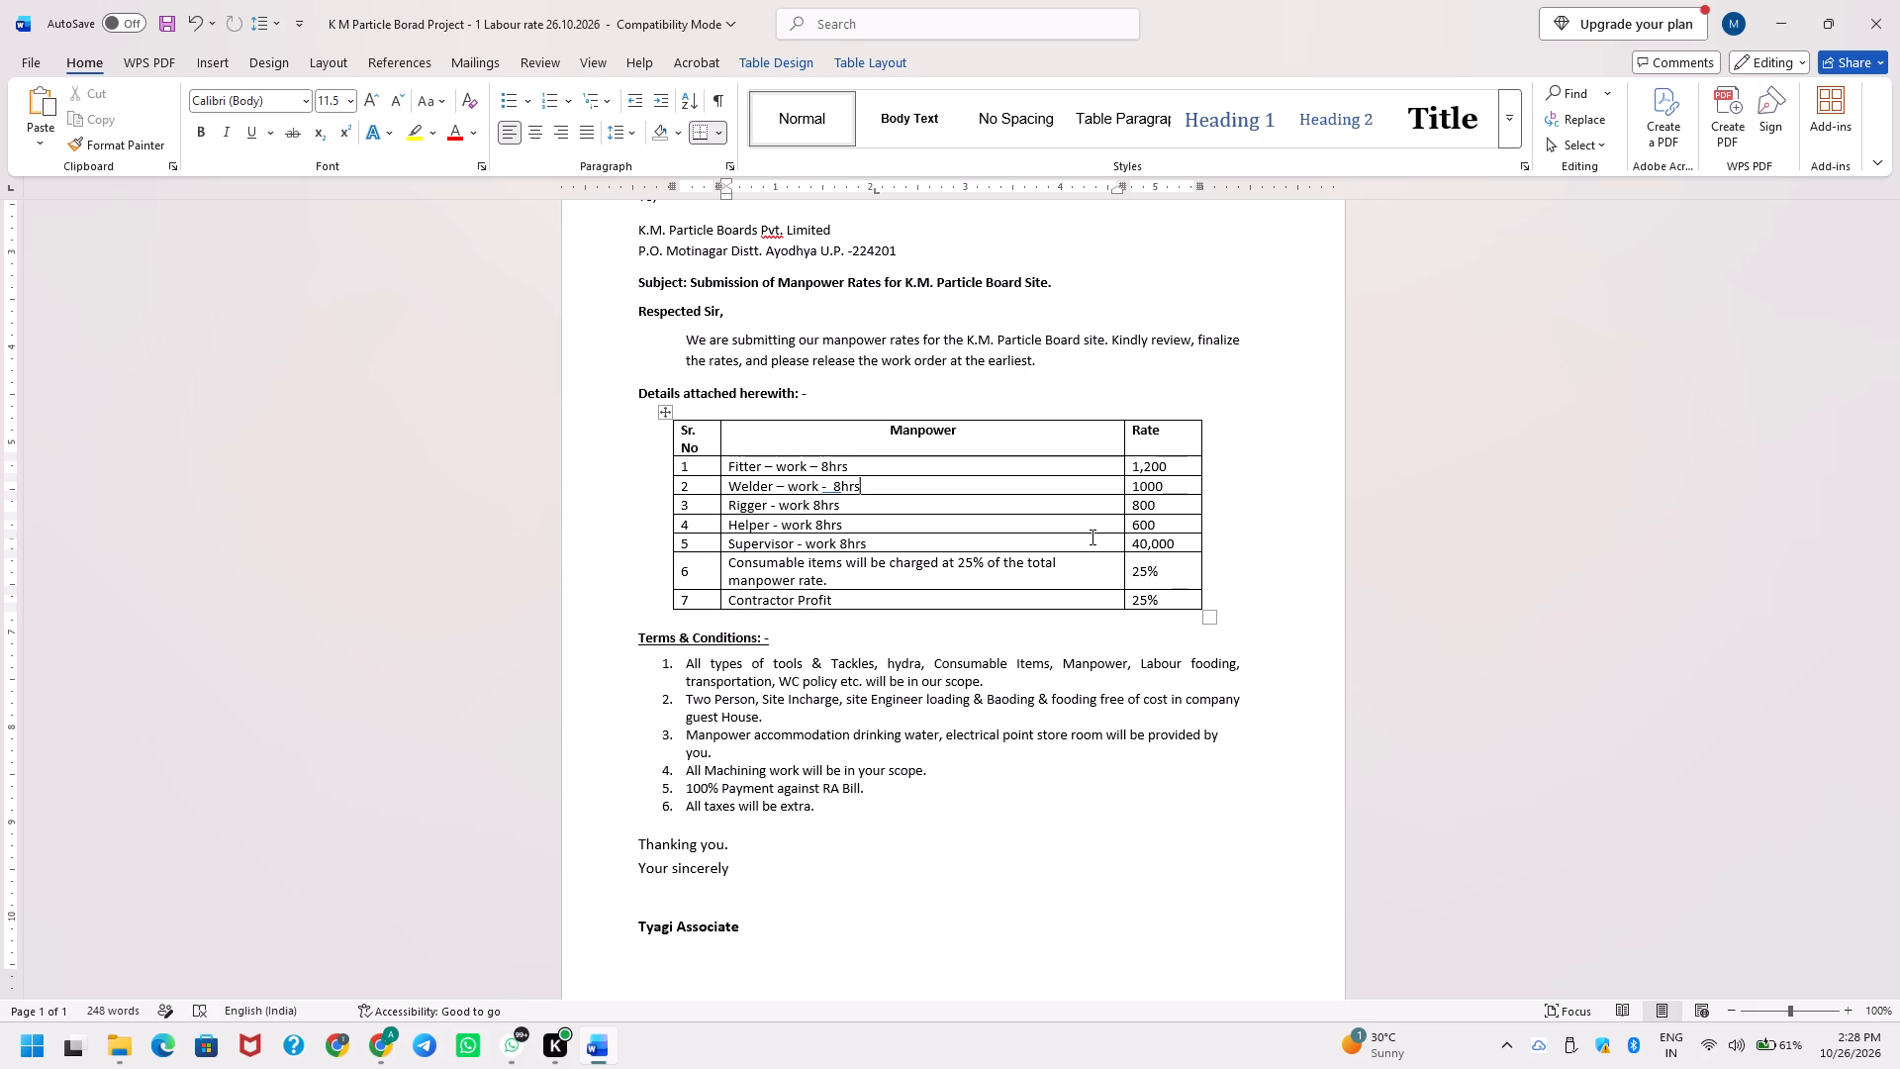
{"action": "key", "text": "ctrl+shift+Left"}
{"action": "key", "text": "ctrl+shift+Left"}
{"action": "key", "text": "ctrl+shift+Left"}
{"action": "key", "text": "ctrl+shift+Left"}
{"action": "key", "text": "ctrl+v"}
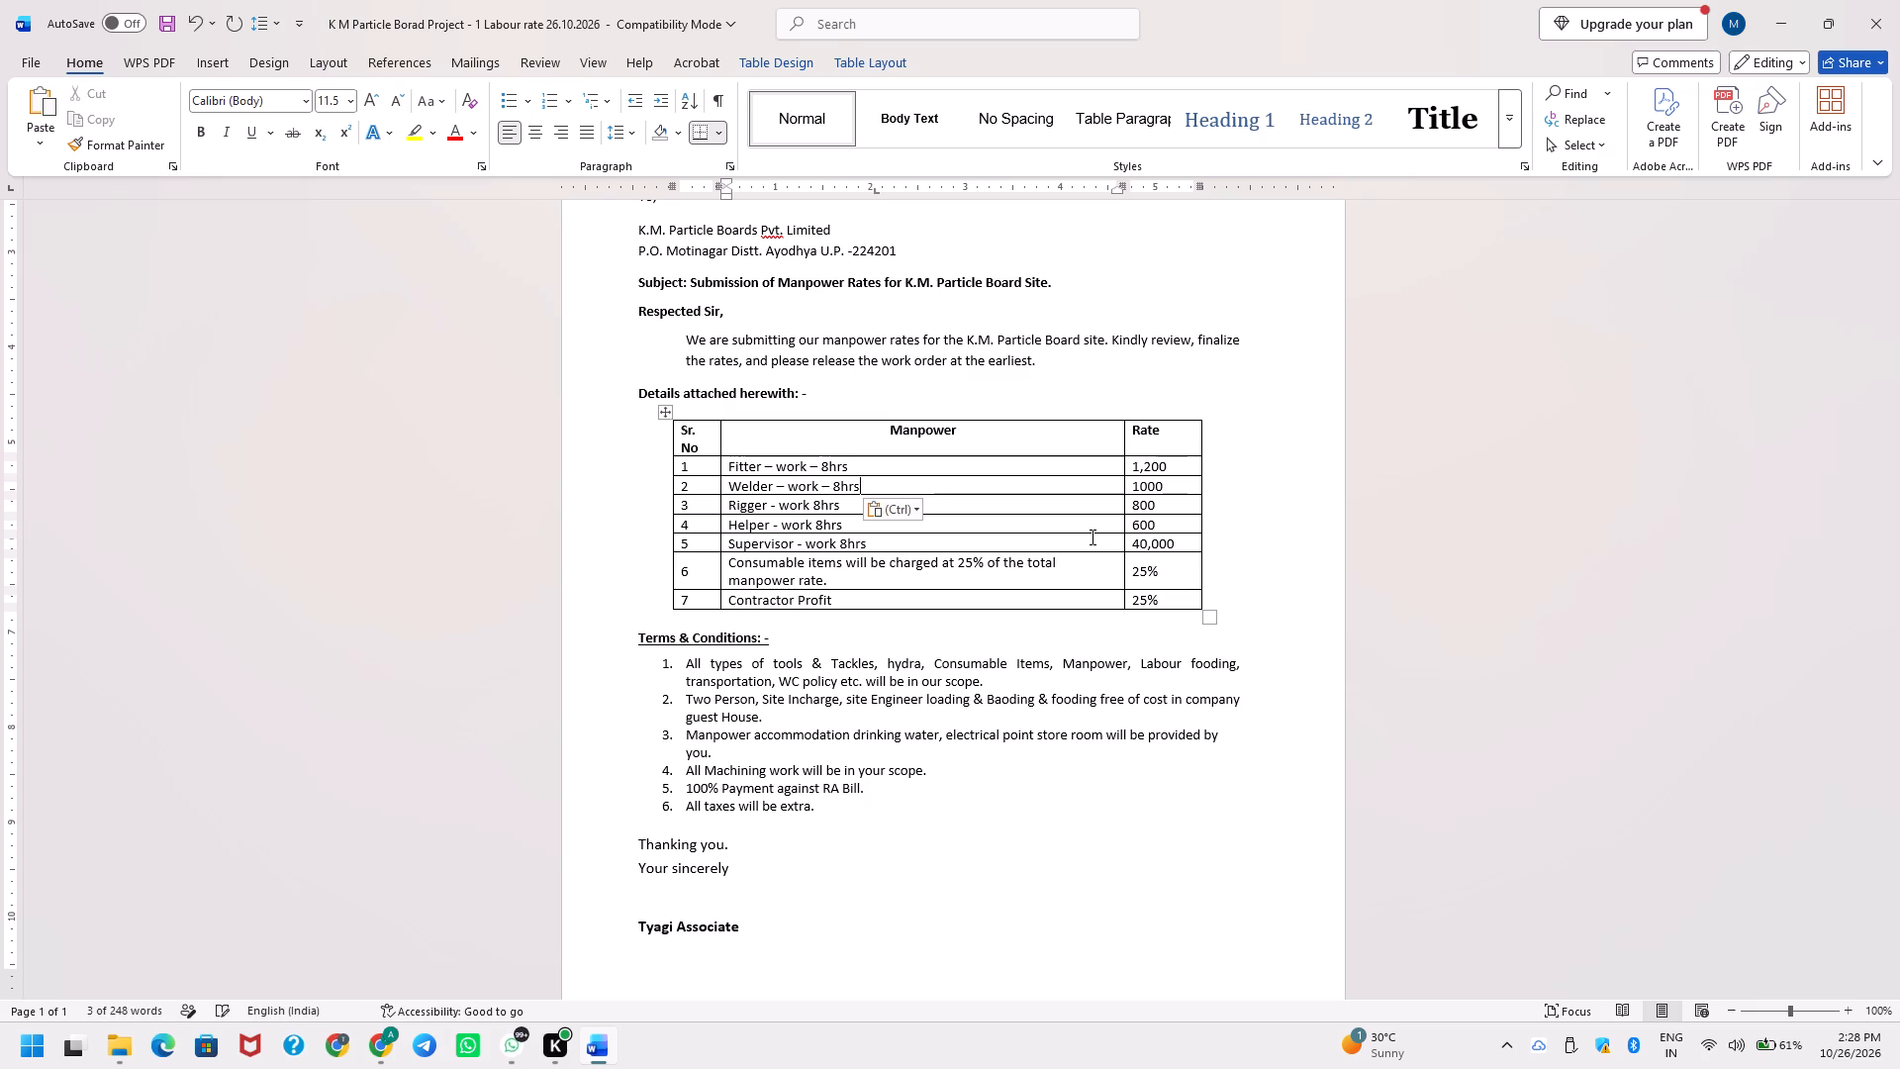
Replace the work-hours text in the Rigger and Helper rows with the copied "– work – 8hrs".
{"action": "key", "text": "Down"}
{"action": "key", "text": "ctrl+shift+Left"}
{"action": "key", "text": "ctrl+shift+Left"}
{"action": "key", "text": "ctrl+shift+Left"}
{"action": "key", "text": "ctrl+v"}
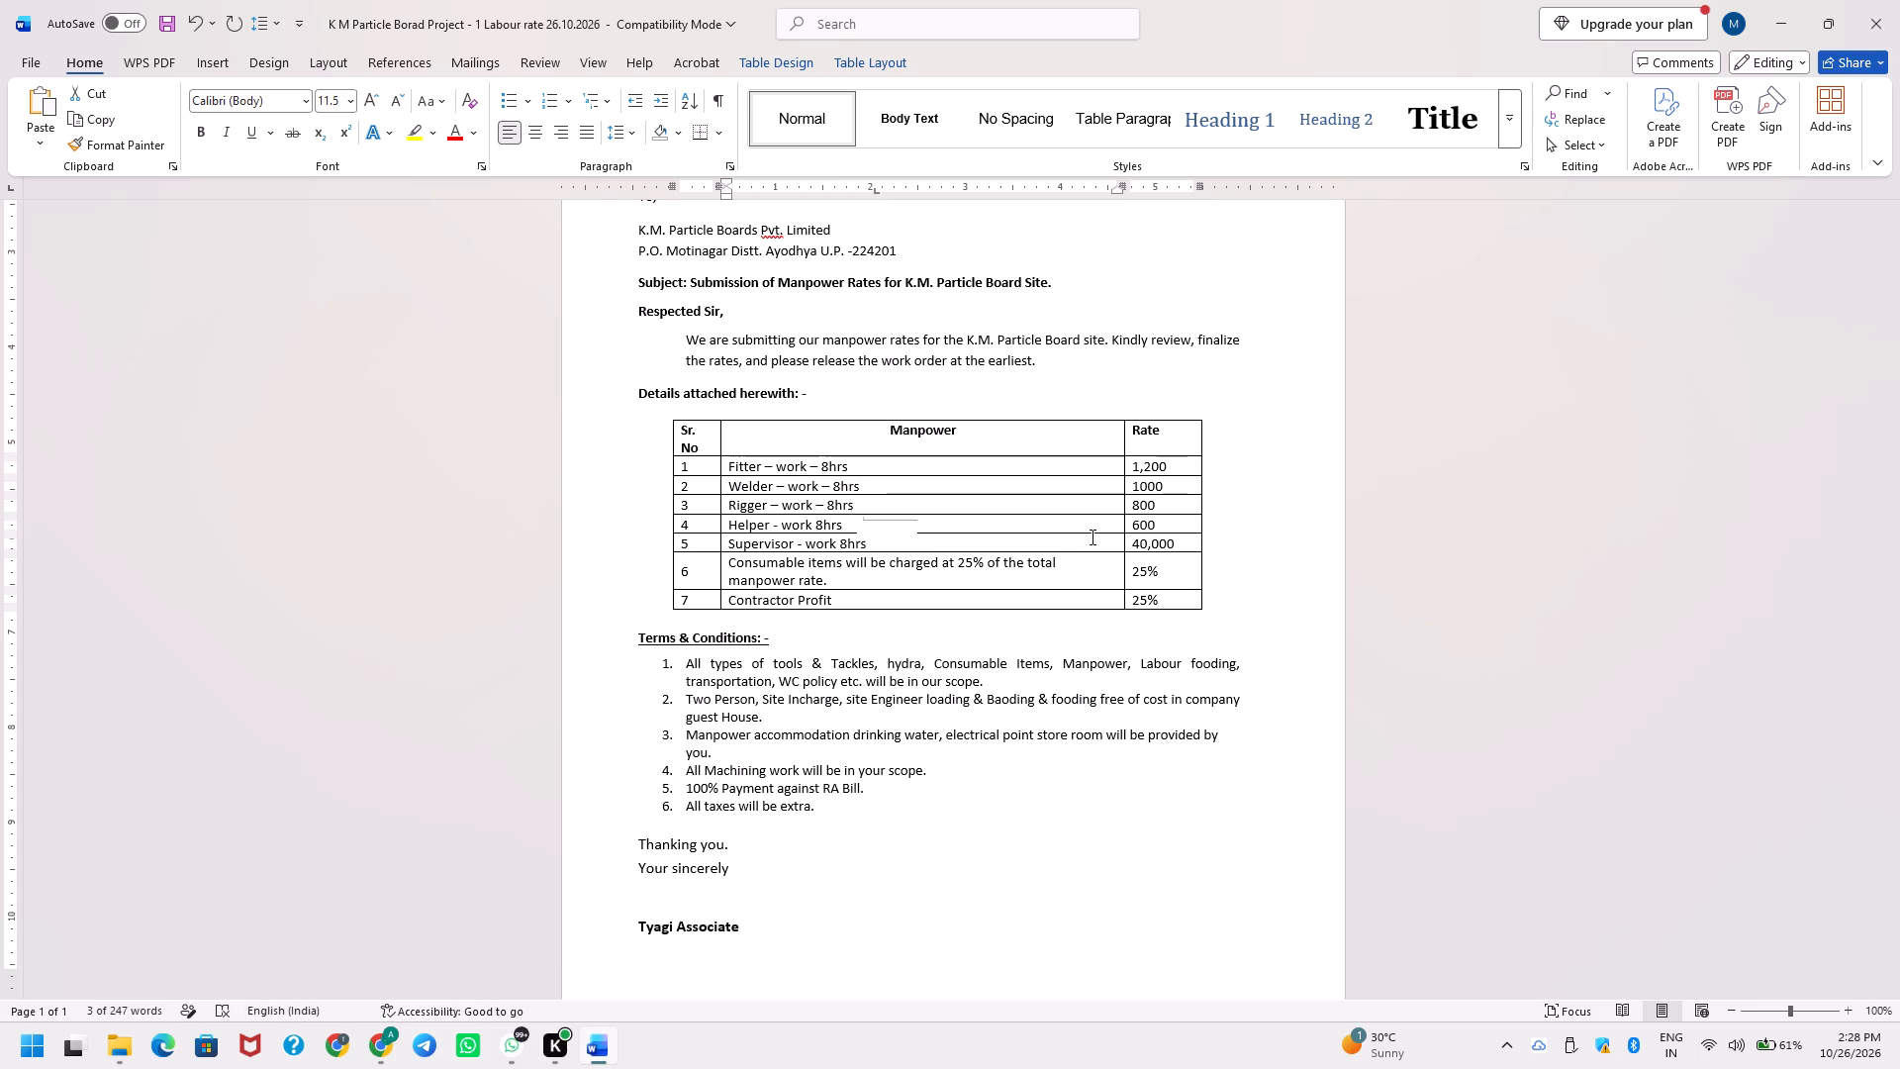
{"action": "key", "text": "Down"}
{"action": "key", "text": "ctrl+shift+Left"}
{"action": "key", "text": "ctrl+shift+Left"}
{"action": "key", "text": "shift+Left"}
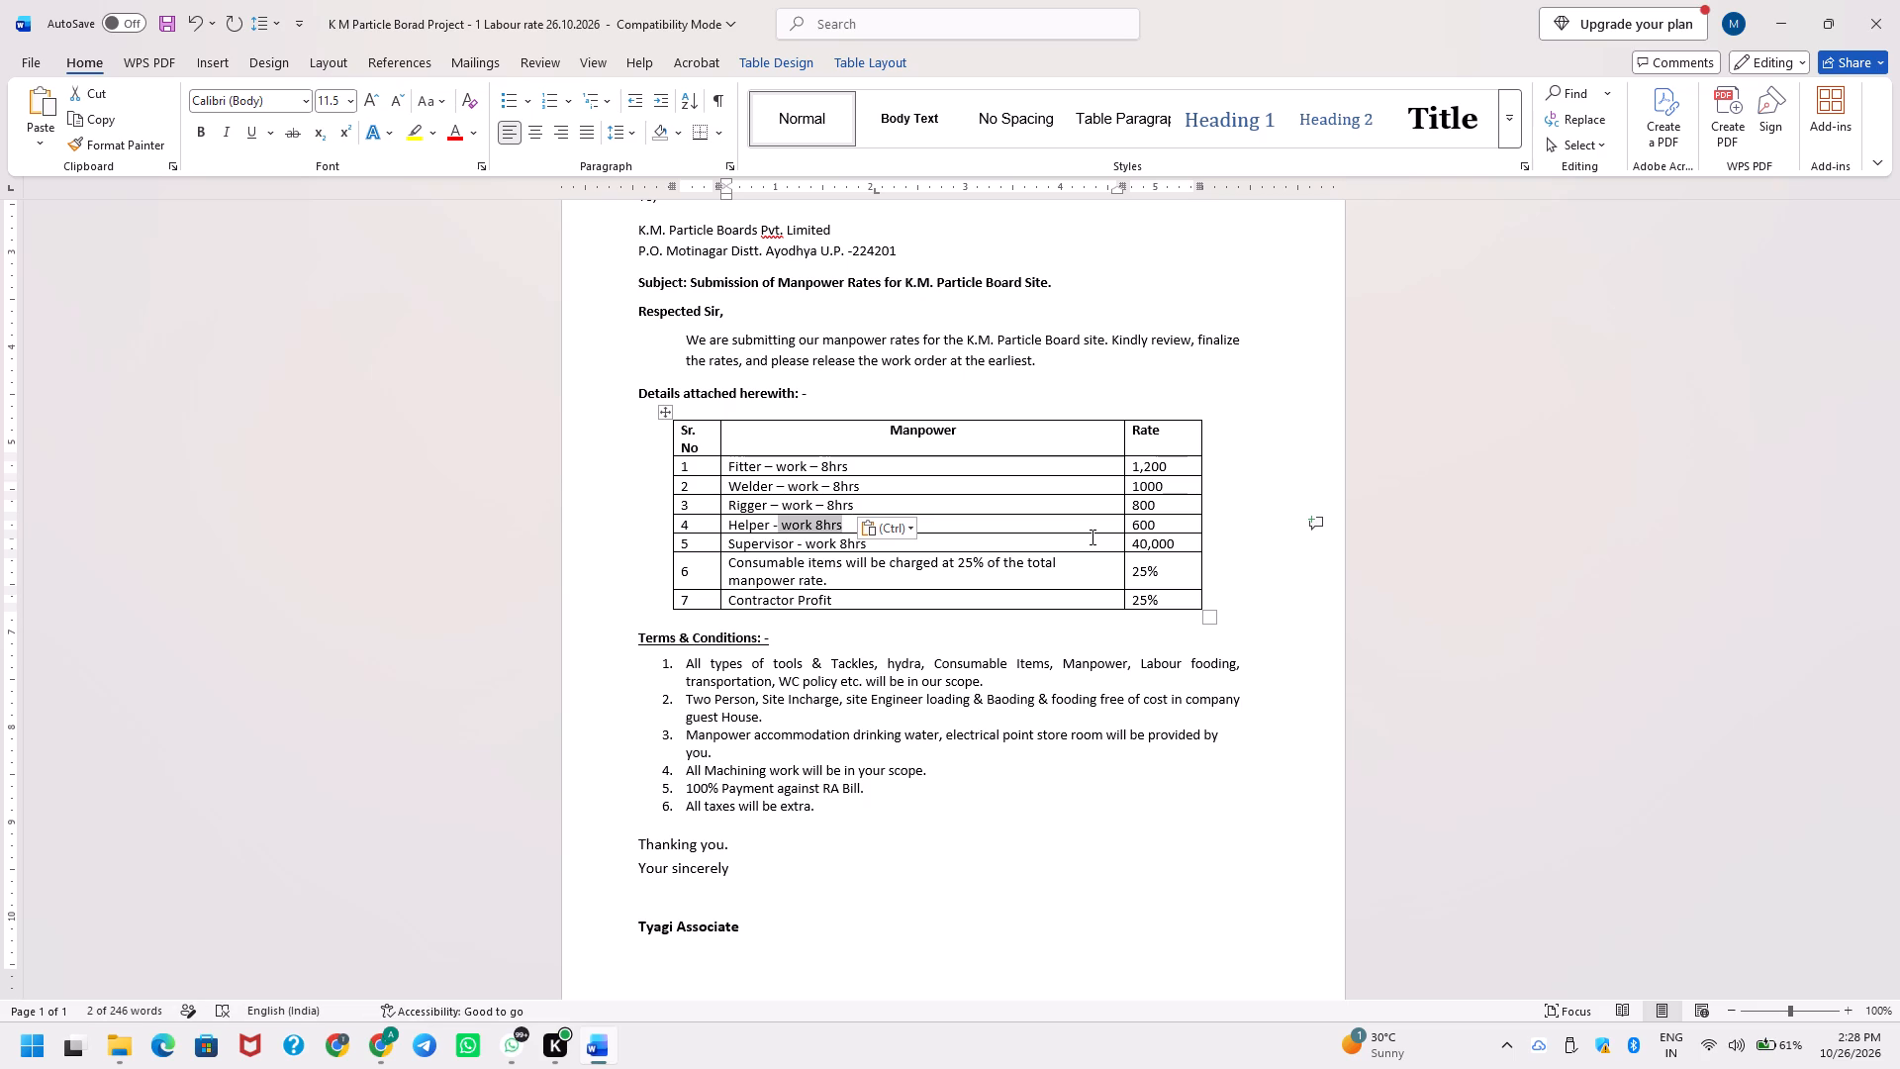
{"action": "key", "text": "shift+Left"}
{"action": "key", "text": "ctrl+v"}
Replace the work-hours text in the Supervisor row with the copied "– work – 8hrs".
{"action": "key", "text": "Down"}
{"action": "key", "text": "Right"}
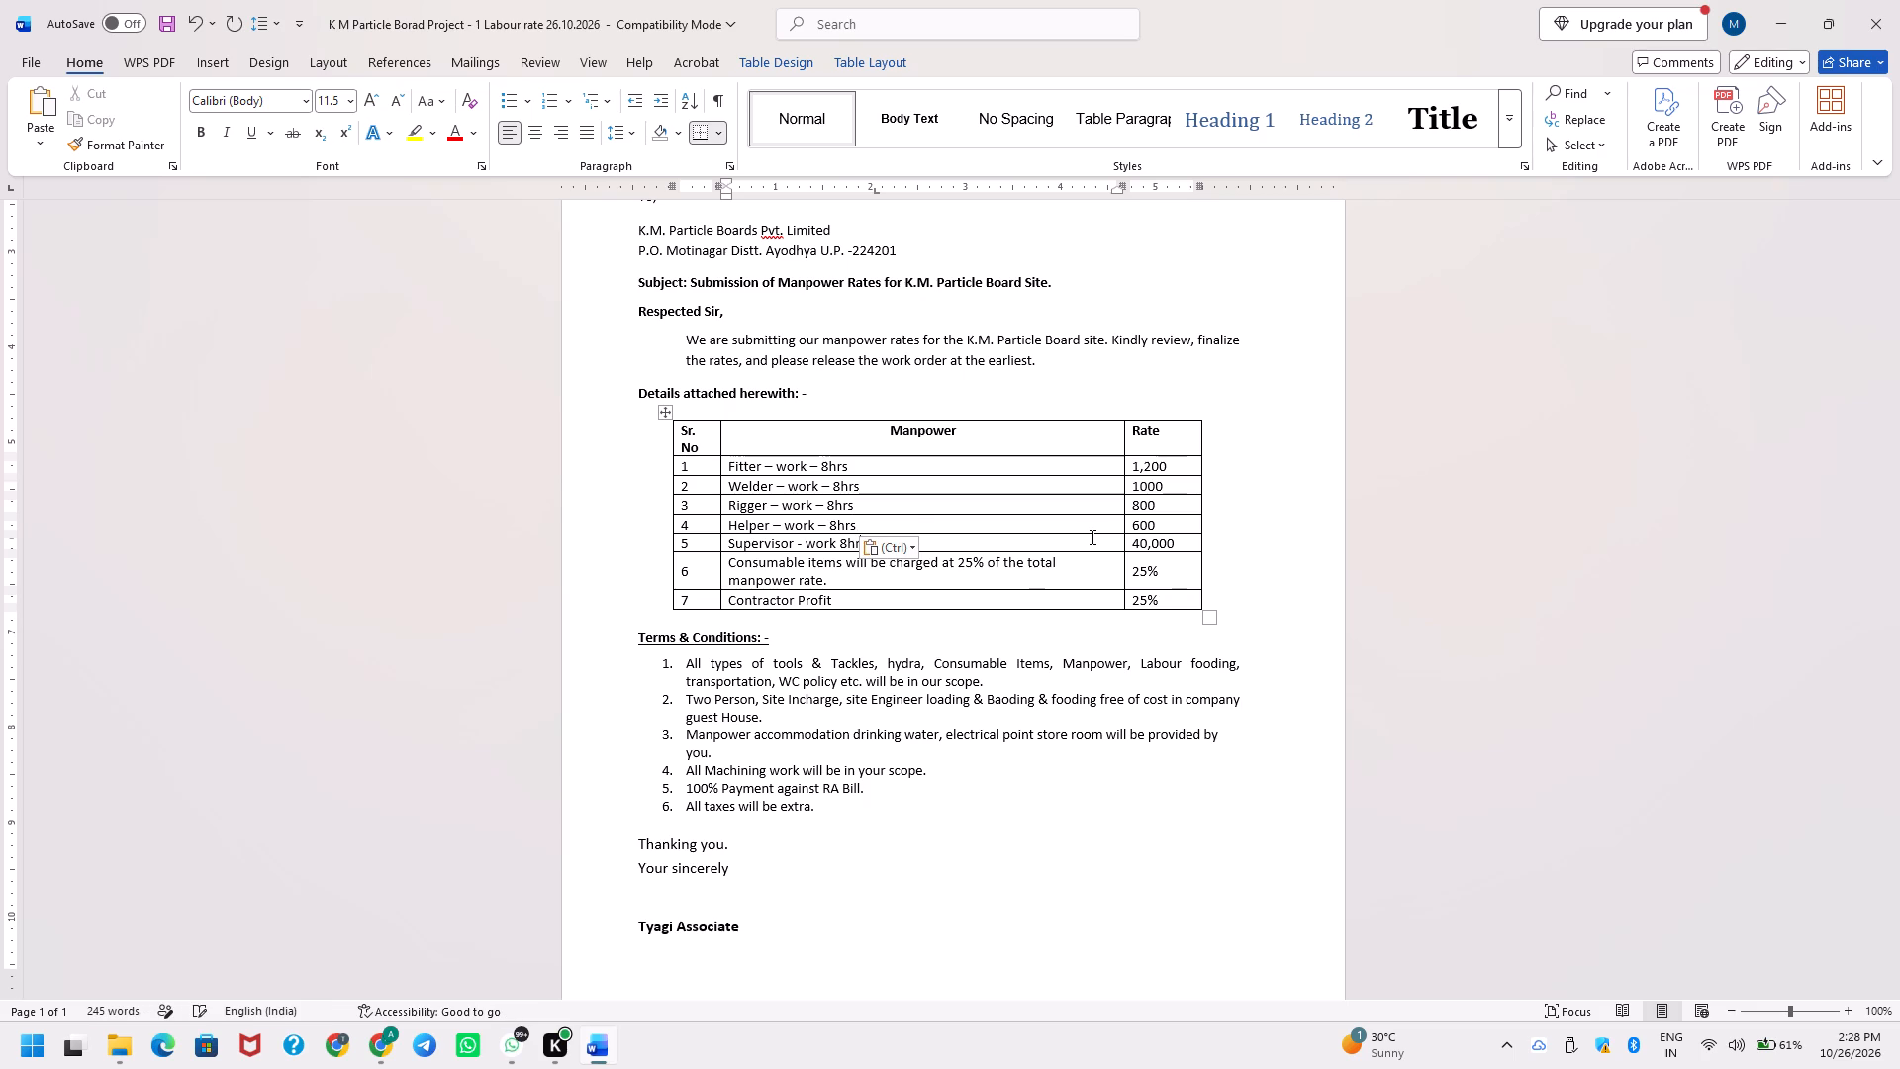
{"action": "key", "text": "Right"}
{"action": "key", "text": "ctrl+shift+Left"}
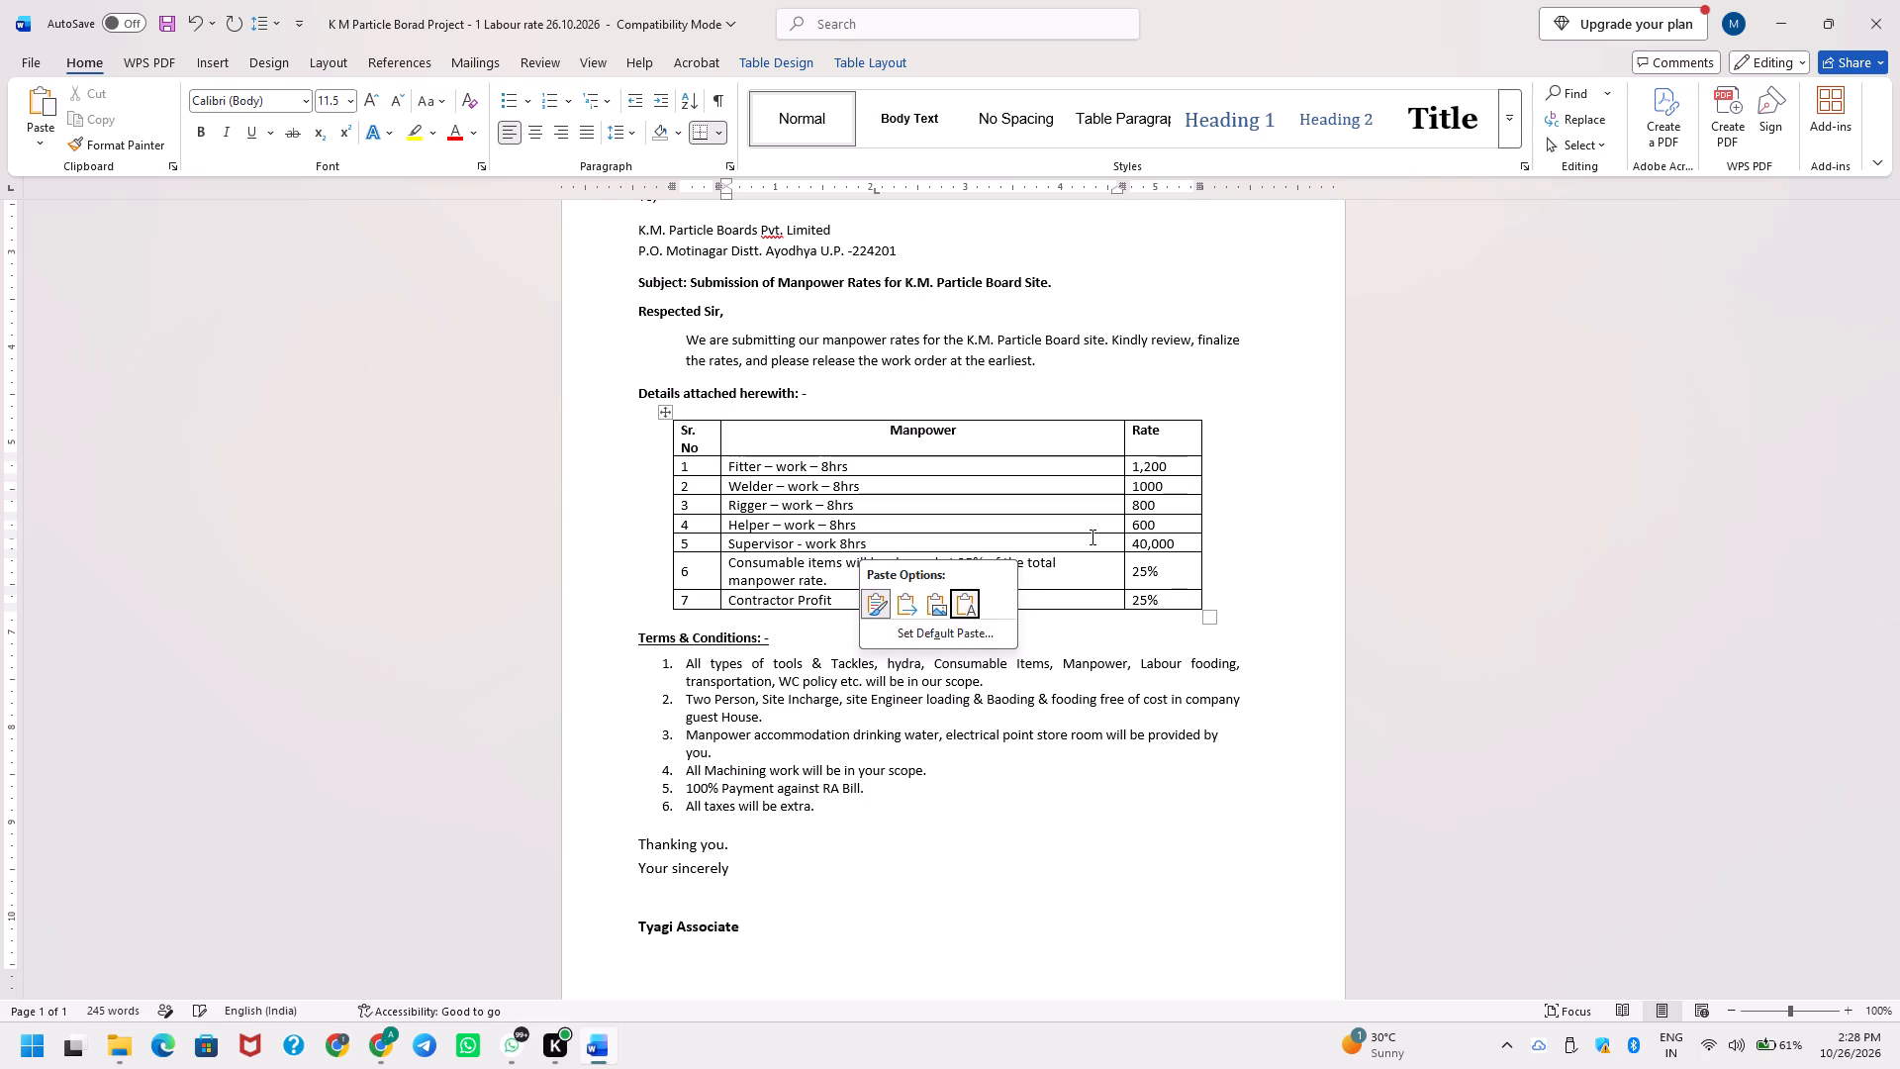
{"action": "key", "text": "Escape"}
{"action": "key", "text": "Down"}
{"action": "key", "text": "Escape"}
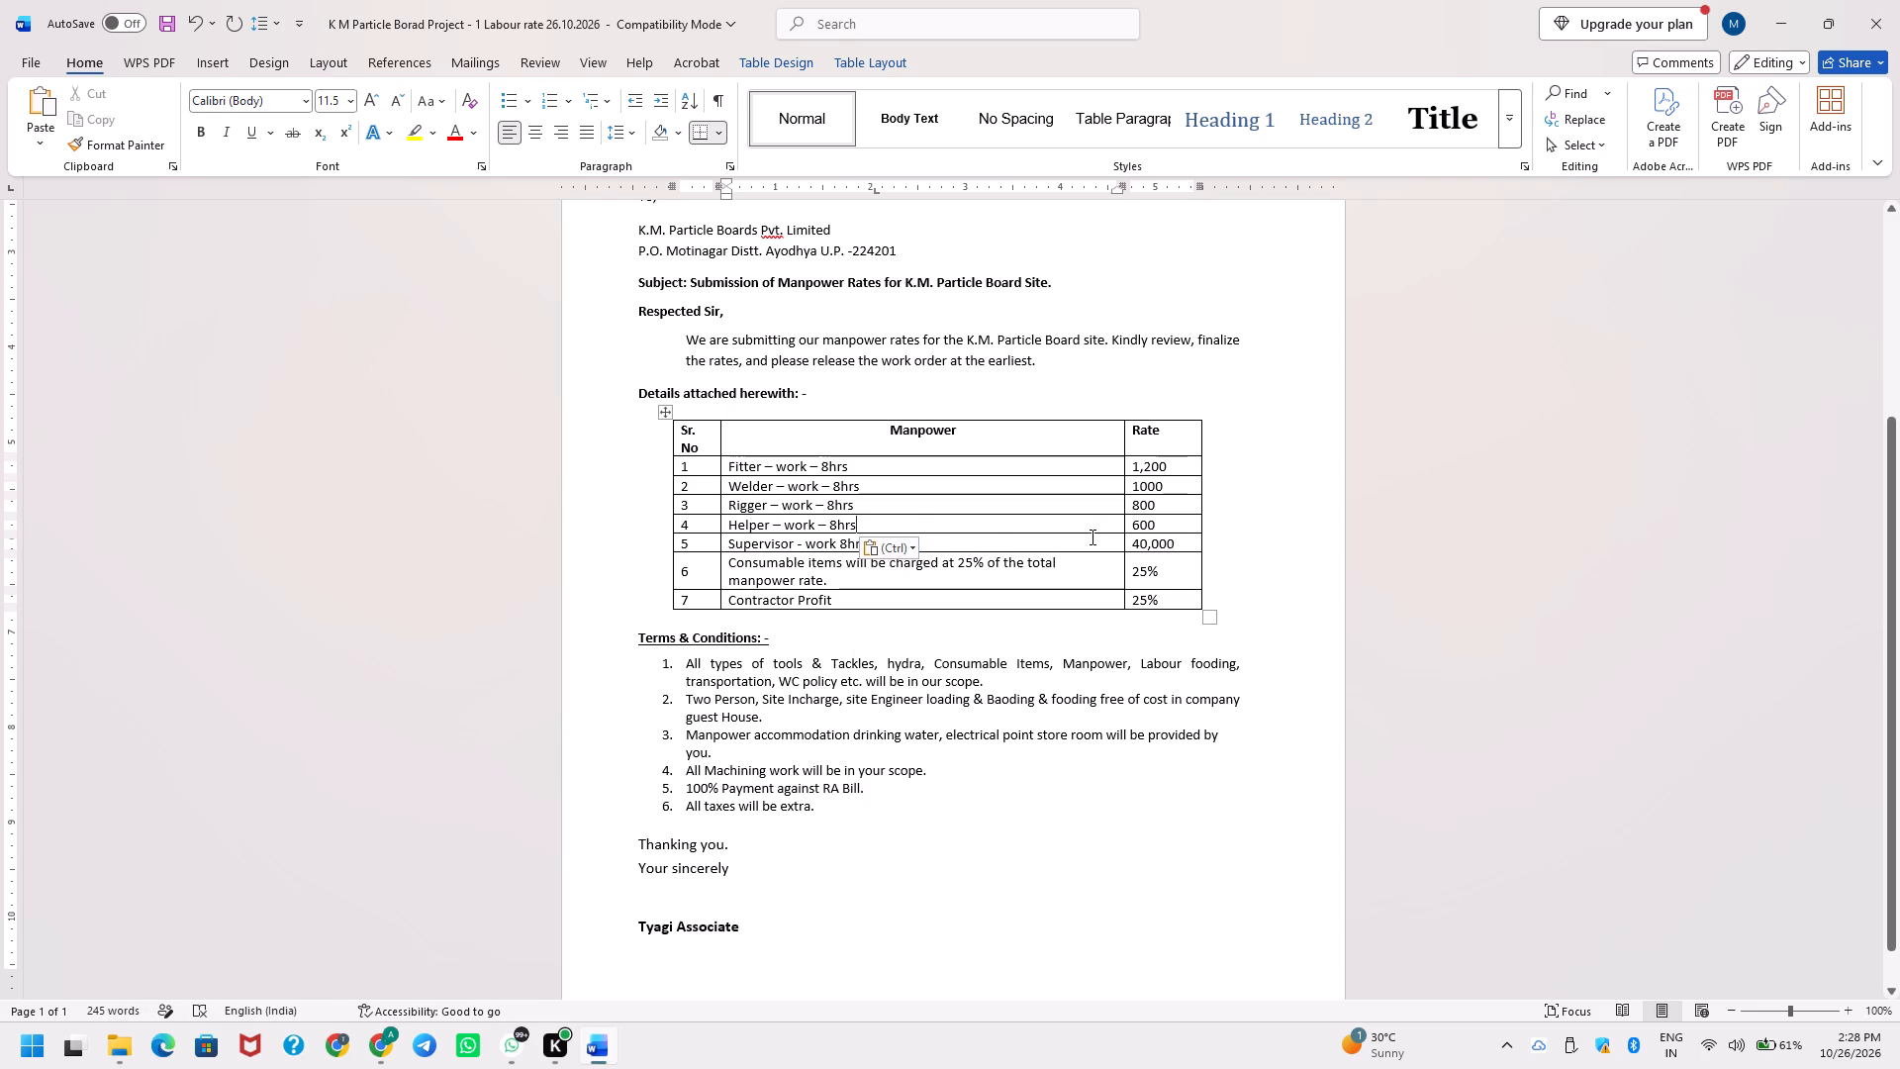
{"action": "key", "text": "Escape"}
{"action": "key", "text": "Down"}
{"action": "key", "text": "Right"}
{"action": "key", "text": "Right"}
{"action": "key", "text": "ctrl+shift+Left"}
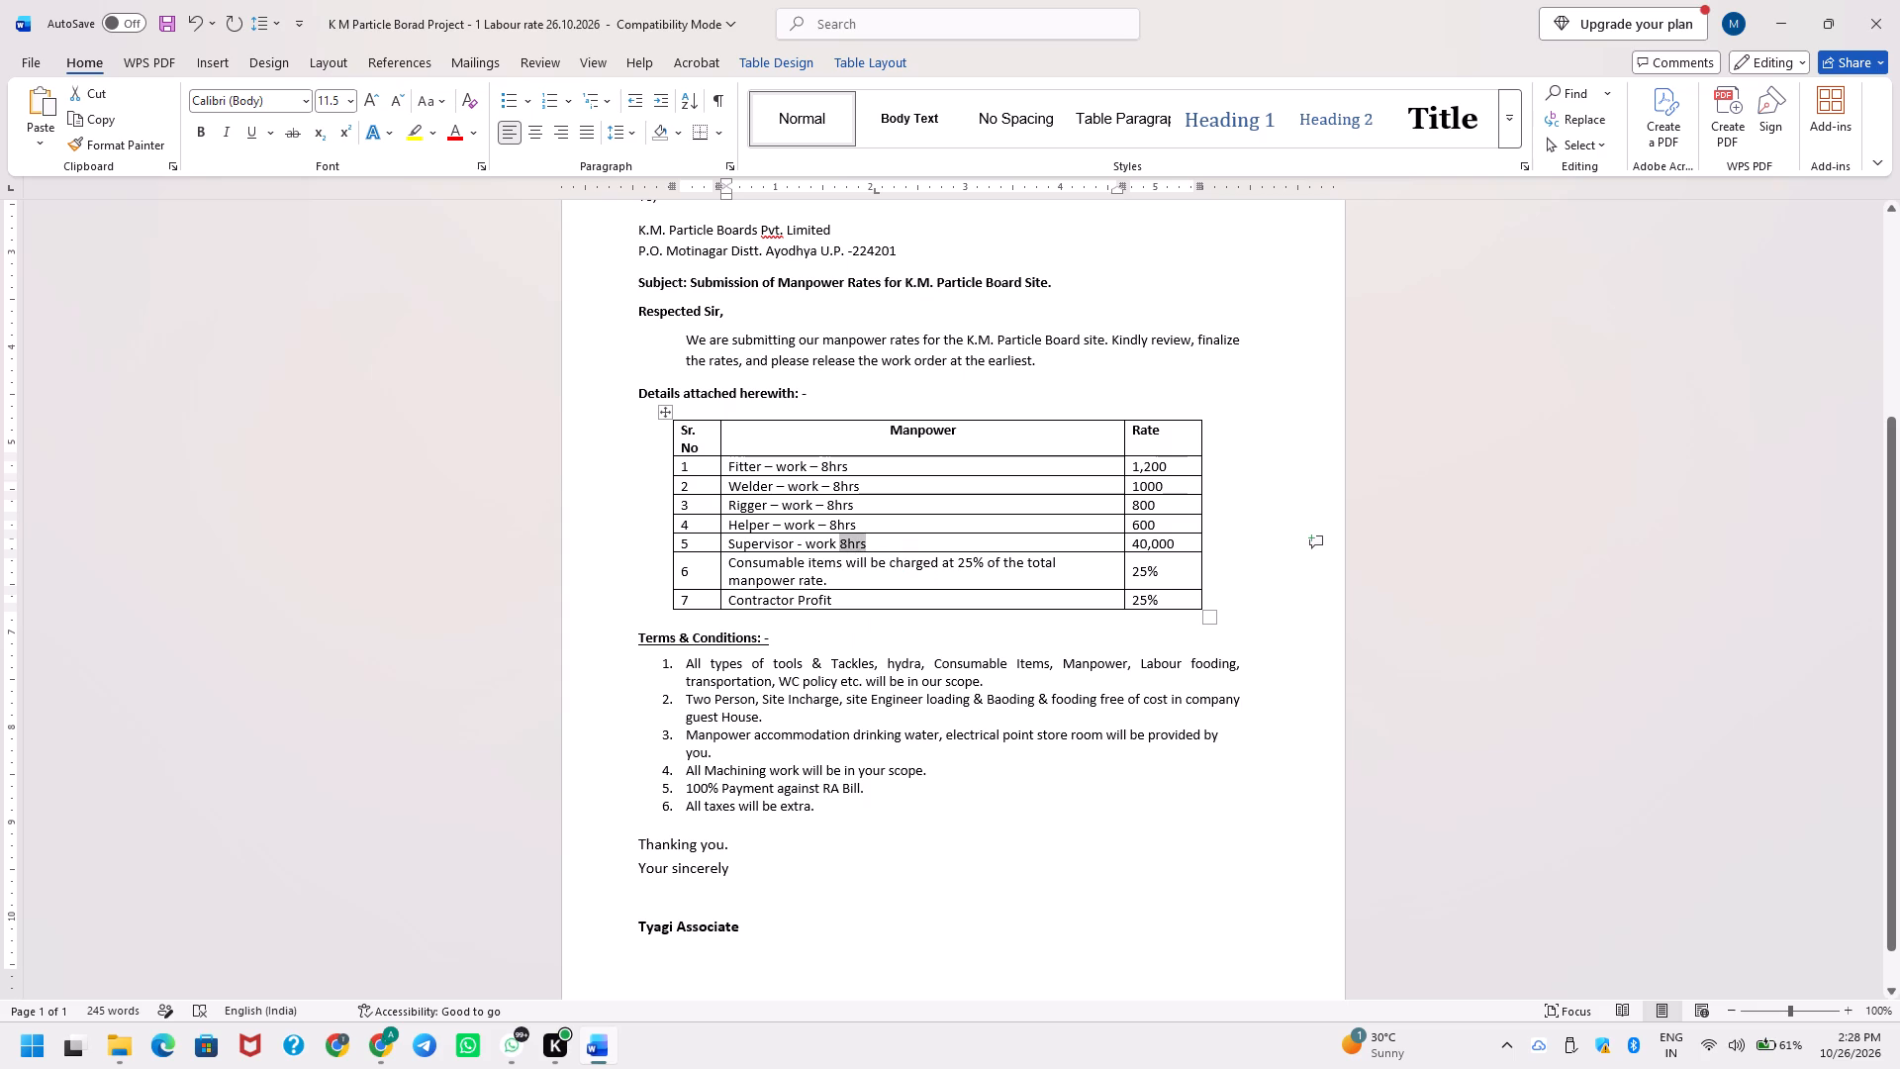
{"action": "key", "text": "ctrl+shift+Left"}
{"action": "key", "text": "ctrl+shift+Left"}
{"action": "key", "text": "ctrl+v"}
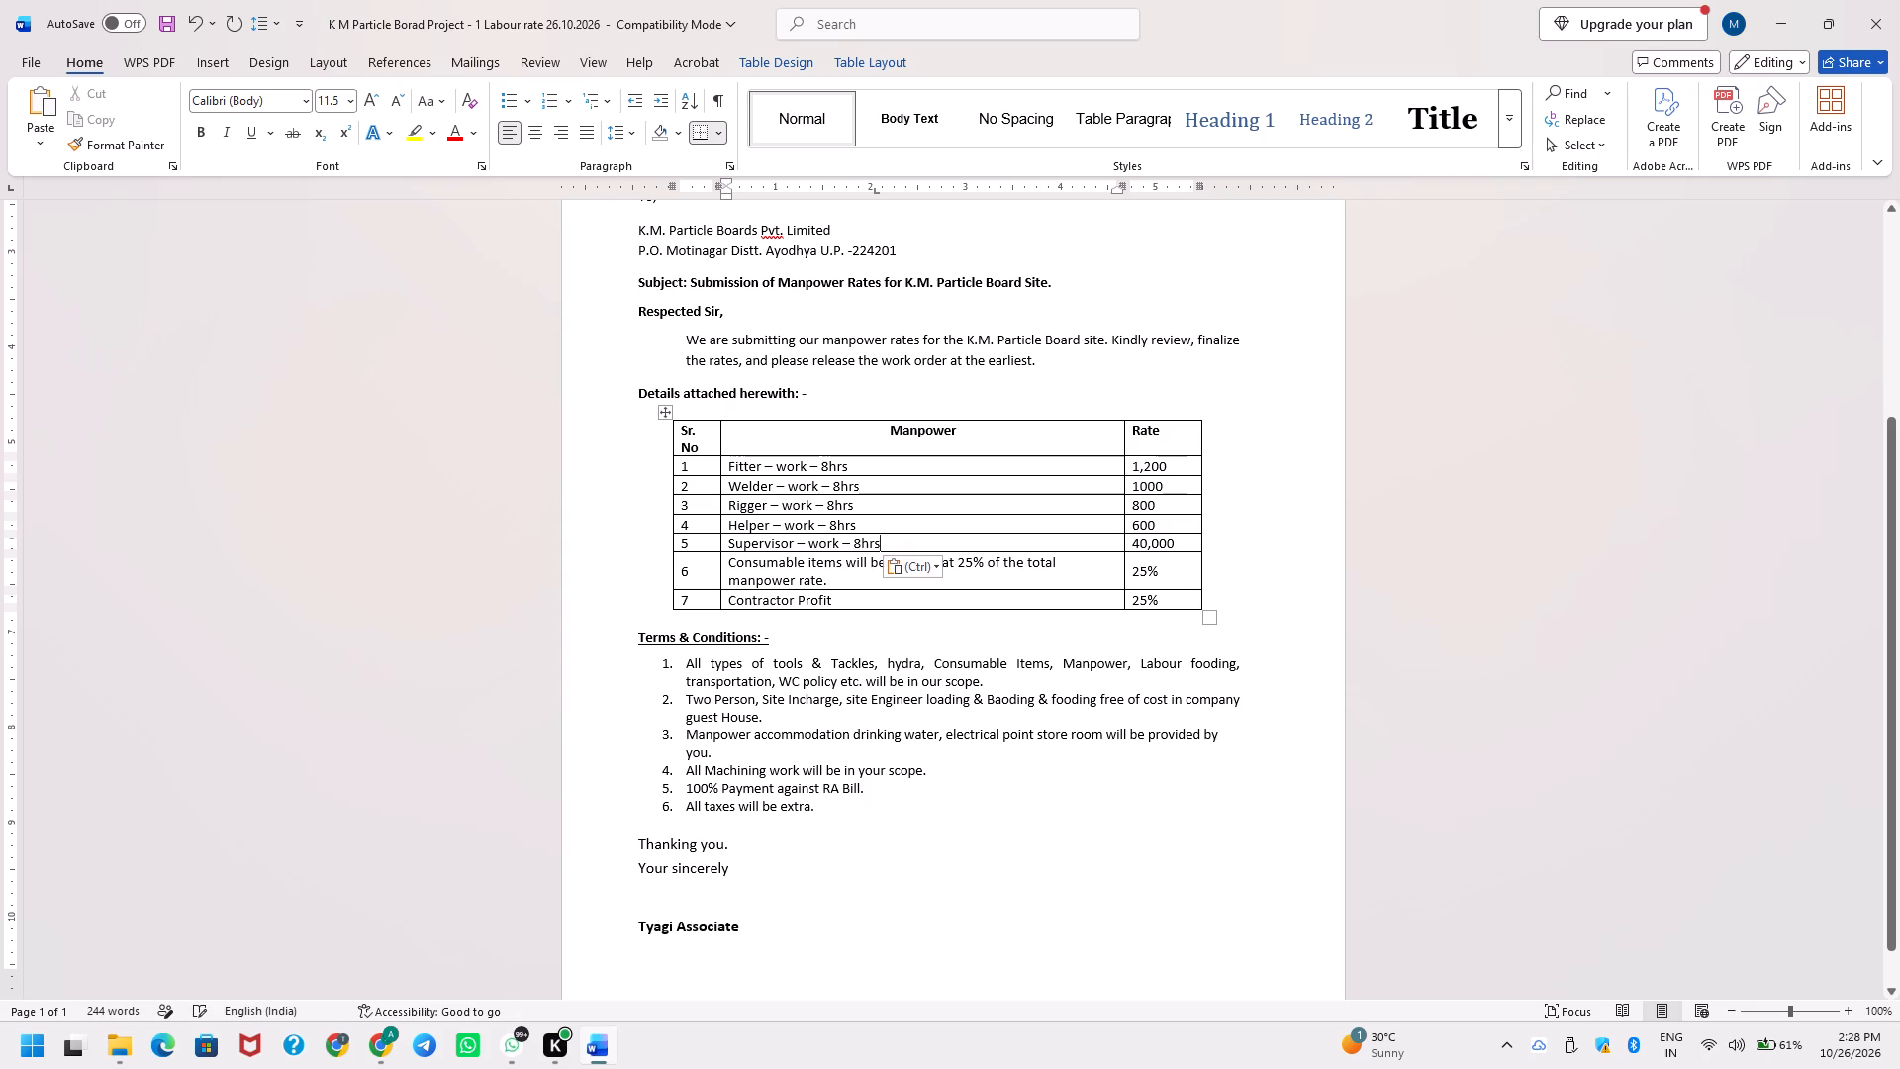
Change "work" to "working time" in the Supervisor row.
{"action": "key", "text": "ctrl+Left"}
{"action": "key", "text": "Left"}
{"action": "key", "text": "Left"}
{"action": "key", "text": "Left"}
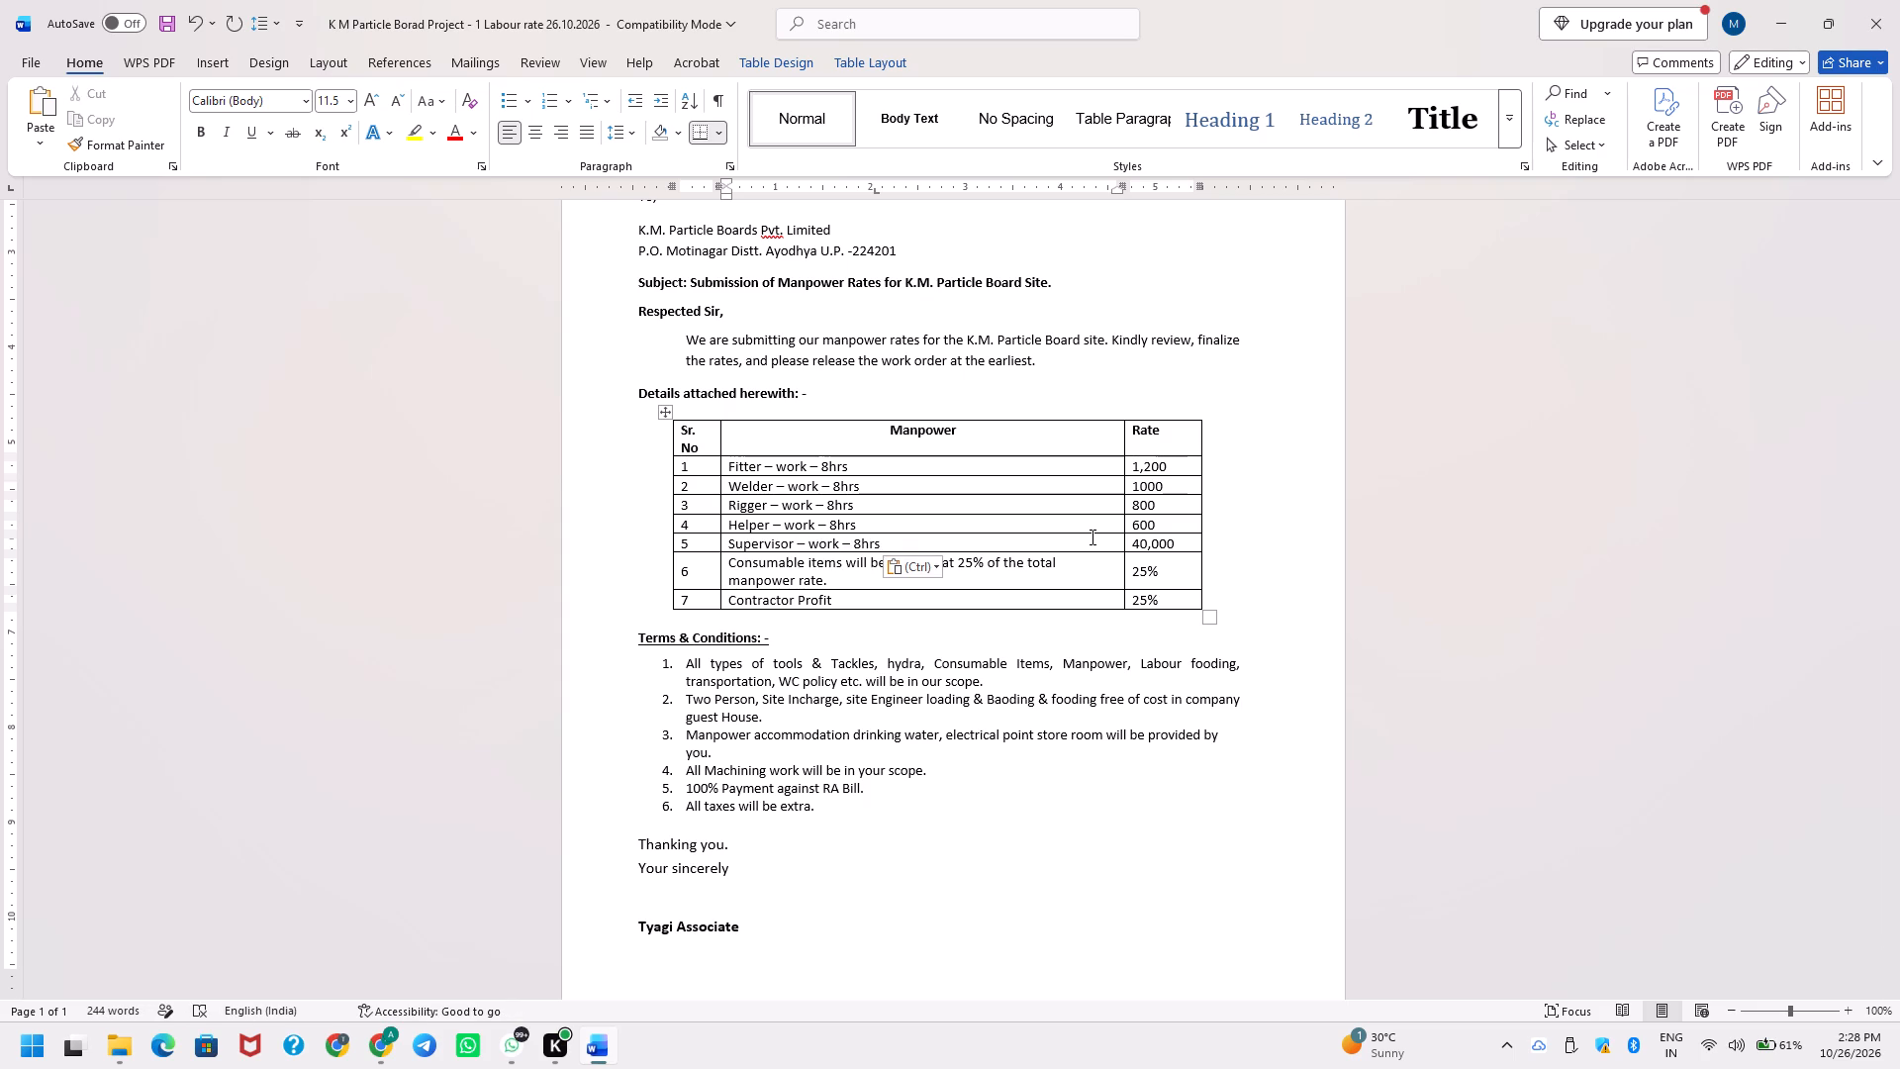
{"action": "type", "text": "ing"}
{"action": "key", "text": "space"}
{"action": "type", "text": "time"}
Copy "working time" from the Supervisor row and paste it over "work" in the Helper row.
{"action": "key", "text": "ctrl+shift+Left"}
{"action": "key", "text": "ctrl+shift+Left"}
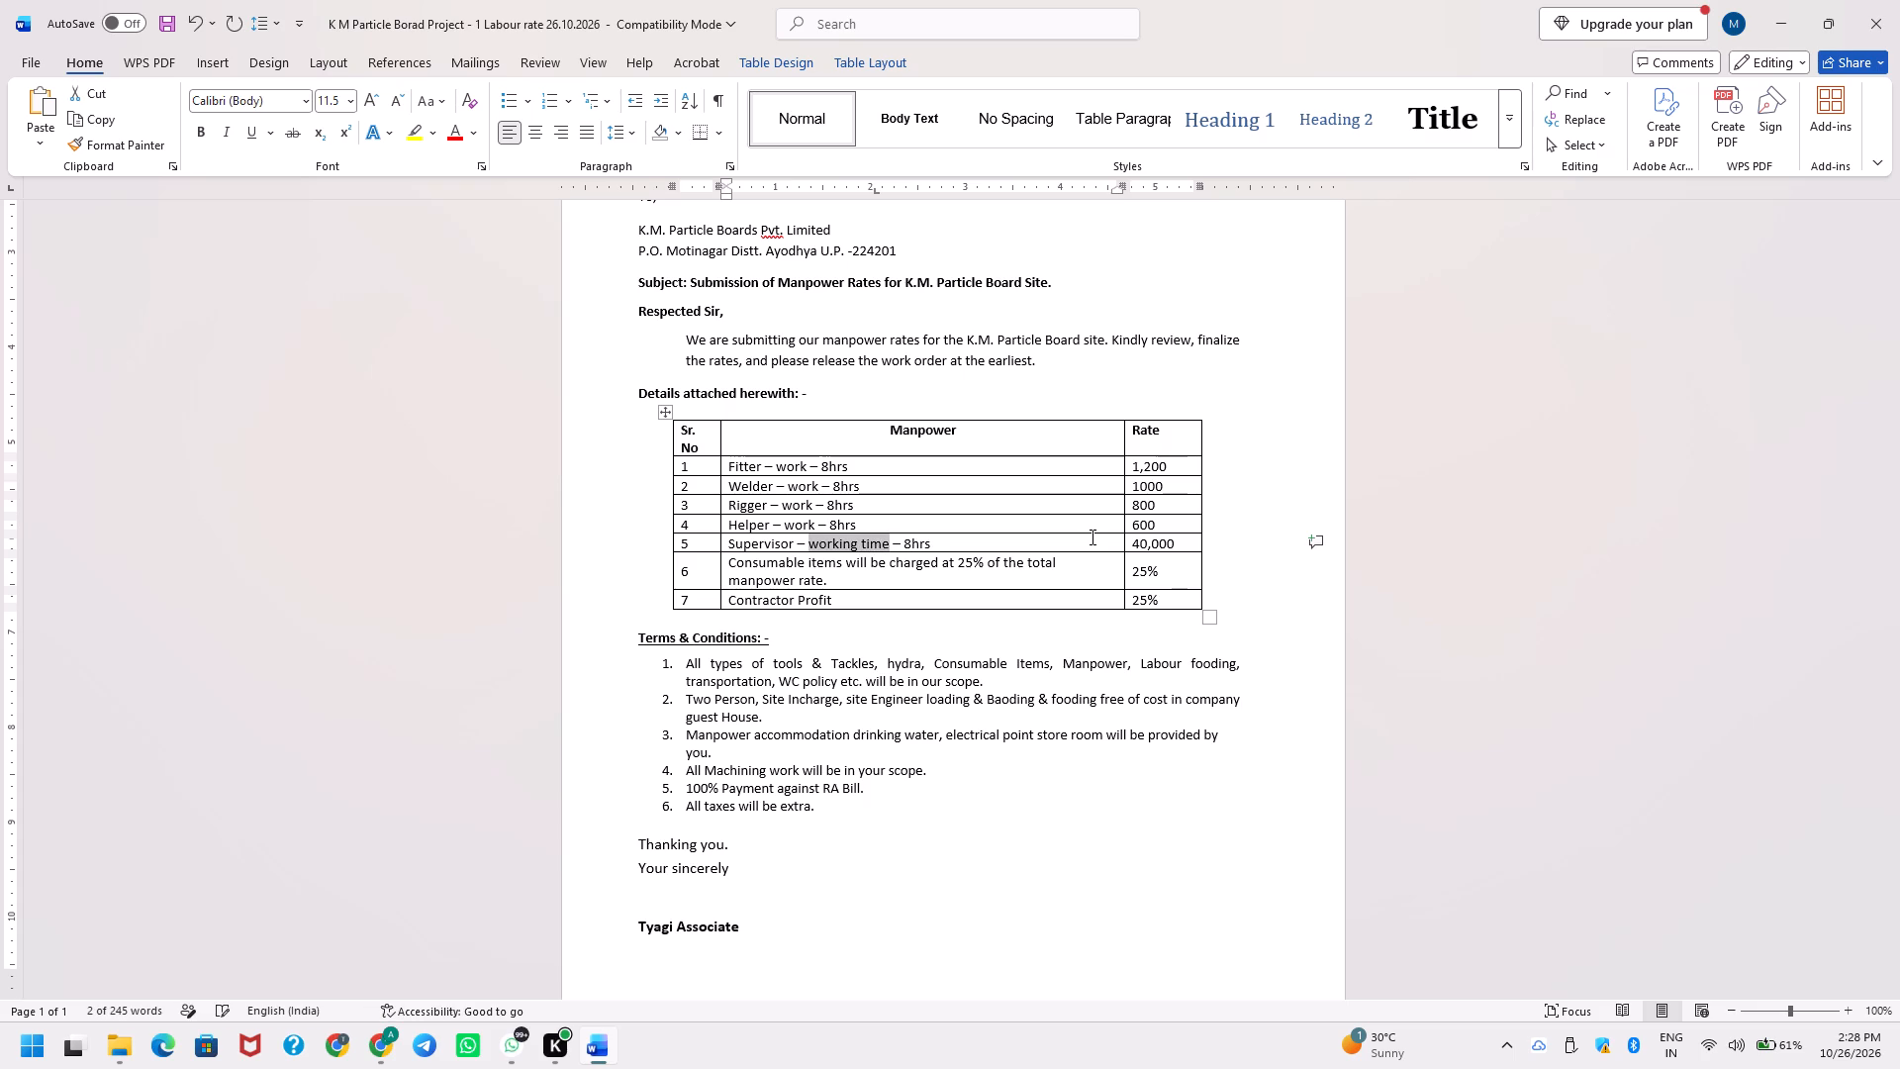
{"action": "key", "text": "ctrl+c"}
{"action": "key", "text": "Up"}
{"action": "key", "text": "Right"}
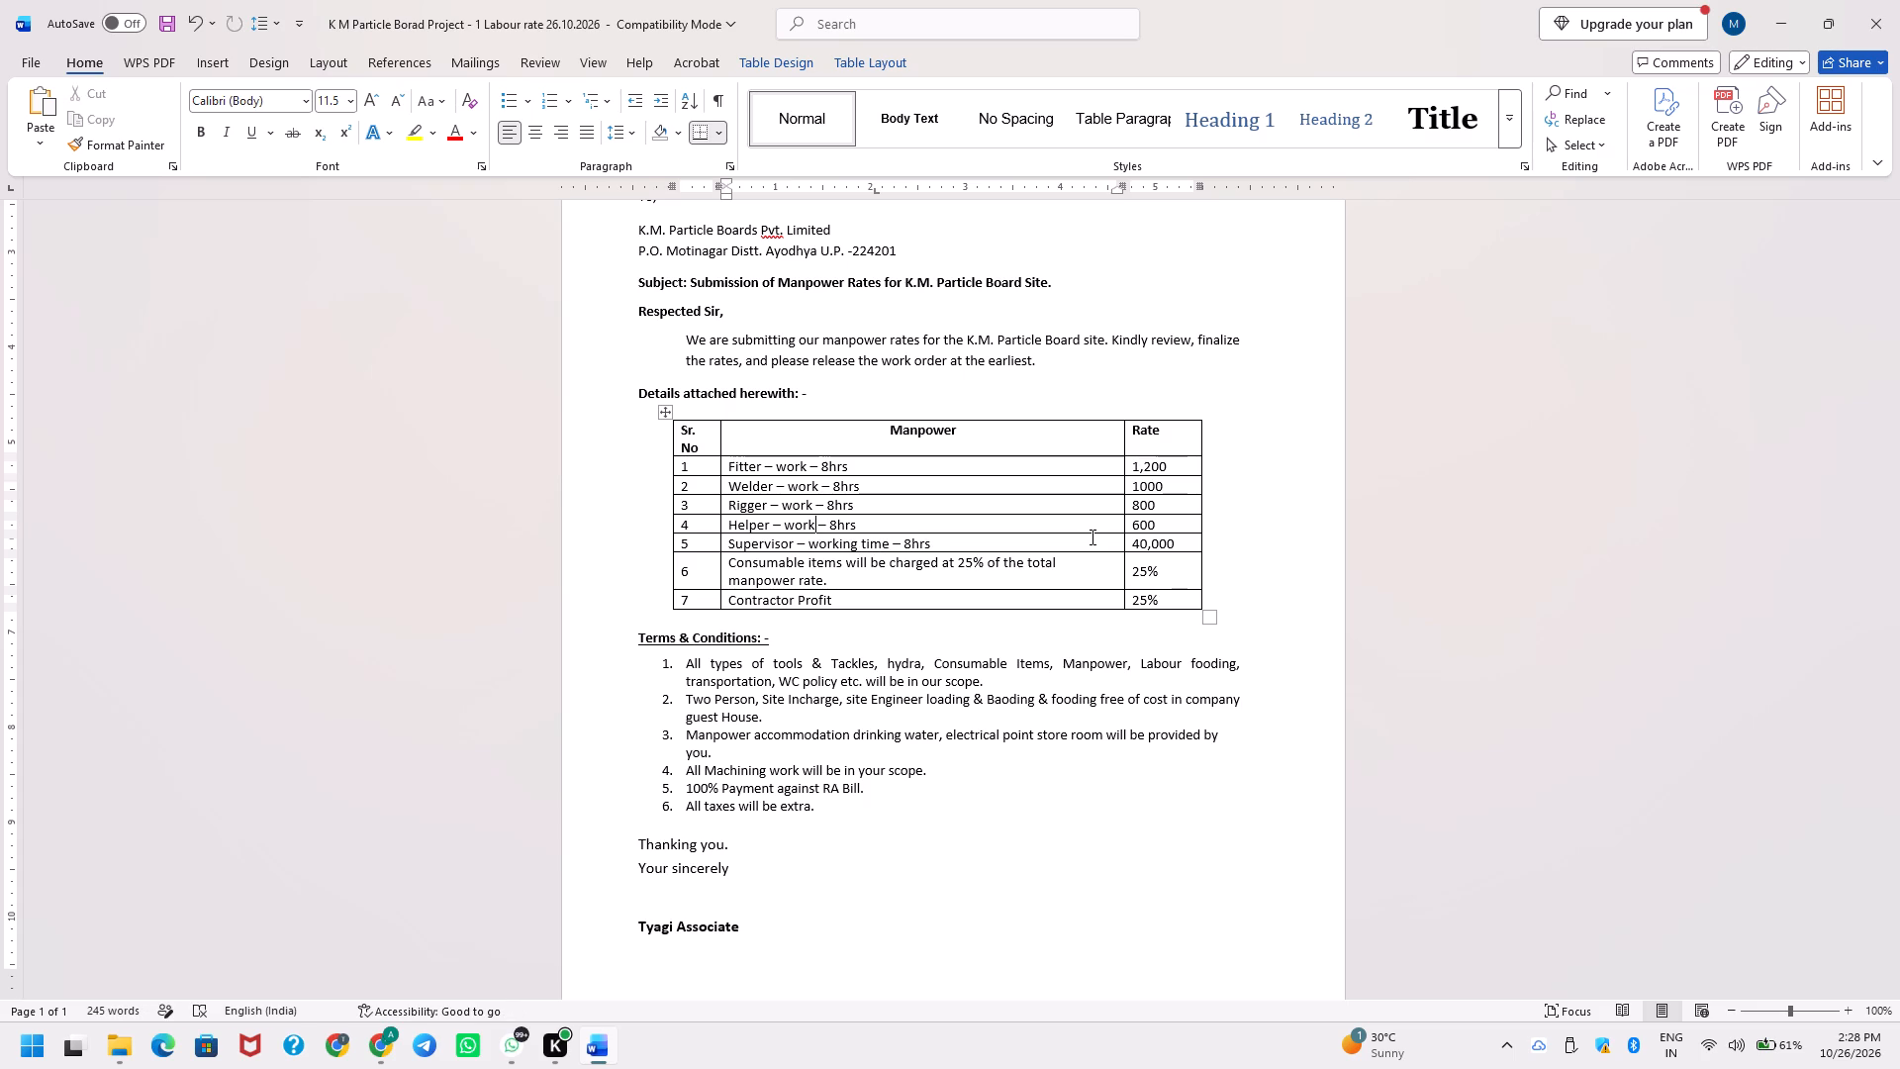
{"action": "key", "text": "shift+Left"}
{"action": "key", "text": "shift+Left"}
{"action": "key", "text": "shift+Left"}
{"action": "key", "text": "shift+Left"}
{"action": "key", "text": "ctrl+v"}
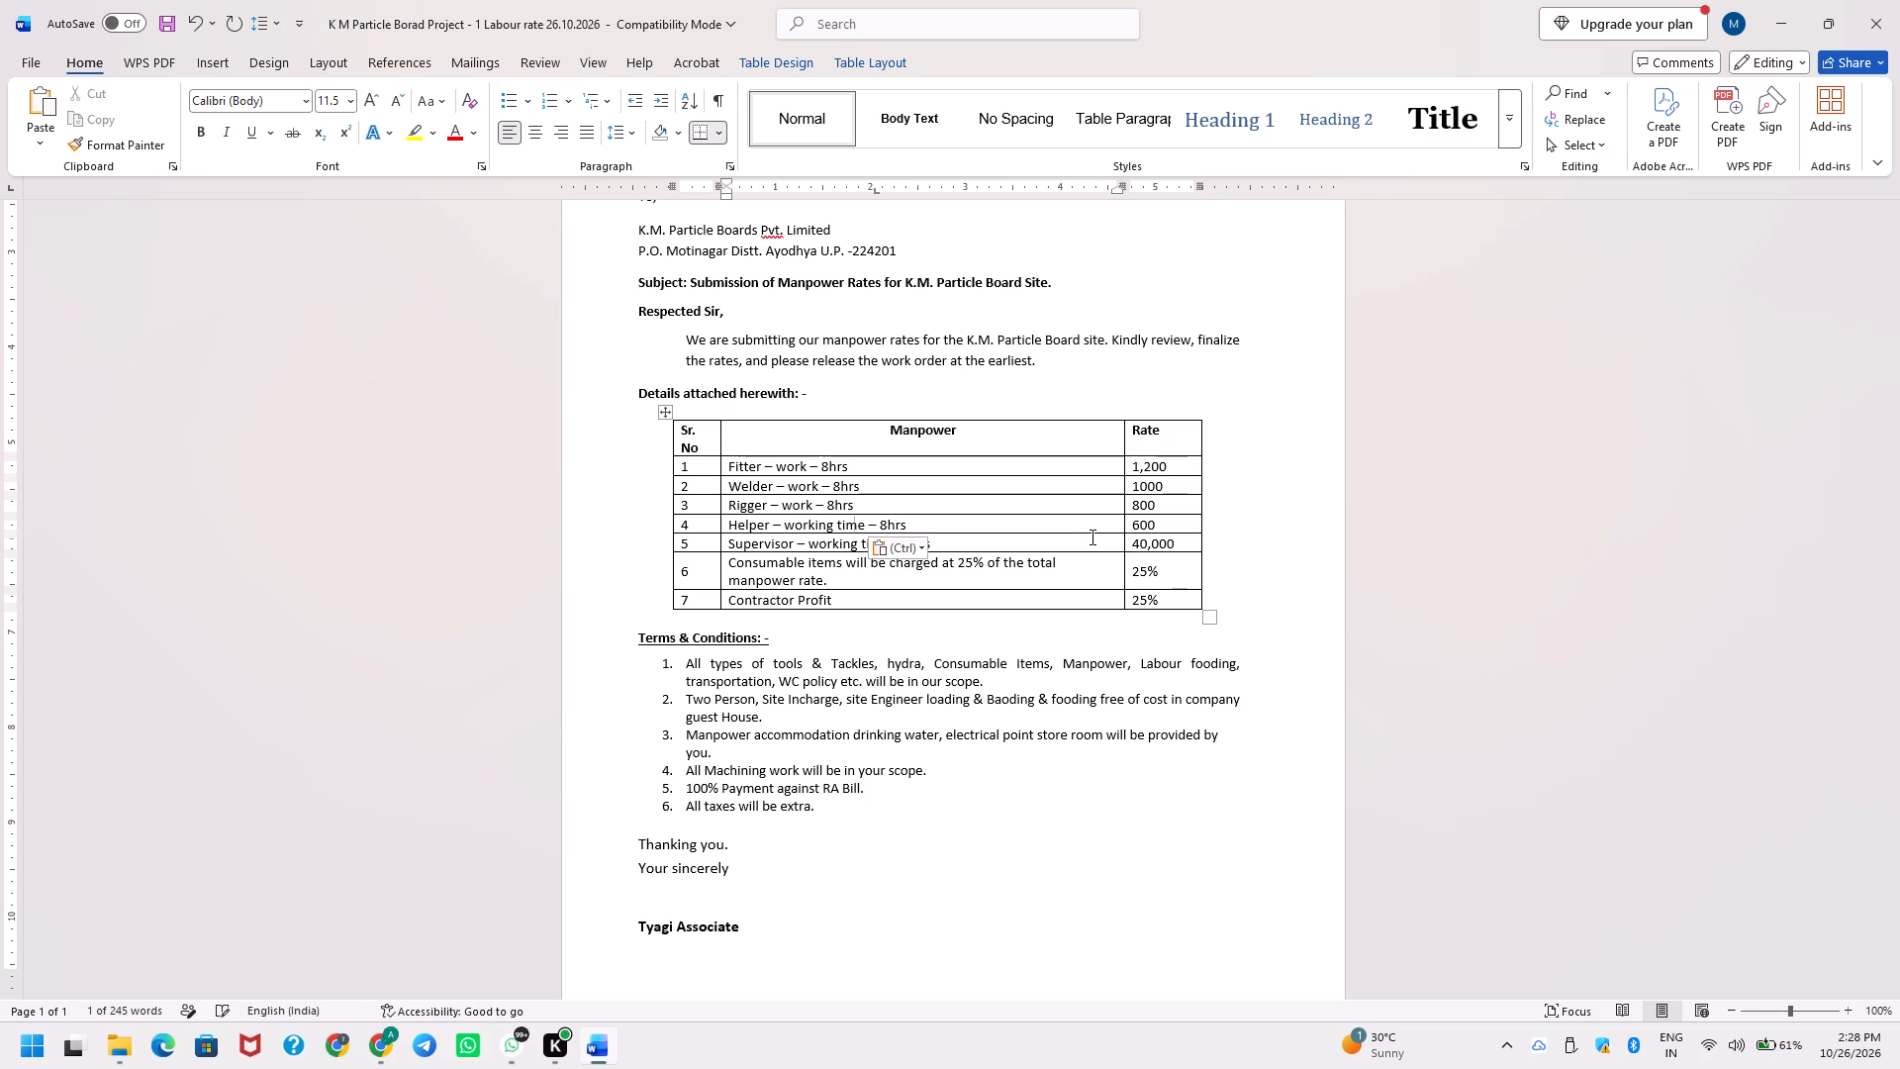
Replace "work" in the Rigger row with the copied "working time".
{"action": "key", "text": "Up"}
{"action": "key", "text": "Left"}
{"action": "key", "text": "Left"}
{"action": "key", "text": "Left"}
{"action": "key", "text": "Left"}
{"action": "key", "text": "Left"}
{"action": "key", "text": "Left"}
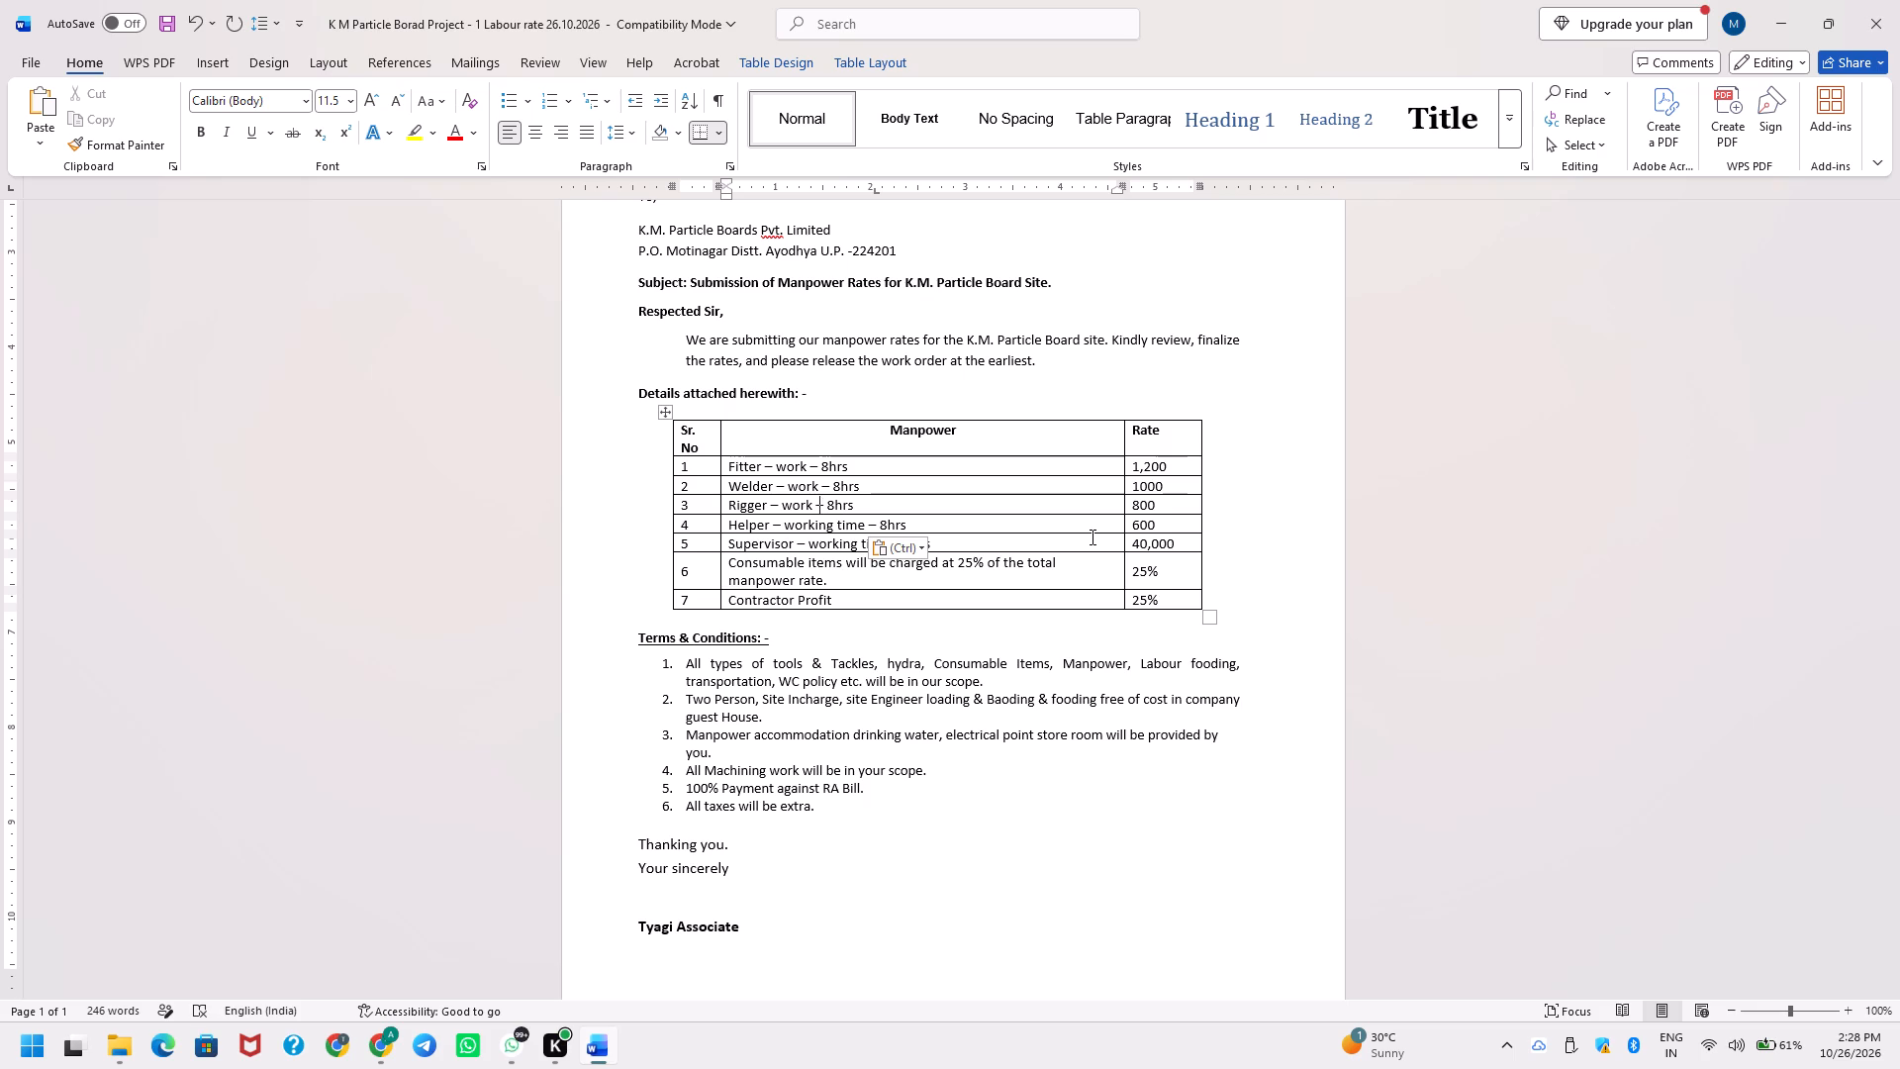
{"action": "key", "text": "Left"}
{"action": "key", "text": "shift+Left"}
{"action": "key", "text": "shift+Left"}
{"action": "key", "text": "shift+Left"}
{"action": "key", "text": "shift+Left"}
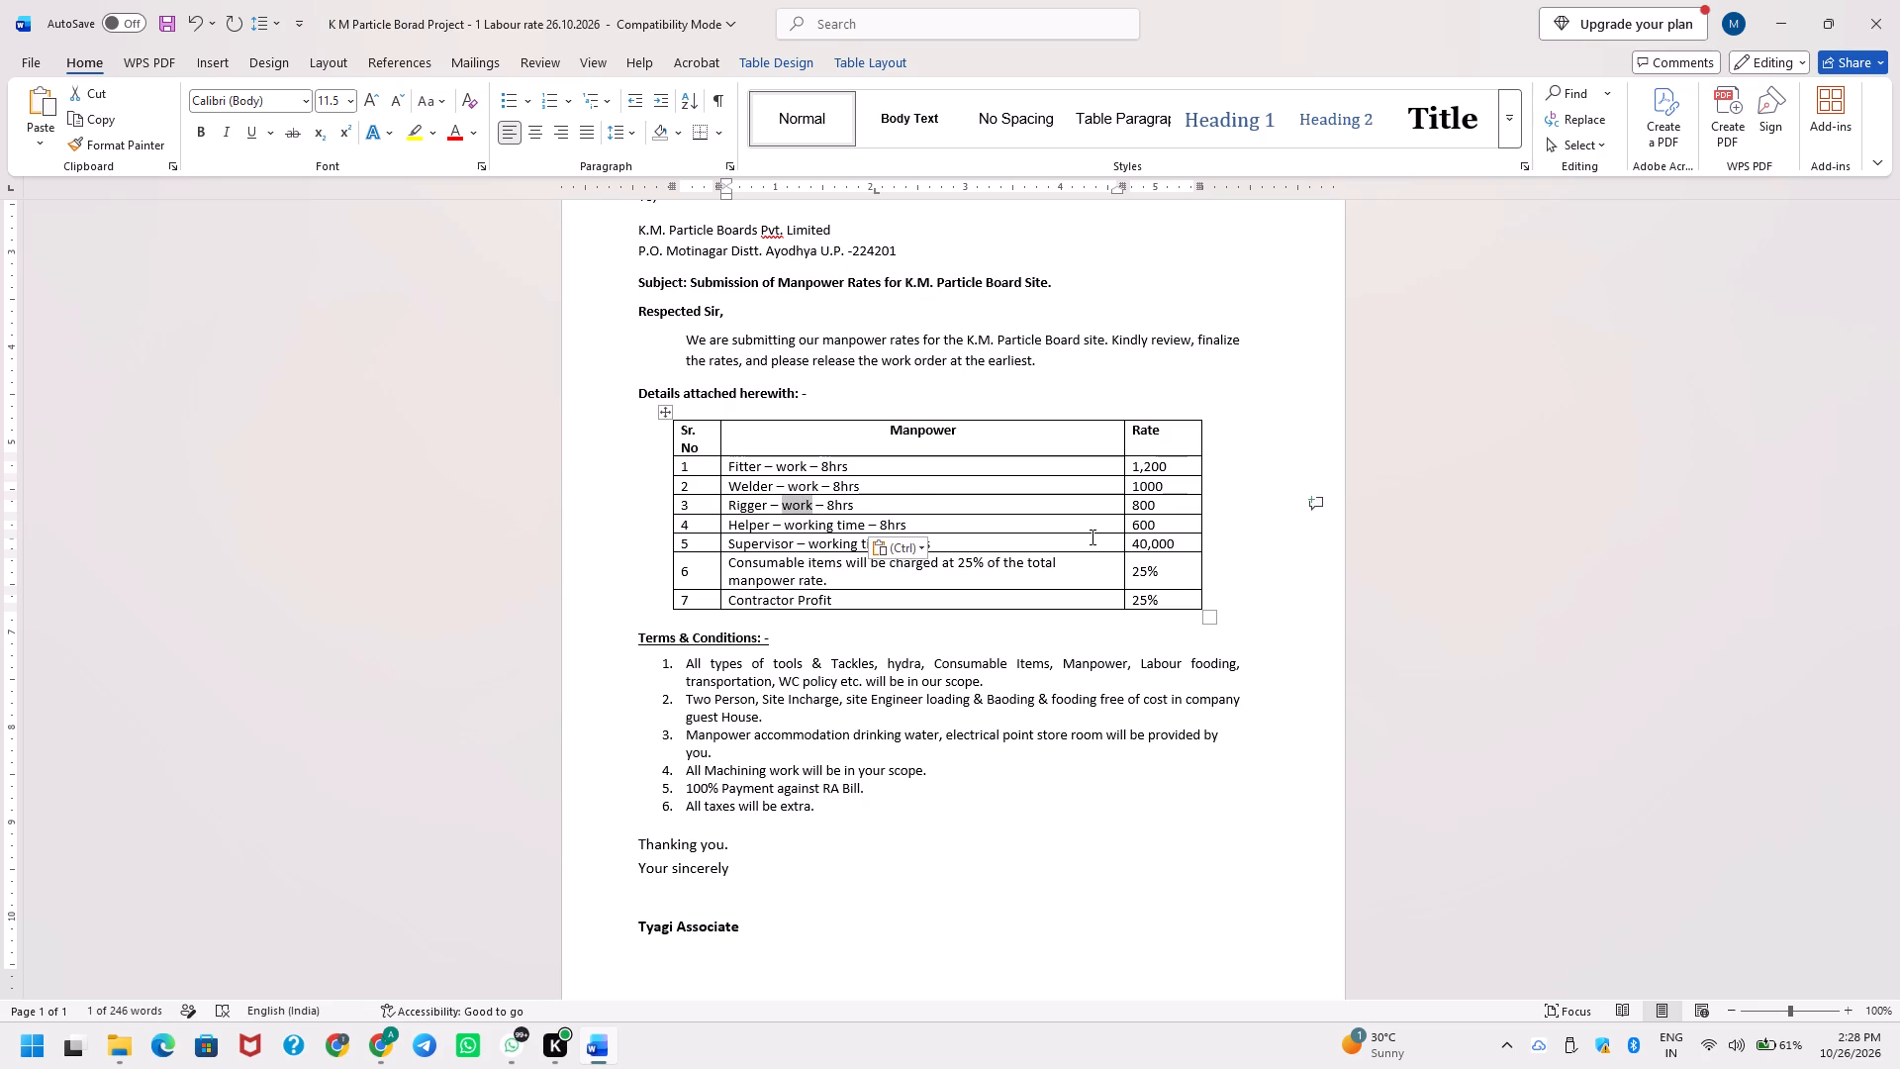
{"action": "key", "text": "ctrl+v"}
Replace "work" in the Welder and Fitter rows with the copied "working time".
{"action": "key", "text": "Up"}
{"action": "key", "text": "ctrl+Left"}
{"action": "key", "text": "ctrl+Left"}
{"action": "key", "text": "Left"}
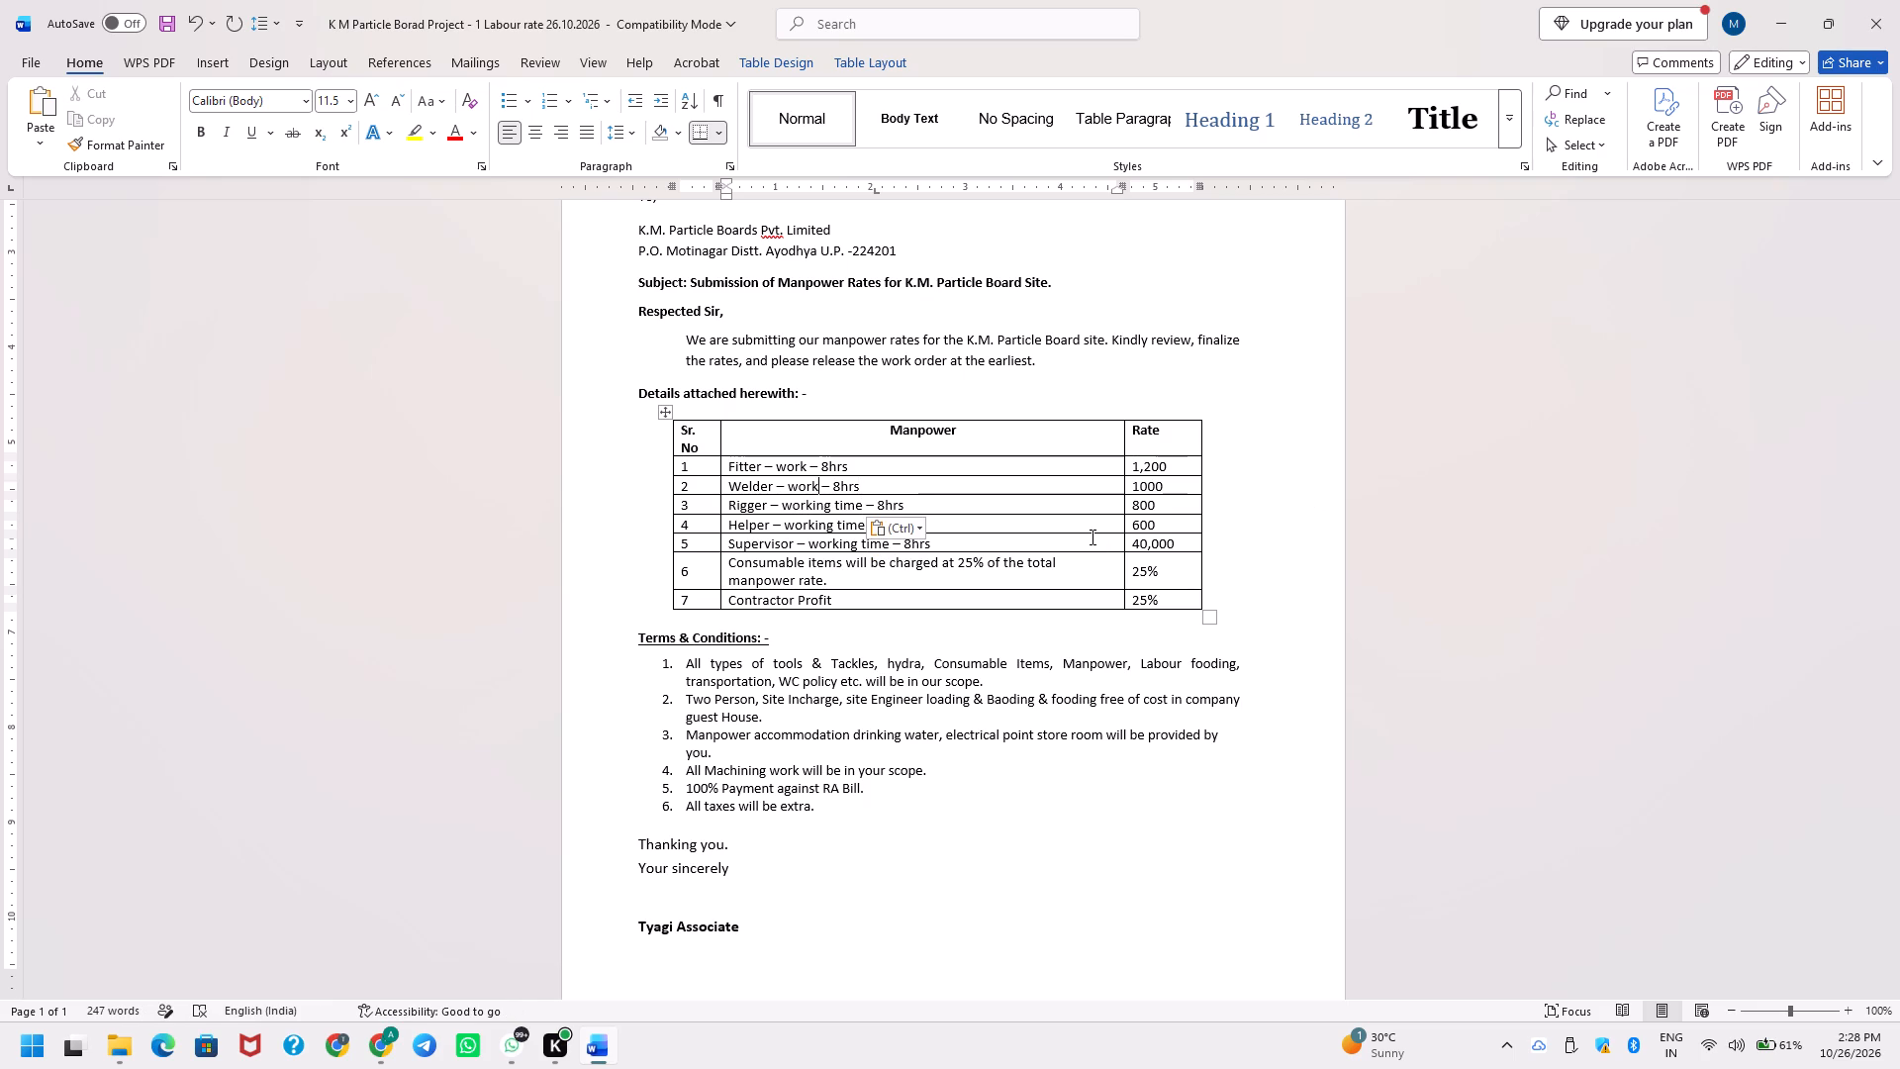
{"action": "key", "text": "ctrl+shift+Left"}
{"action": "key", "text": "ctrl+v"}
{"action": "key", "text": "Up"}
{"action": "key", "text": "ctrl+Left"}
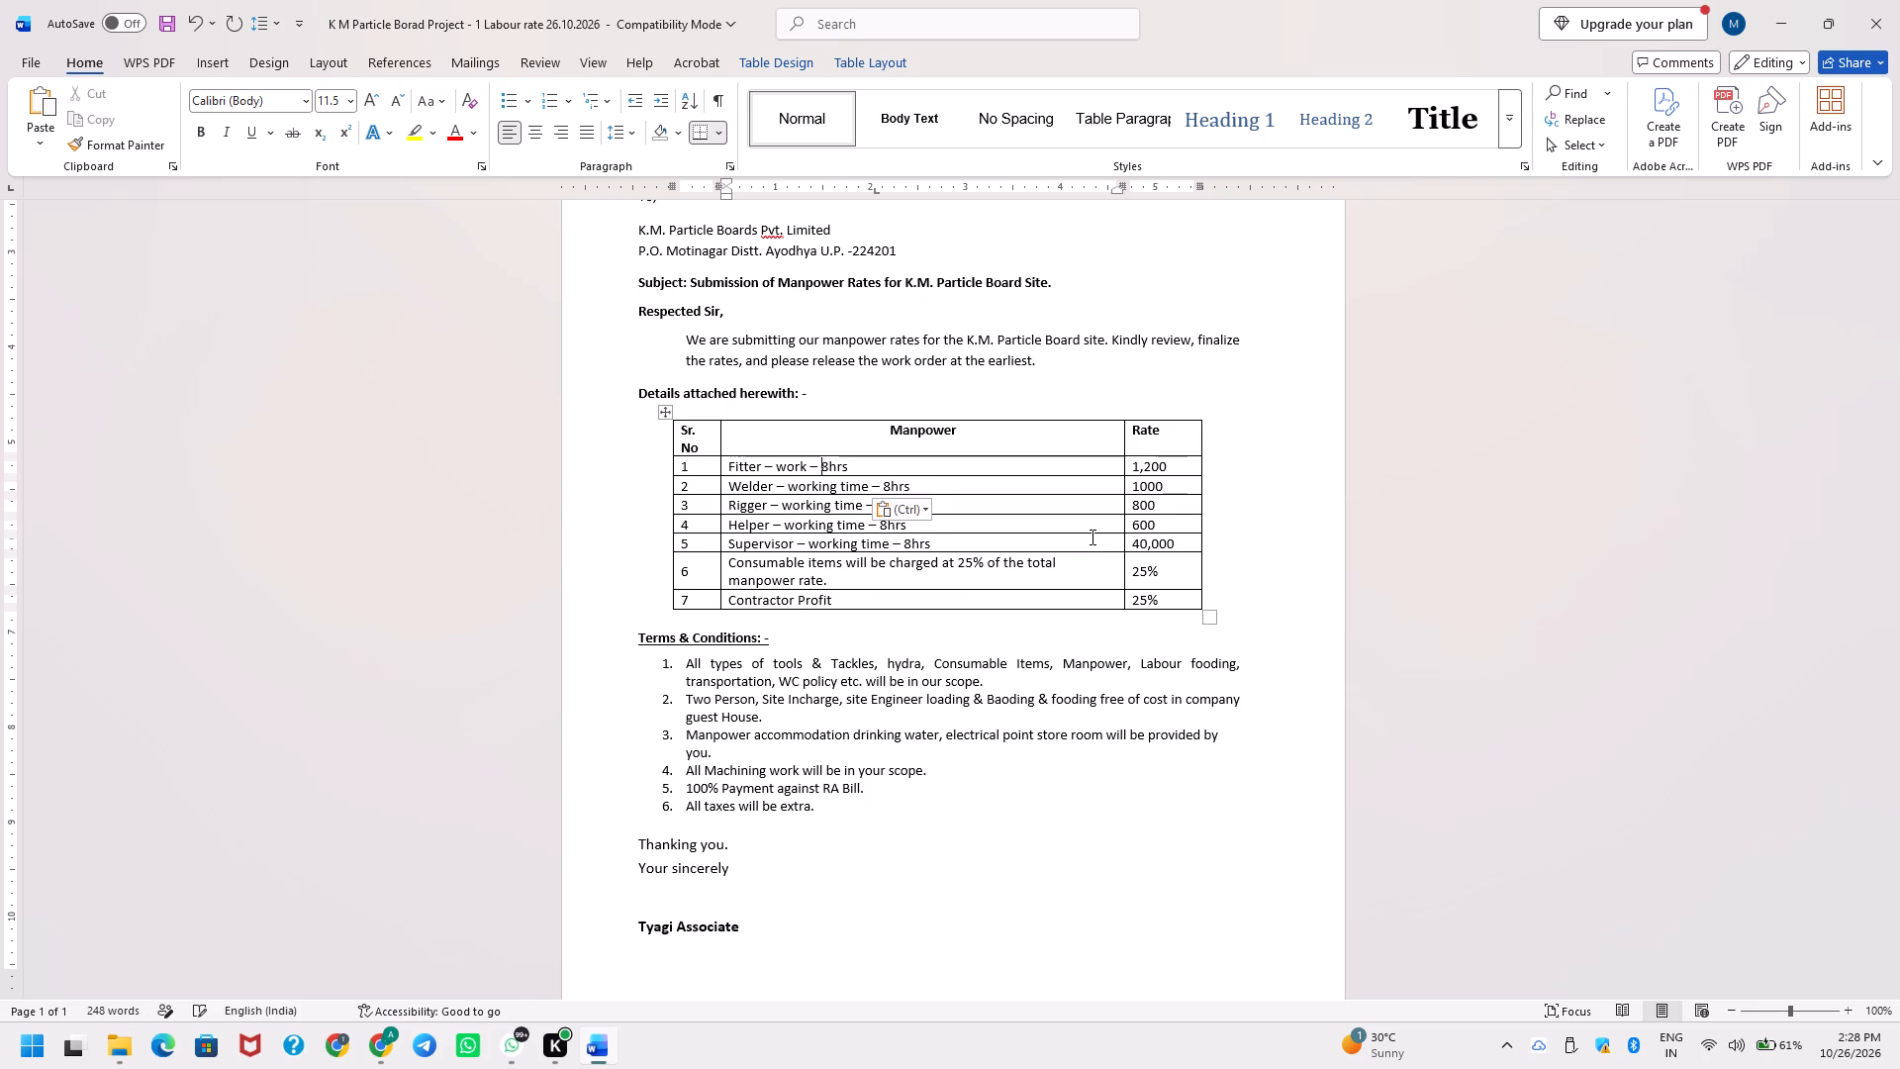
{"action": "key", "text": "ctrl+Left"}
{"action": "key", "text": "Left"}
{"action": "key", "text": "ctrl+shift+Left"}
{"action": "key", "text": "ctrl+v"}
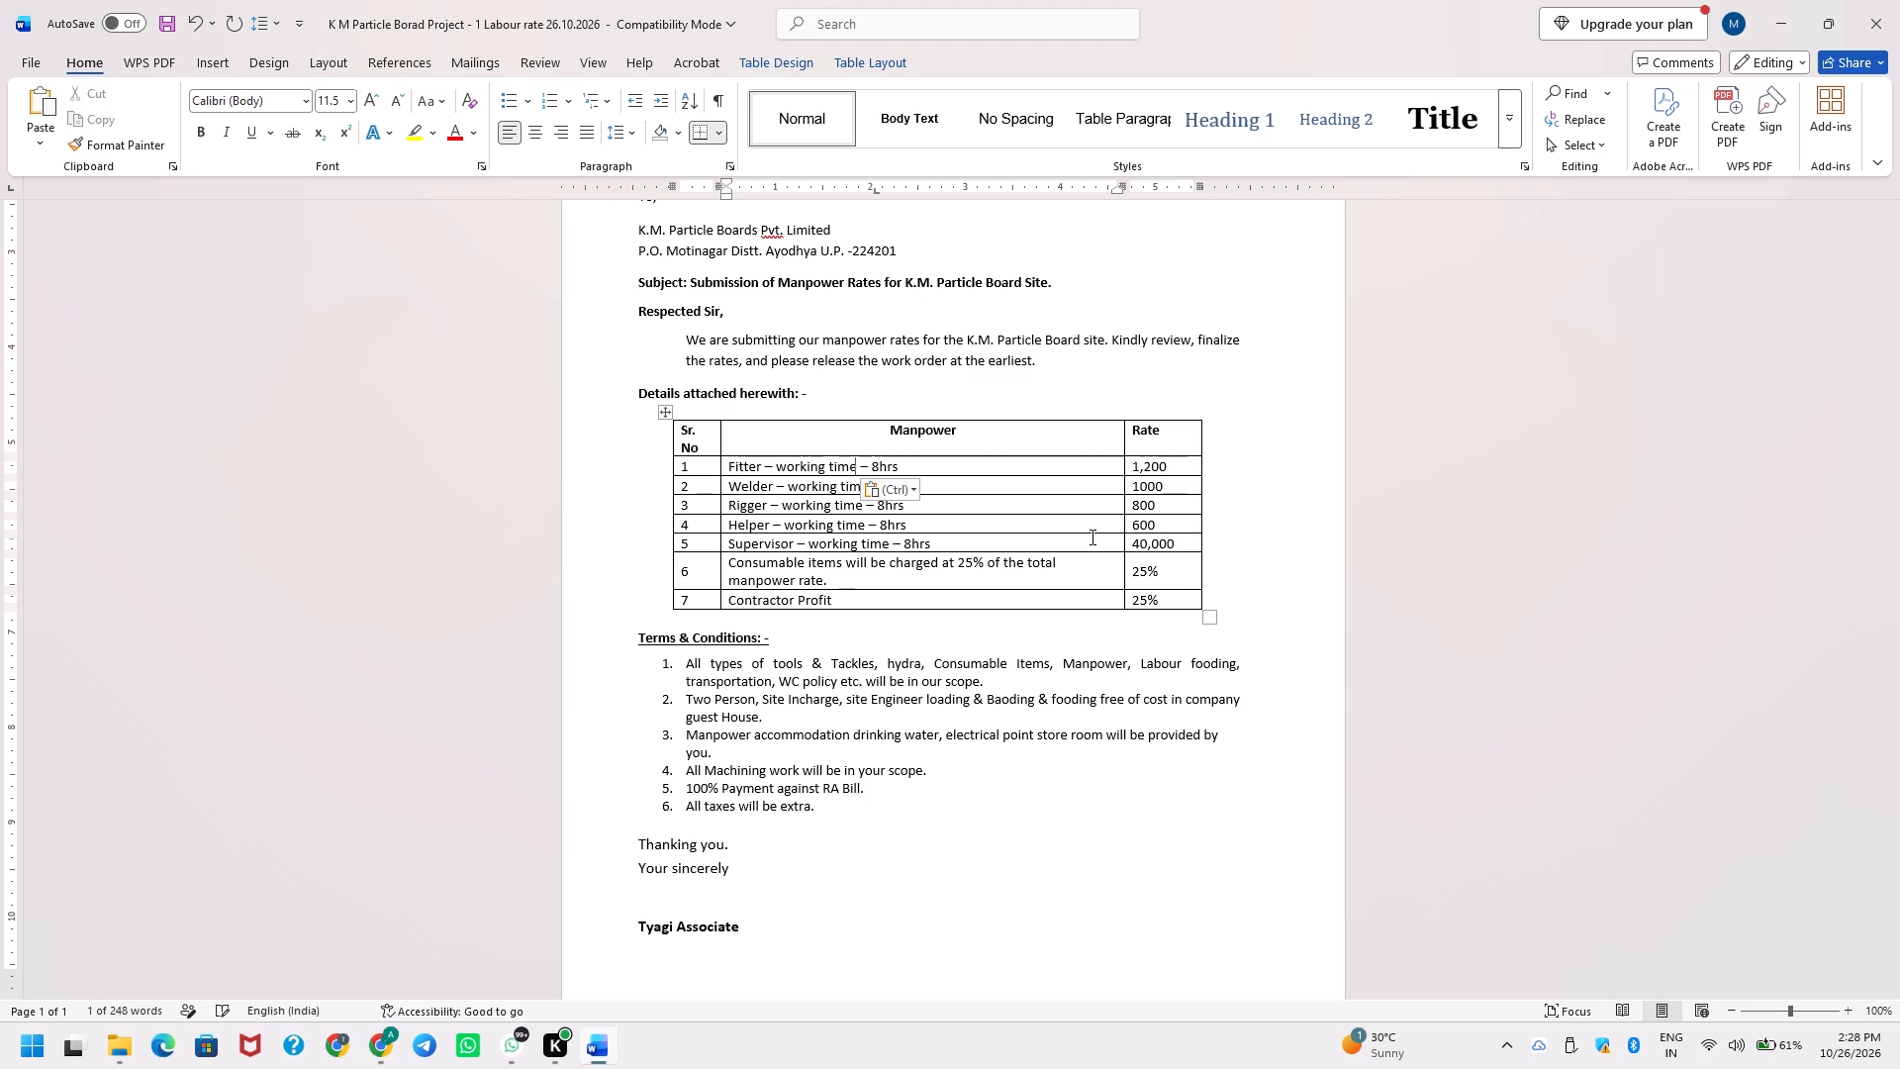
Save the quotation document with the revised manpower descriptions.
{"action": "key", "text": "ctrl+s"}
{"action": "key", "text": "ctrl+s"}
{"action": "key", "text": "ctrl+s"}
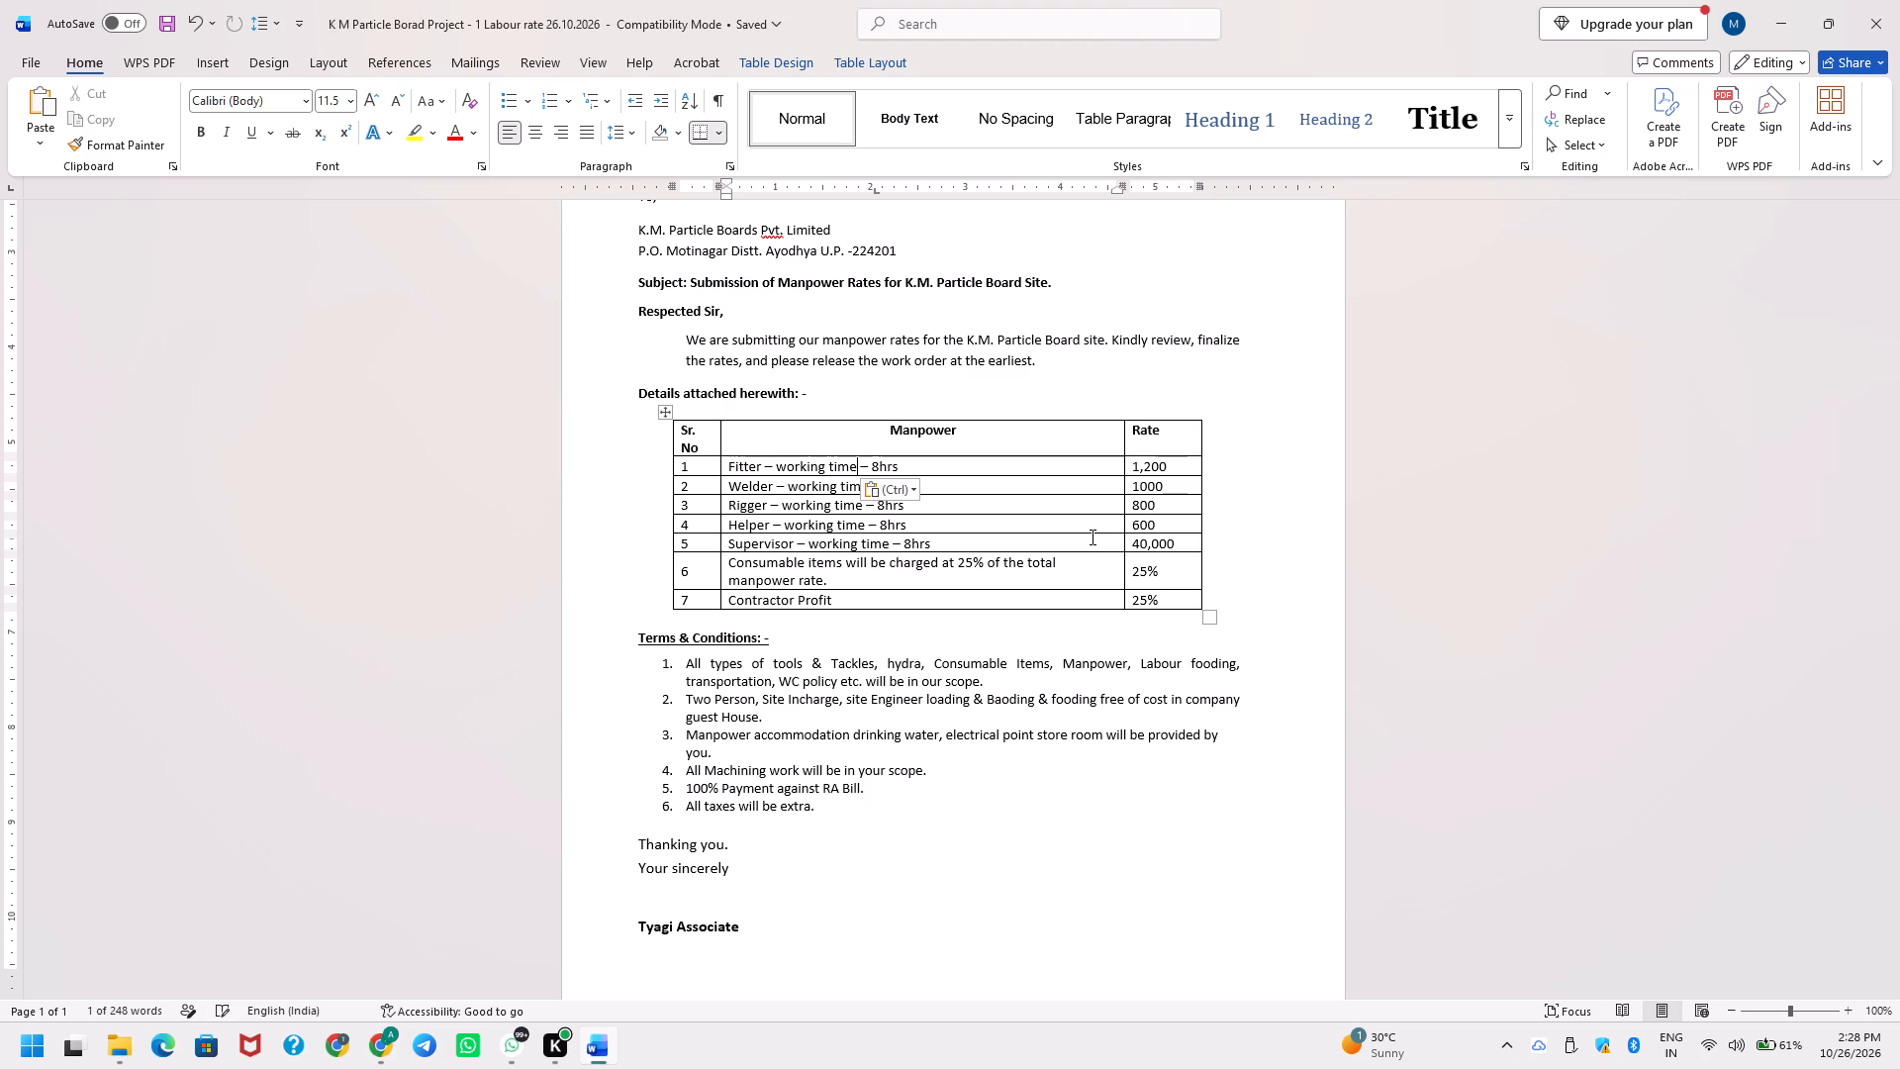
{"action": "left_click", "coordinate": [1092, 537]}
{"action": "key", "text": "Escape"}
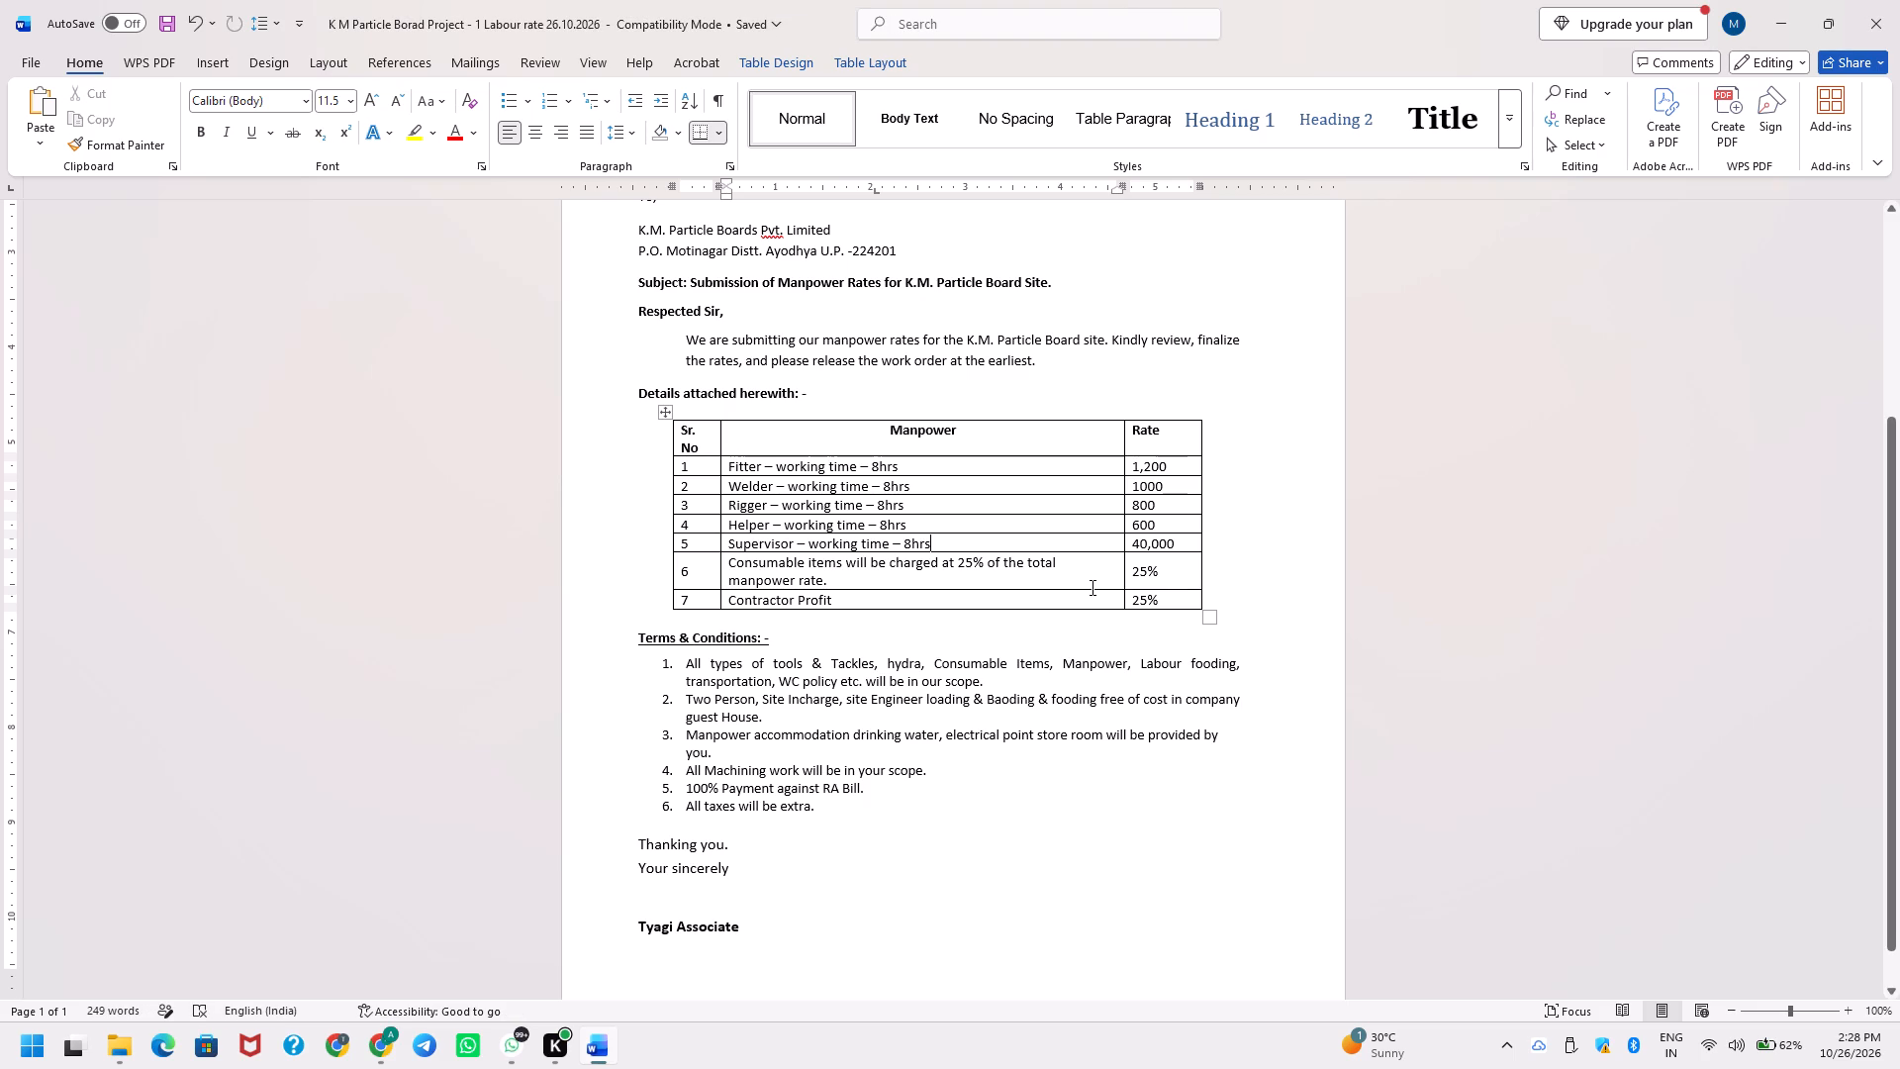
{"action": "key", "text": "ctrl+s"}
{"action": "key", "text": "ctrl+s"}
{"action": "key", "text": "ctrl+s"}
{"action": "left_click", "coordinate": [1030, 601]}
{"action": "double_click", "coordinate": [1043, 548]}
{"action": "key", "text": "ctrl+s"}
{"action": "key", "text": "ctrl+s"}
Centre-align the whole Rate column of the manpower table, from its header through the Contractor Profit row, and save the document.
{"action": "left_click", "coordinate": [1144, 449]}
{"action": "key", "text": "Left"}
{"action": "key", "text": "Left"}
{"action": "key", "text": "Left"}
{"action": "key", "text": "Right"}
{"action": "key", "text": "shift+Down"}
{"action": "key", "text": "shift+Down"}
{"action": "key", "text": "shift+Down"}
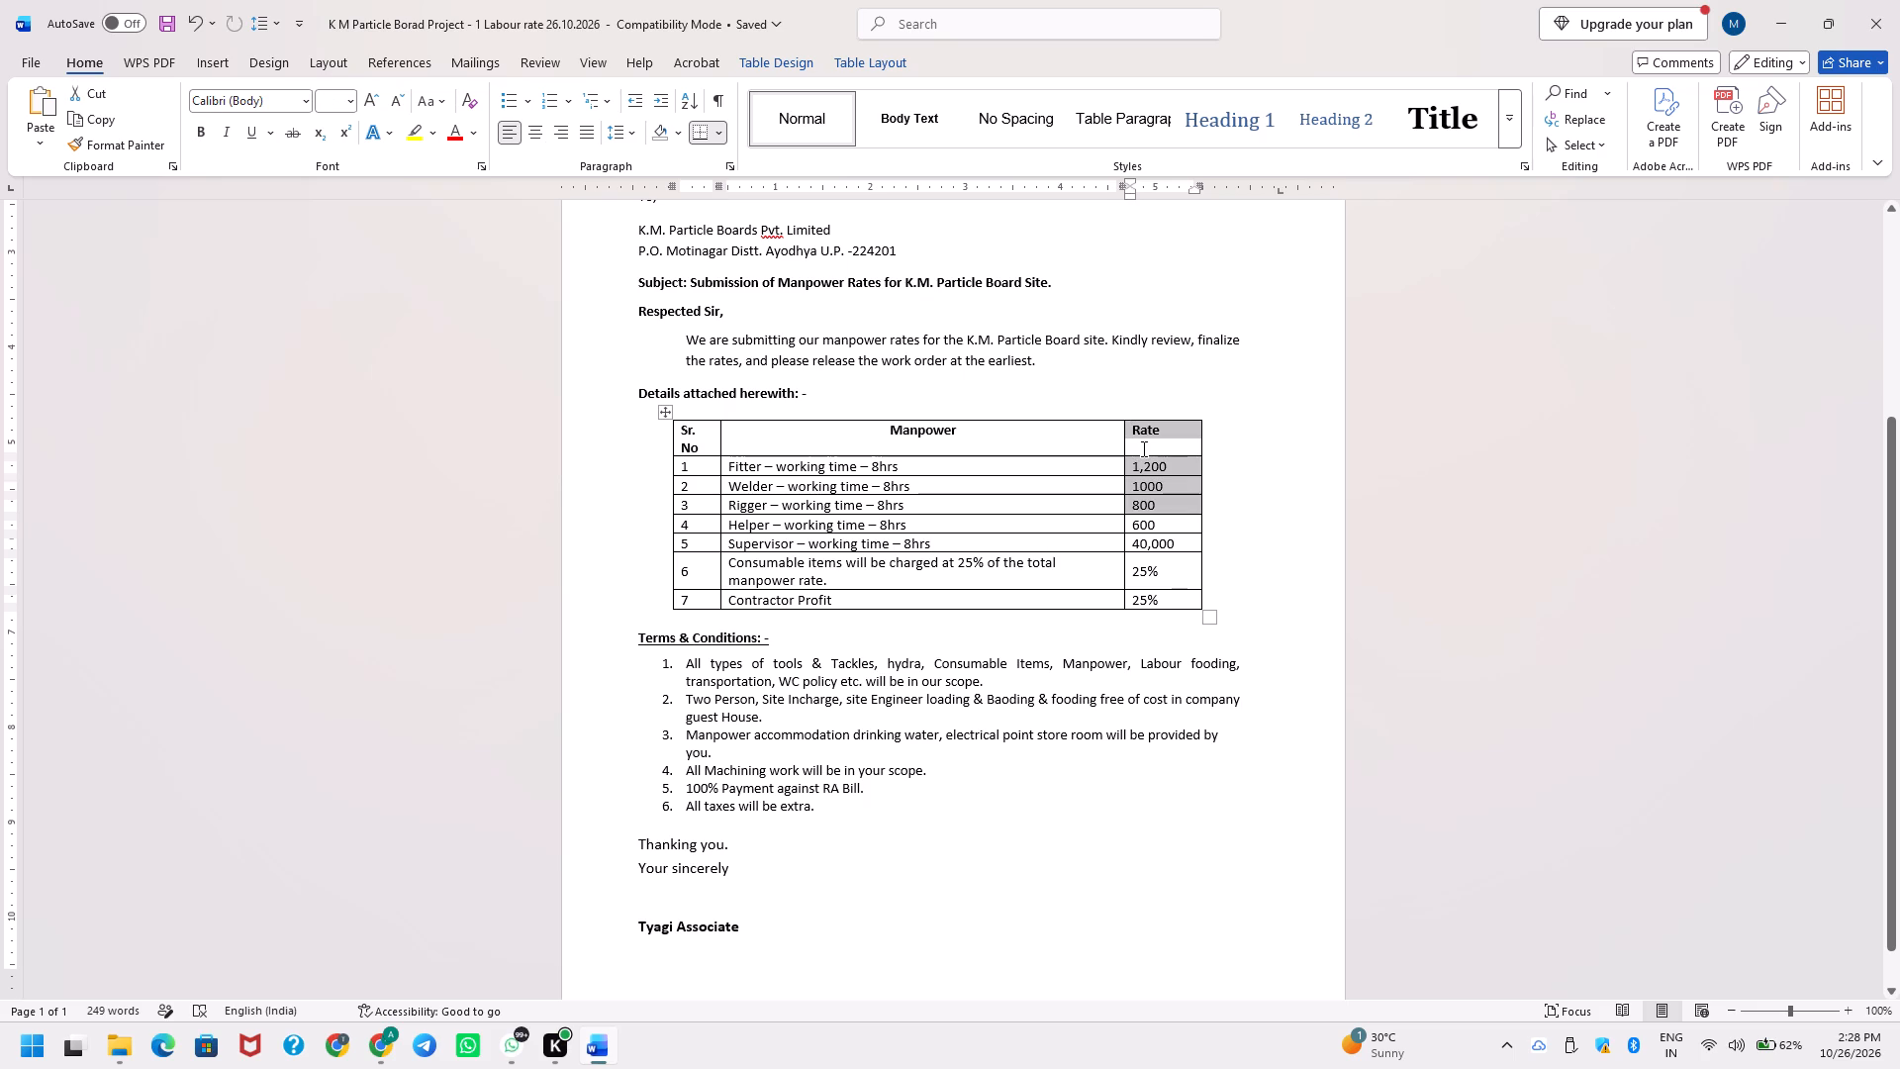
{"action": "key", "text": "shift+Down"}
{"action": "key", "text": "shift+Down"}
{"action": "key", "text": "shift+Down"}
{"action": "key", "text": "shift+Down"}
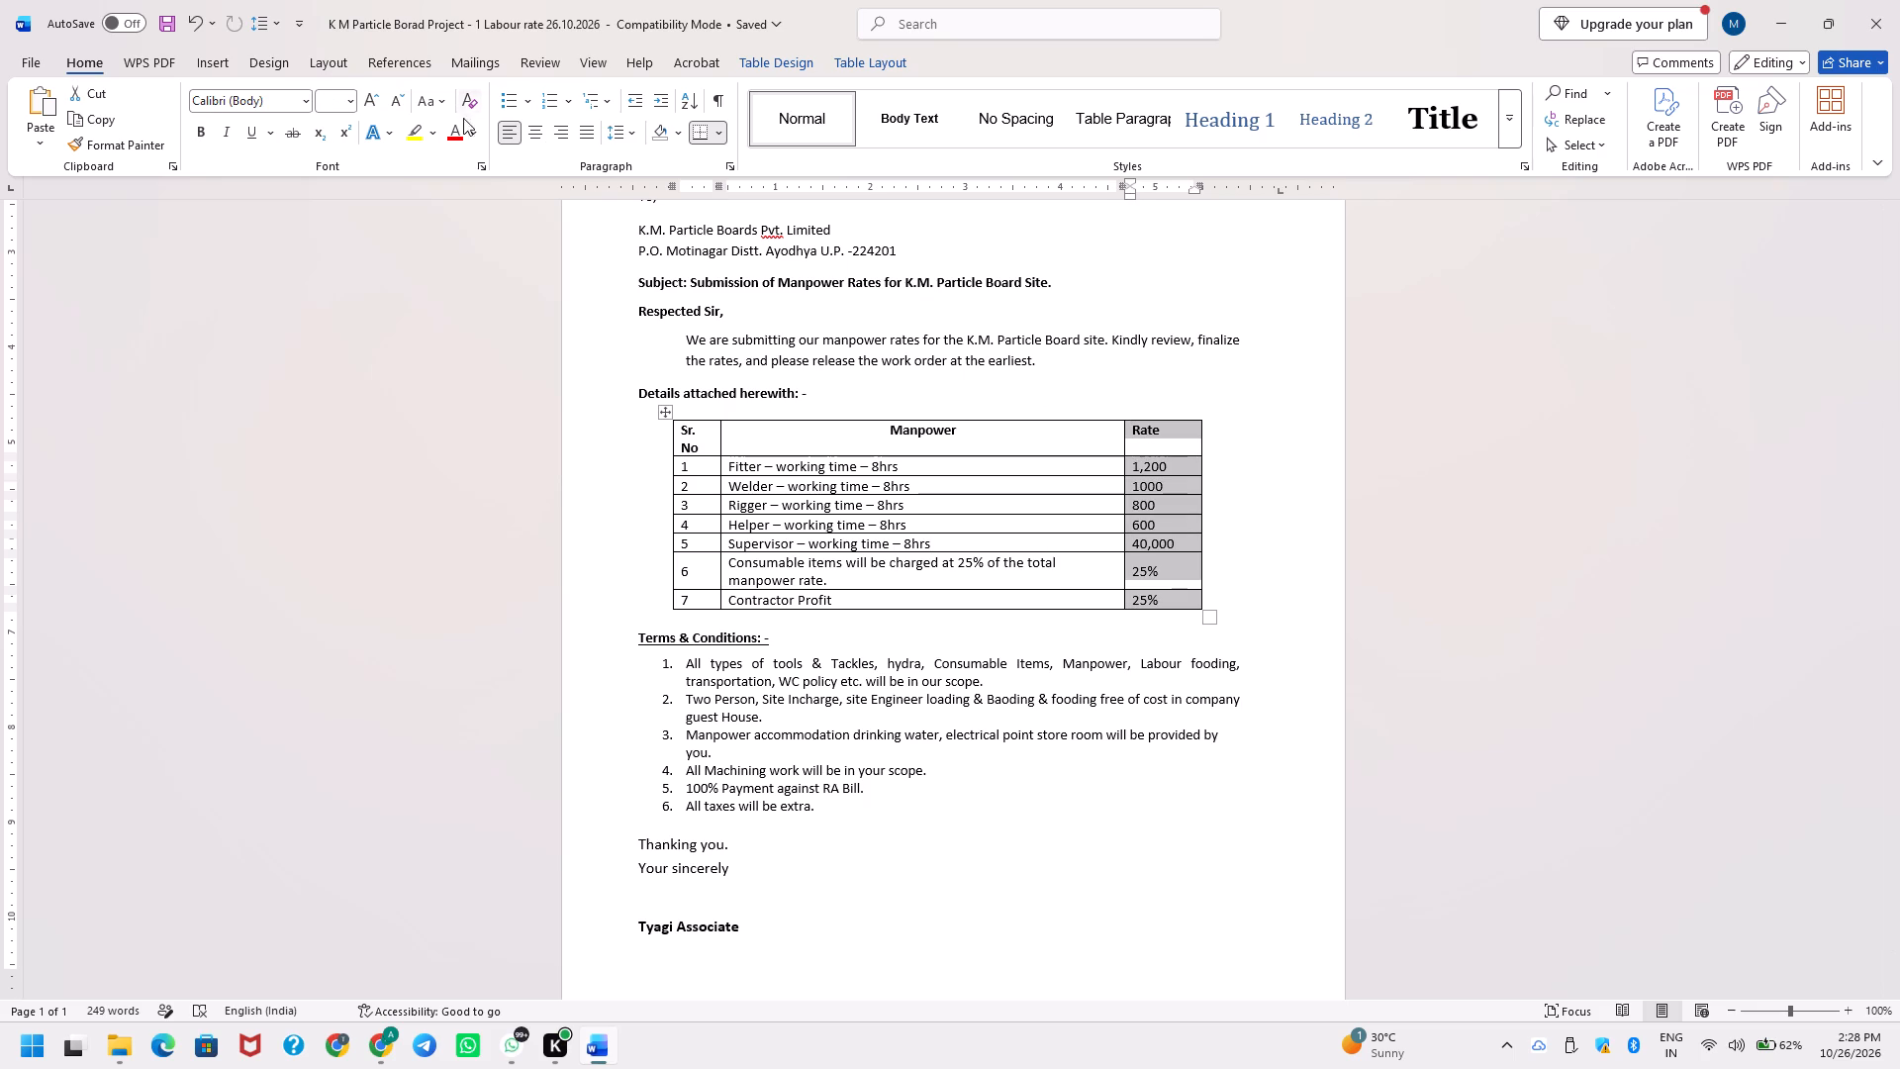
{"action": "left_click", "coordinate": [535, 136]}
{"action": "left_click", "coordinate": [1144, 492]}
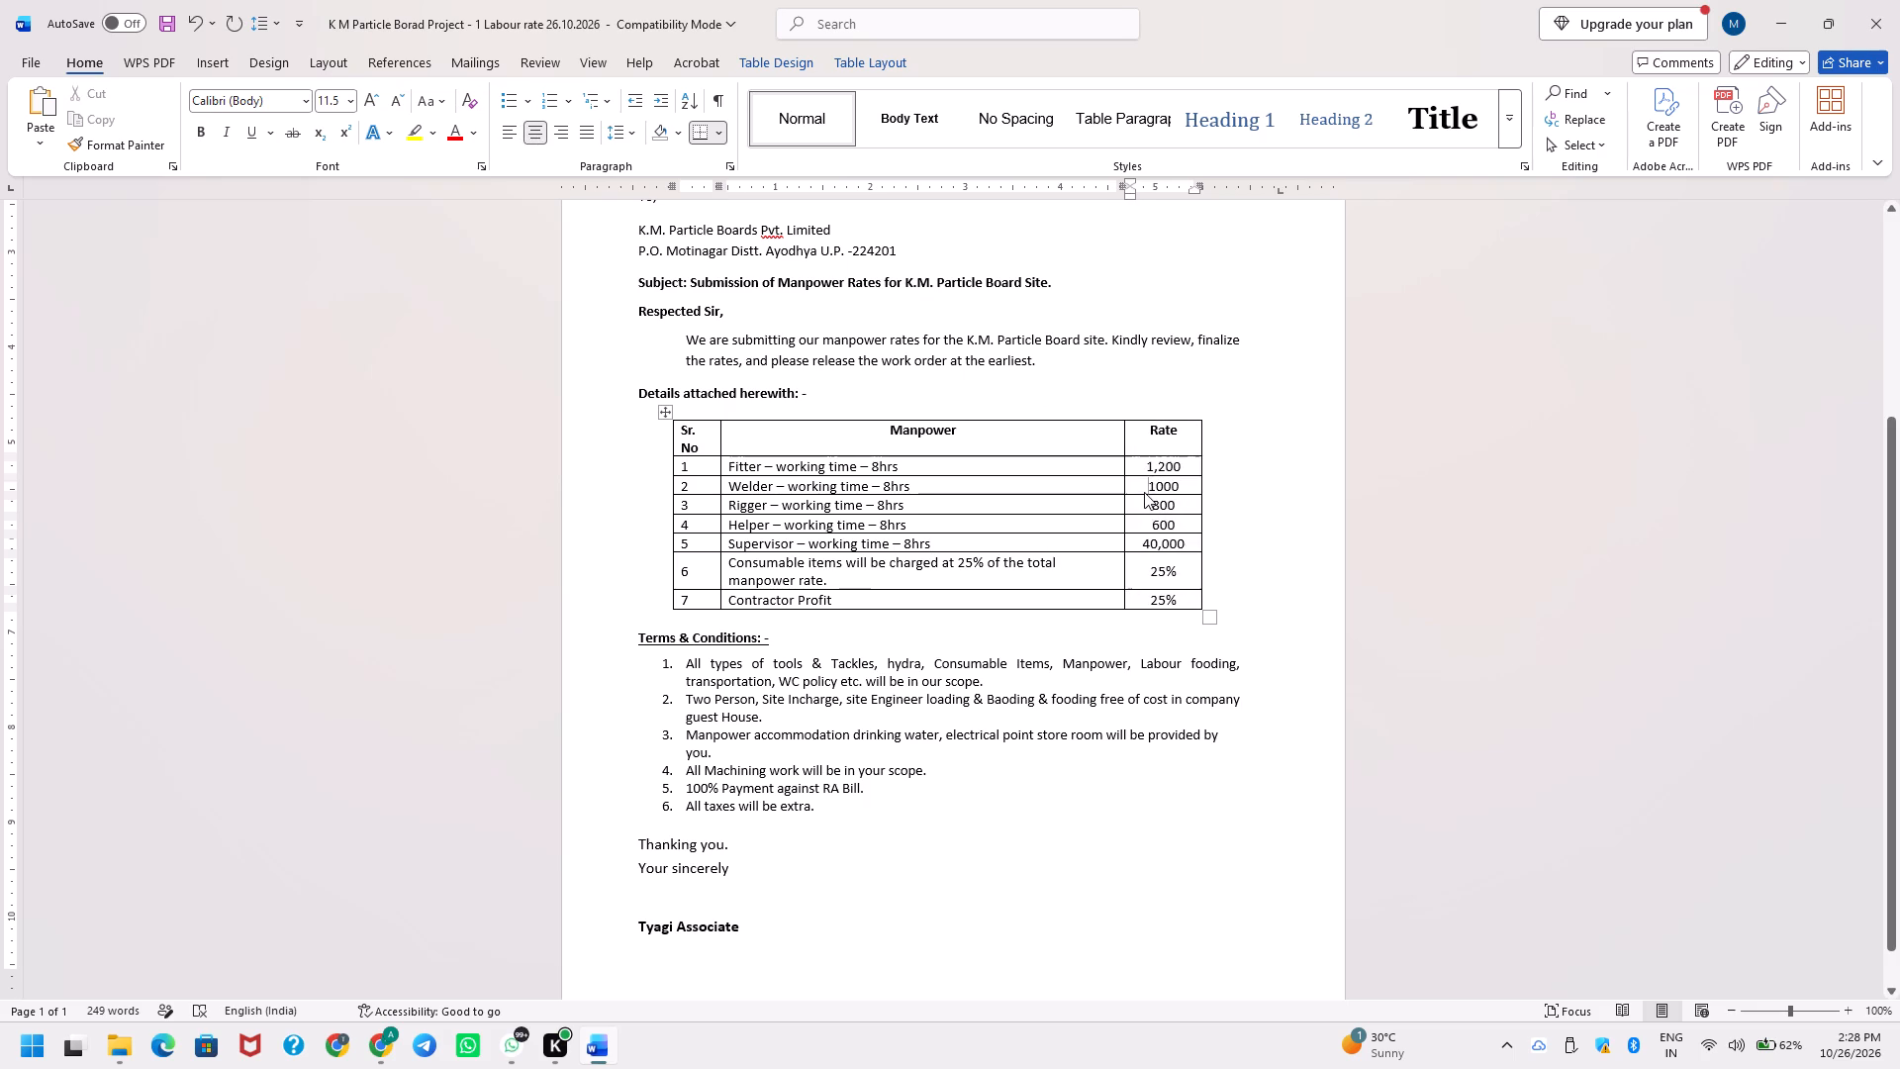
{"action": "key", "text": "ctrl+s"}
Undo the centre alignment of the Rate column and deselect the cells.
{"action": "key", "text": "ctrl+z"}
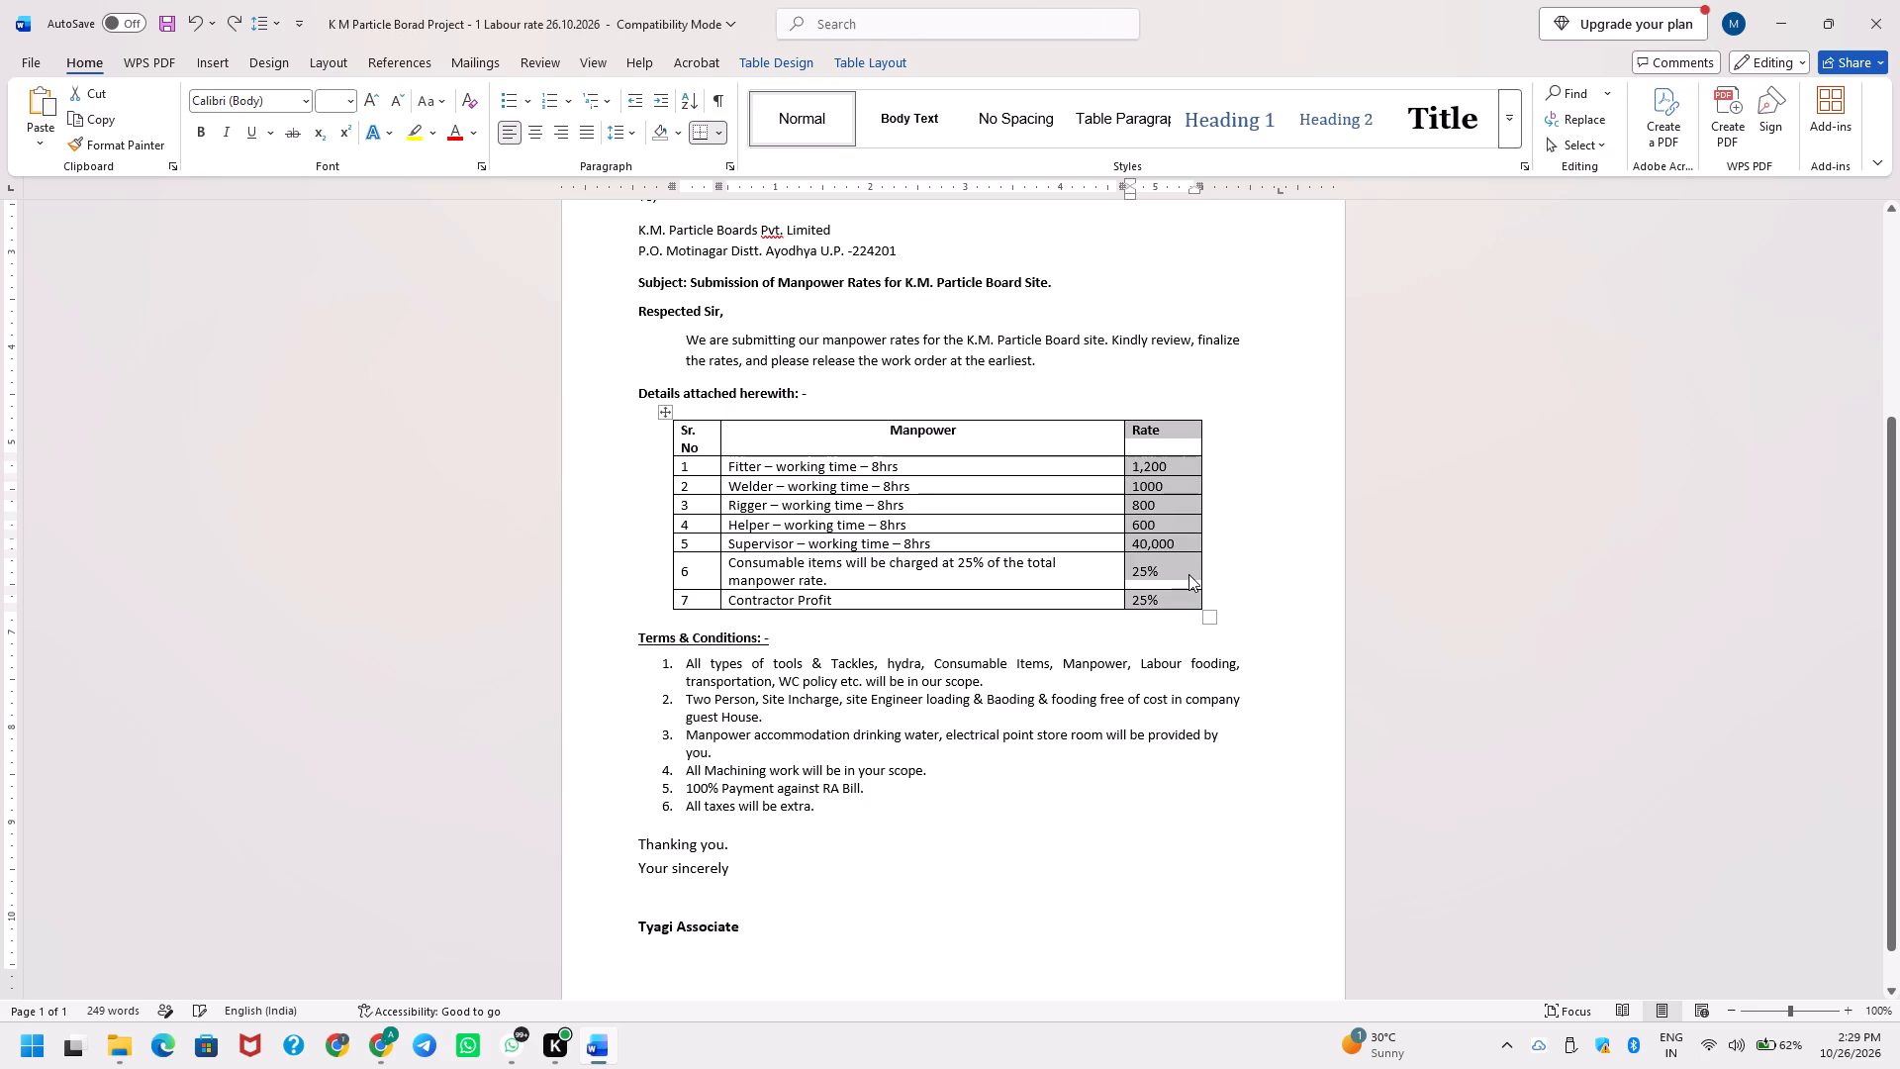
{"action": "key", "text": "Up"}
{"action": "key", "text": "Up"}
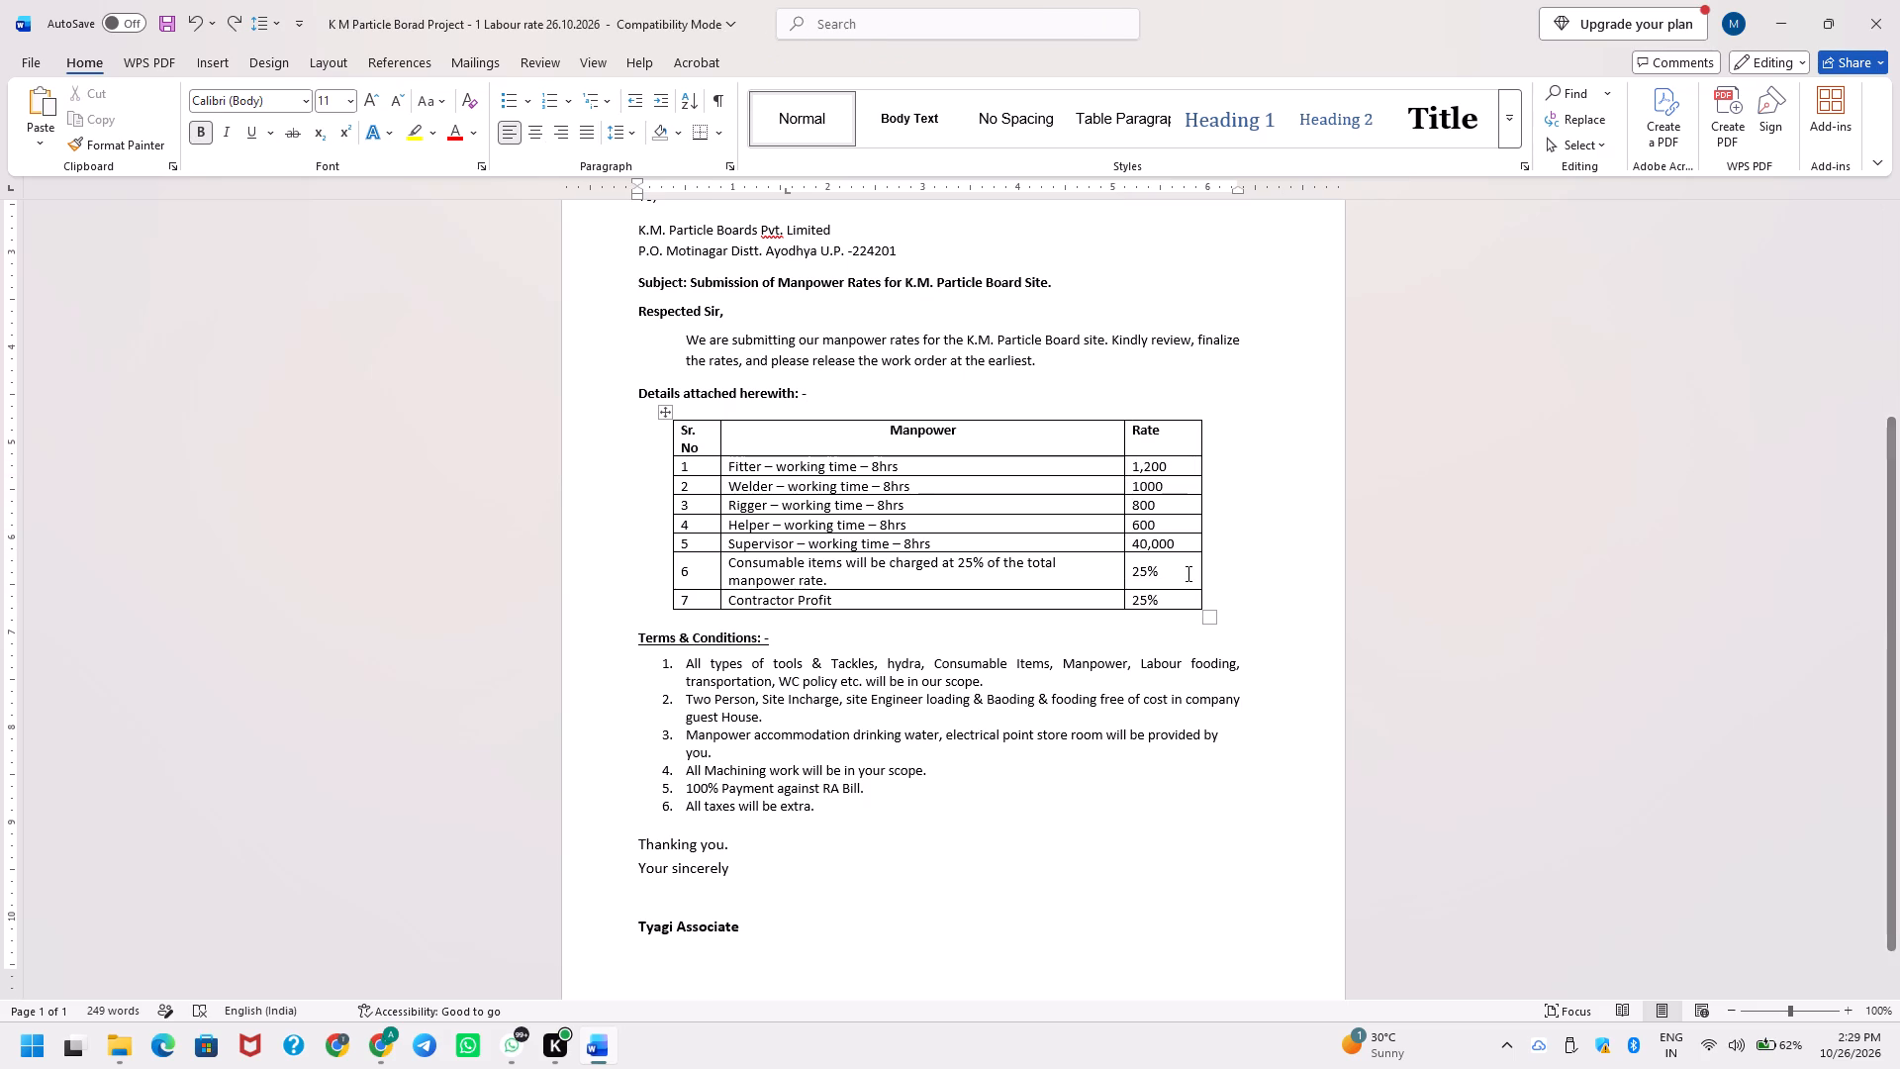
Add a thousands separator to the Welder rate so it reads 1,000.
{"action": "left_click", "coordinate": [1142, 484]}
{"action": "key", "text": "comma"}
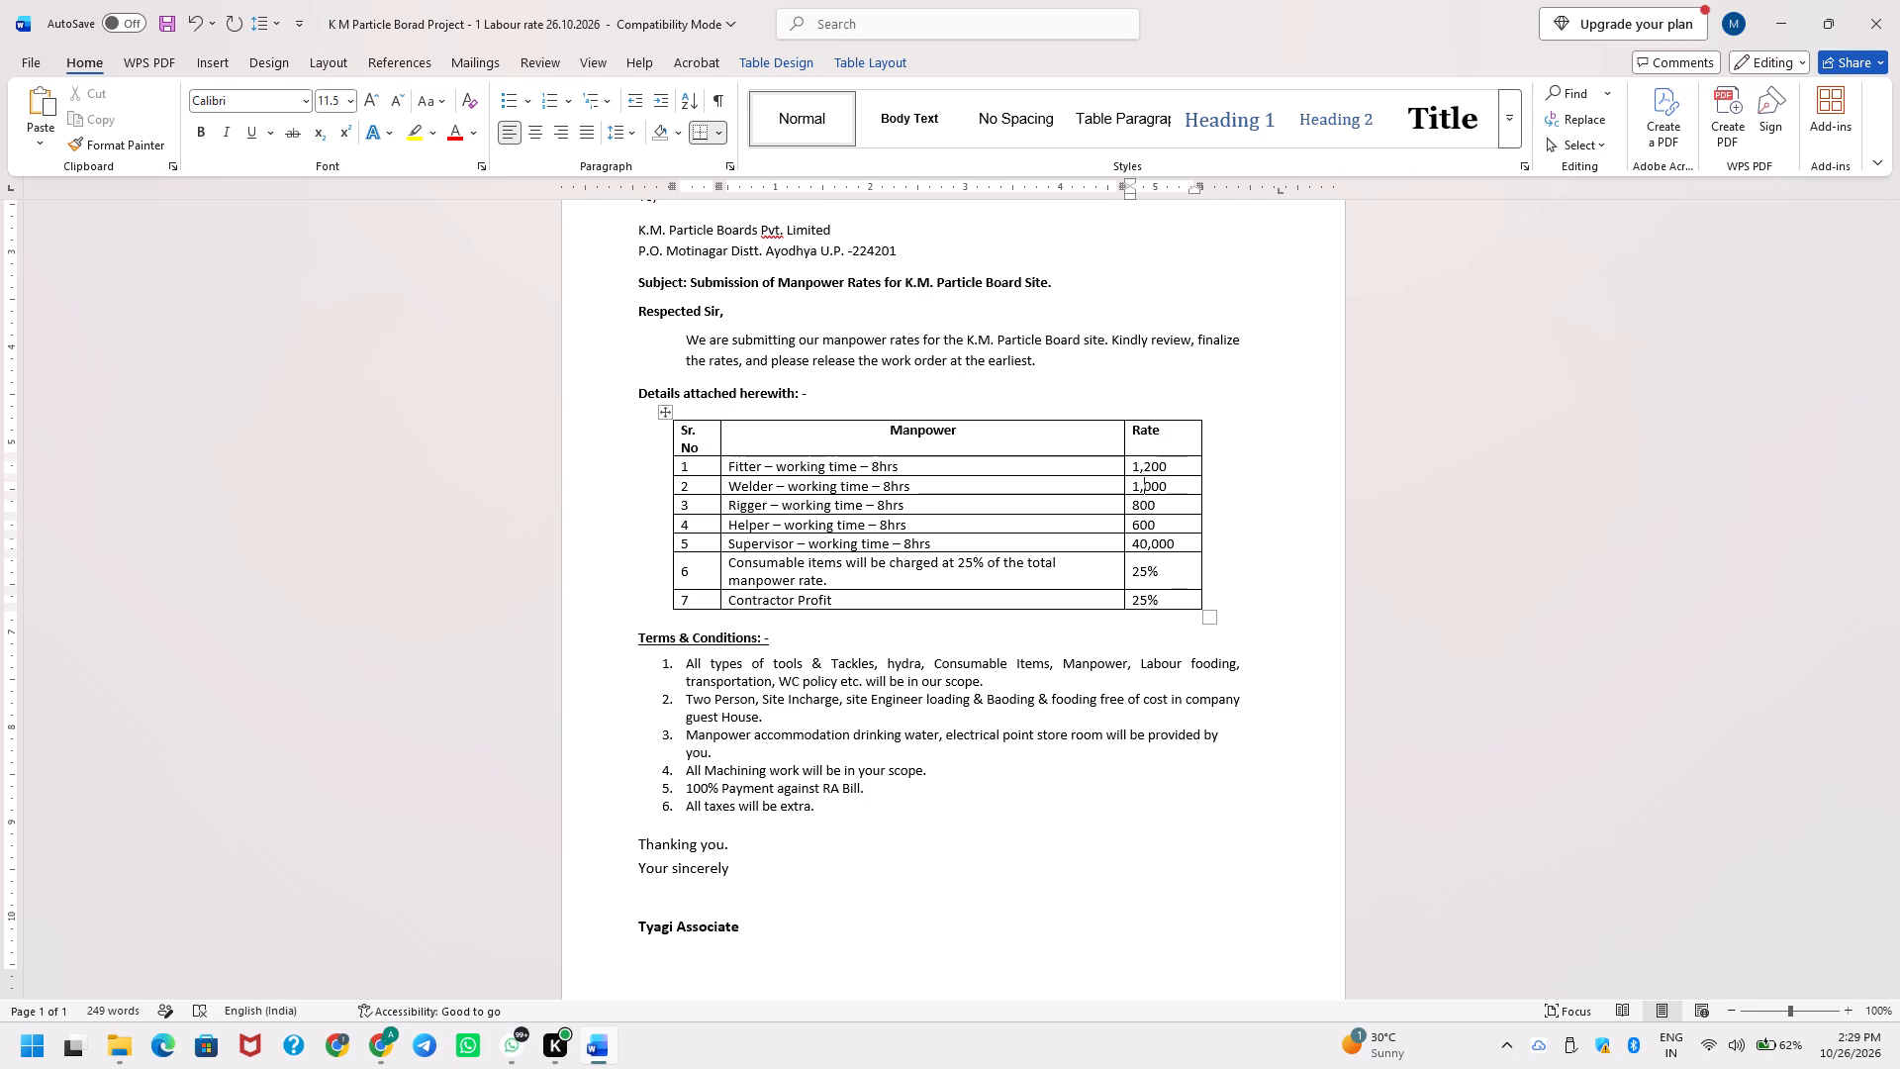
Place the text cursor before the Rigger row's rate in the manpower table.
{"action": "left_click", "coordinate": [1132, 507]}
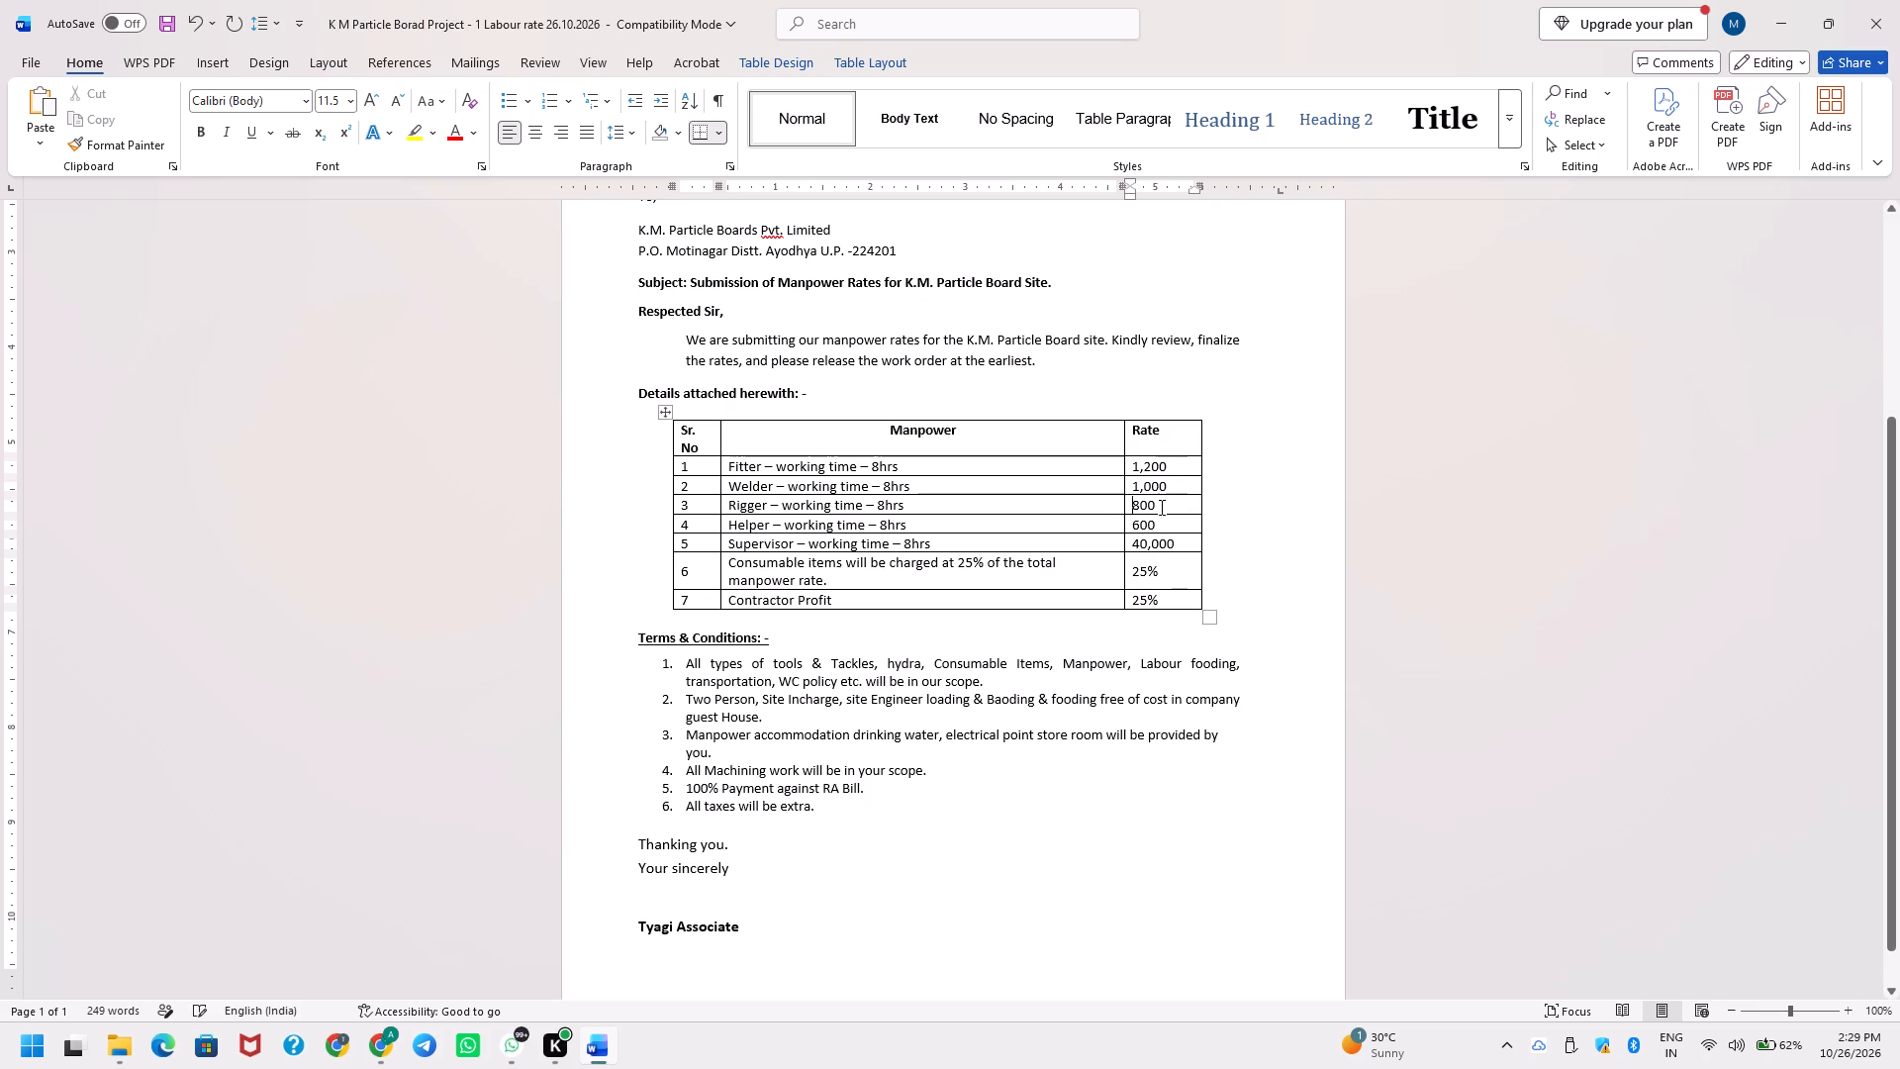